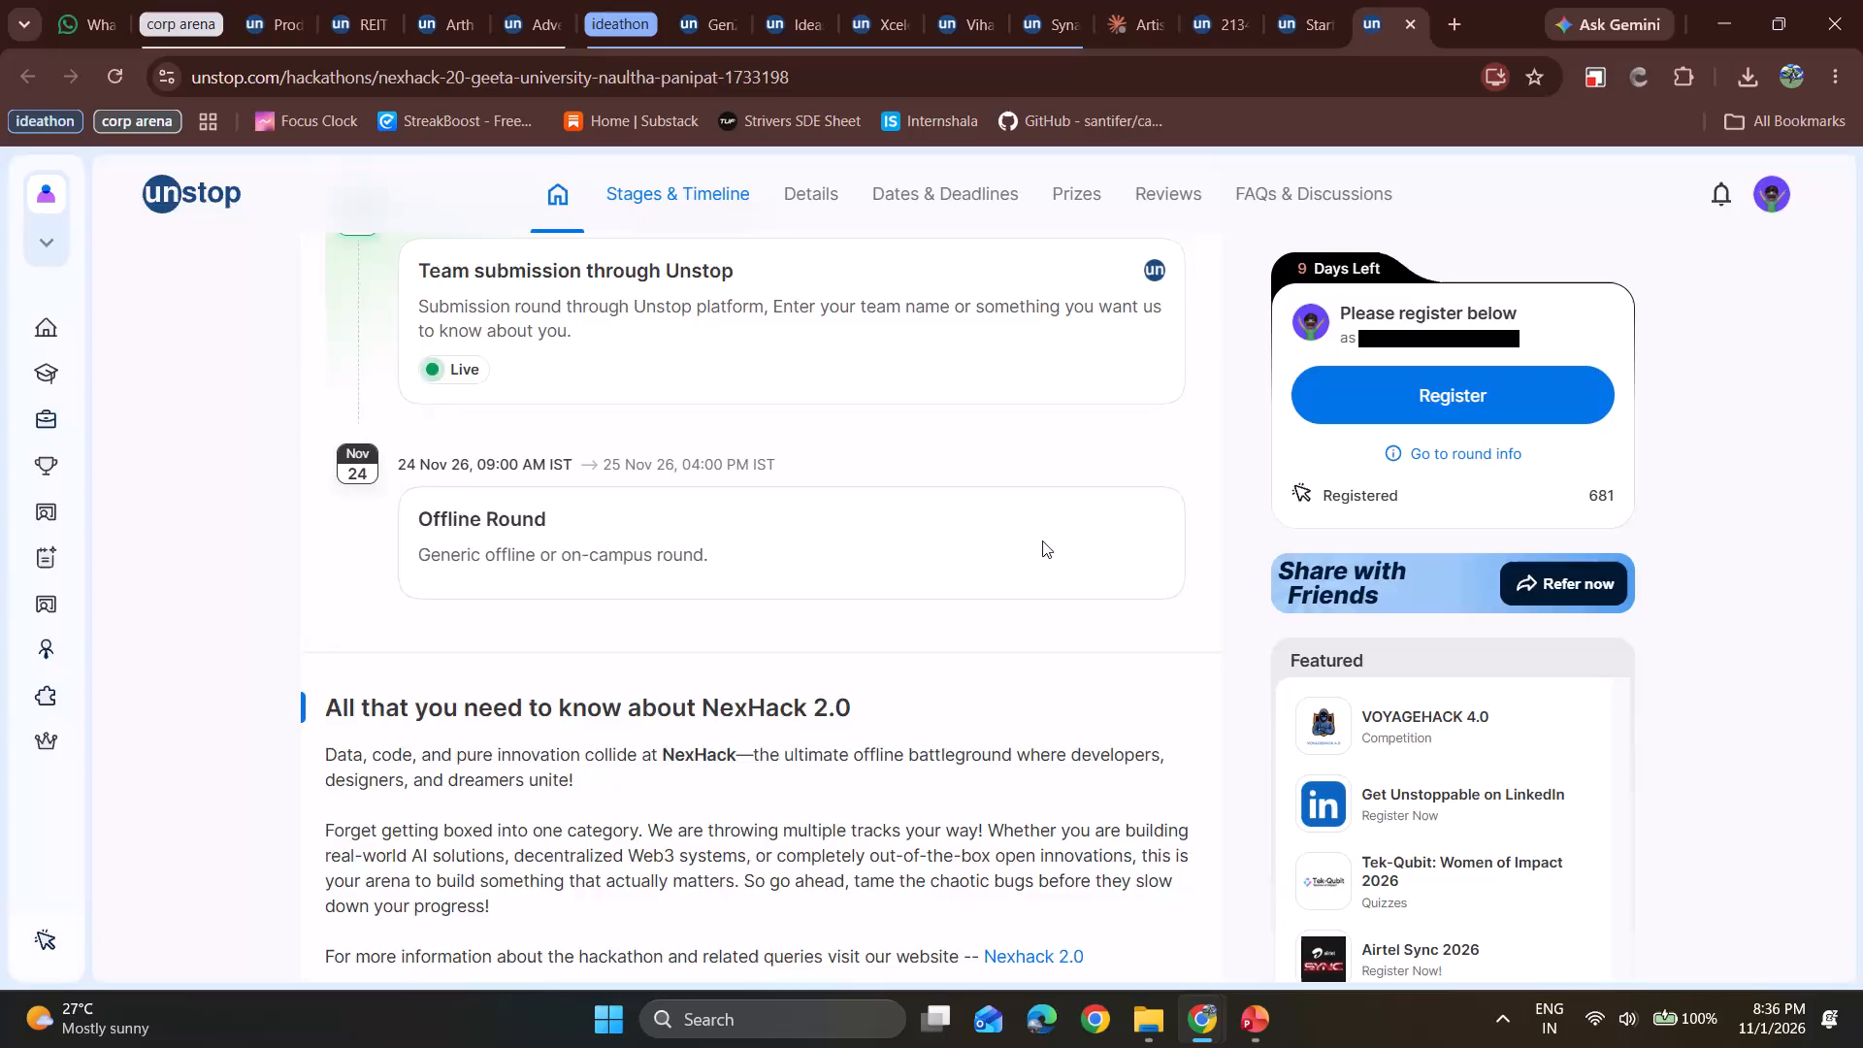
# Review the NexHack 2.0 format, rules and logistics, and close its page.
pyautogui.scroll(-7, 1044, 538)
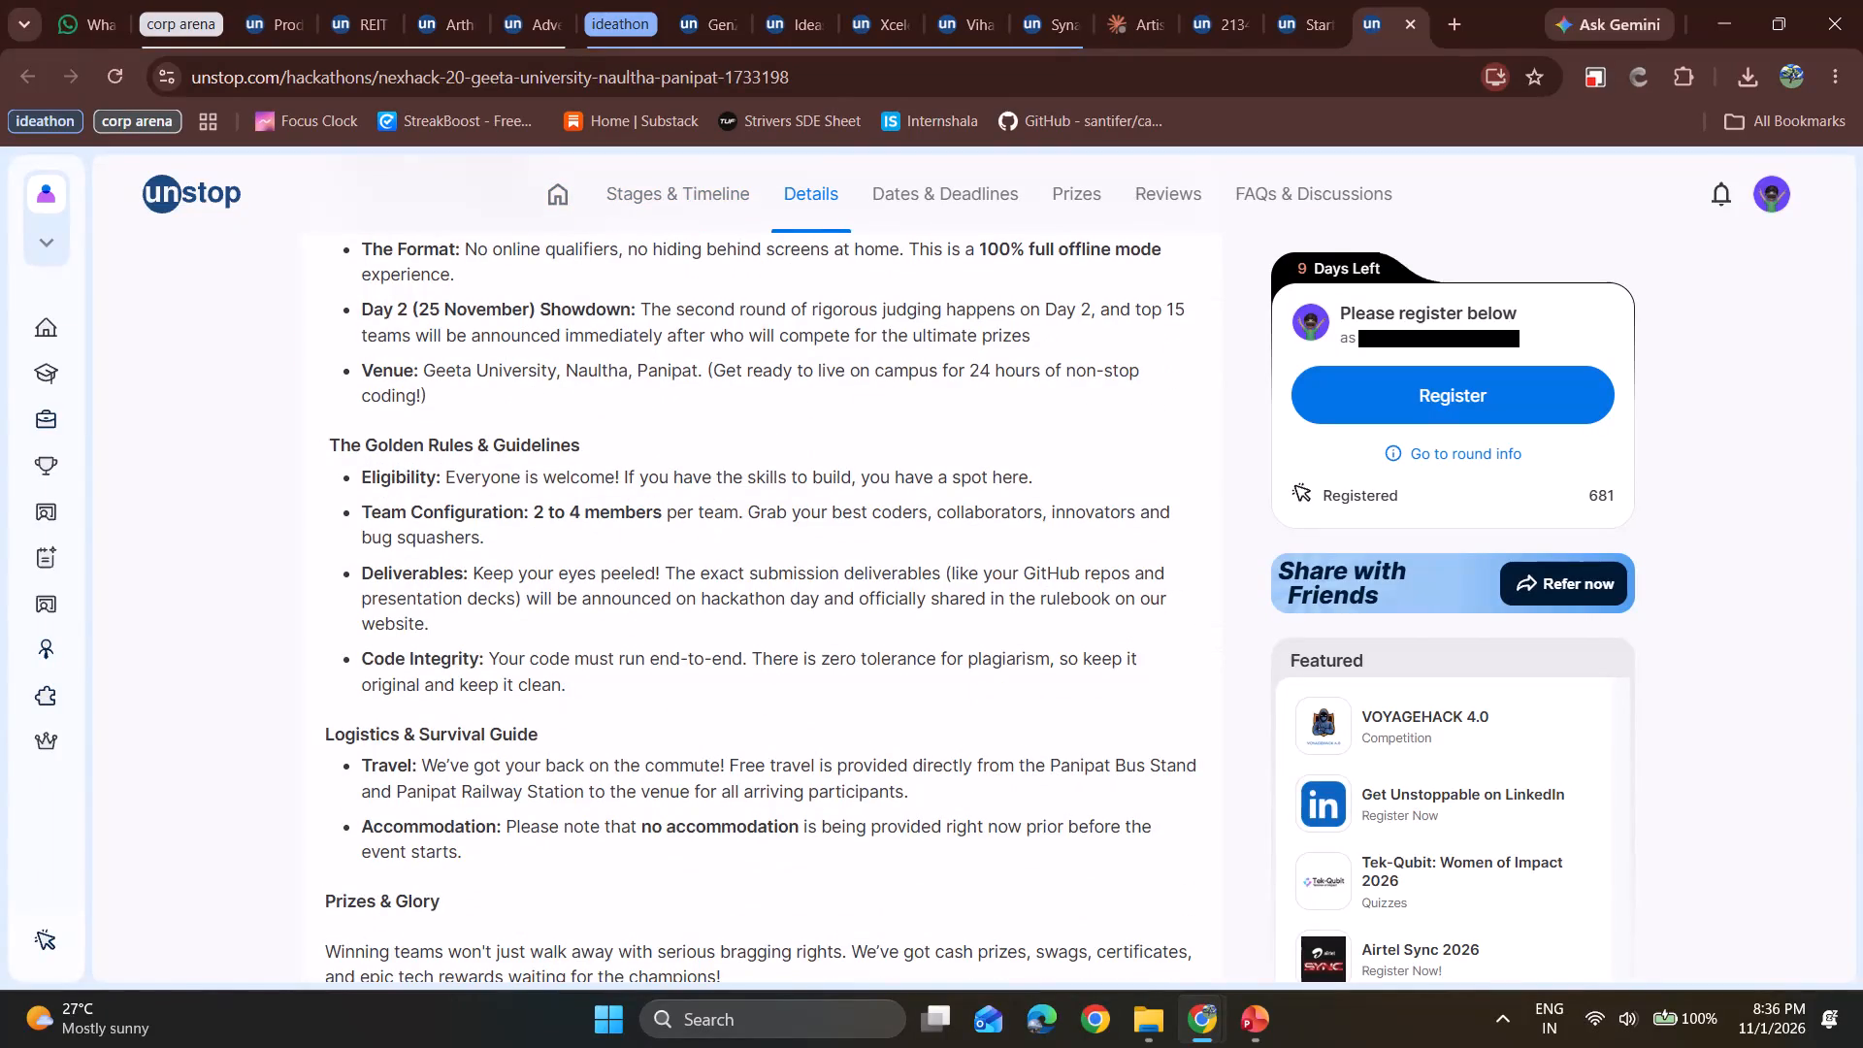
pyautogui.scroll(-1, 1034, 607)
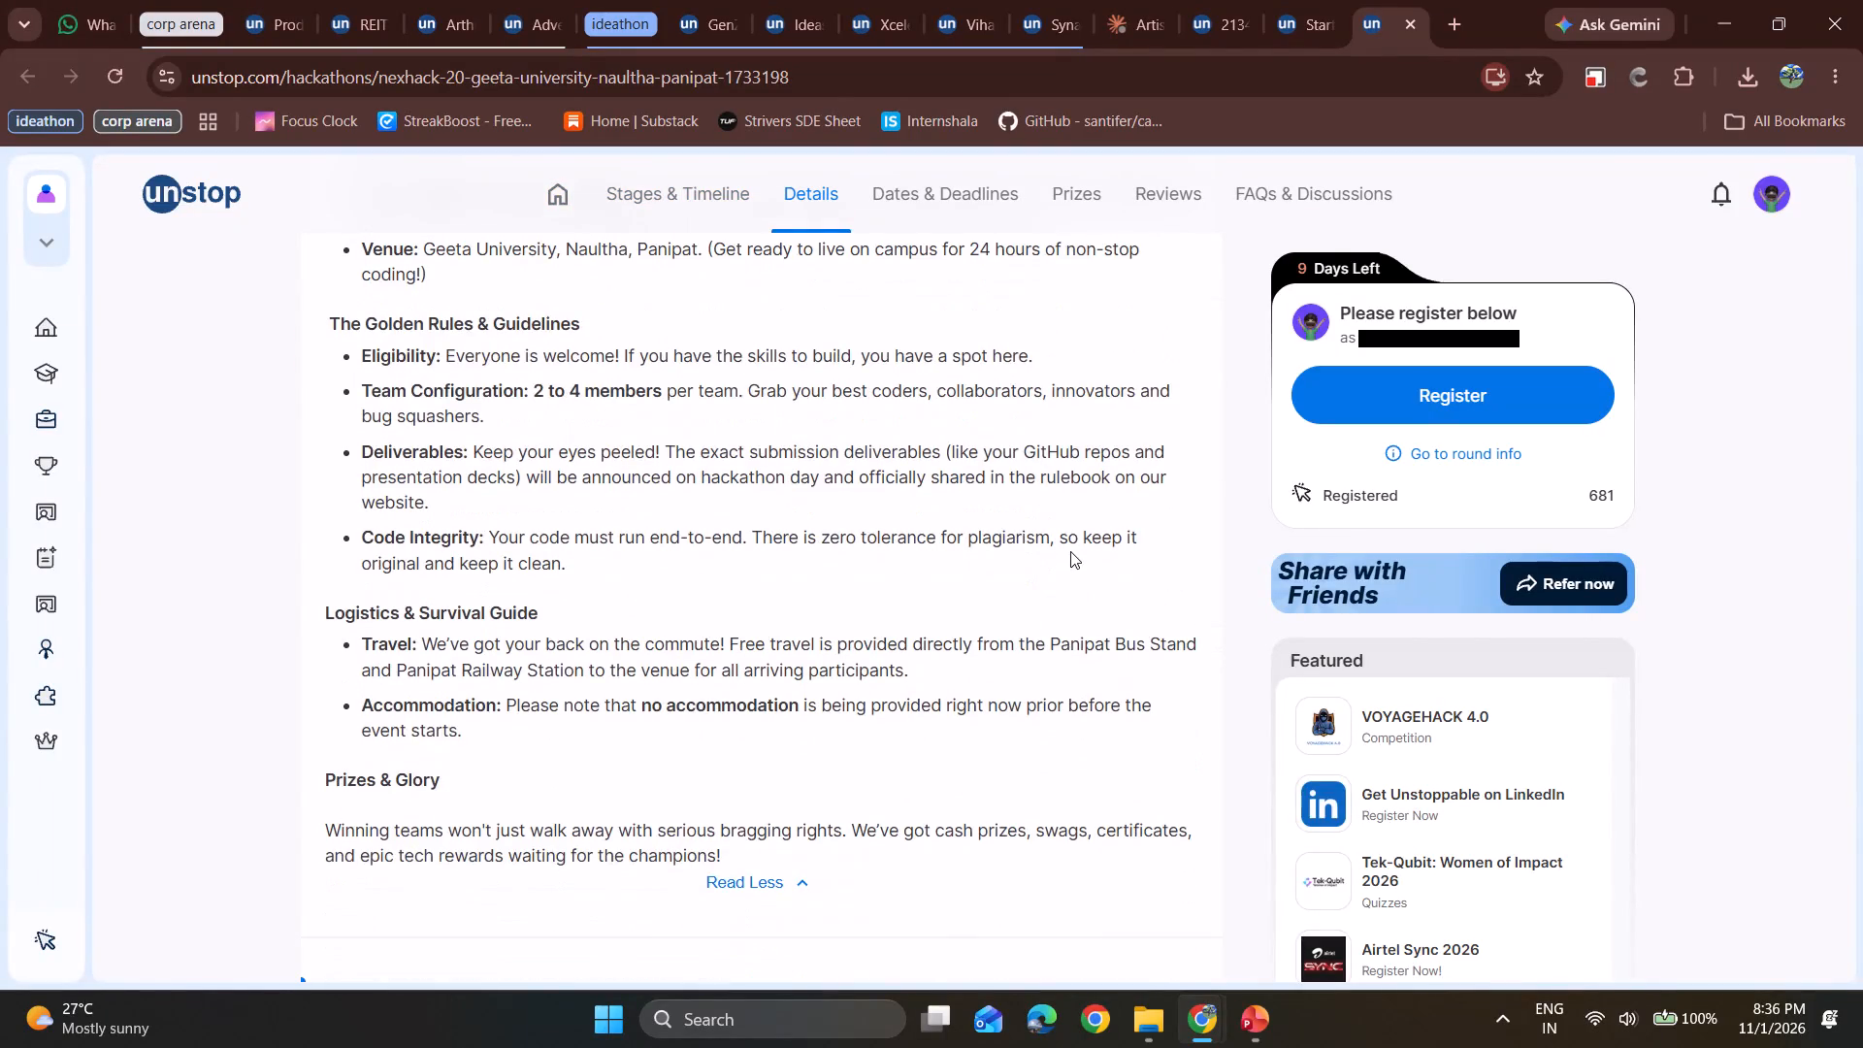
pyautogui.scroll(-1, 1152, 442)
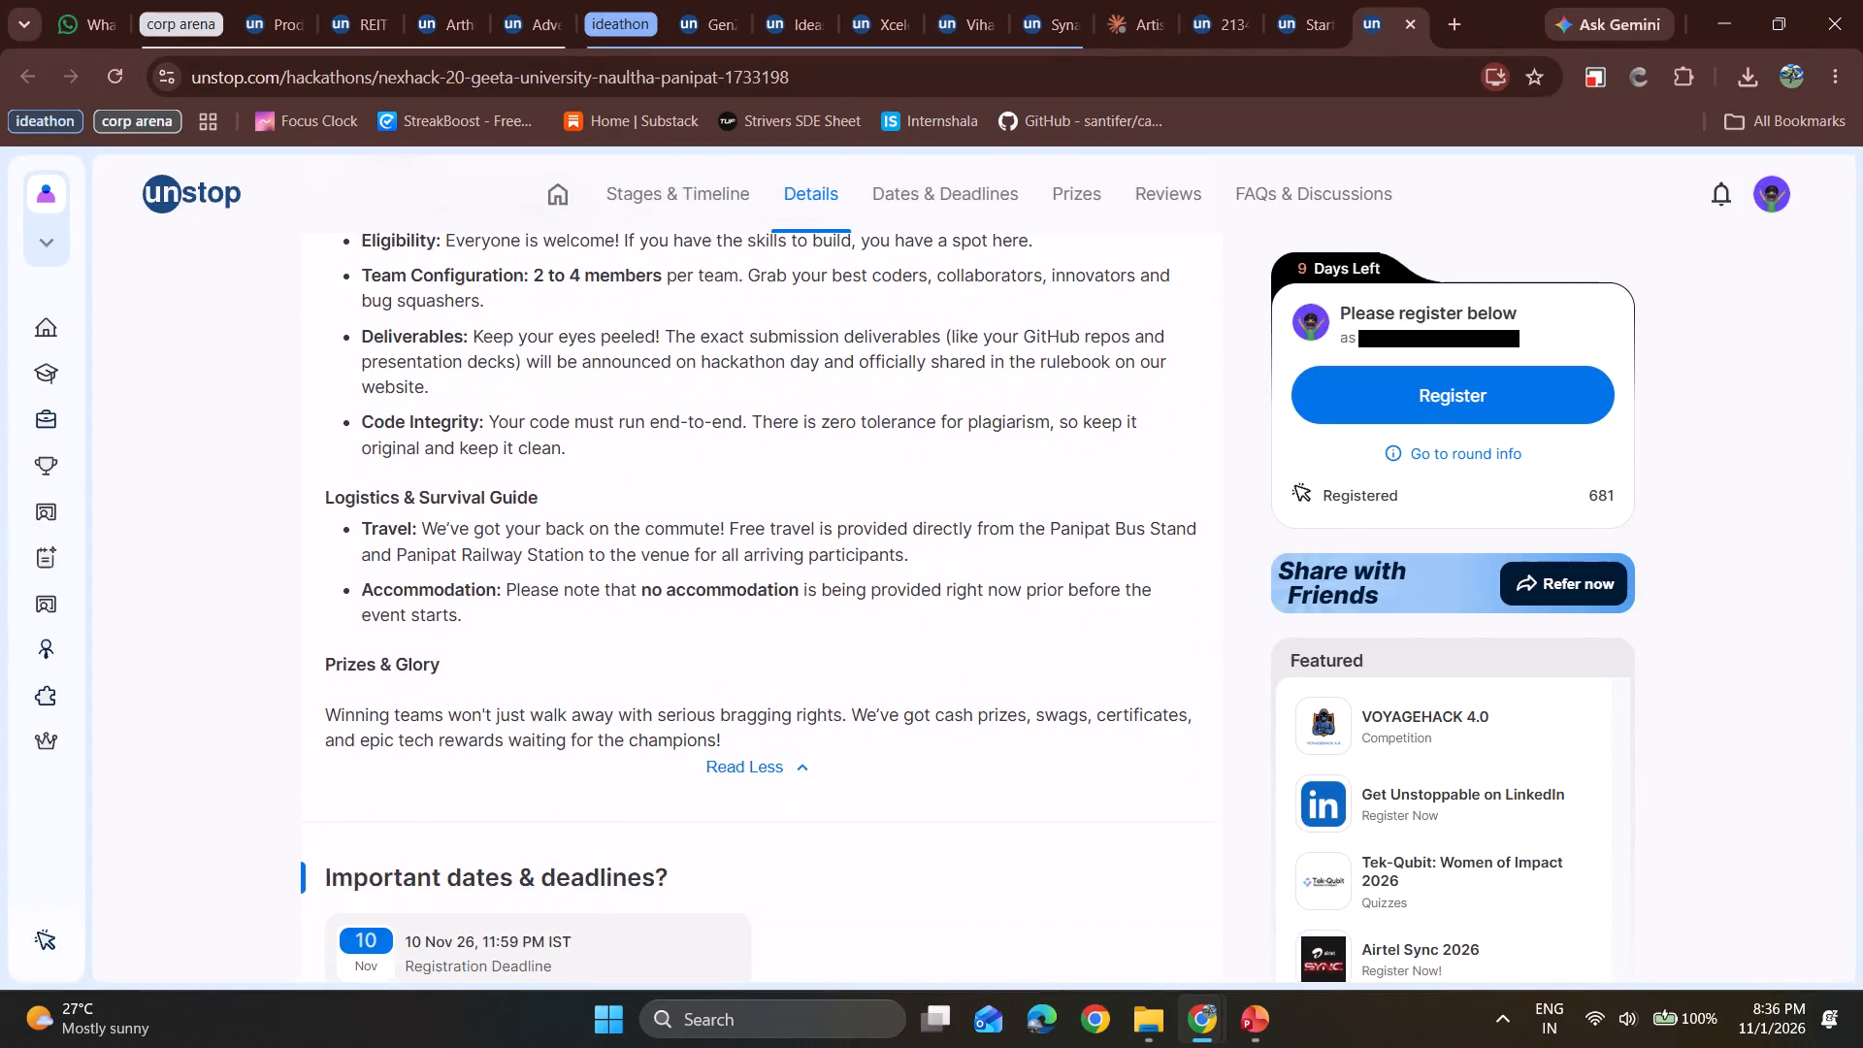
pyautogui.click(1412, 20)
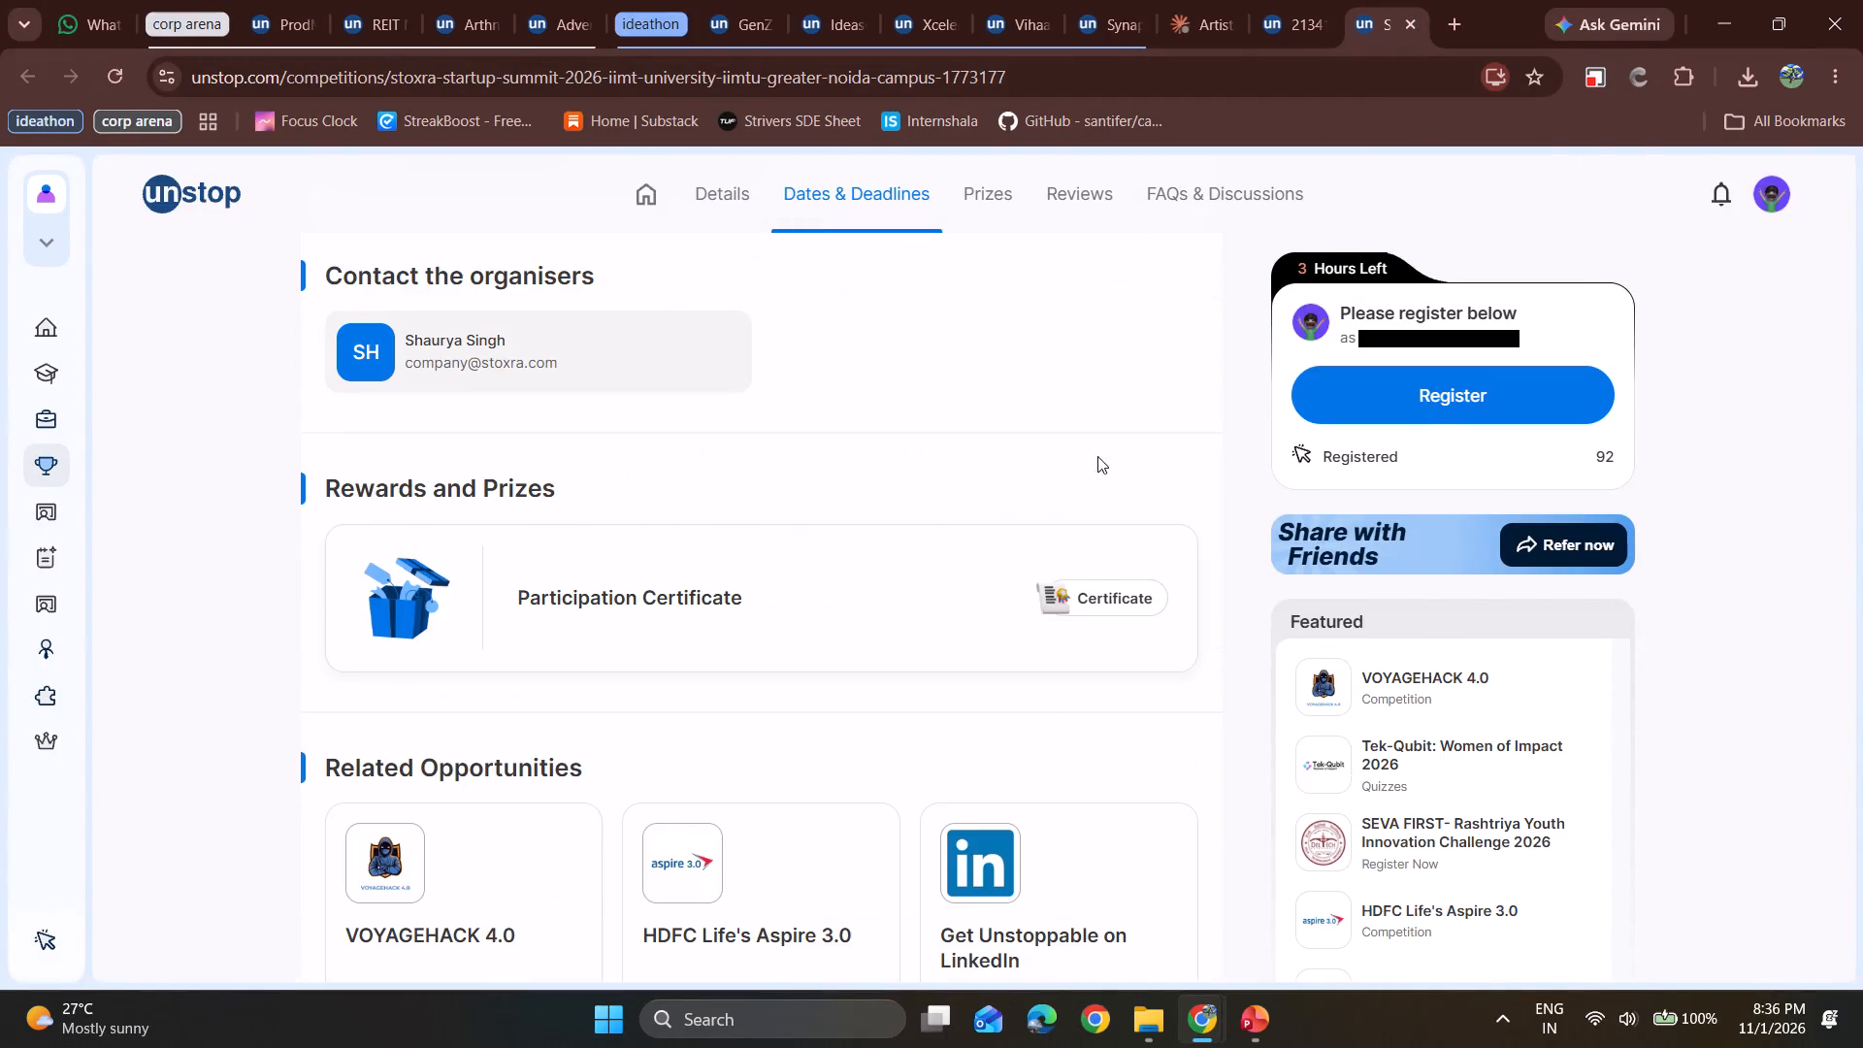
# Examine the Startup Summit 2026 listing, including its event details, registration deadline and prizes.
pyautogui.scroll(19, 1090, 477)
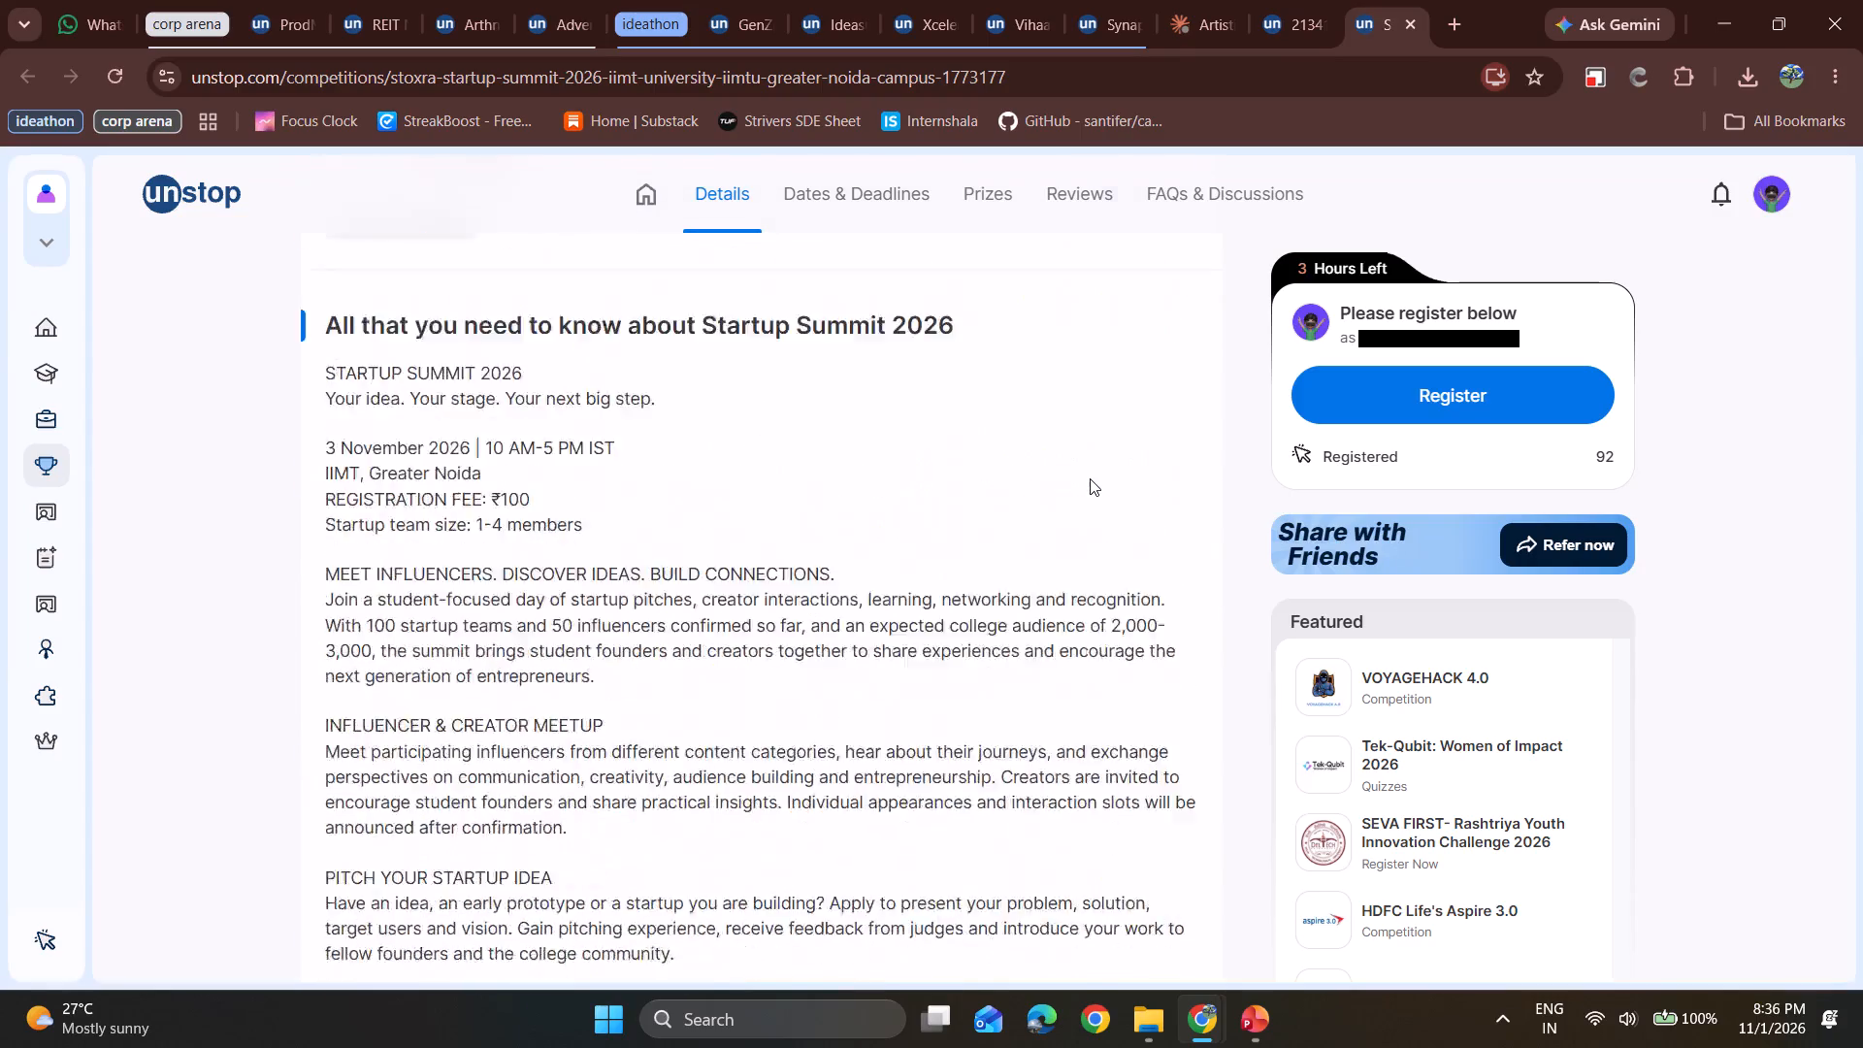
pyautogui.scroll(6, 1090, 478)
pyautogui.scroll(-2, 1086, 492)
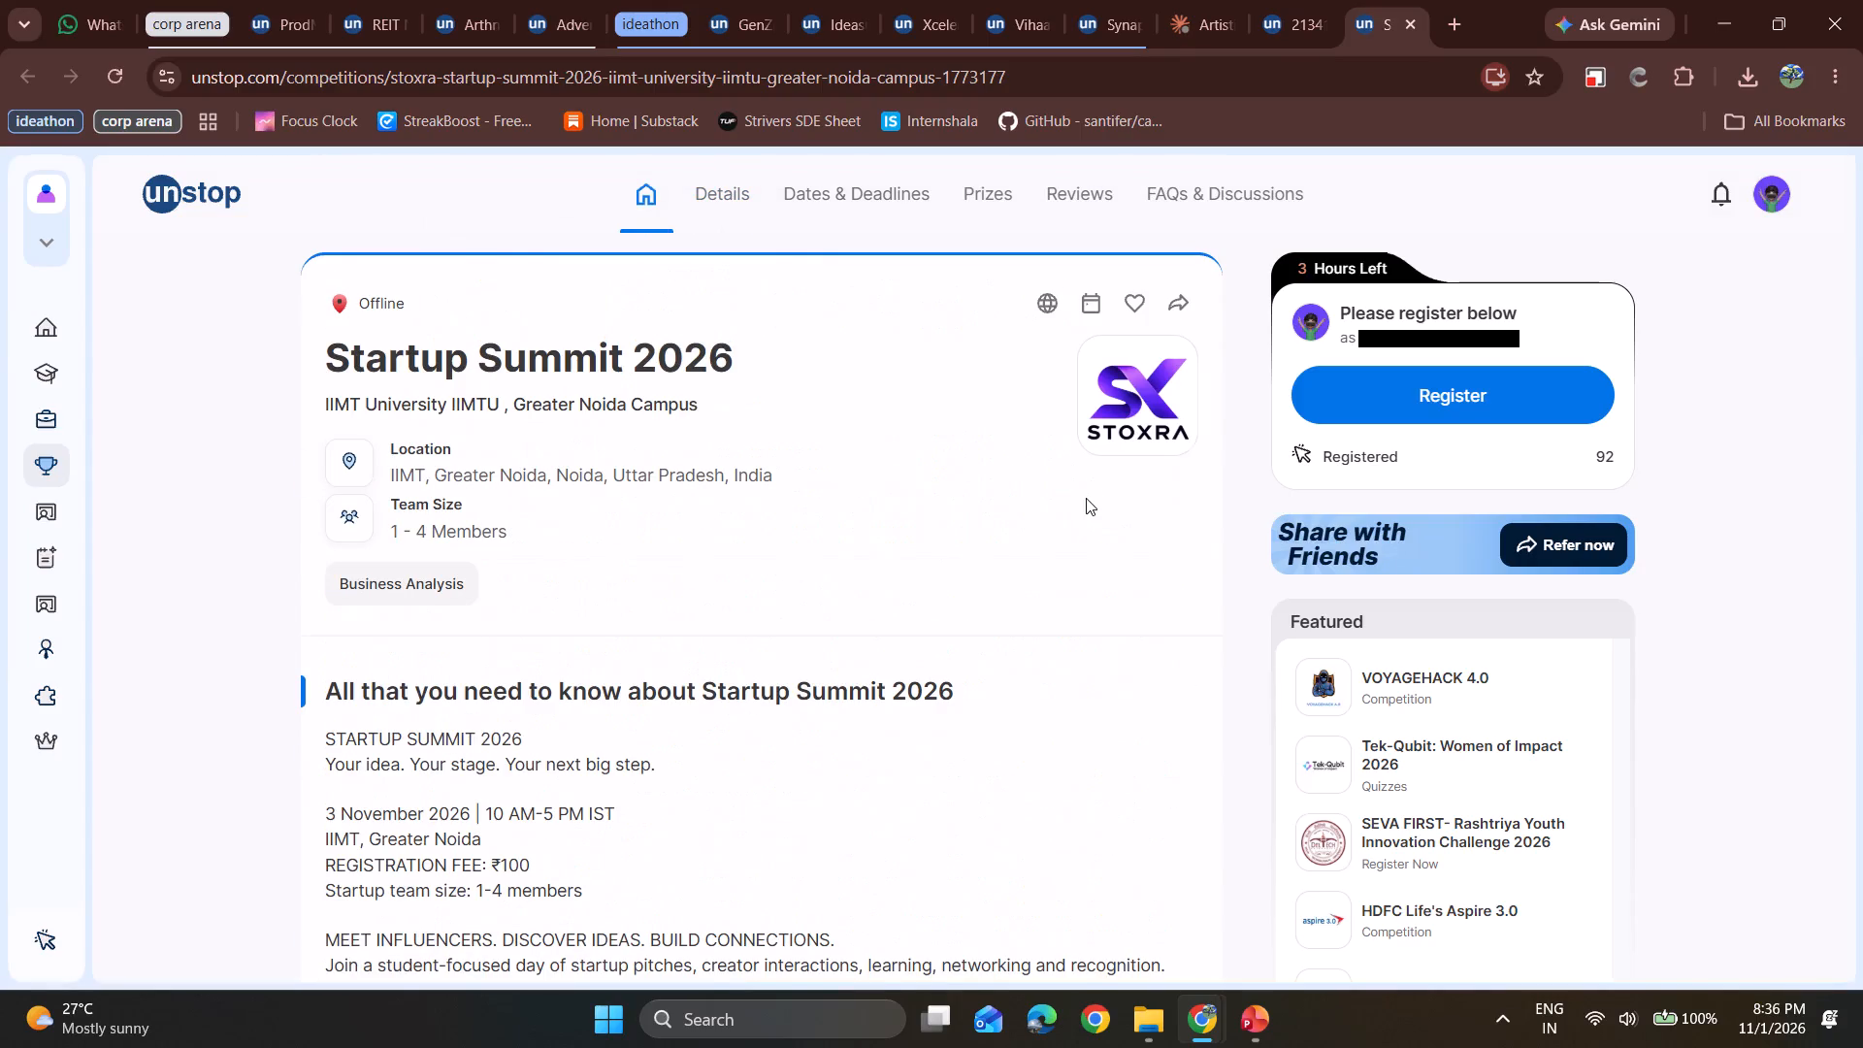
pyautogui.scroll(-17, 1086, 498)
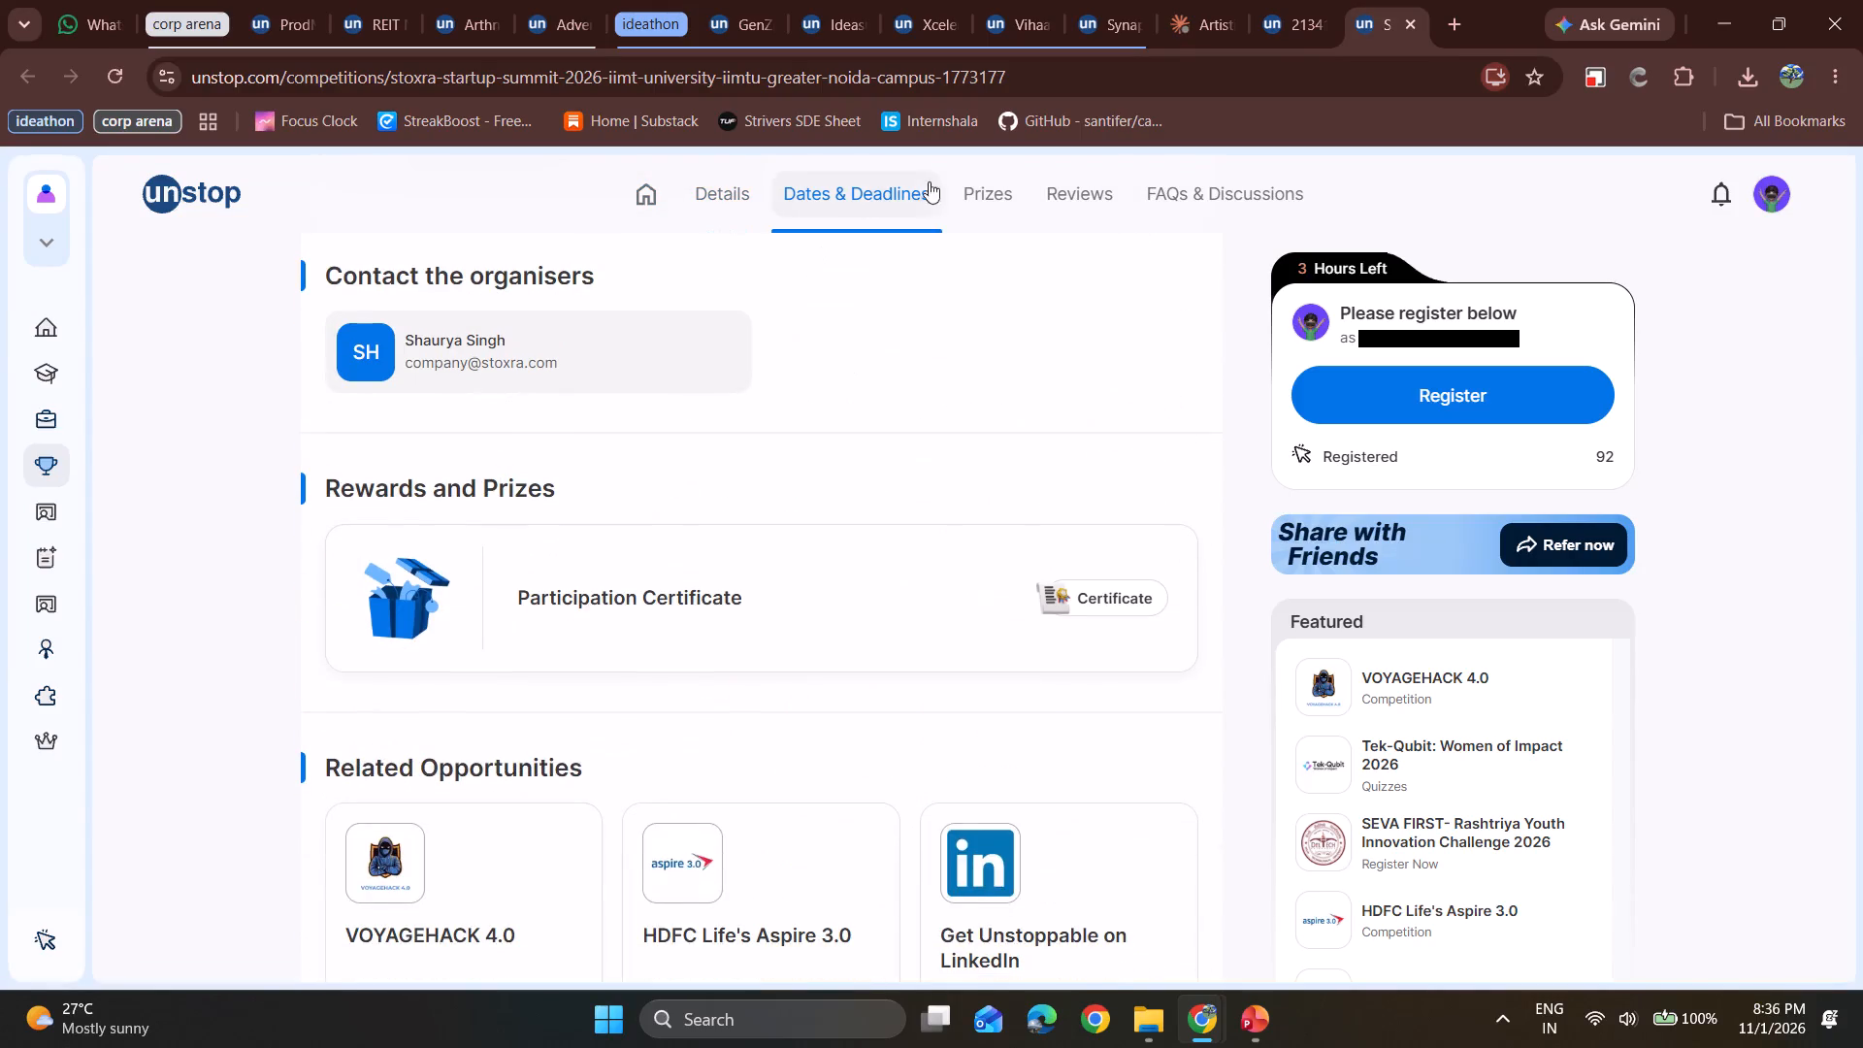
pyautogui.click(984, 201)
pyautogui.scroll(5, 914, 311)
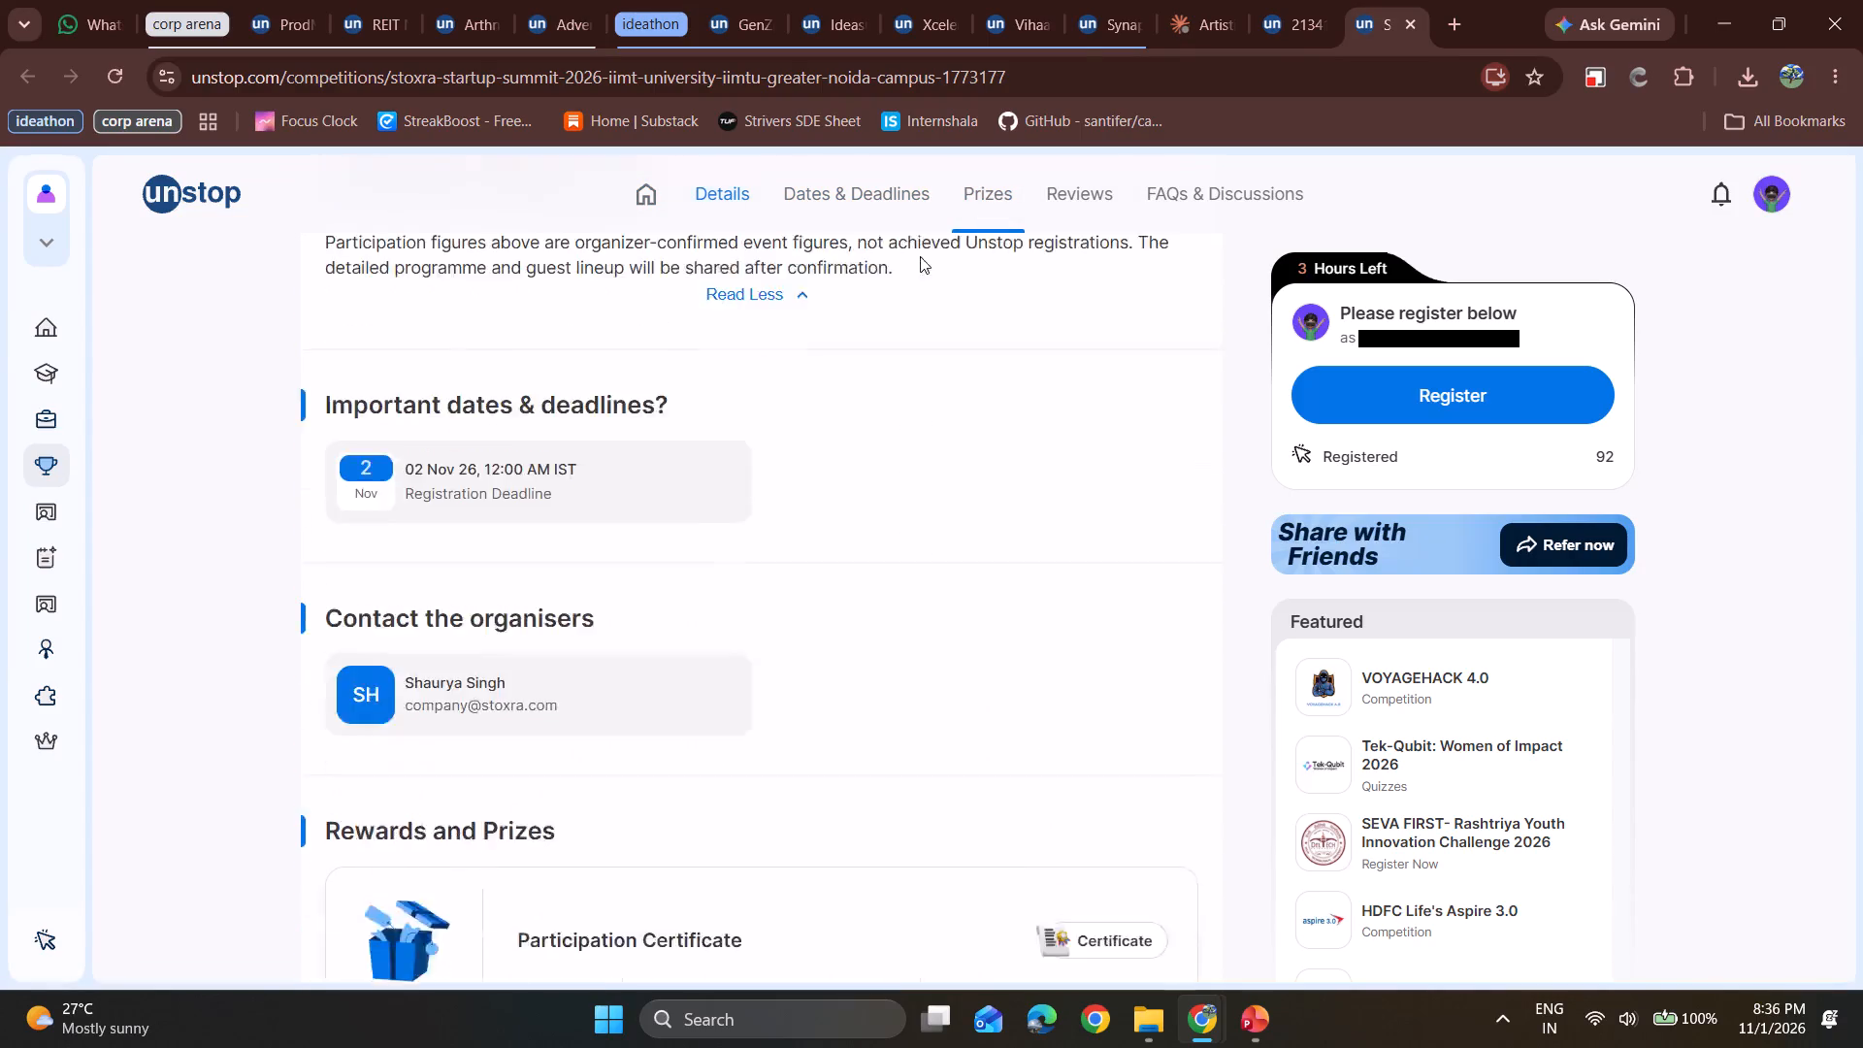
pyautogui.scroll(4, 920, 256)
pyautogui.scroll(13, 1047, 332)
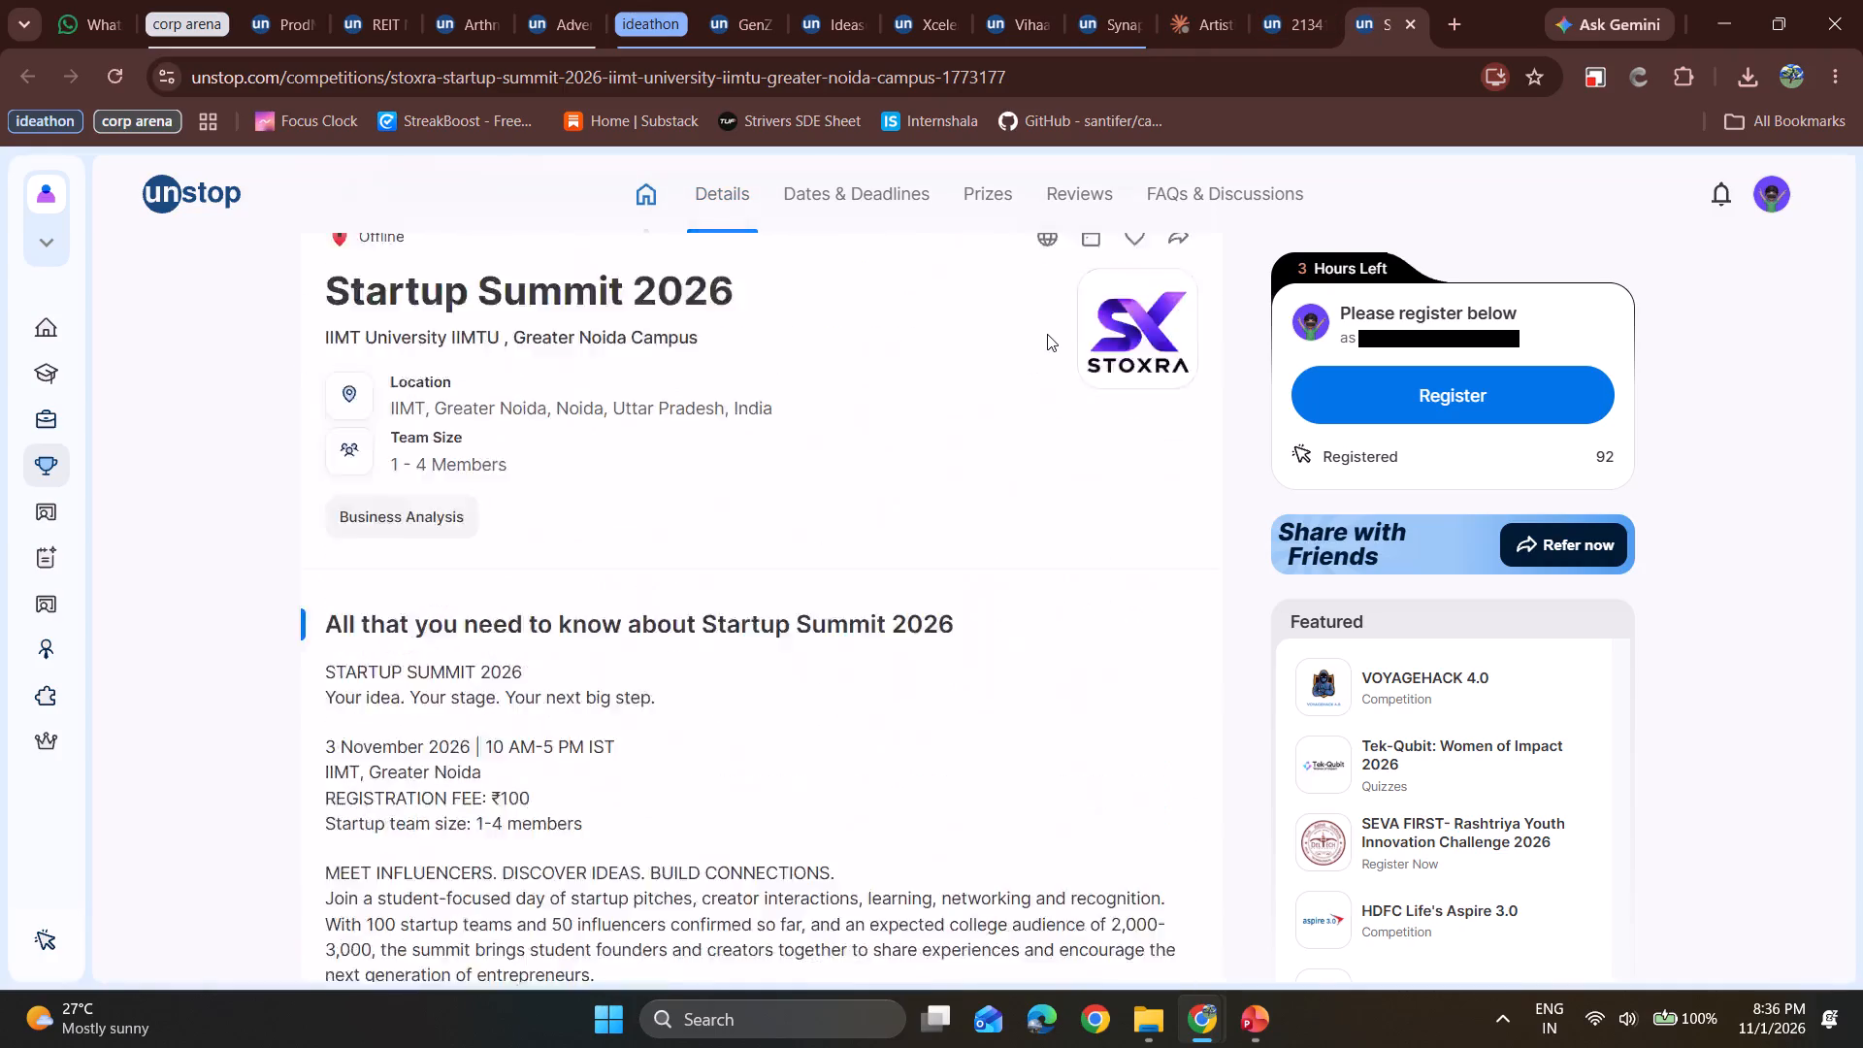
pyautogui.scroll(5, 1047, 334)
# Return to the competitions list and open the Startup Expo 2027 listing in a new tab.
pyautogui.click(1286, 1)
pyautogui.scroll(-3, 1010, 508)
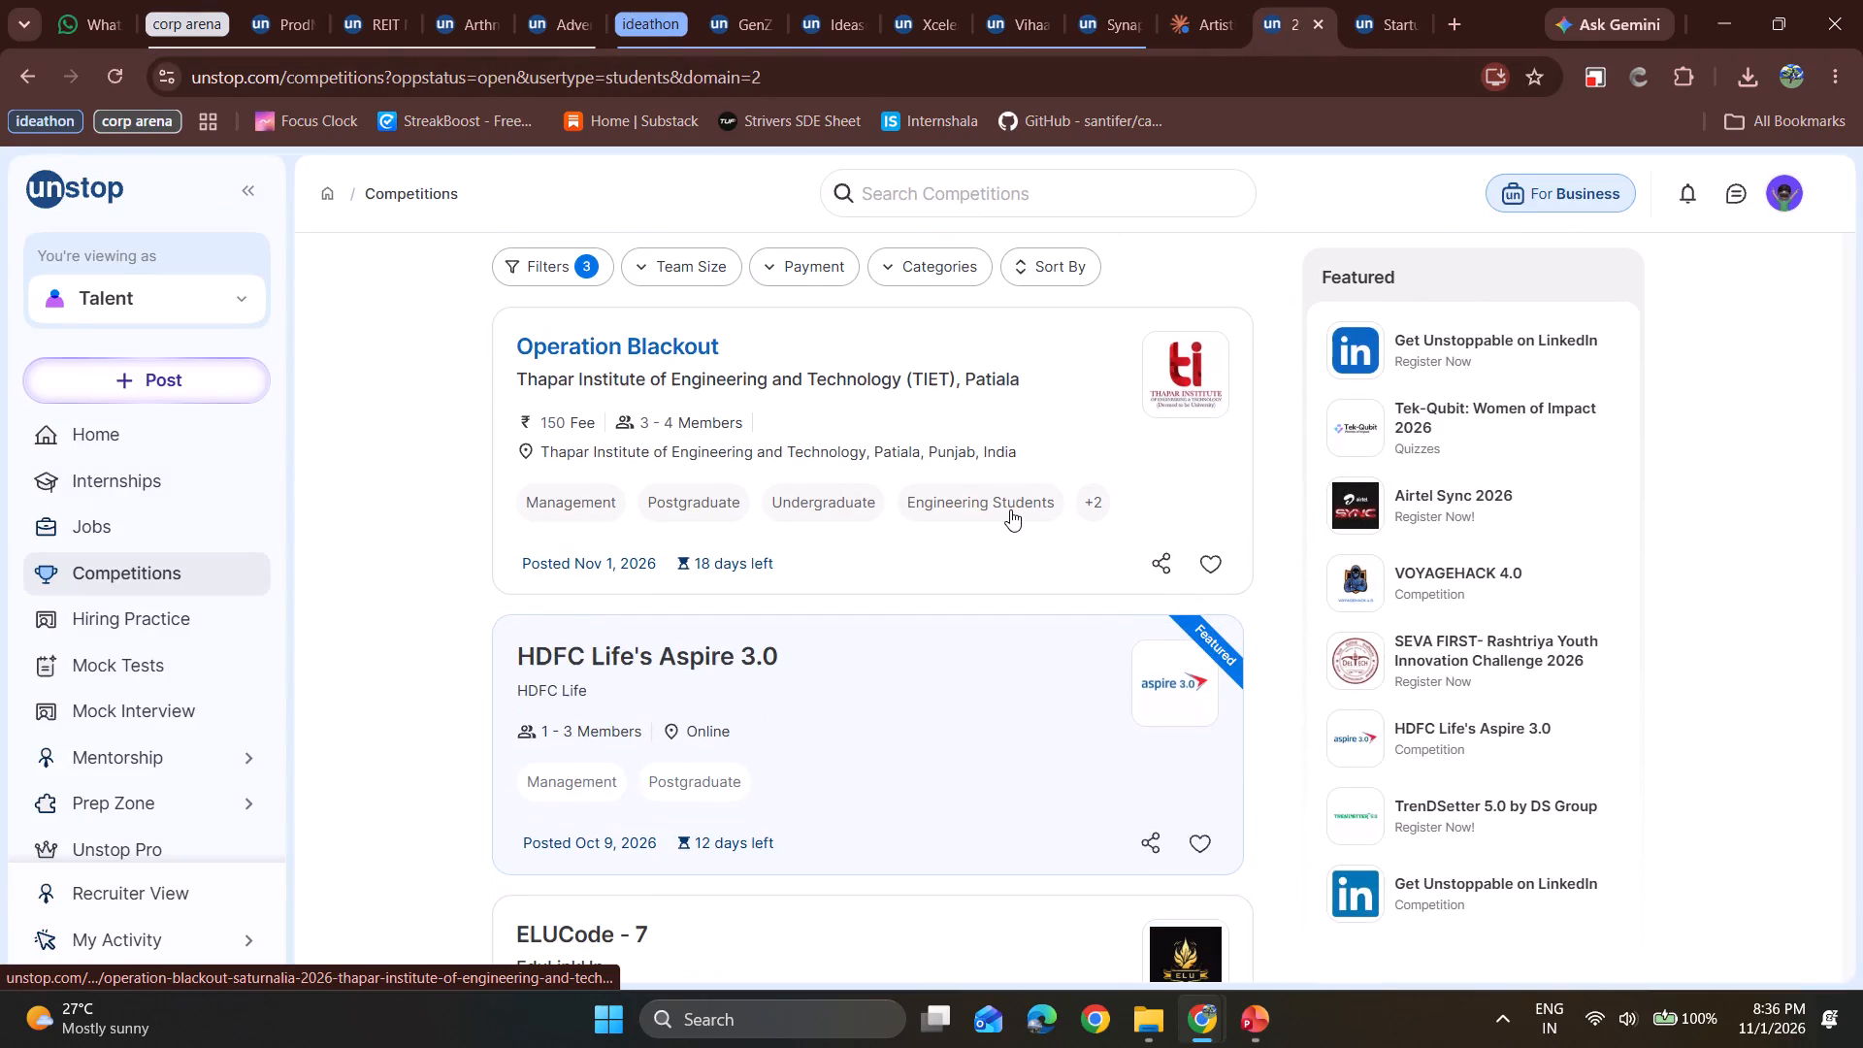
pyautogui.scroll(-3, 978, 535)
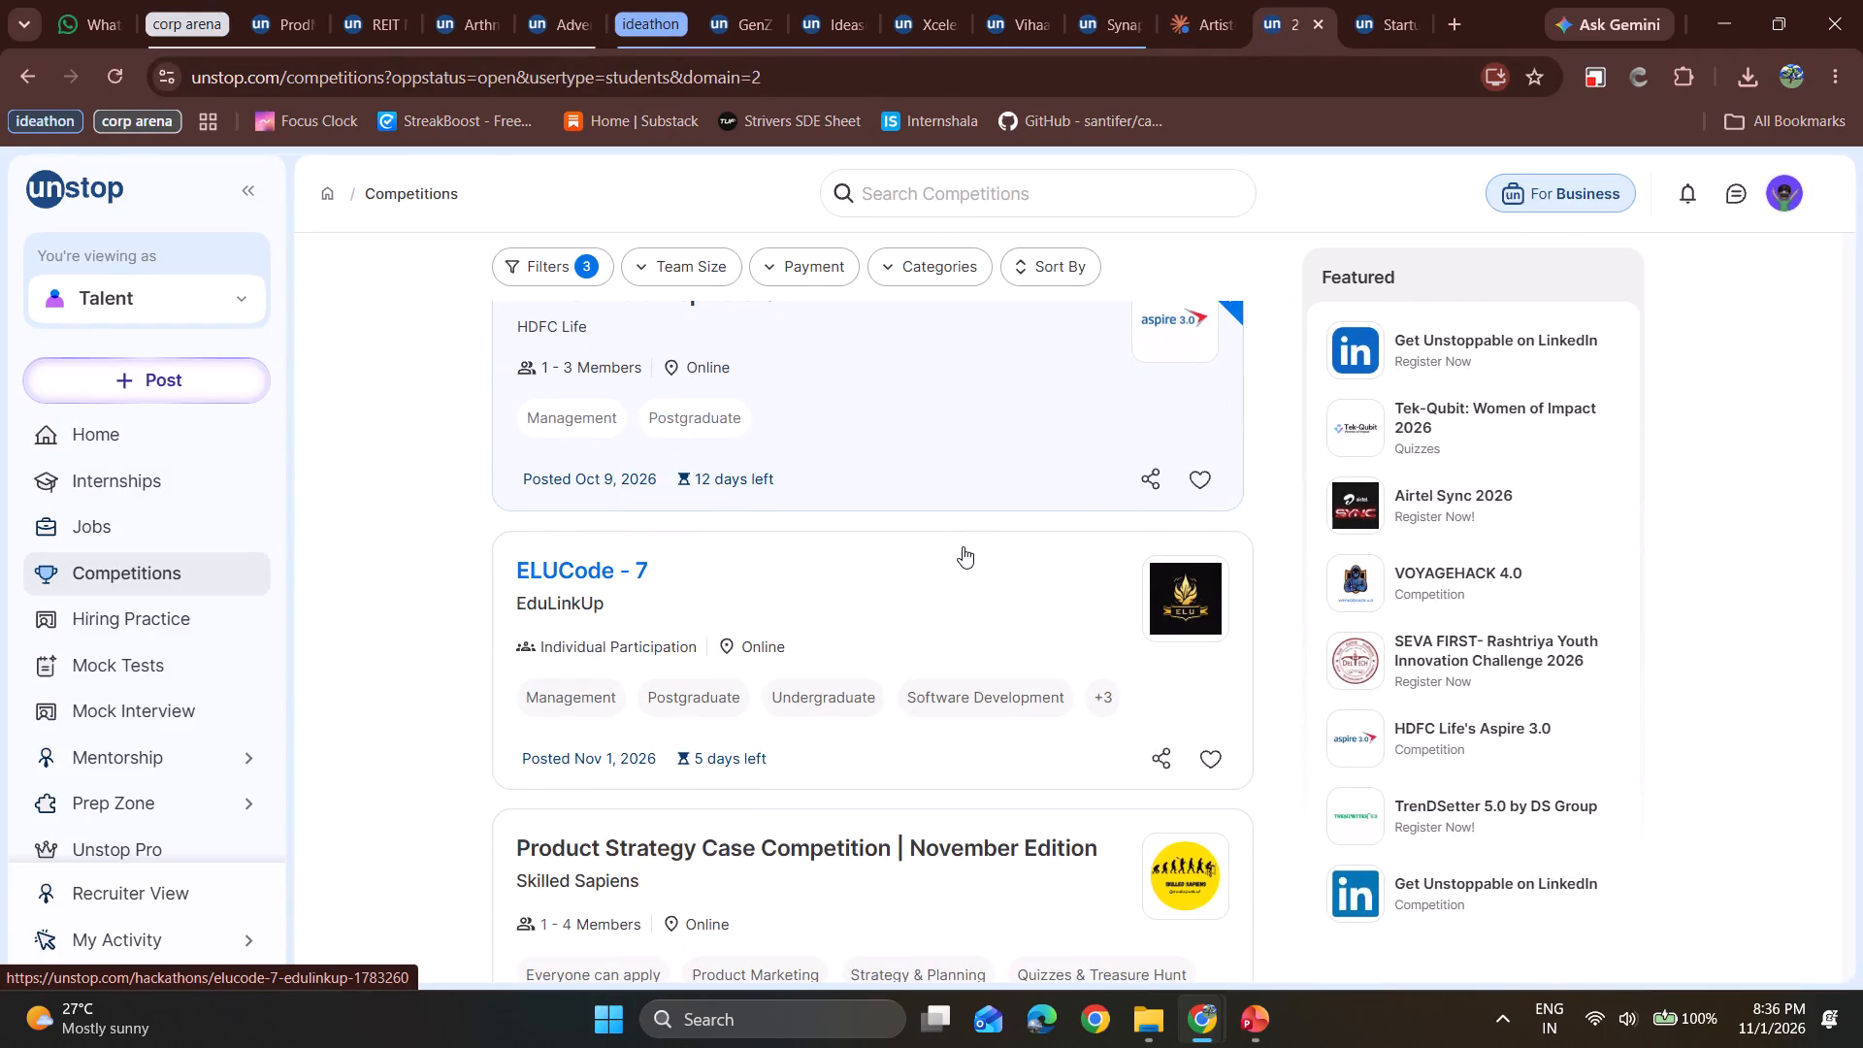
pyautogui.scroll(13, 963, 546)
pyautogui.scroll(-1, 925, 559)
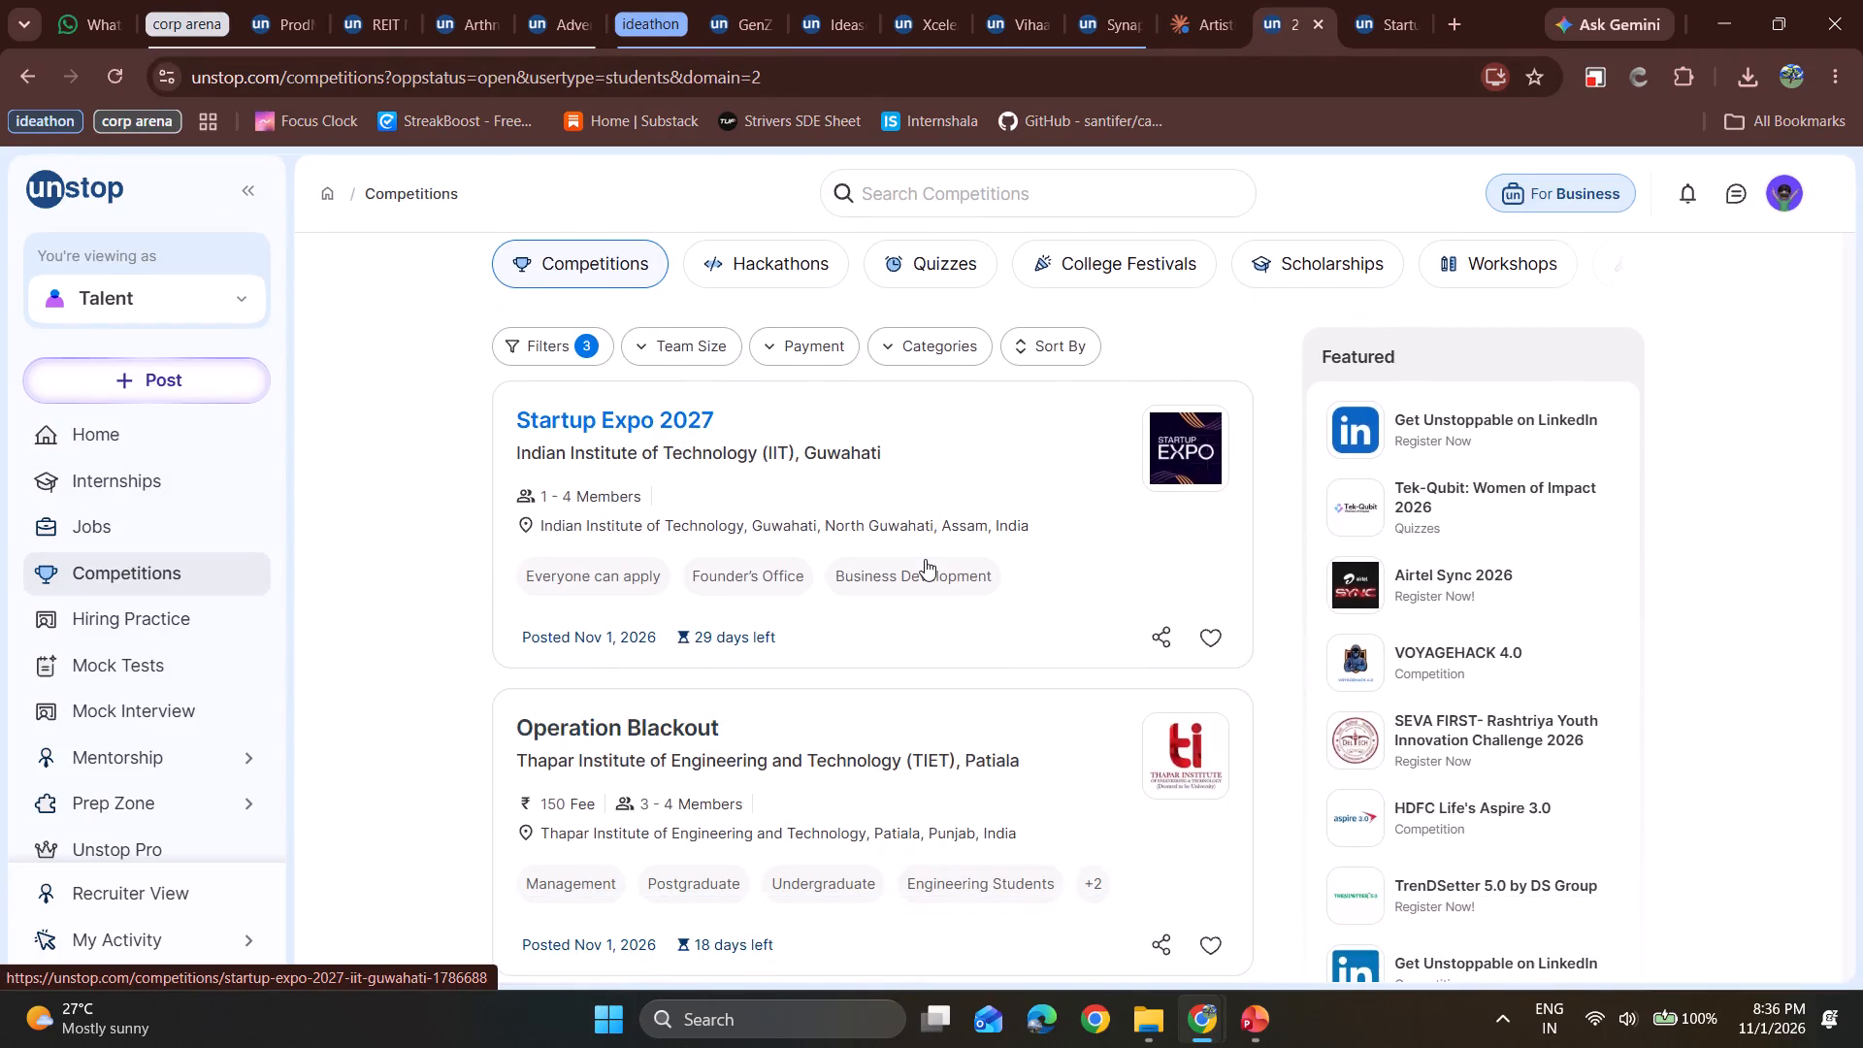
pyautogui.rightClick(619, 417)
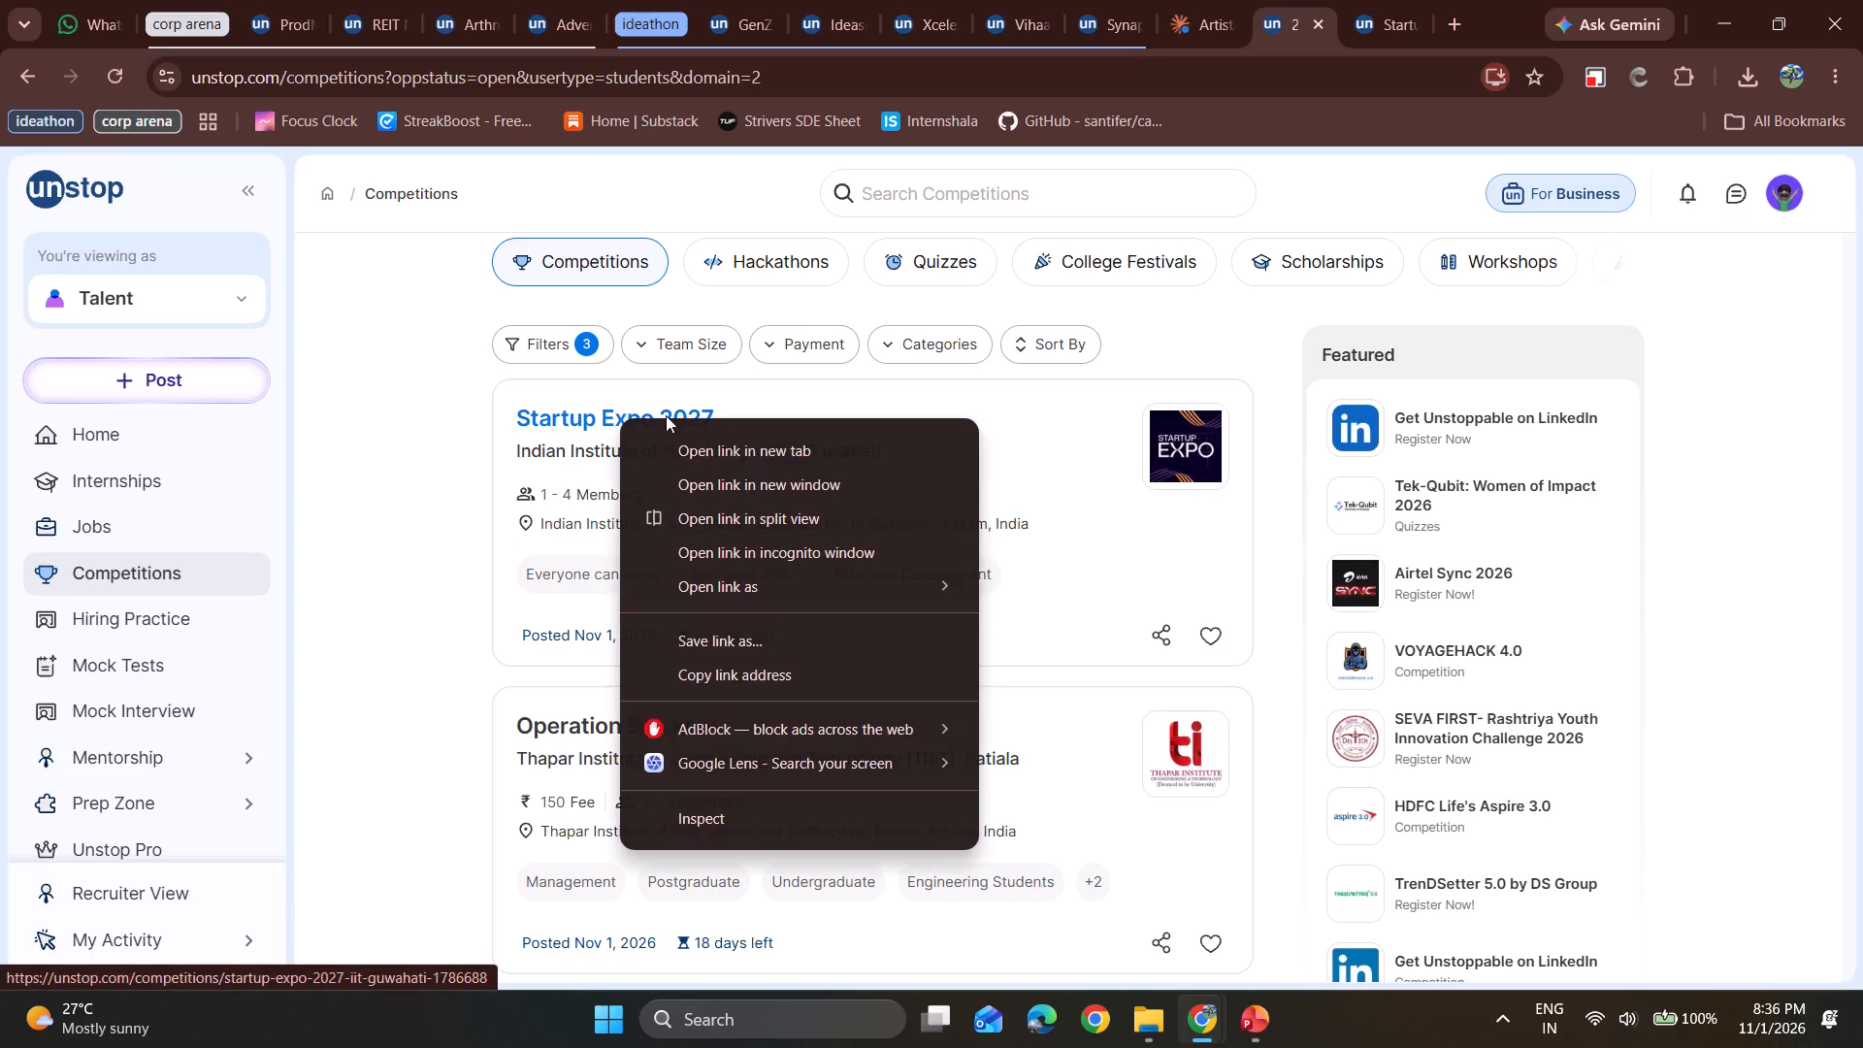
pyautogui.click(764, 438)
pyautogui.click(1297, 7)
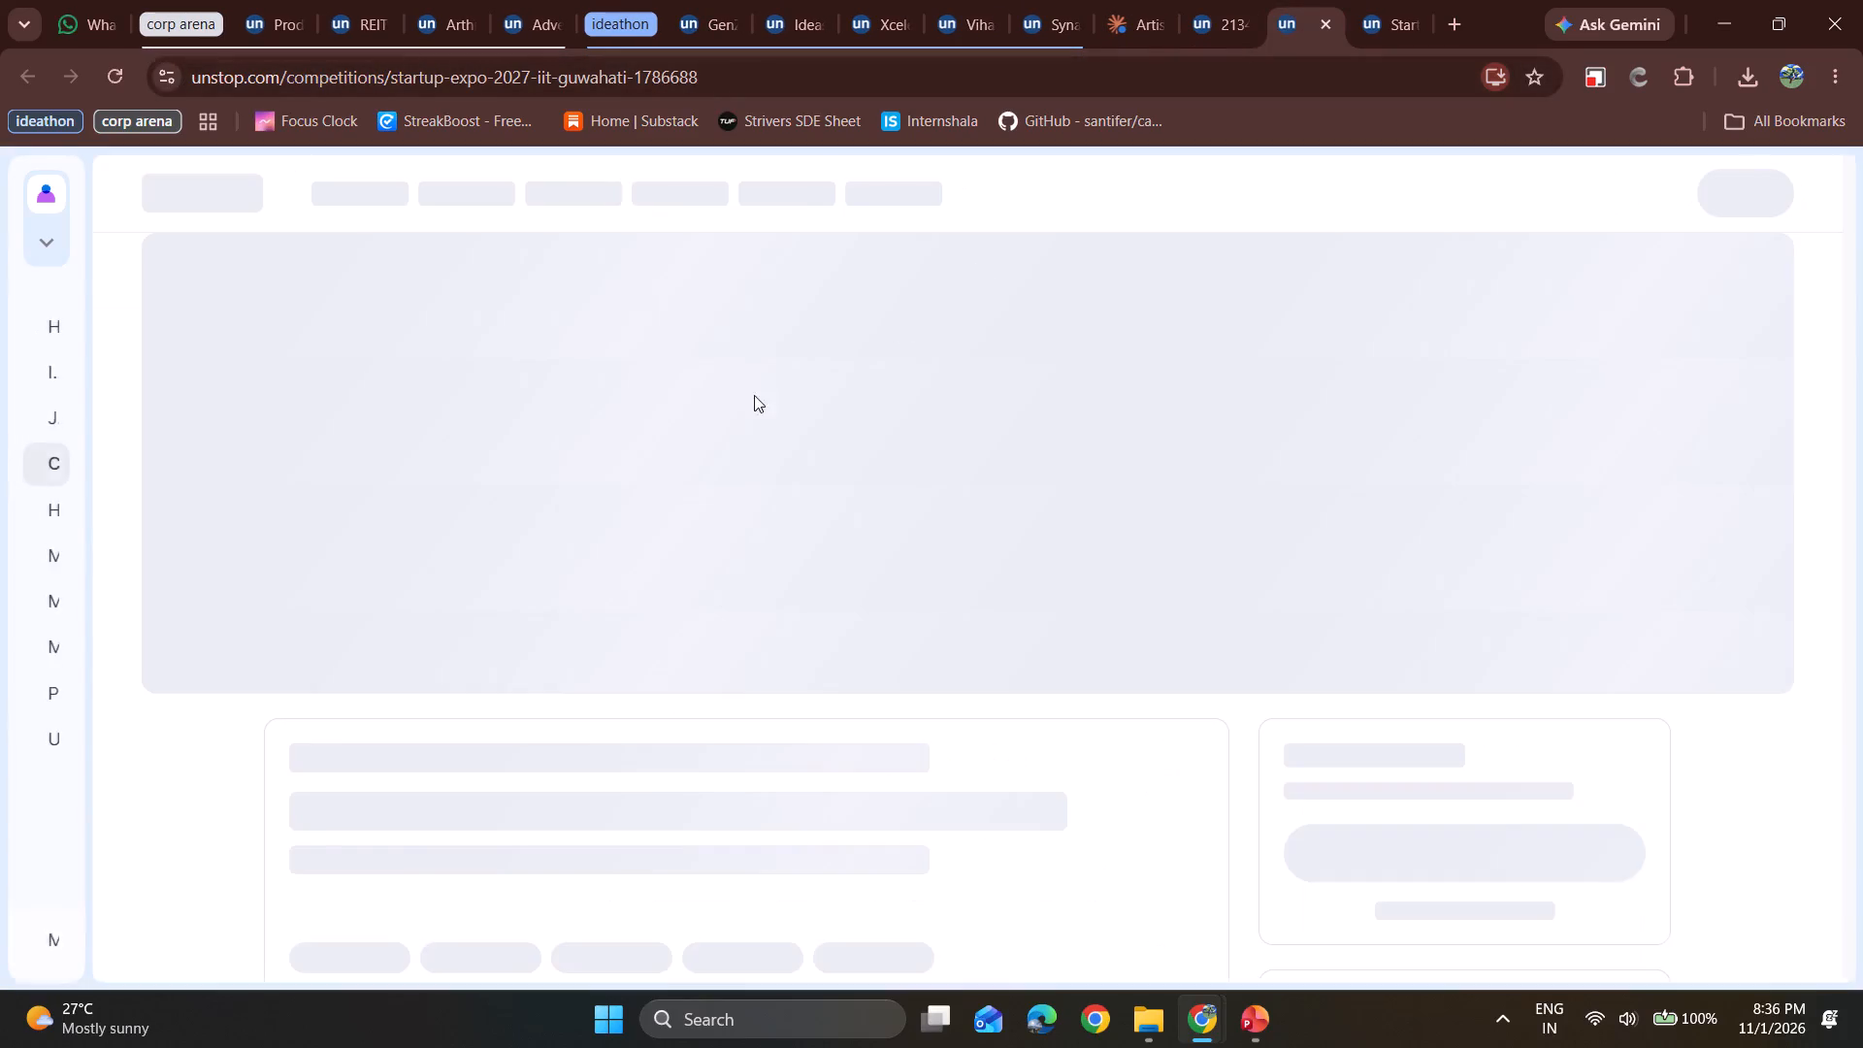
# Check the rewards and prizes offered by Startup Expo 2027.
pyautogui.scroll(-1, 872, 248)
pyautogui.click(1073, 186)
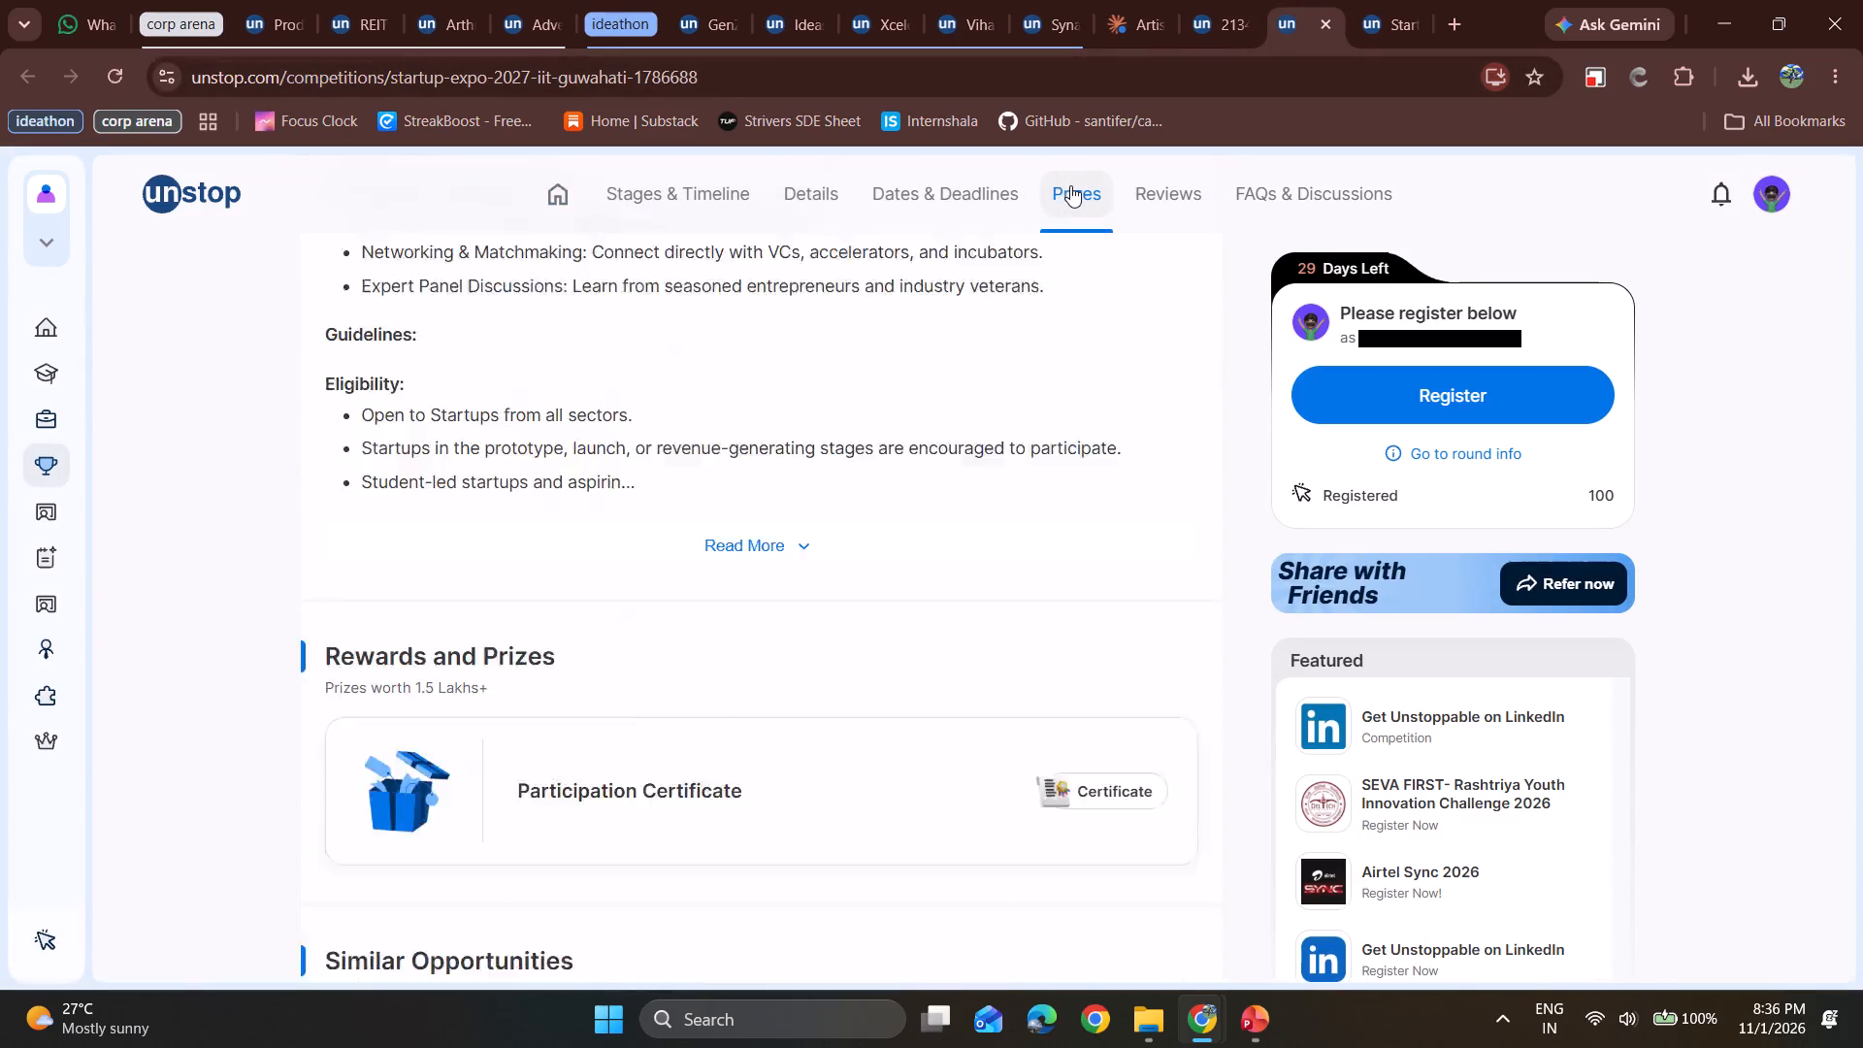
pyautogui.scroll(2, 980, 334)
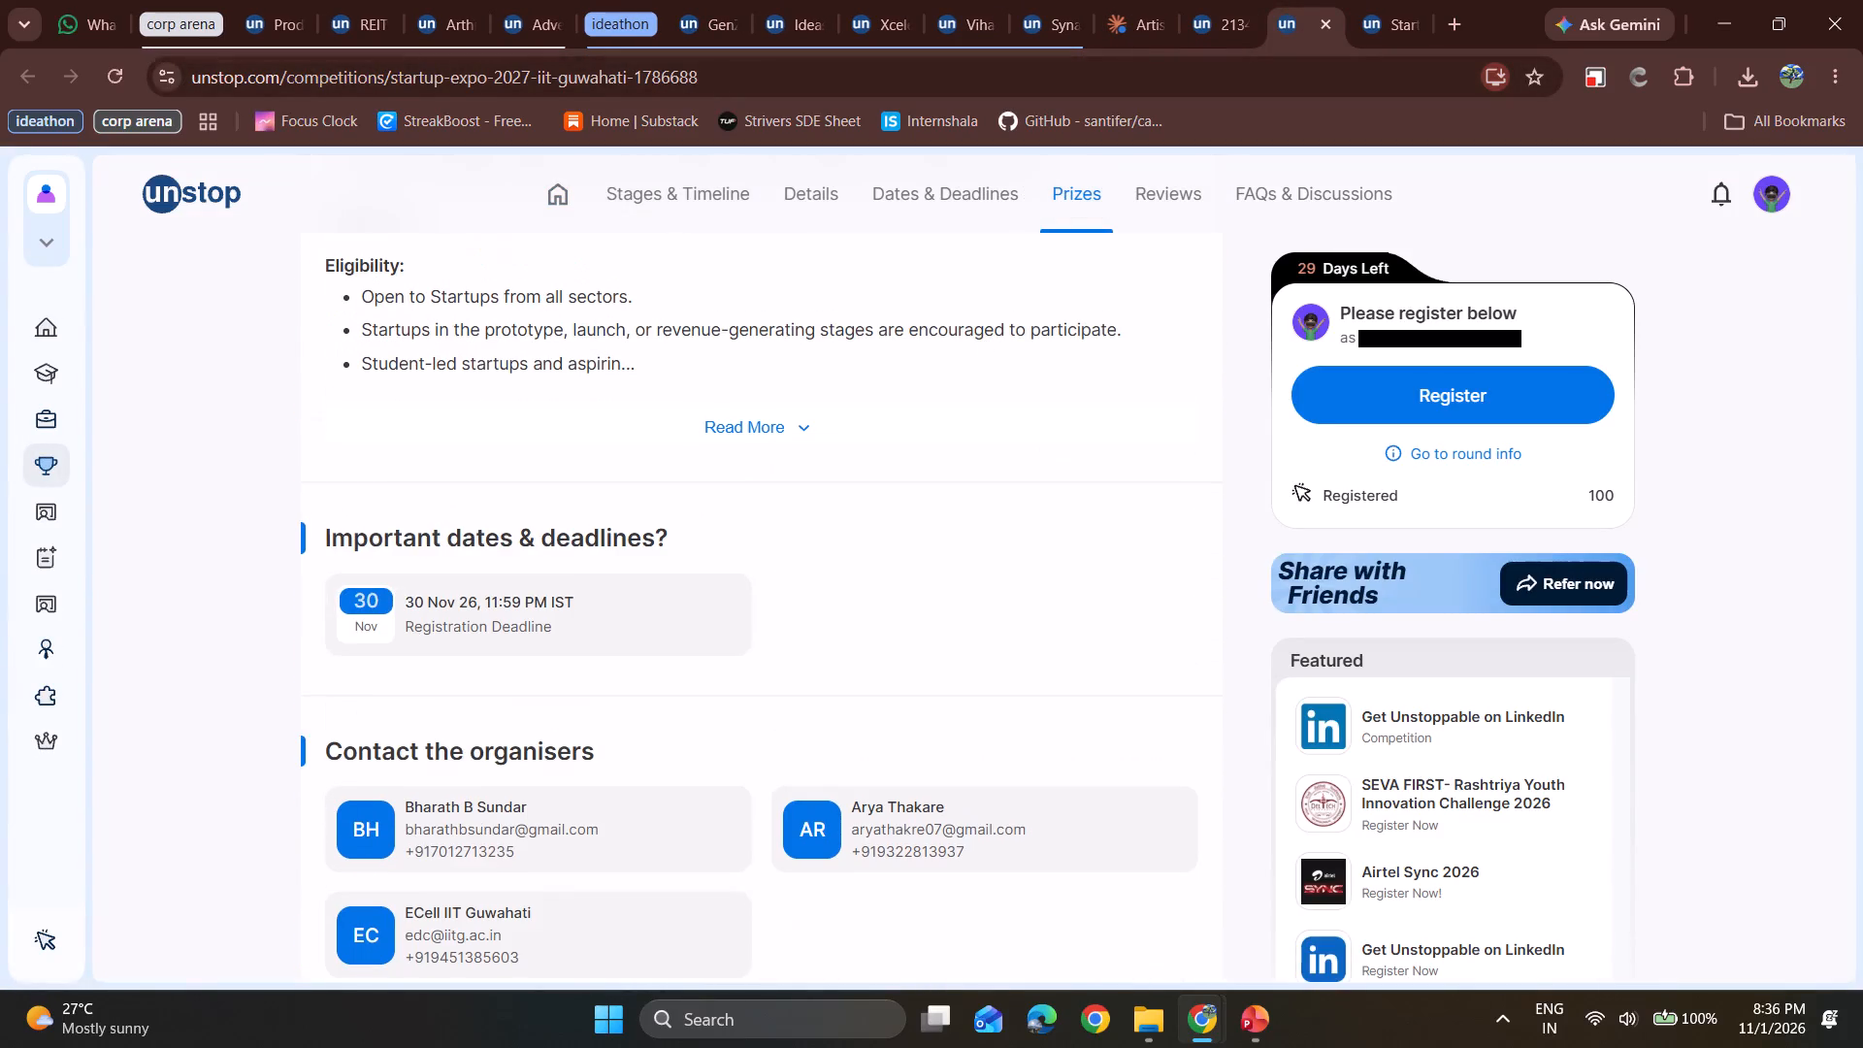
# Expand the full Startup Expo 2027 description and read its eligibility, competition rounds, rules and evaluation process.
pyautogui.scroll(2, 984, 448)
pyautogui.click(698, 663)
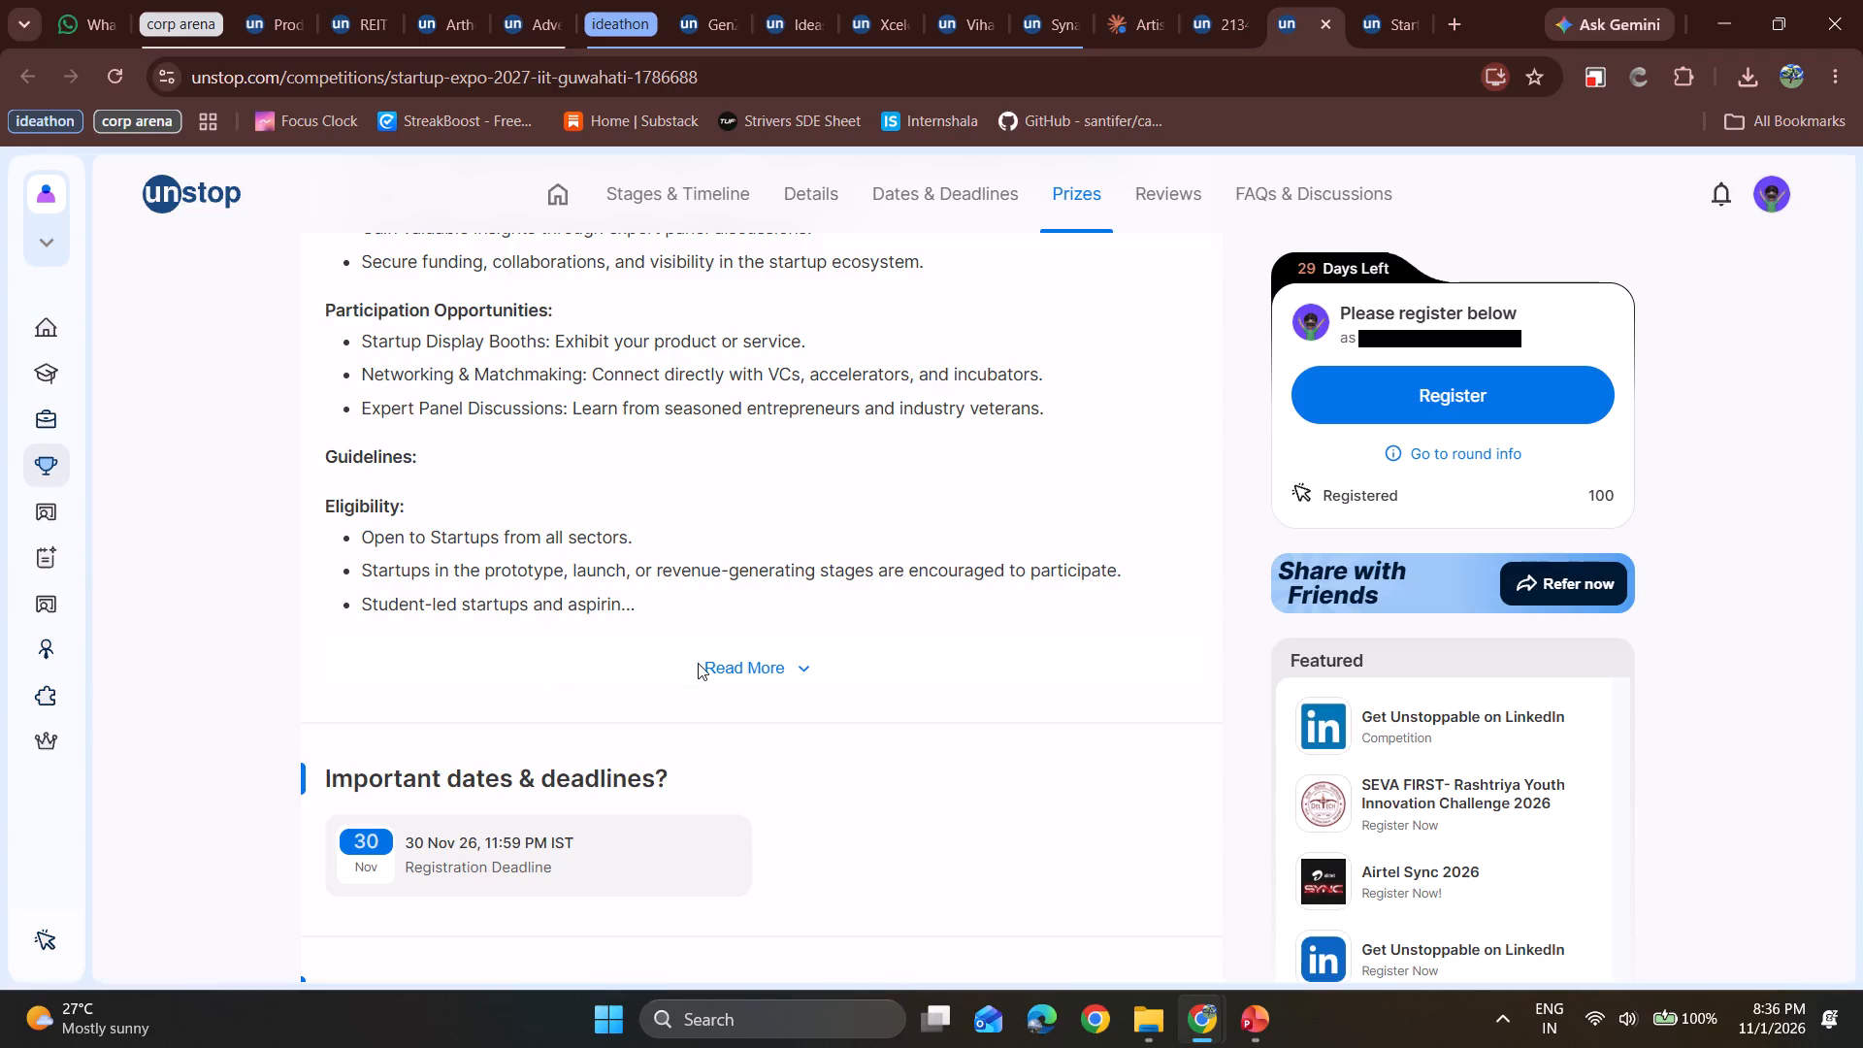
pyautogui.click(705, 661)
pyautogui.scroll(-2, 703, 674)
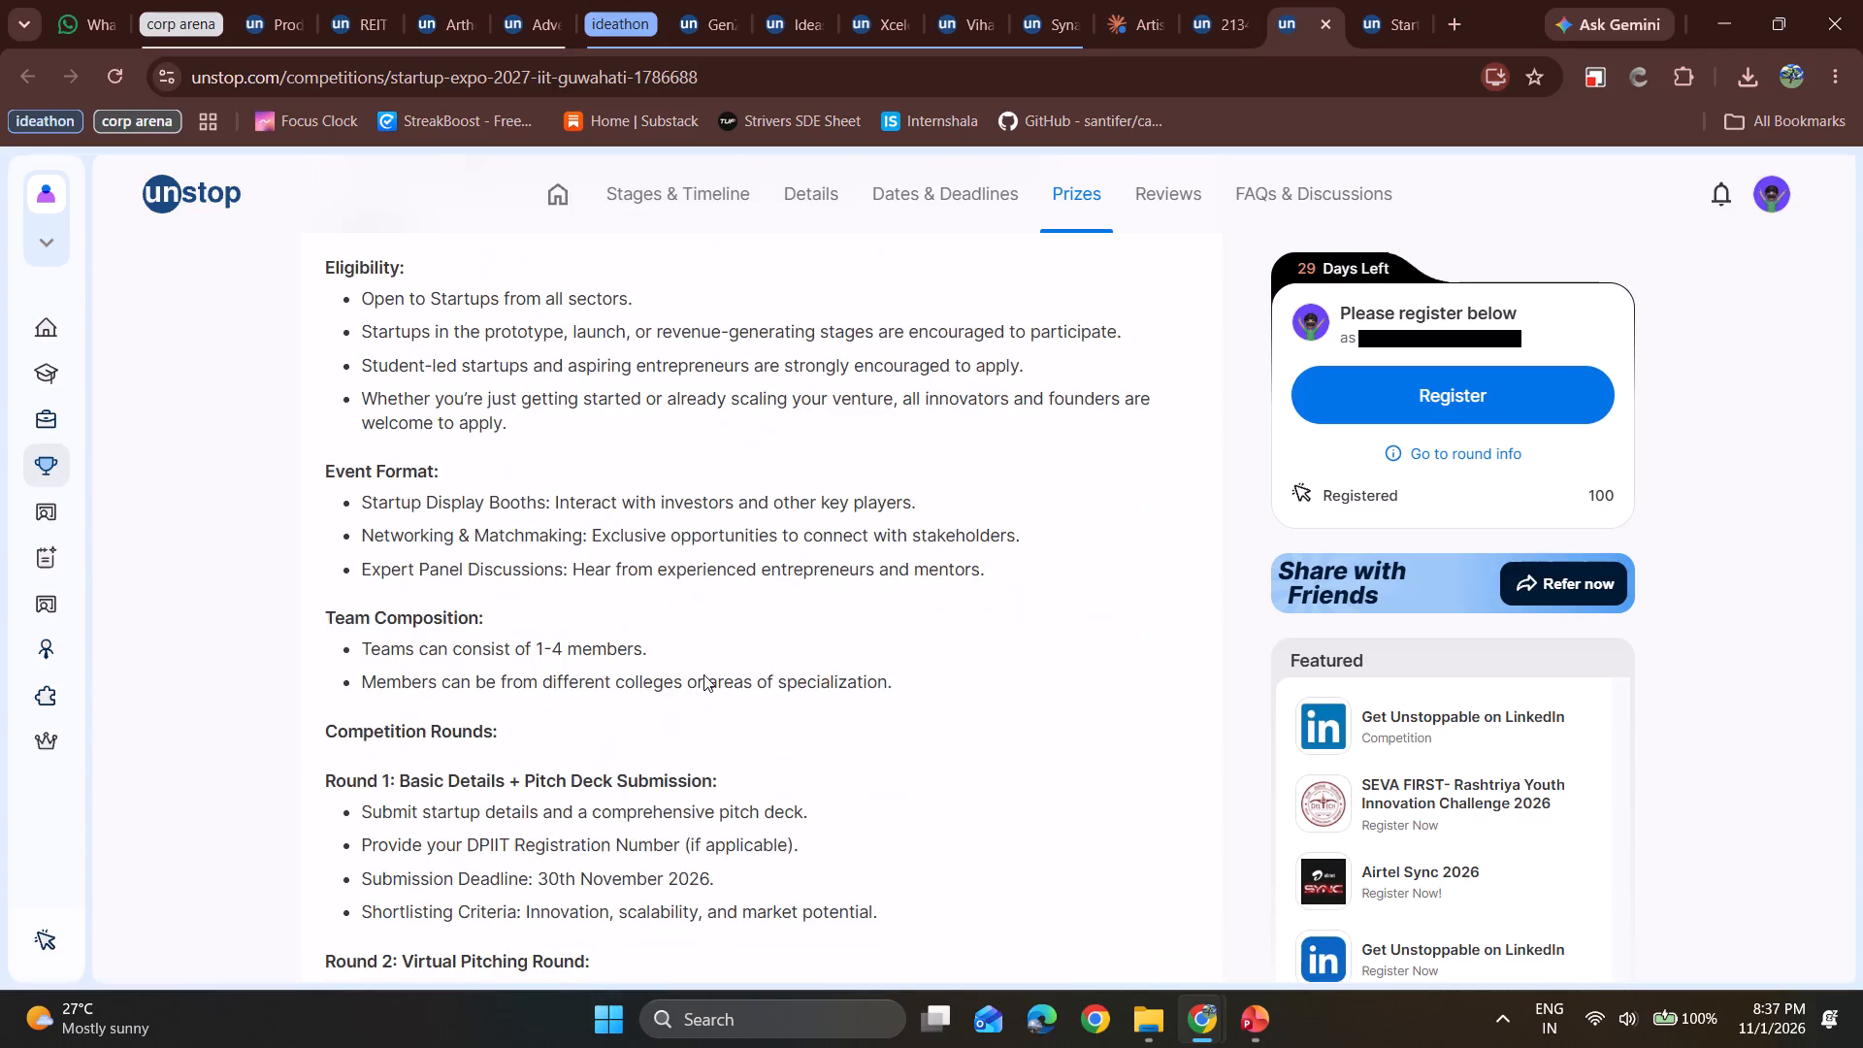
pyautogui.scroll(-4, 703, 678)
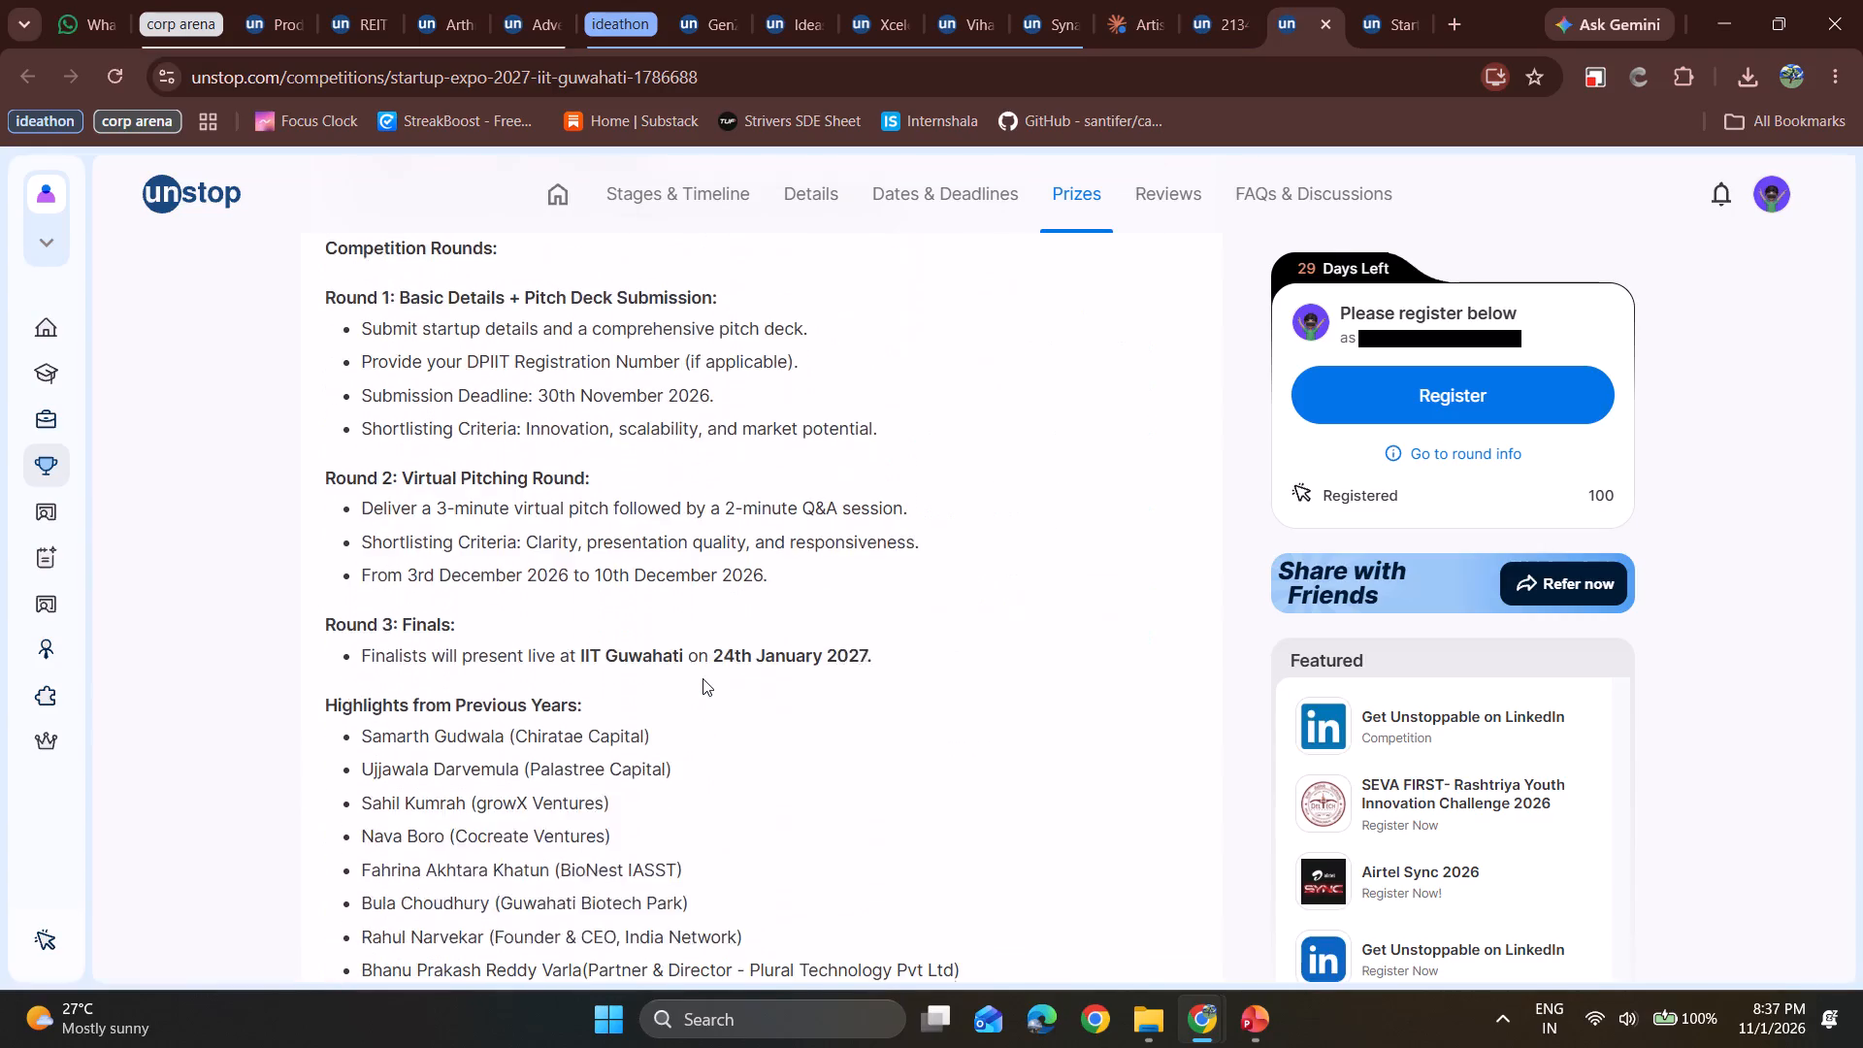
pyautogui.scroll(-2, 703, 678)
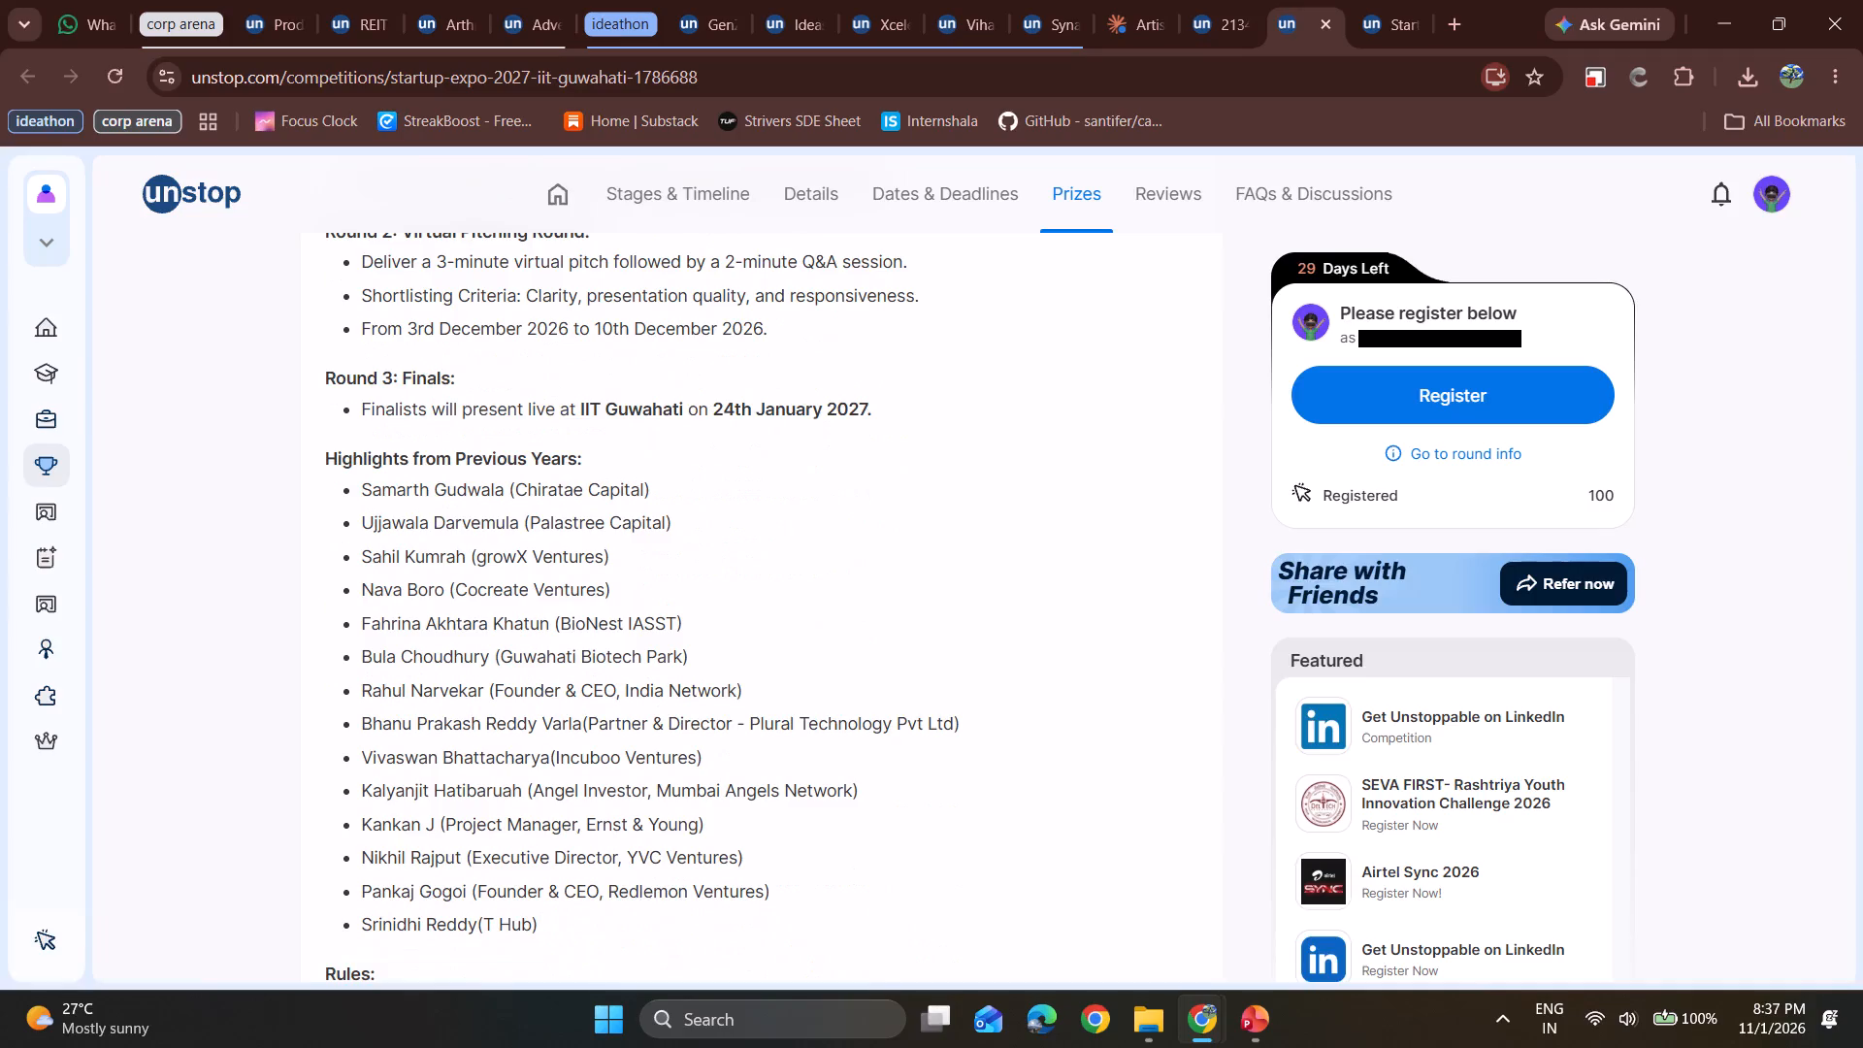
pyautogui.scroll(-2, 703, 693)
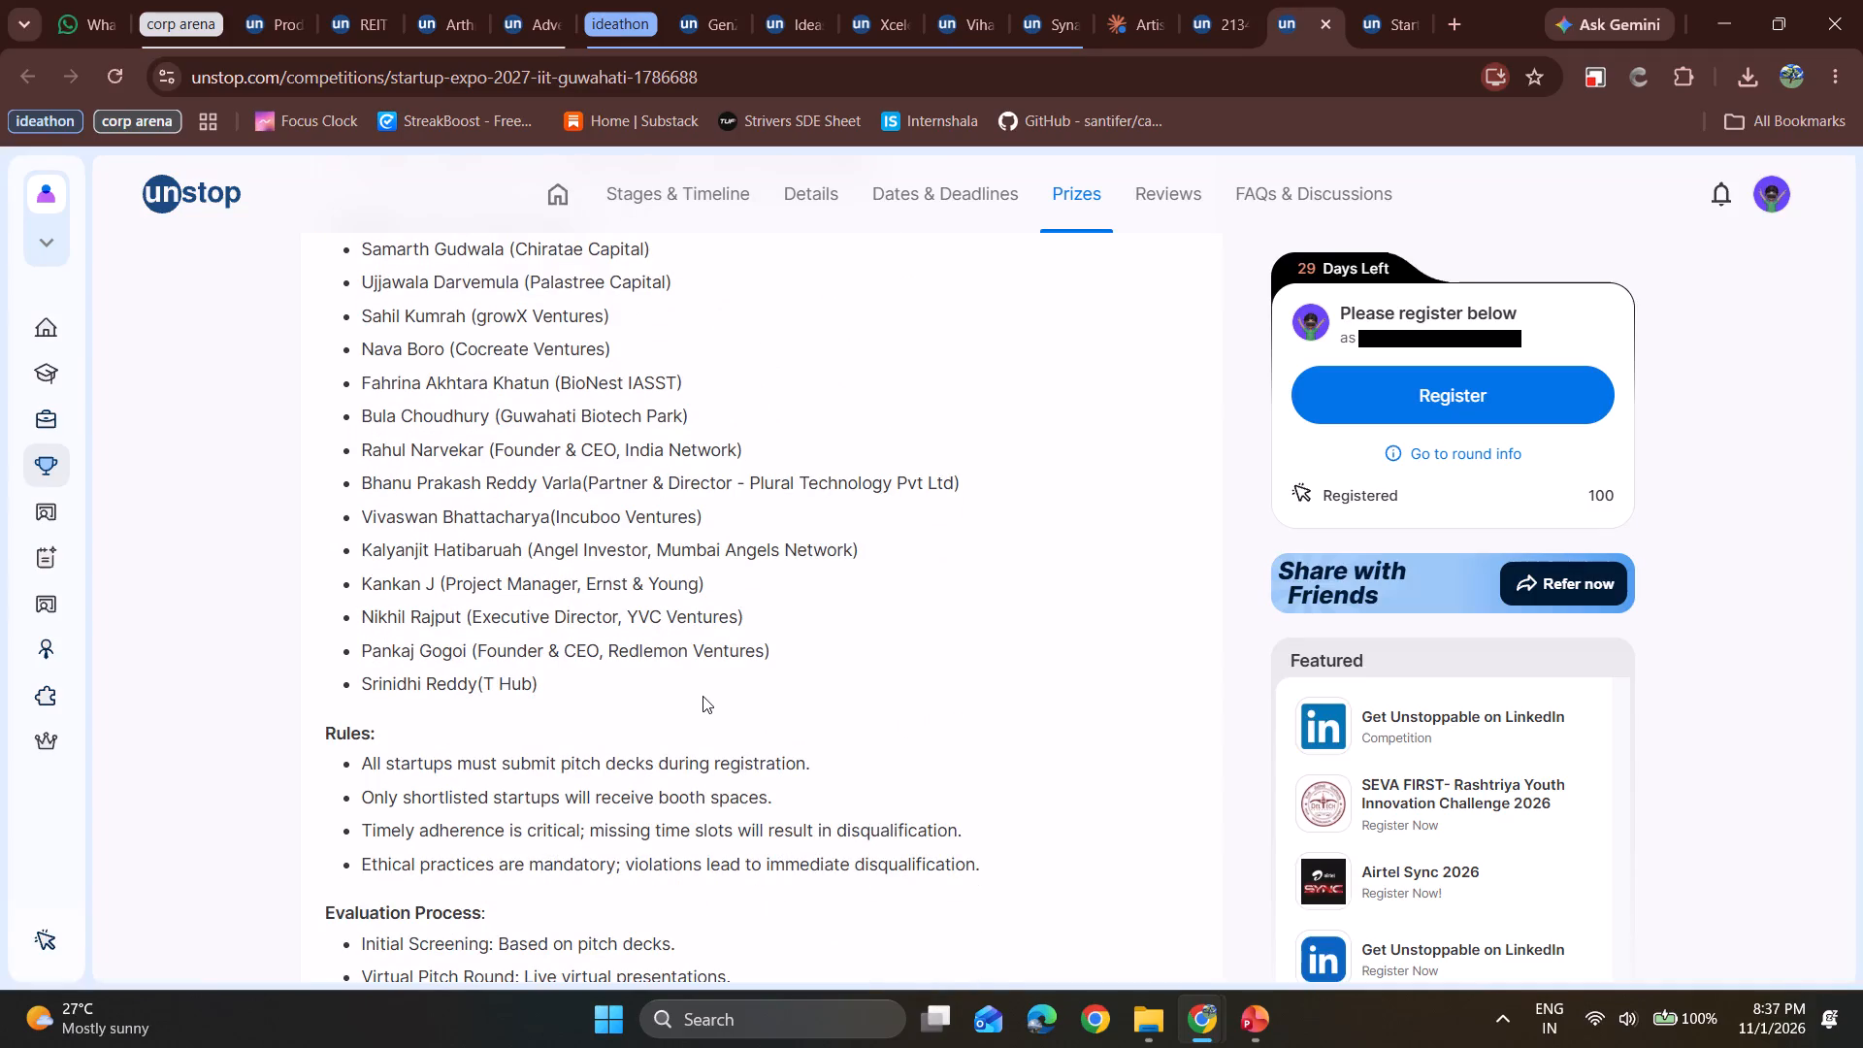
pyautogui.scroll(-5, 703, 699)
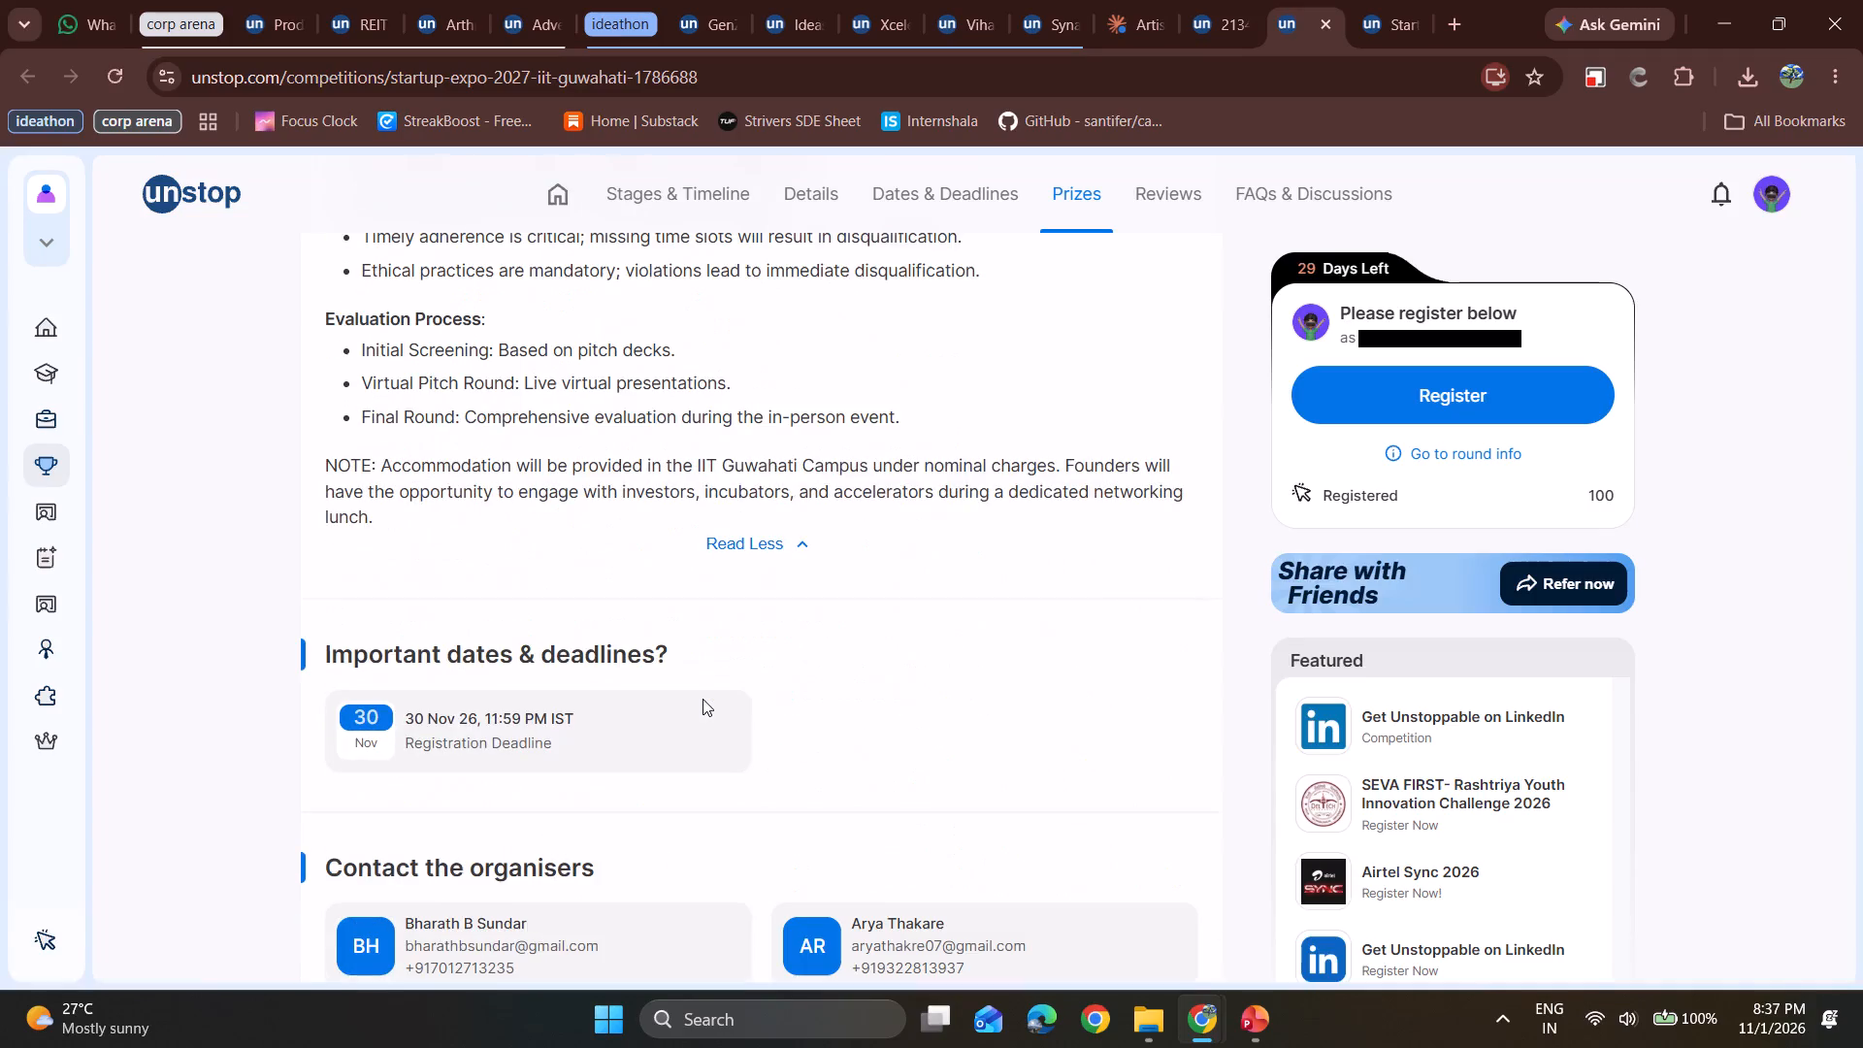
pyautogui.scroll(11, 703, 699)
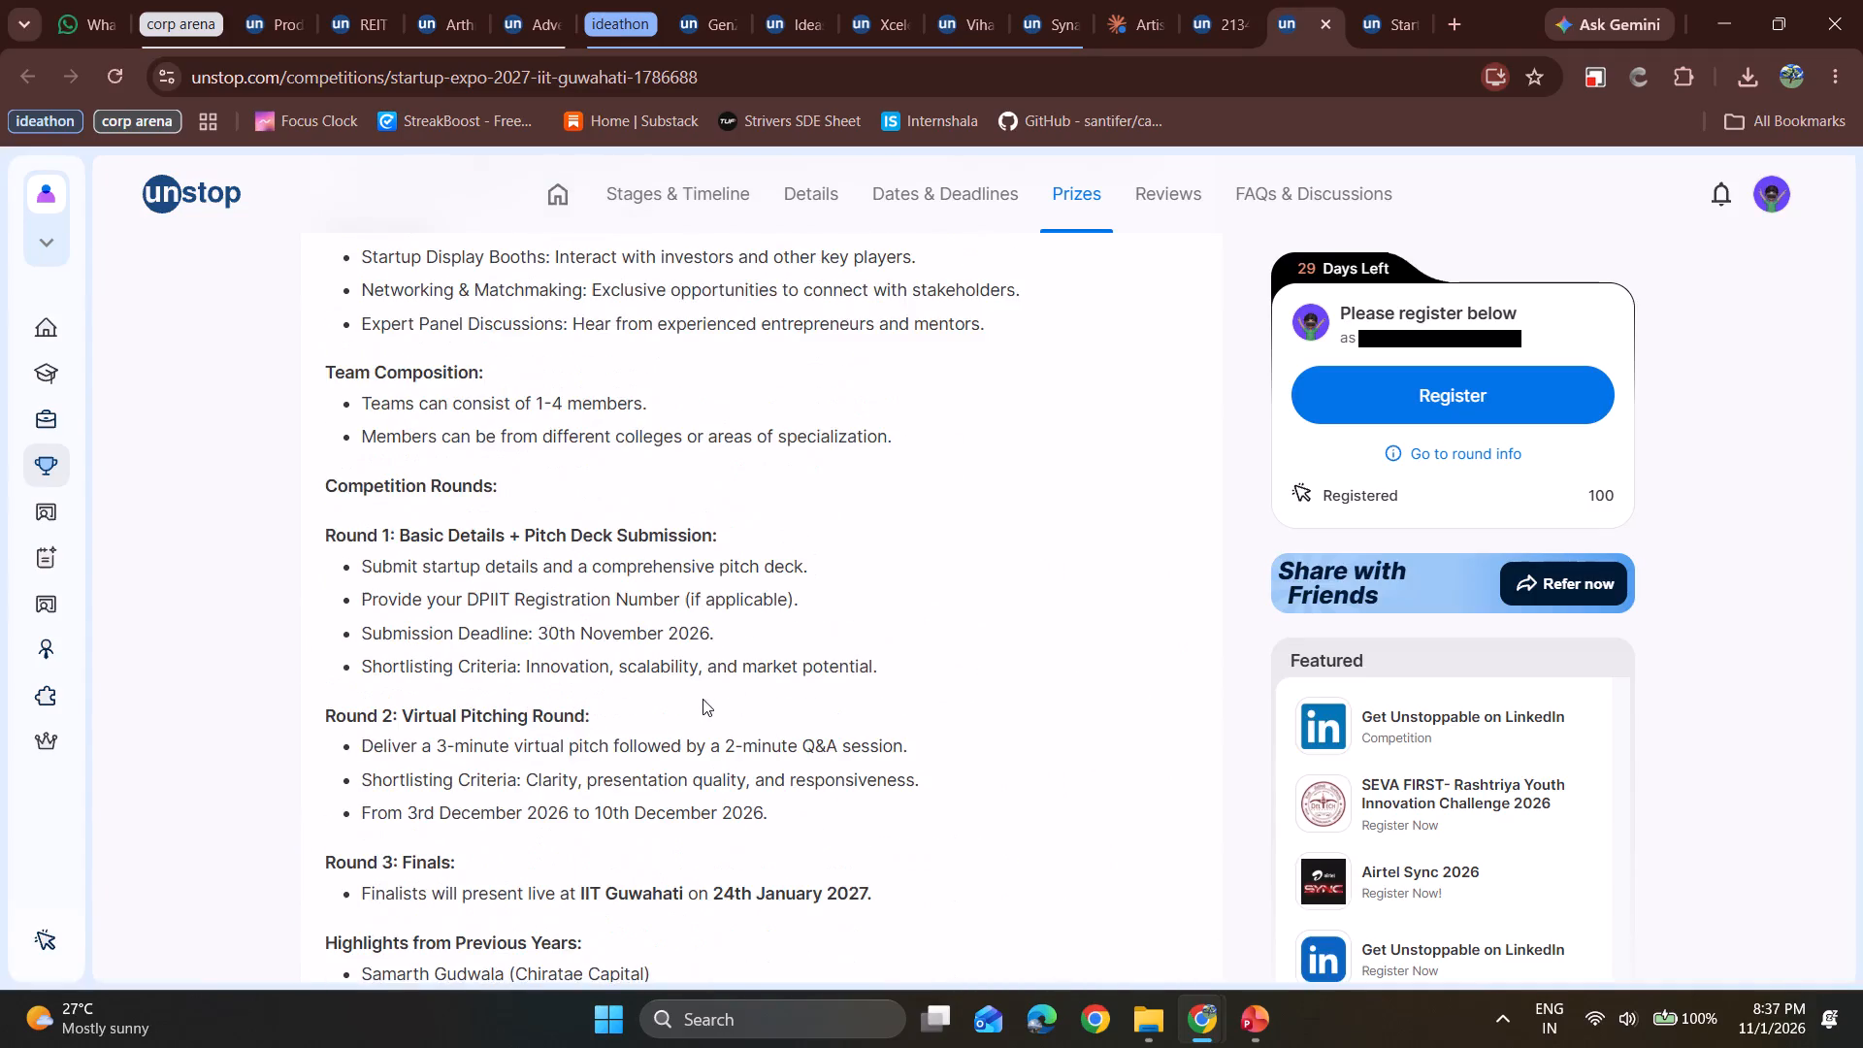
pyautogui.scroll(6, 703, 699)
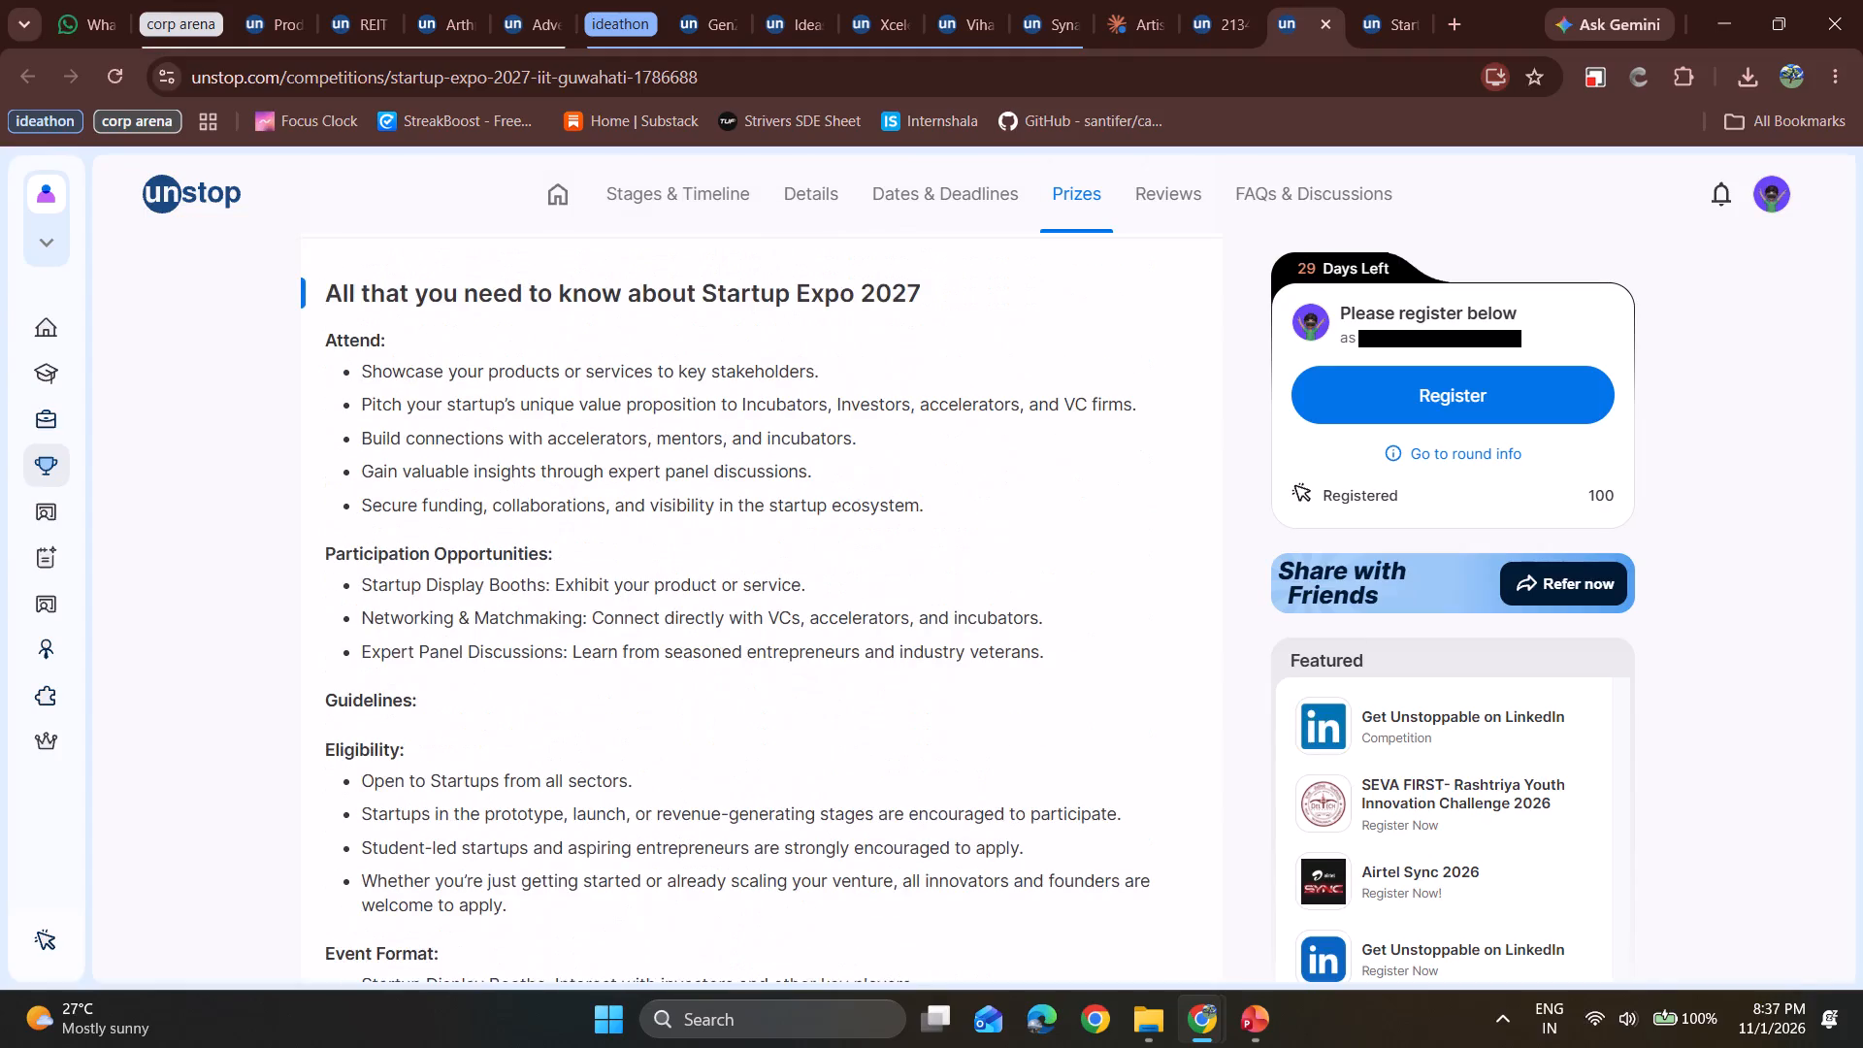
# Open the Operation Blackout listing from the competitions list in a new tab, view its overview, and close it.
pyautogui.click(1212, 21)
pyautogui.scroll(-1, 746, 489)
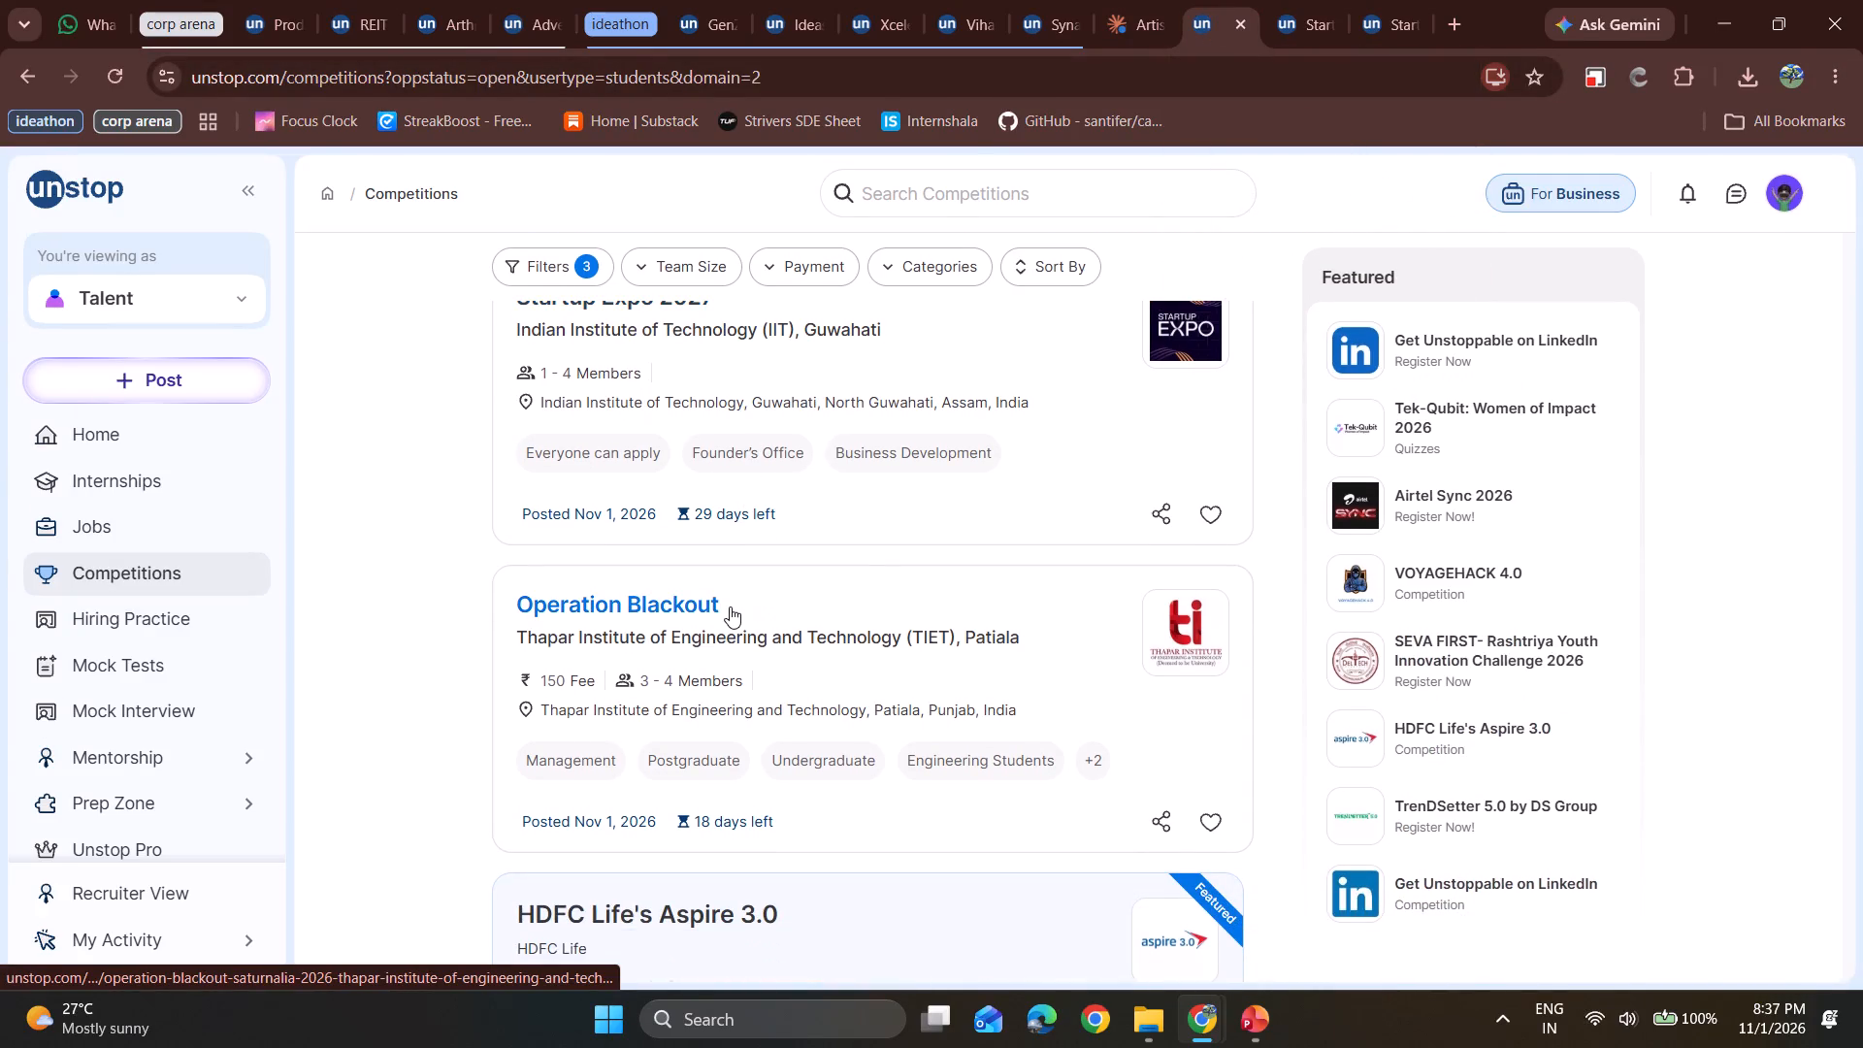
pyautogui.rightClick(662, 607)
pyautogui.click(845, 204)
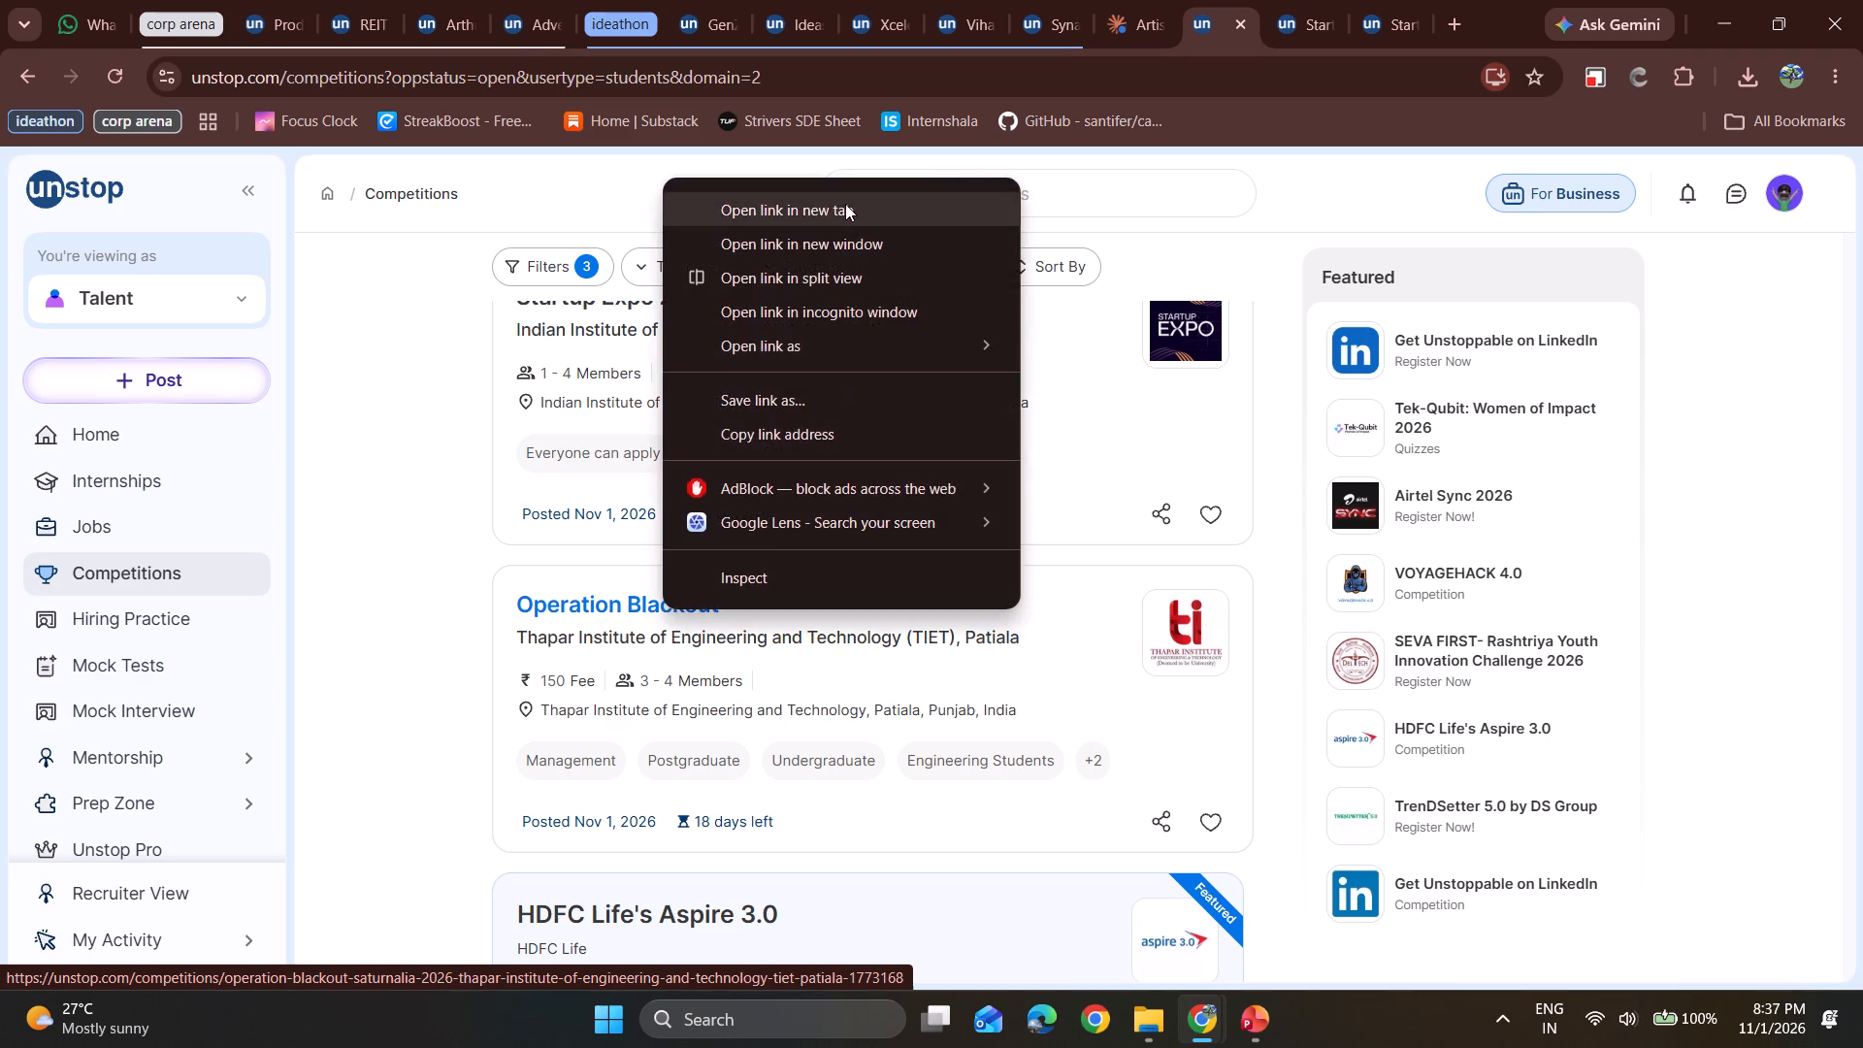
pyautogui.scroll(1, 831, 460)
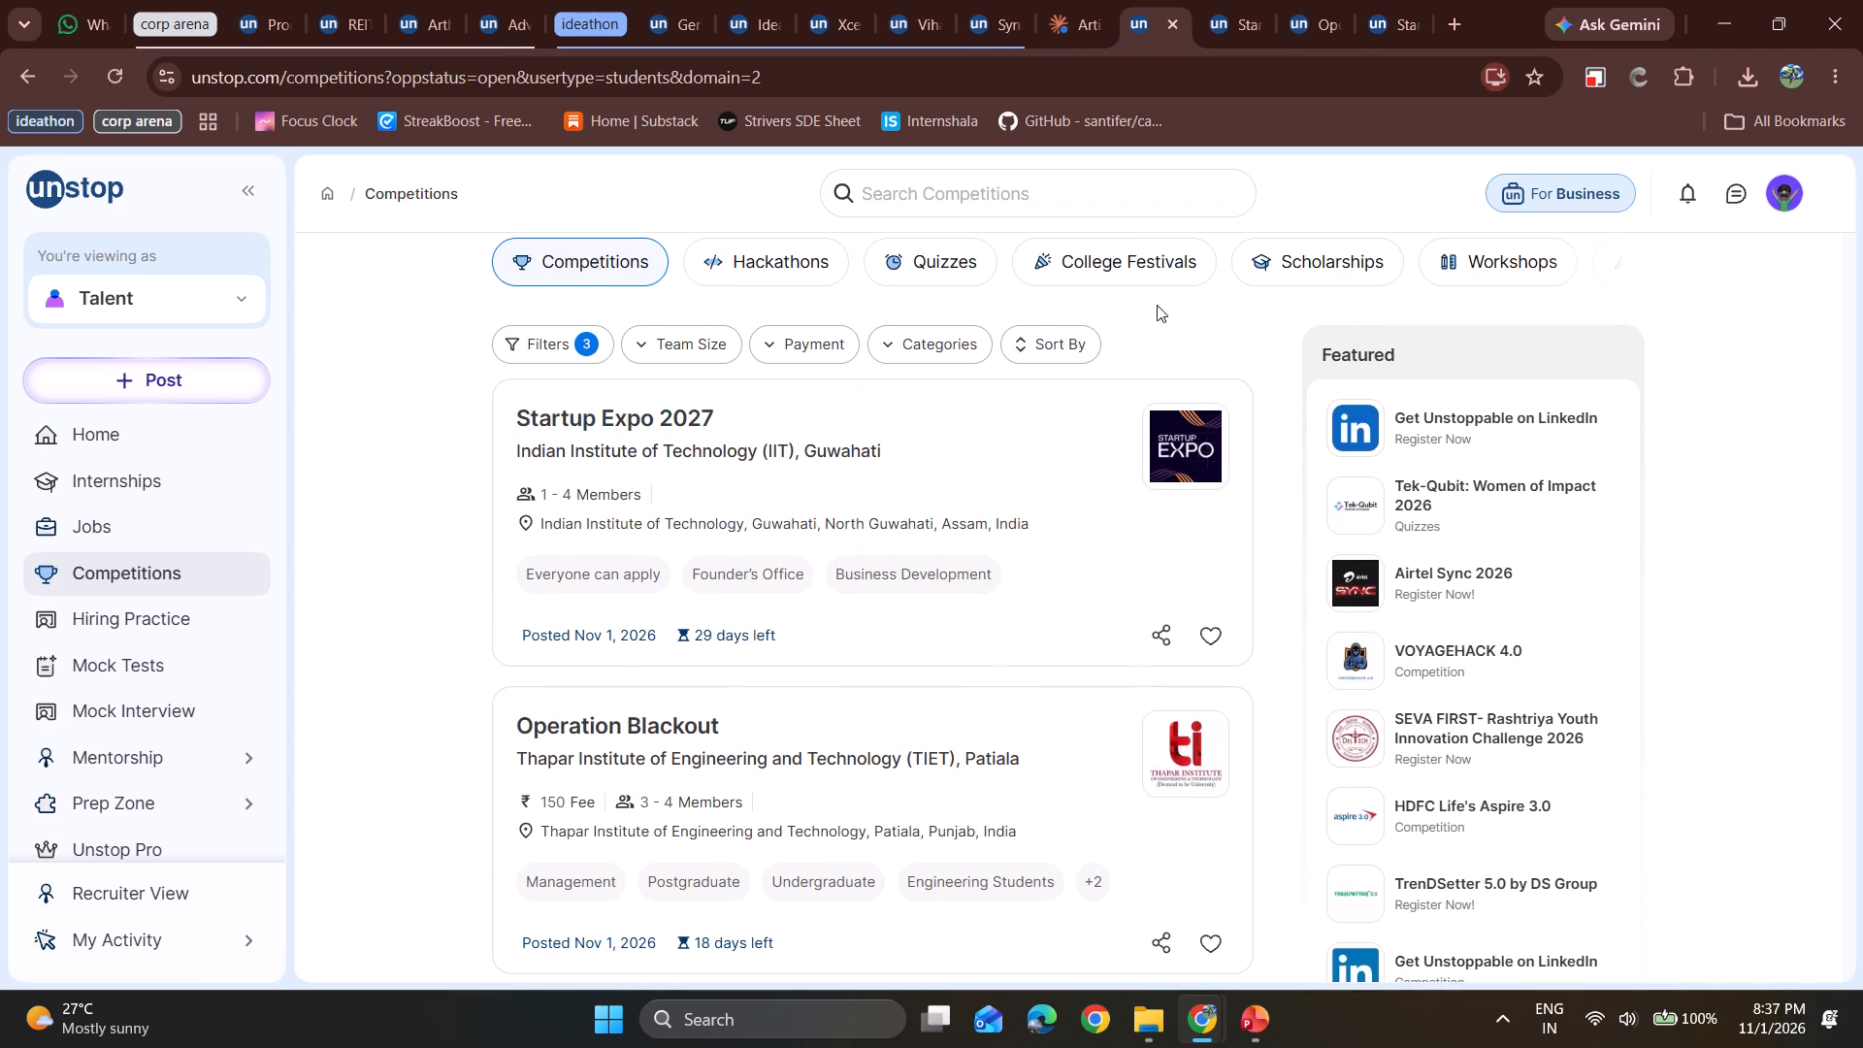
pyautogui.click(1246, 46)
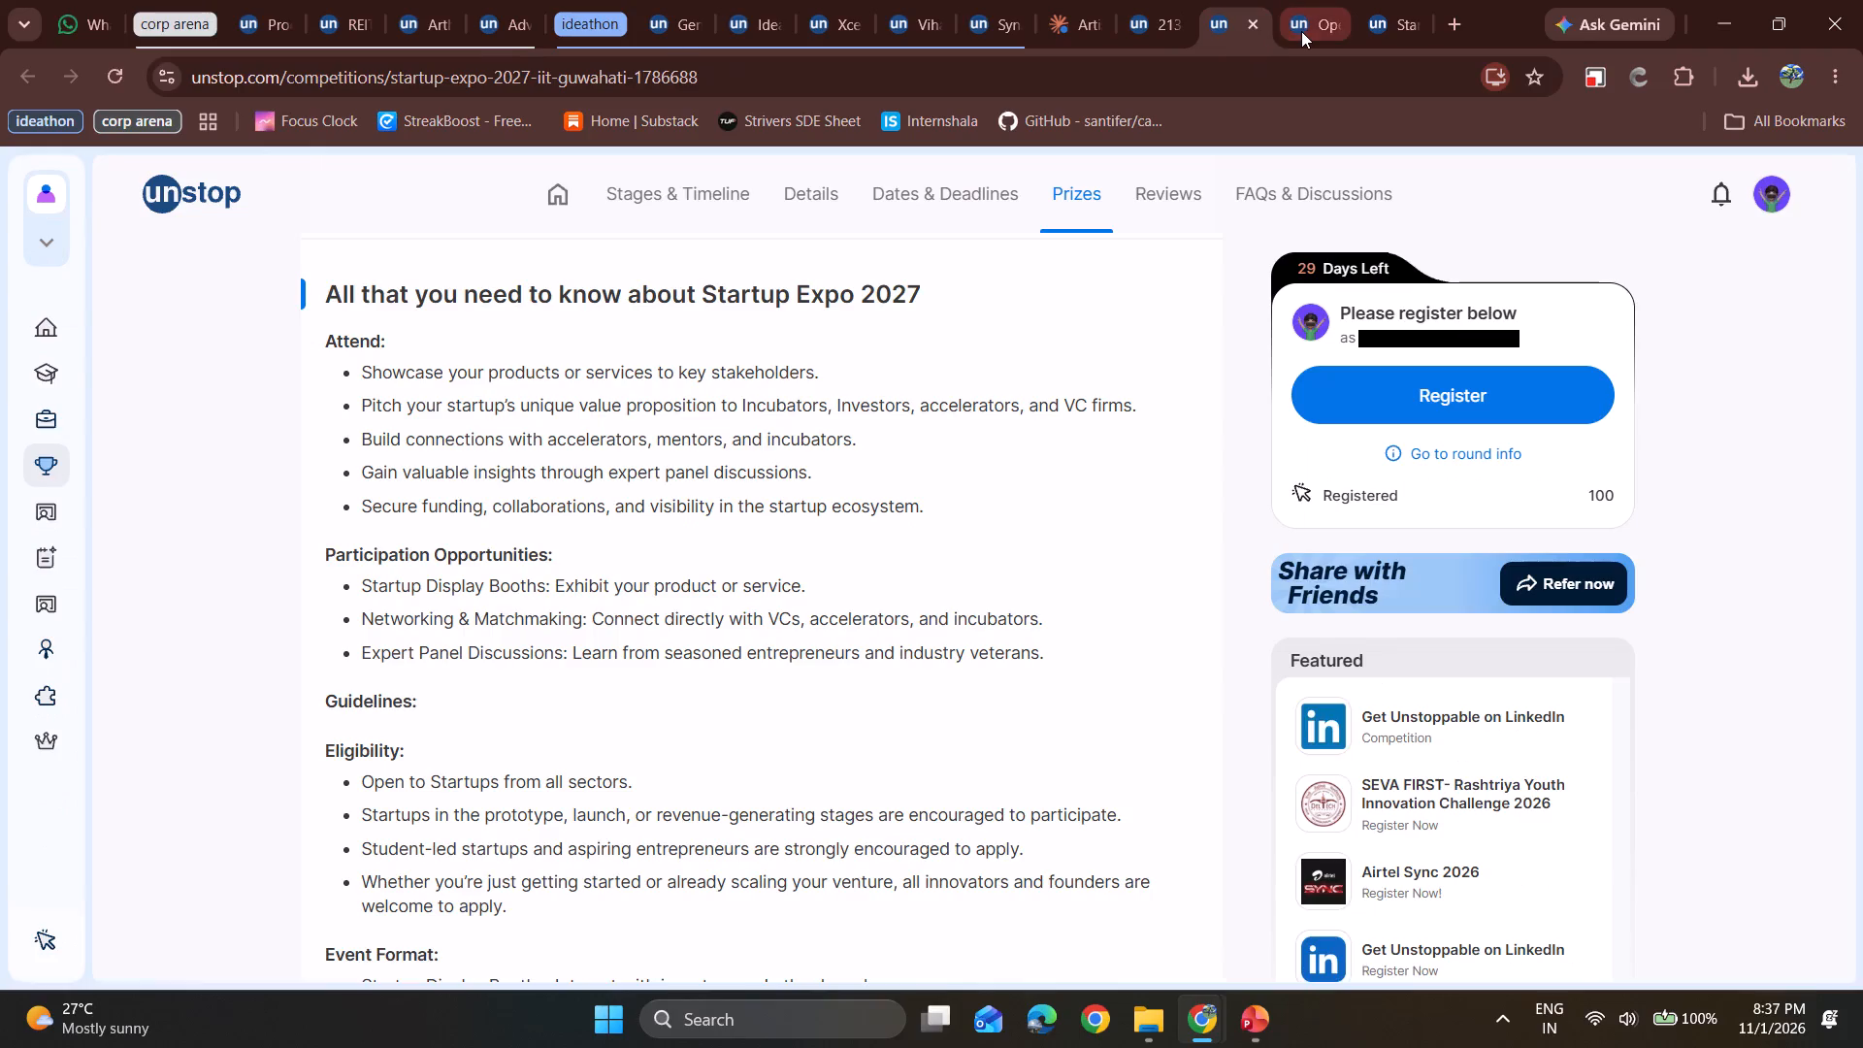
pyautogui.click(1301, 31)
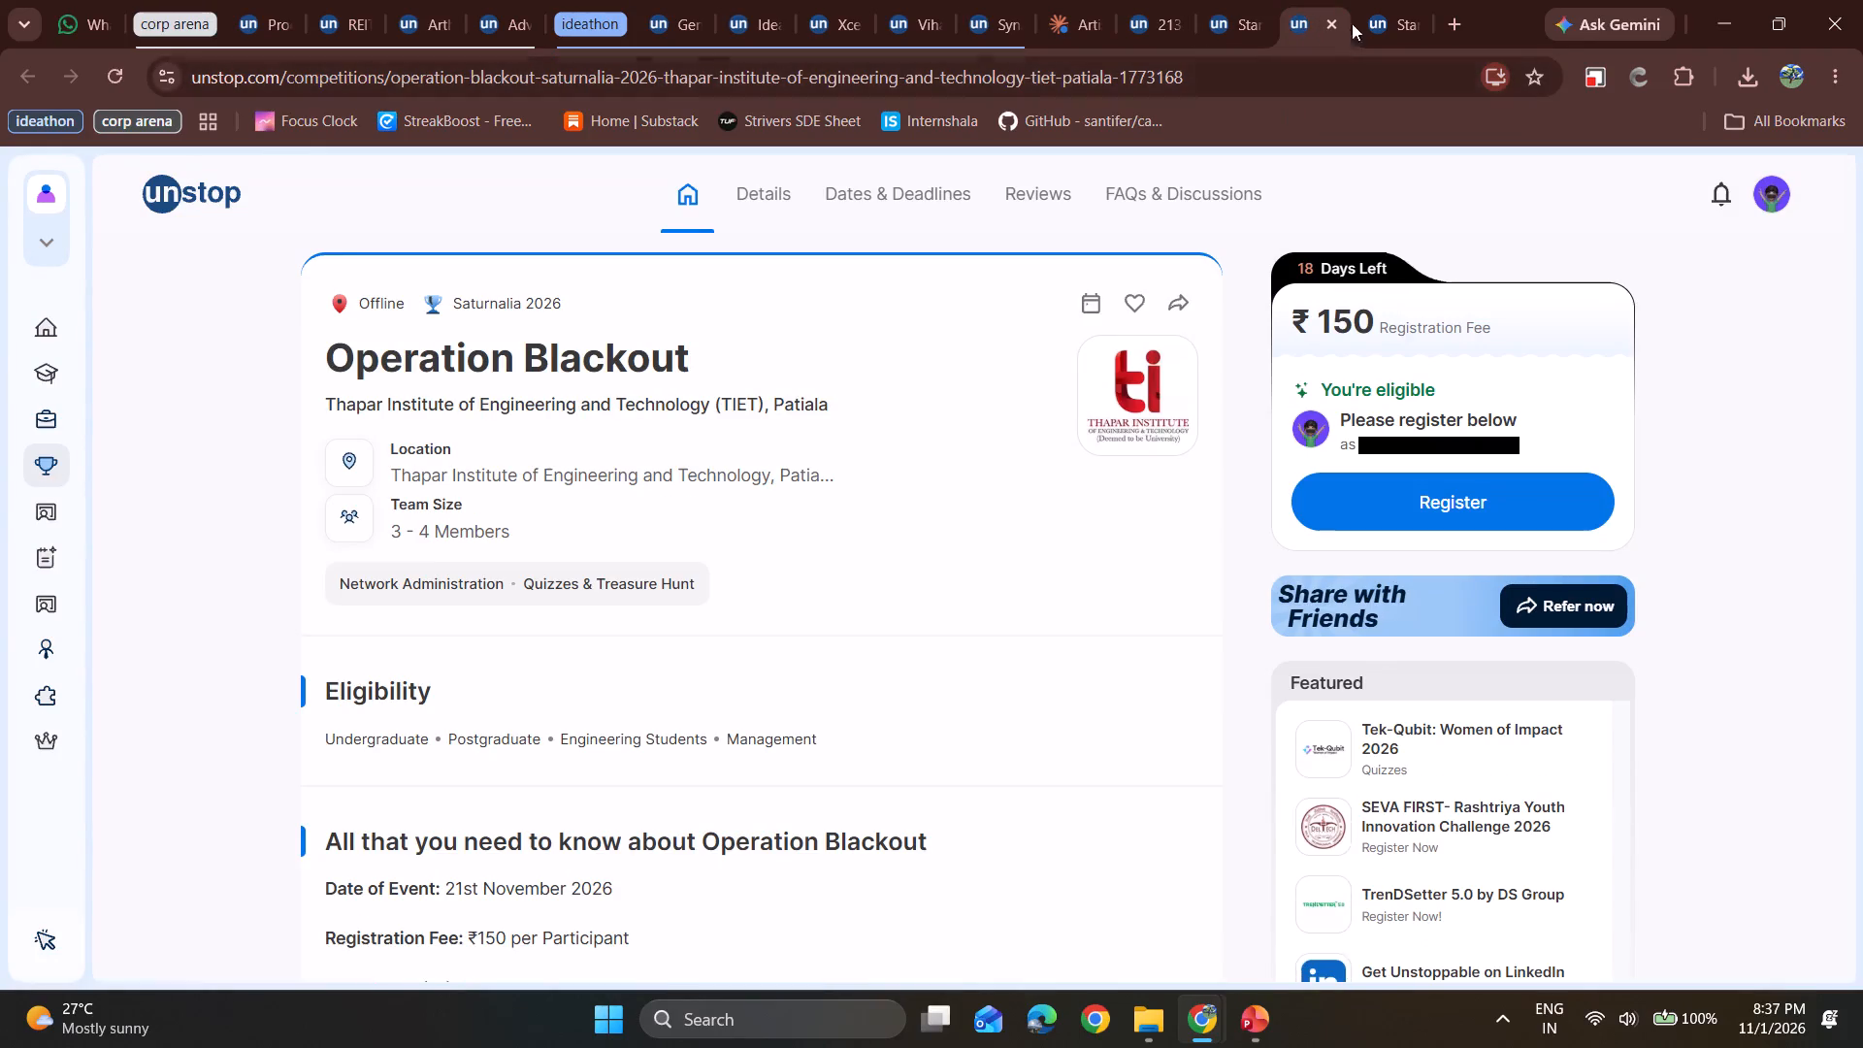
pyautogui.click(1329, 29)
# Recheck the stages and timeline of Startup Expo 2027.
pyautogui.click(1306, 29)
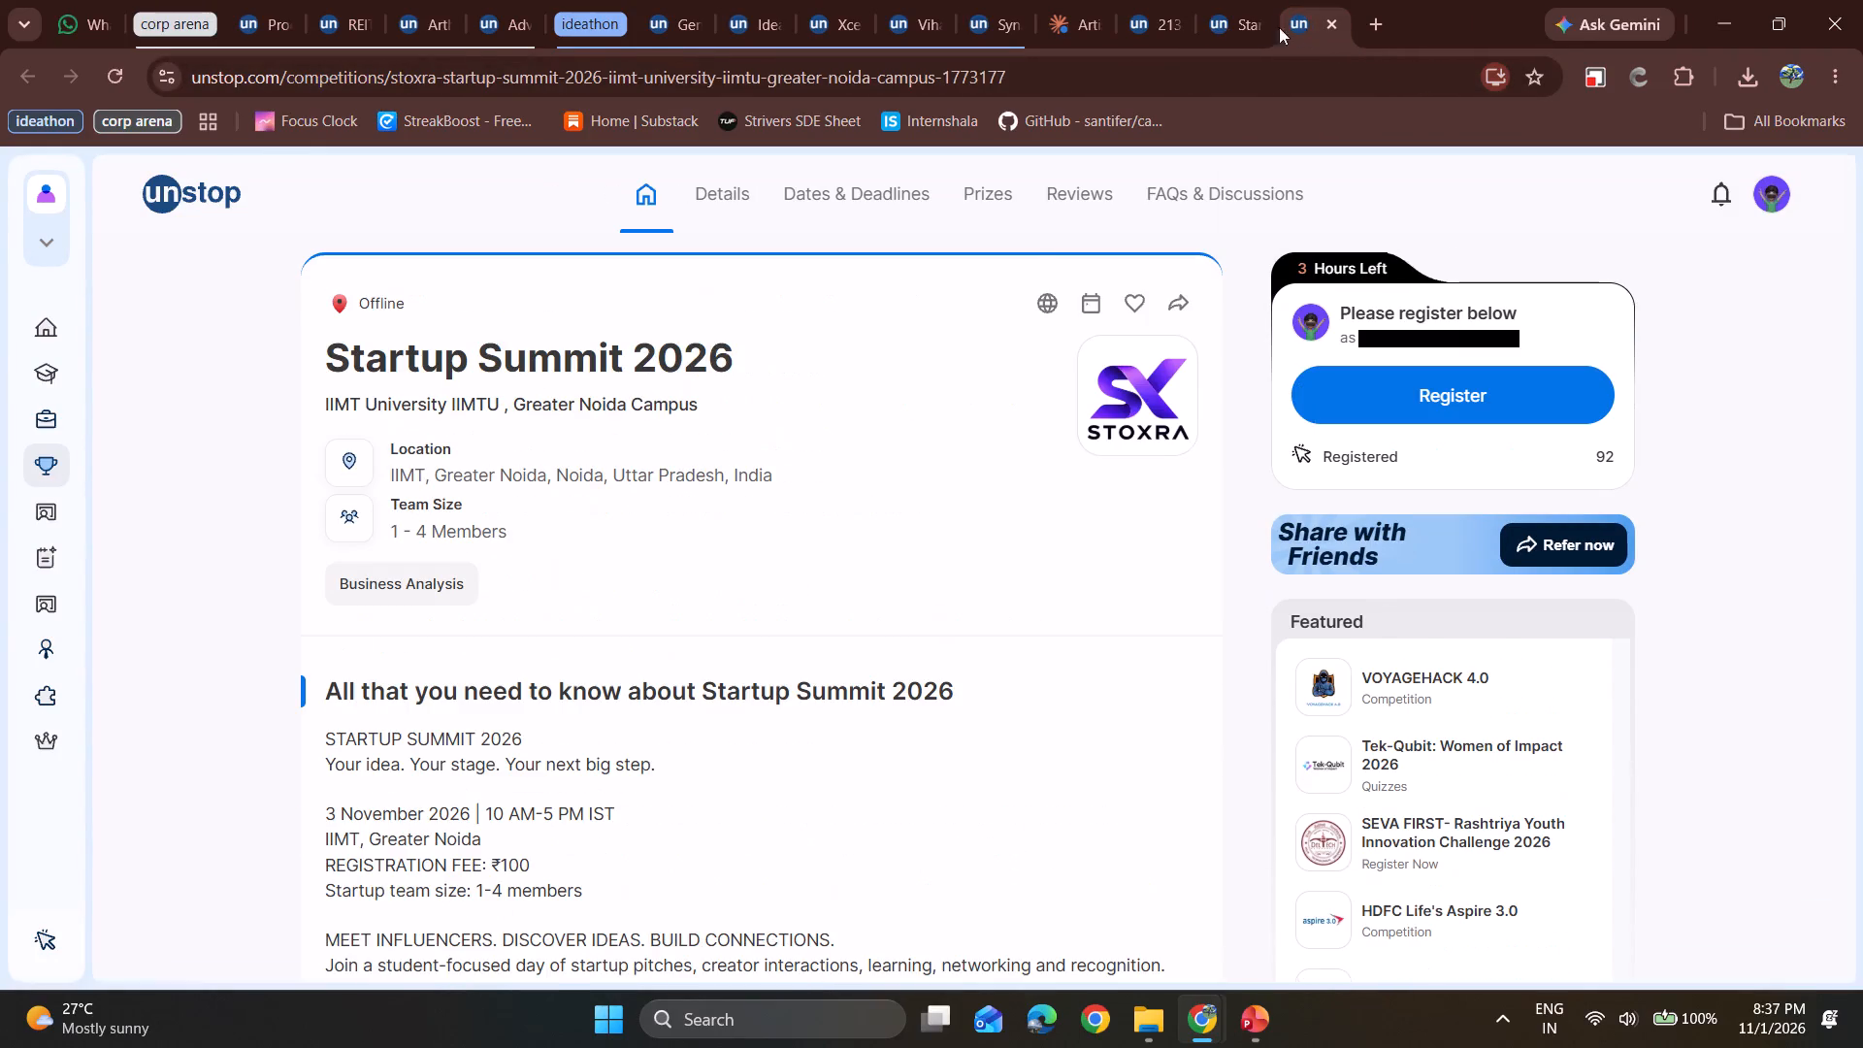
pyautogui.click(1258, 27)
pyautogui.scroll(5, 913, 419)
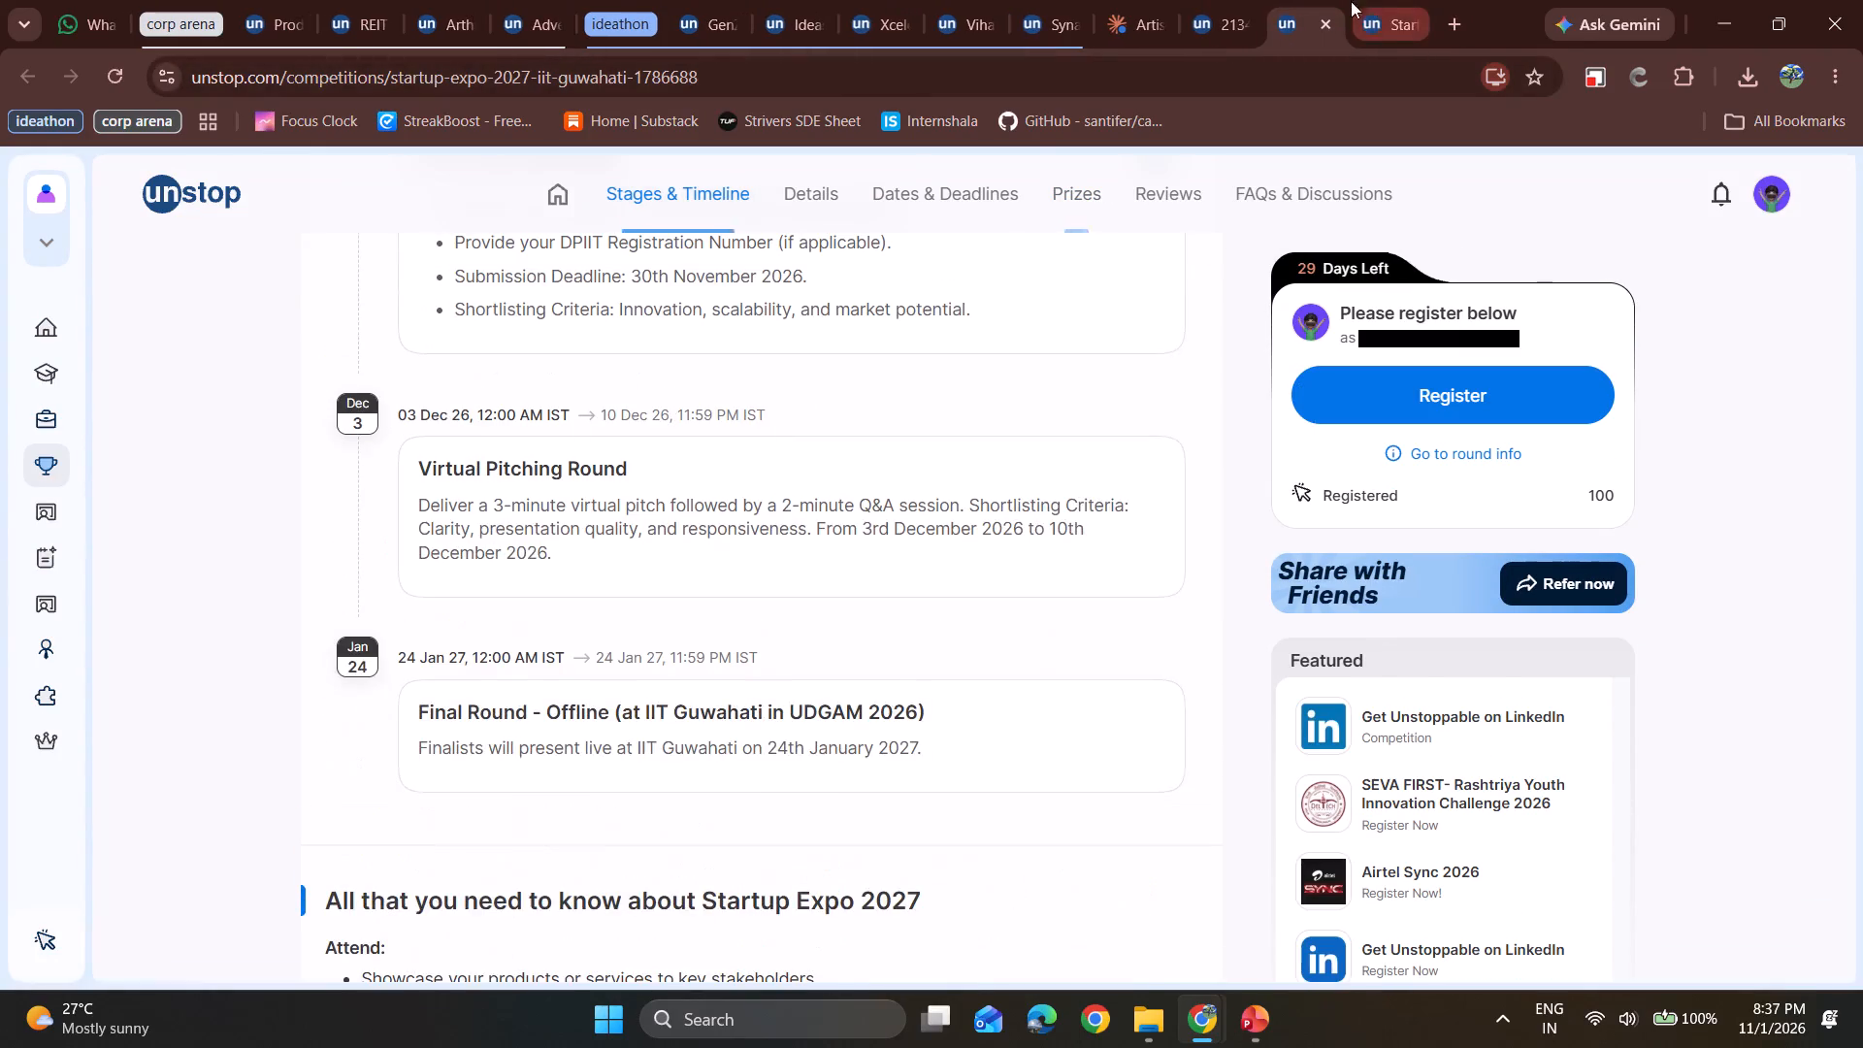
# Return to the open student competitions list, look through the remaining page 2 listings, and advance to page 3.
pyautogui.click(1222, 14)
pyautogui.scroll(-5, 771, 586)
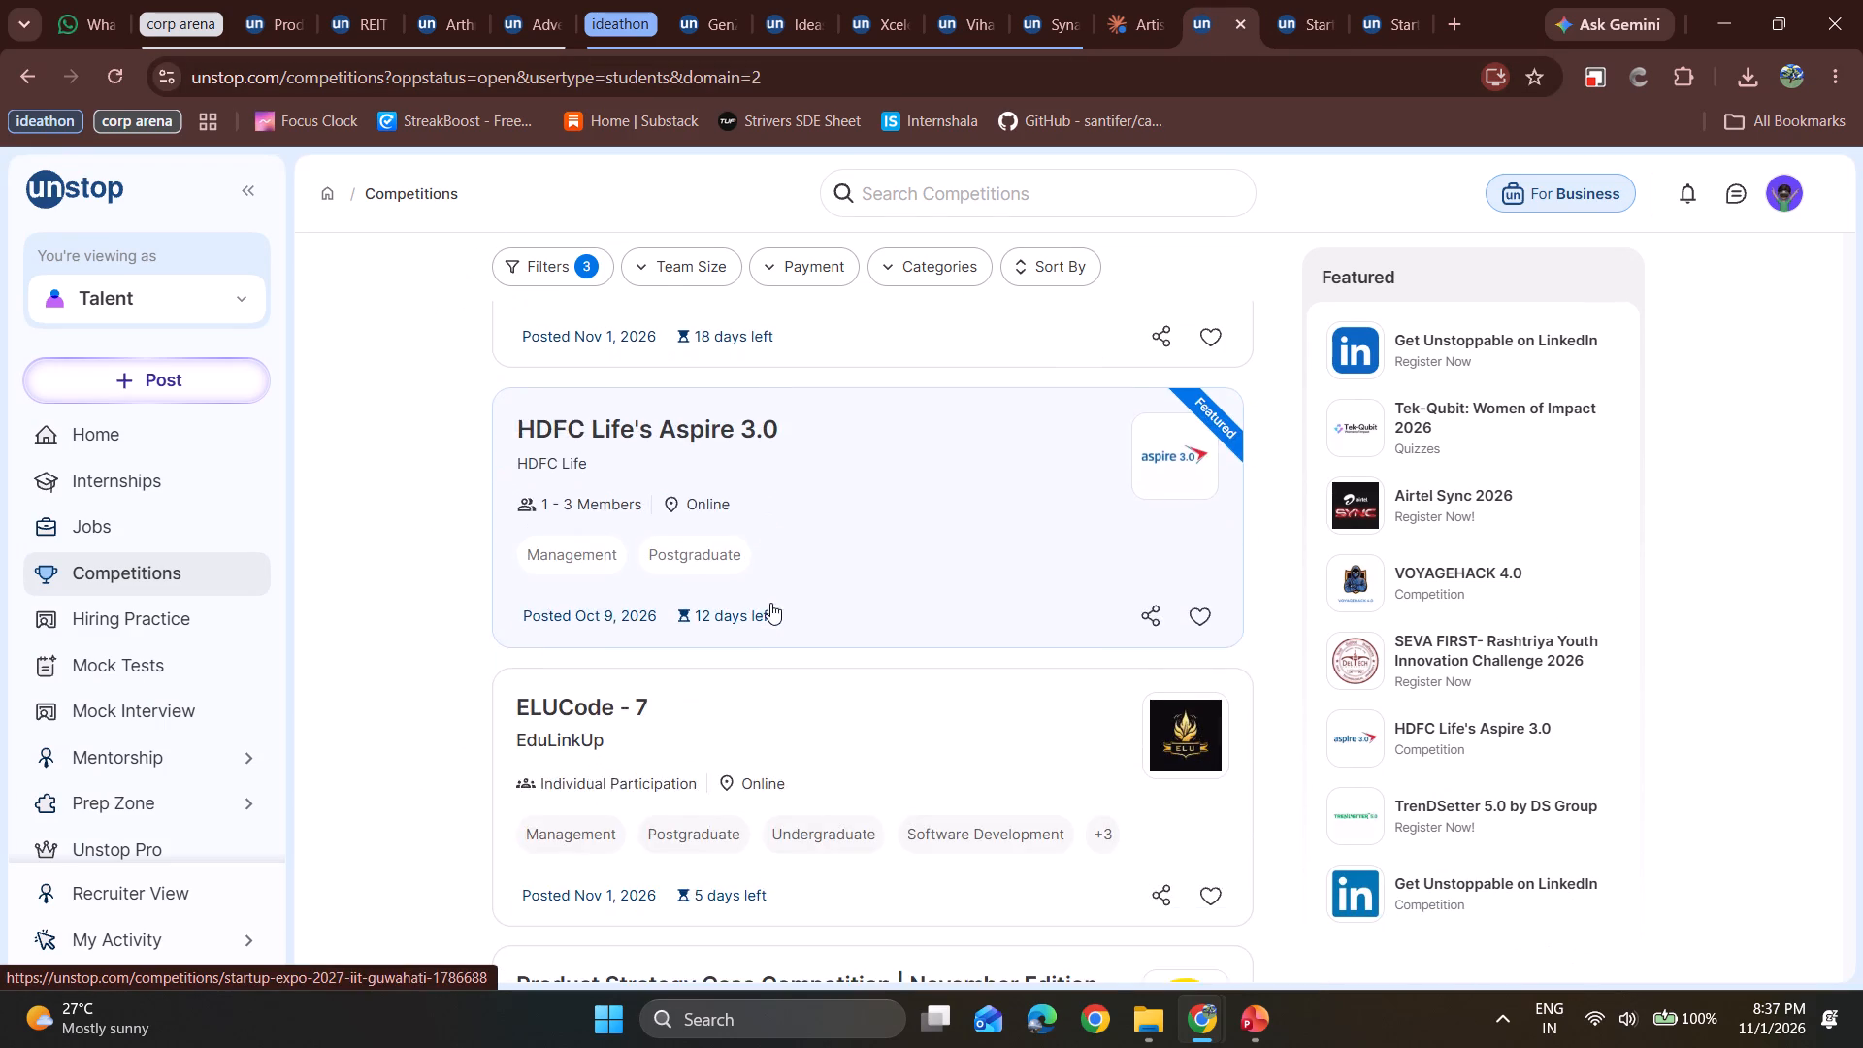
pyautogui.scroll(-4, 776, 632)
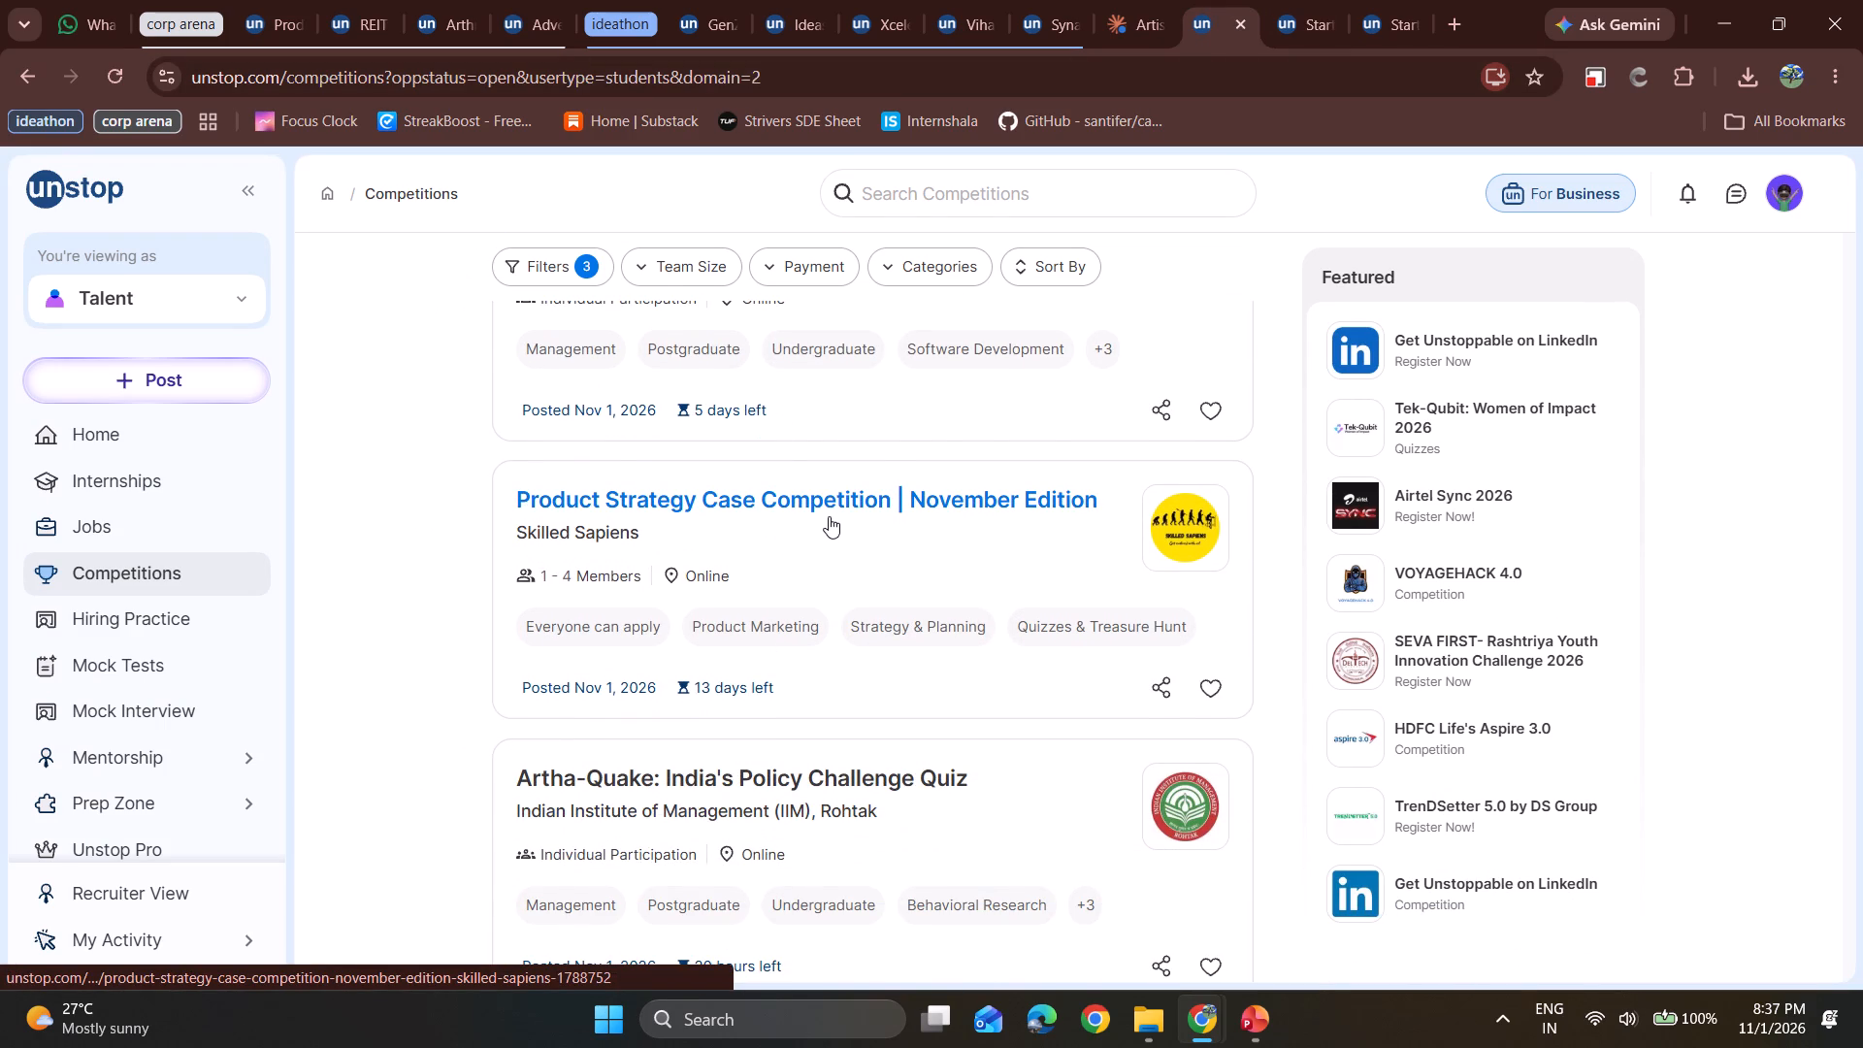
pyautogui.scroll(-1, 801, 651)
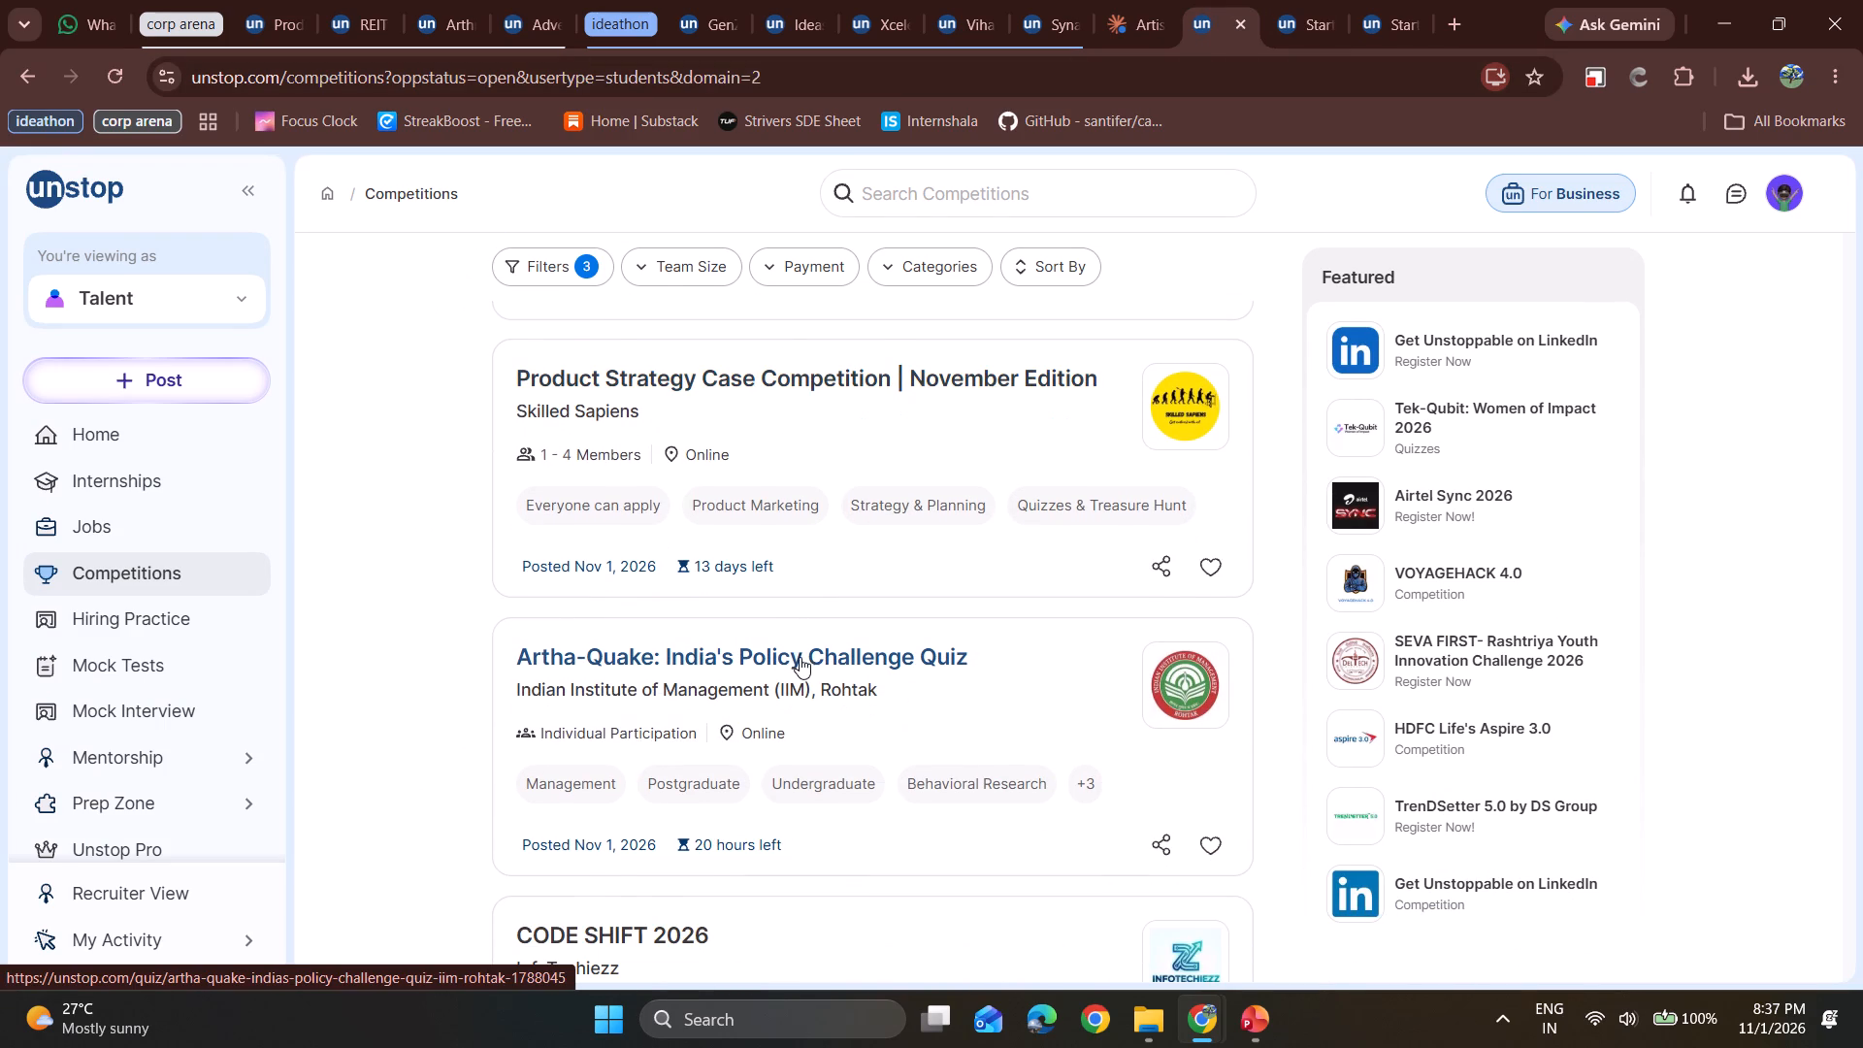
pyautogui.scroll(-4, 797, 657)
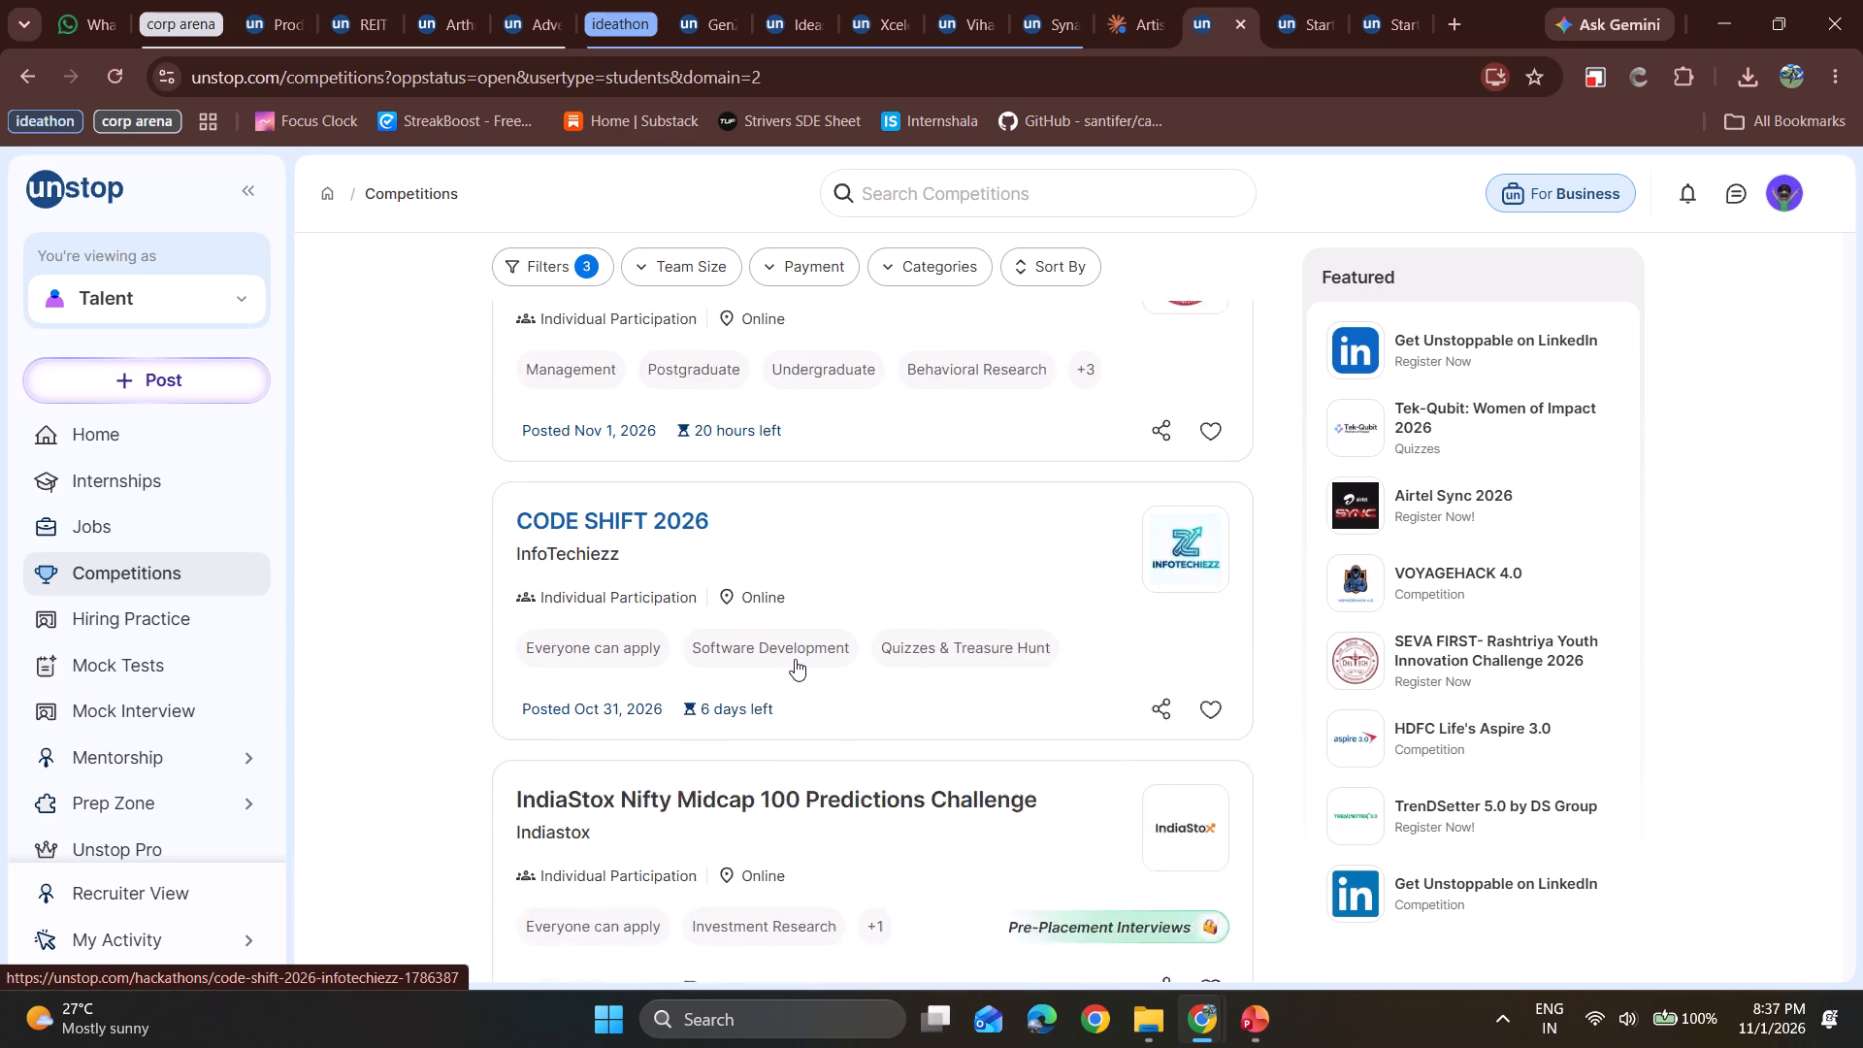
pyautogui.scroll(-5, 784, 666)
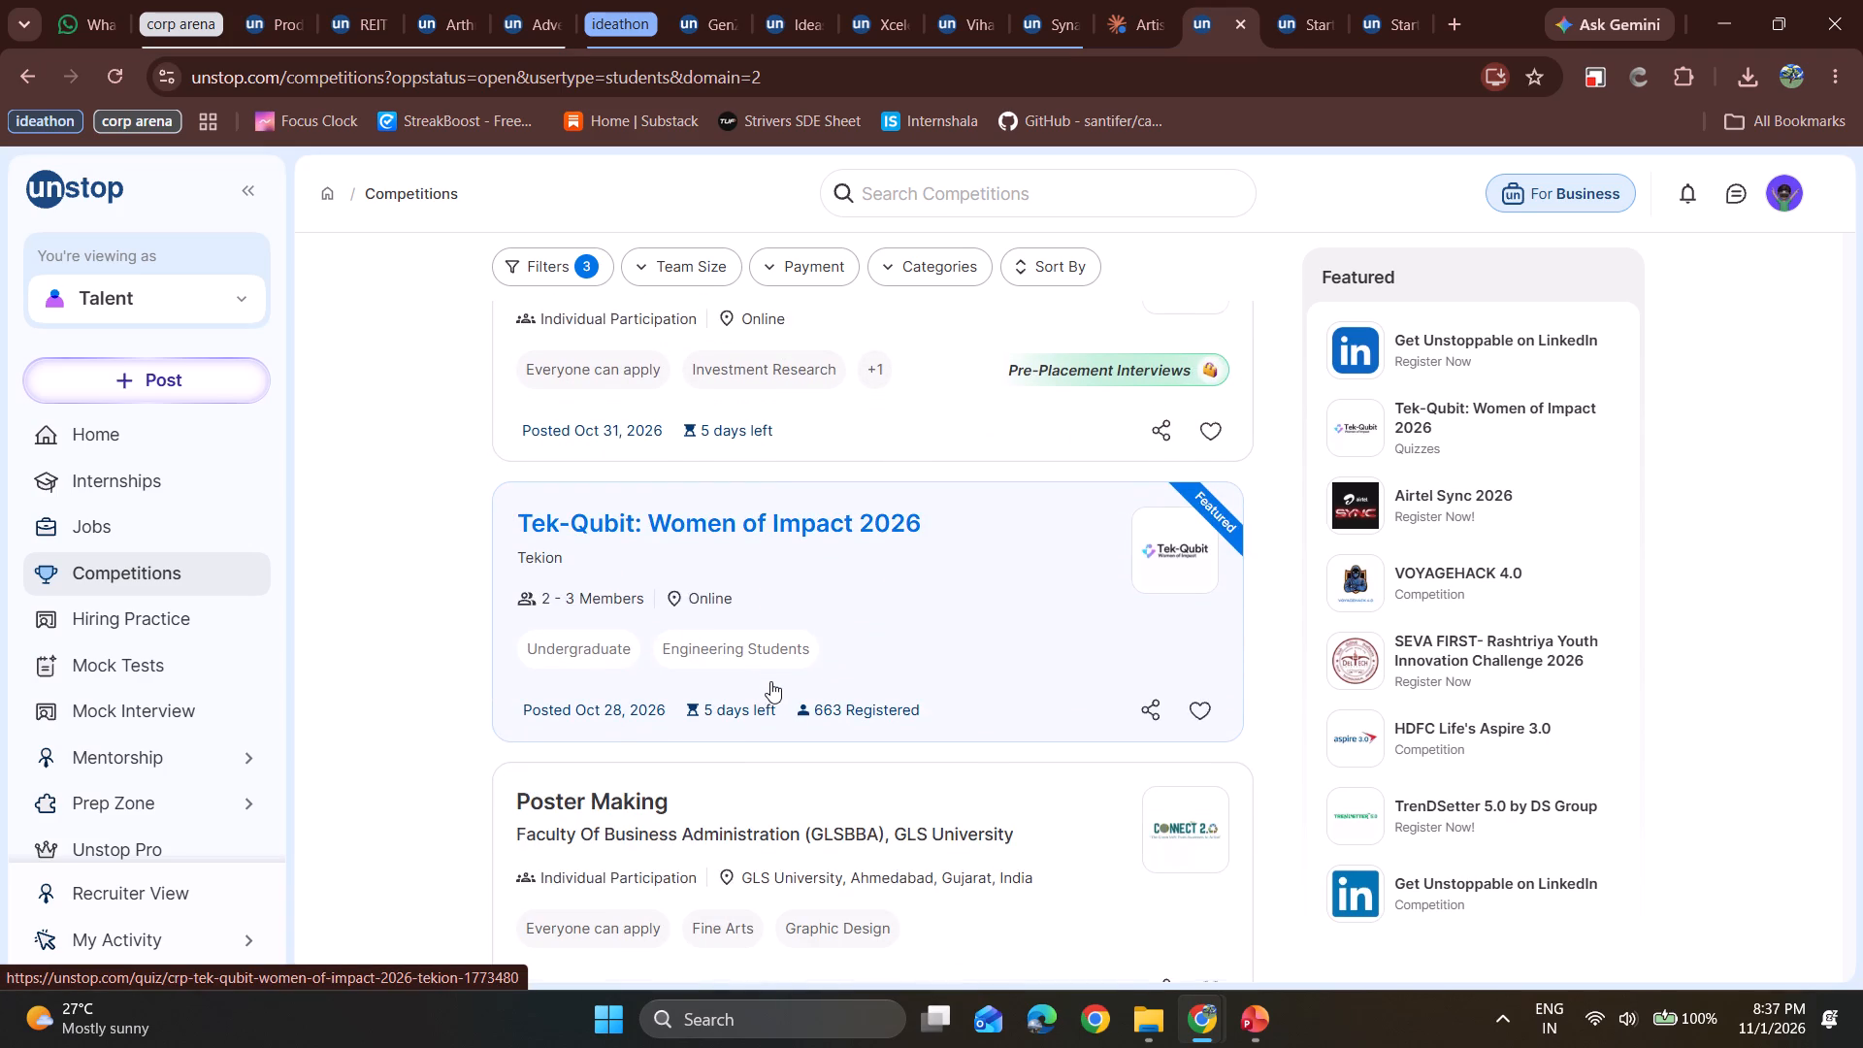
pyautogui.scroll(-5, 767, 691)
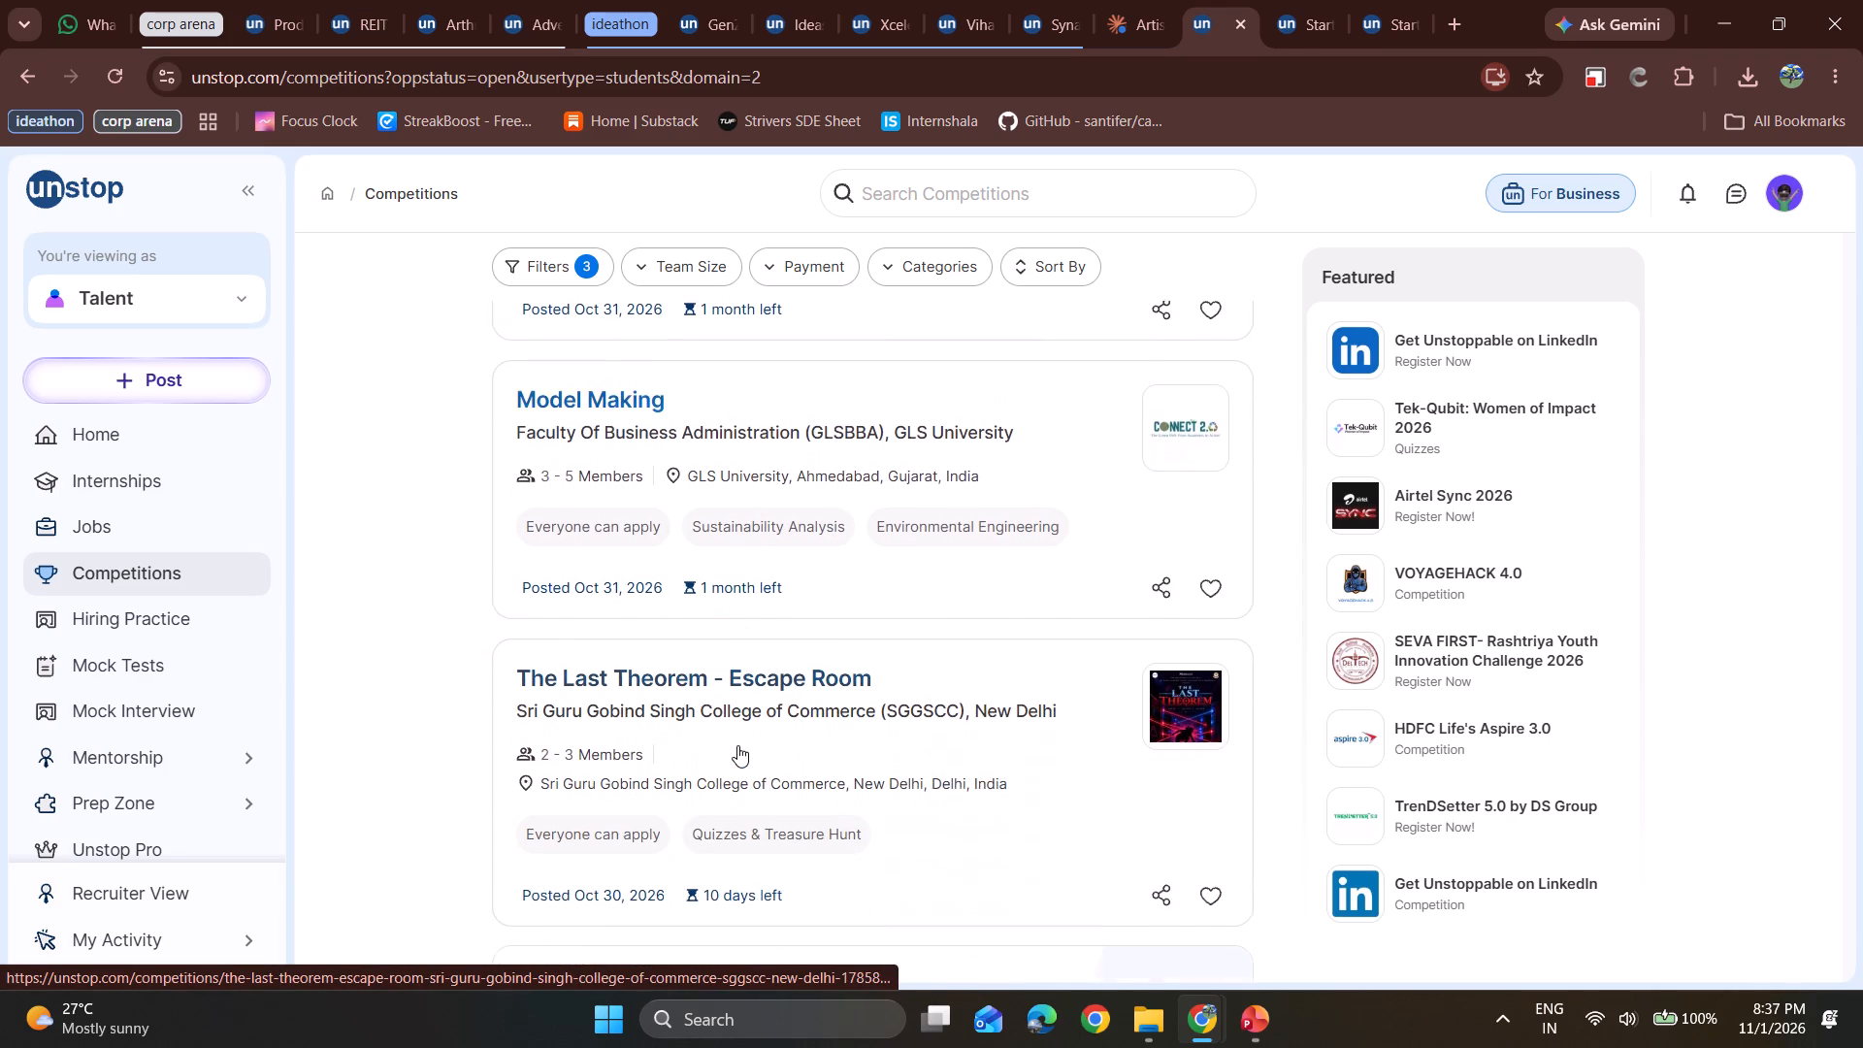
pyautogui.scroll(-6, 737, 745)
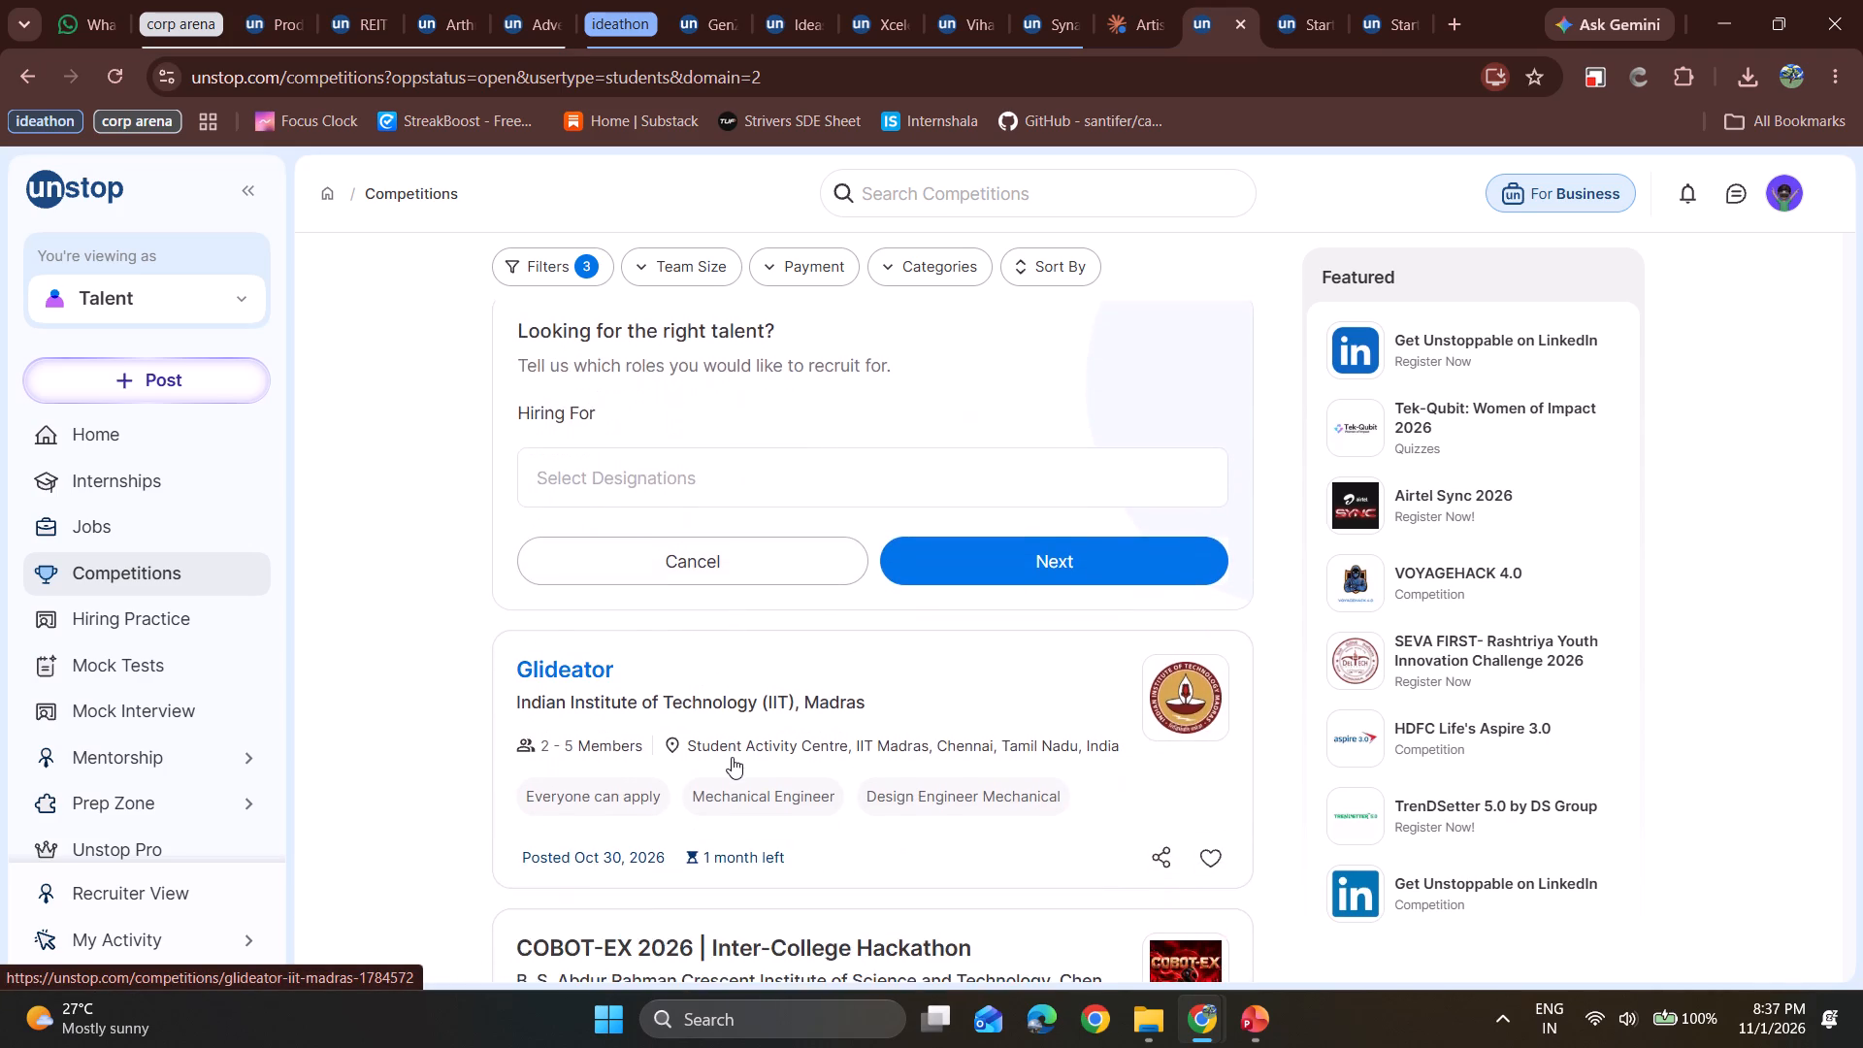
pyautogui.scroll(-8, 732, 757)
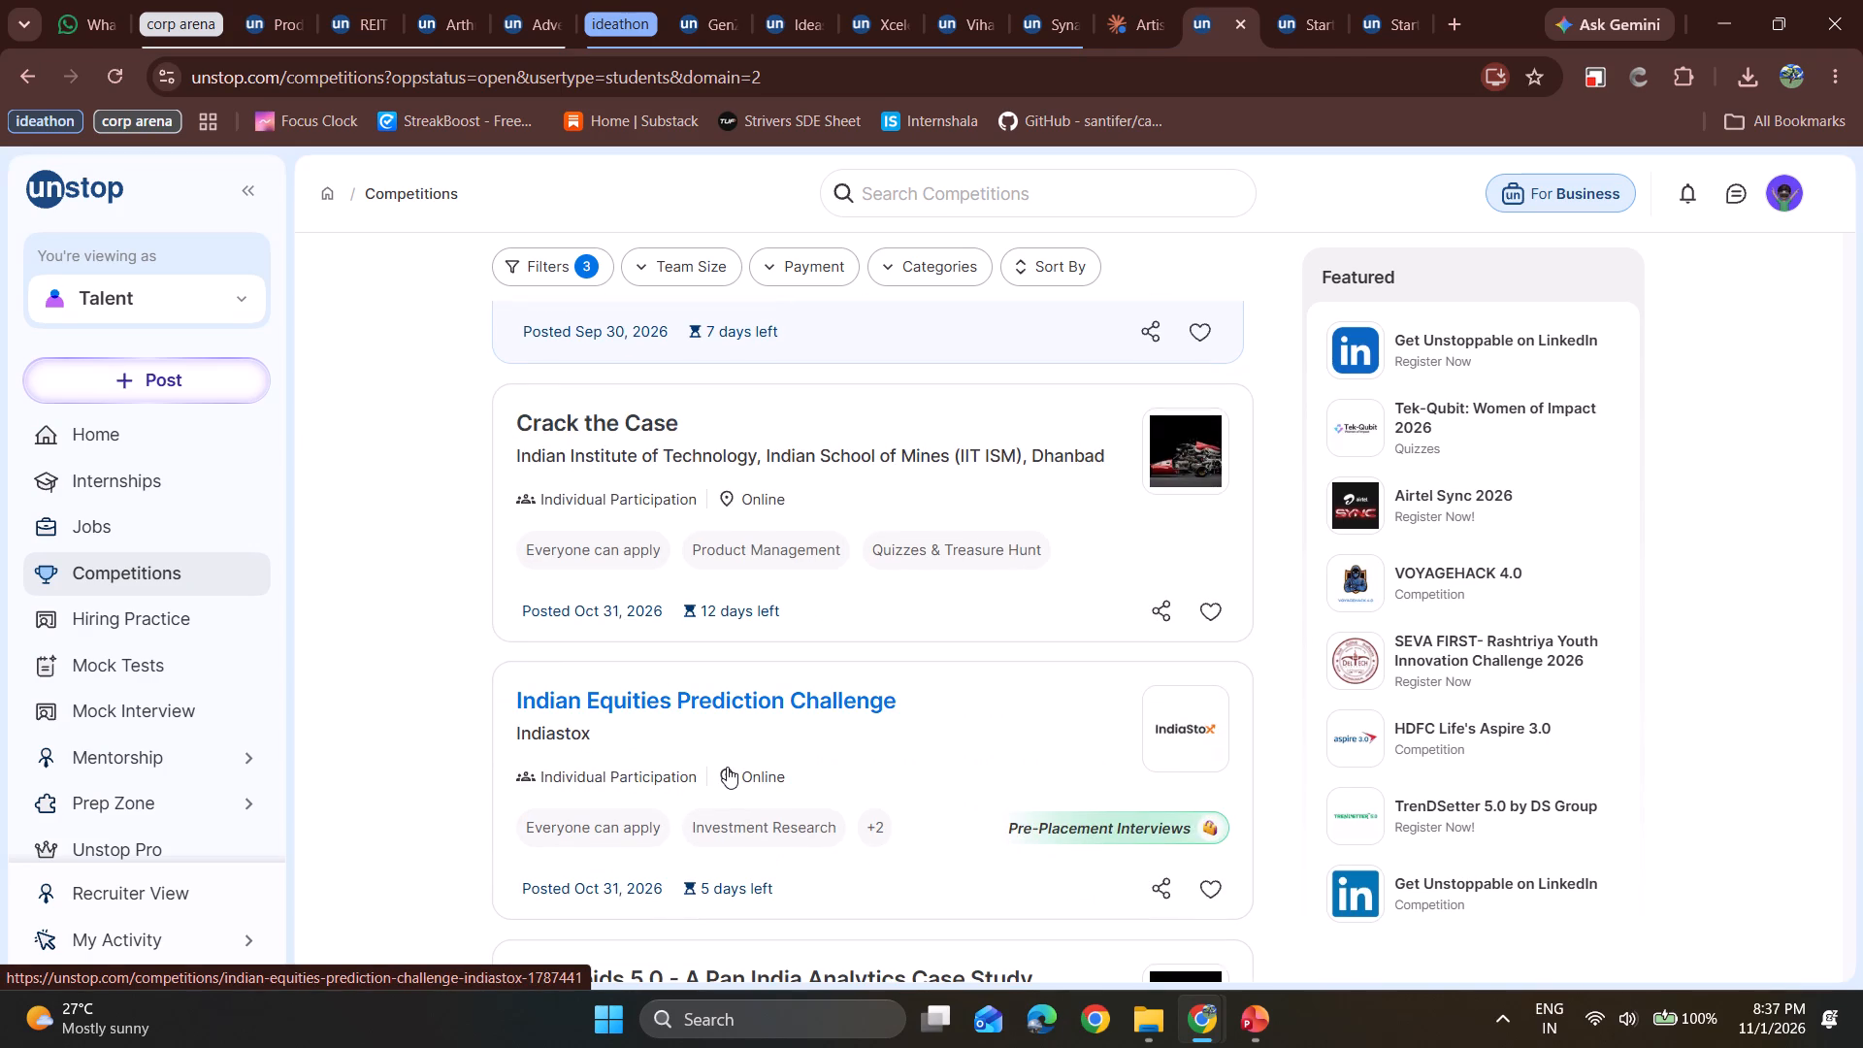
pyautogui.scroll(-4, 727, 767)
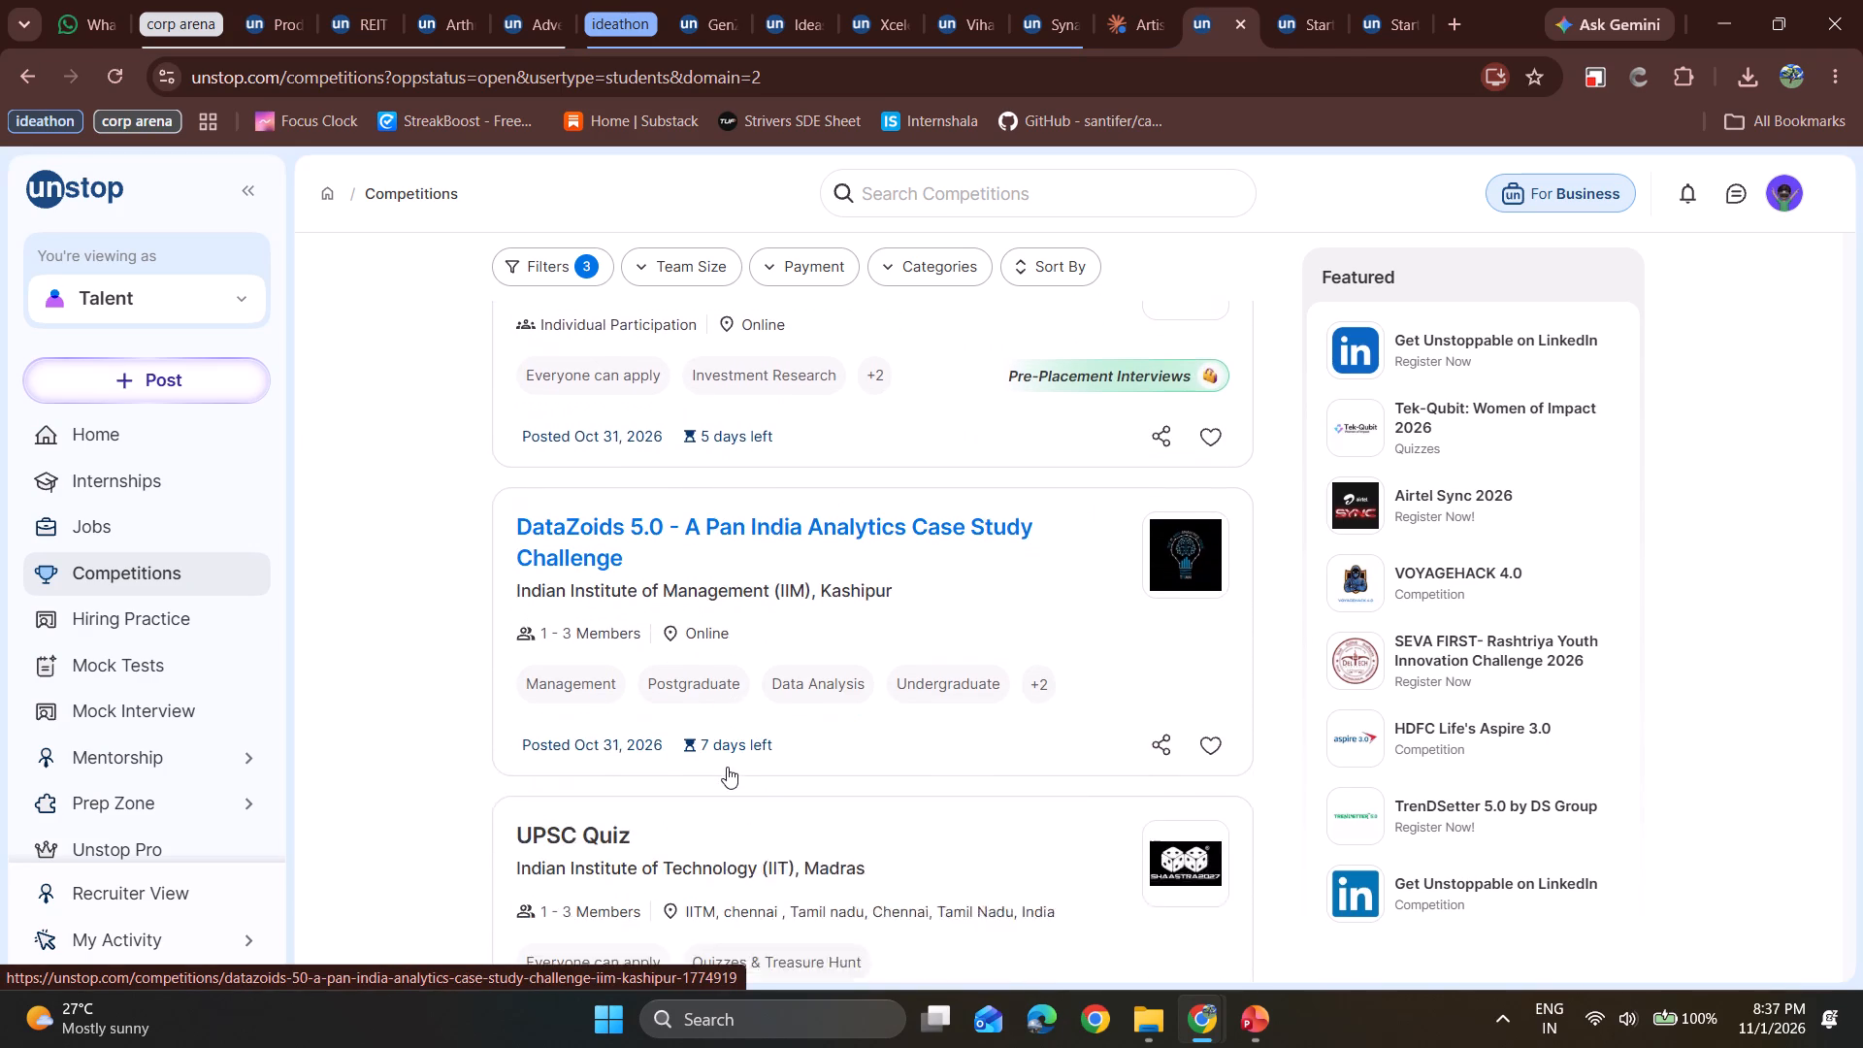
pyautogui.scroll(-10, 727, 767)
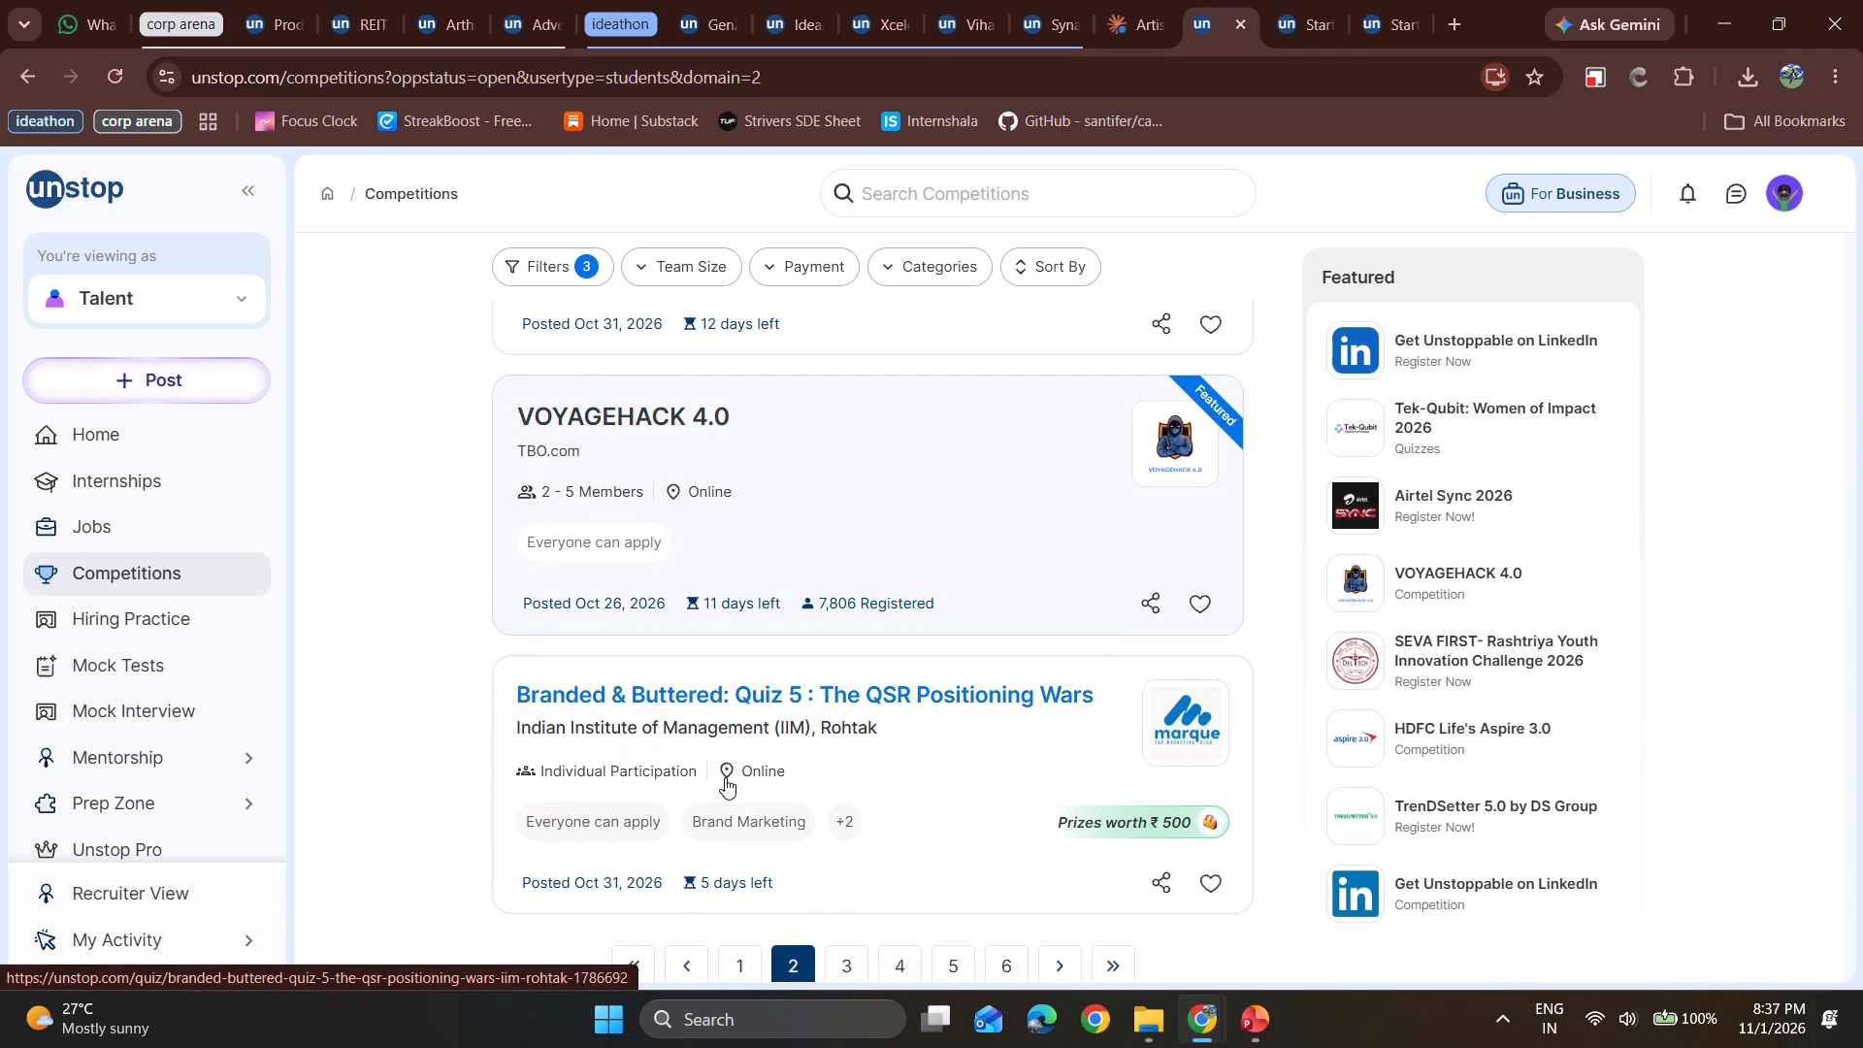
pyautogui.scroll(-1, 709, 793)
pyautogui.click(839, 932)
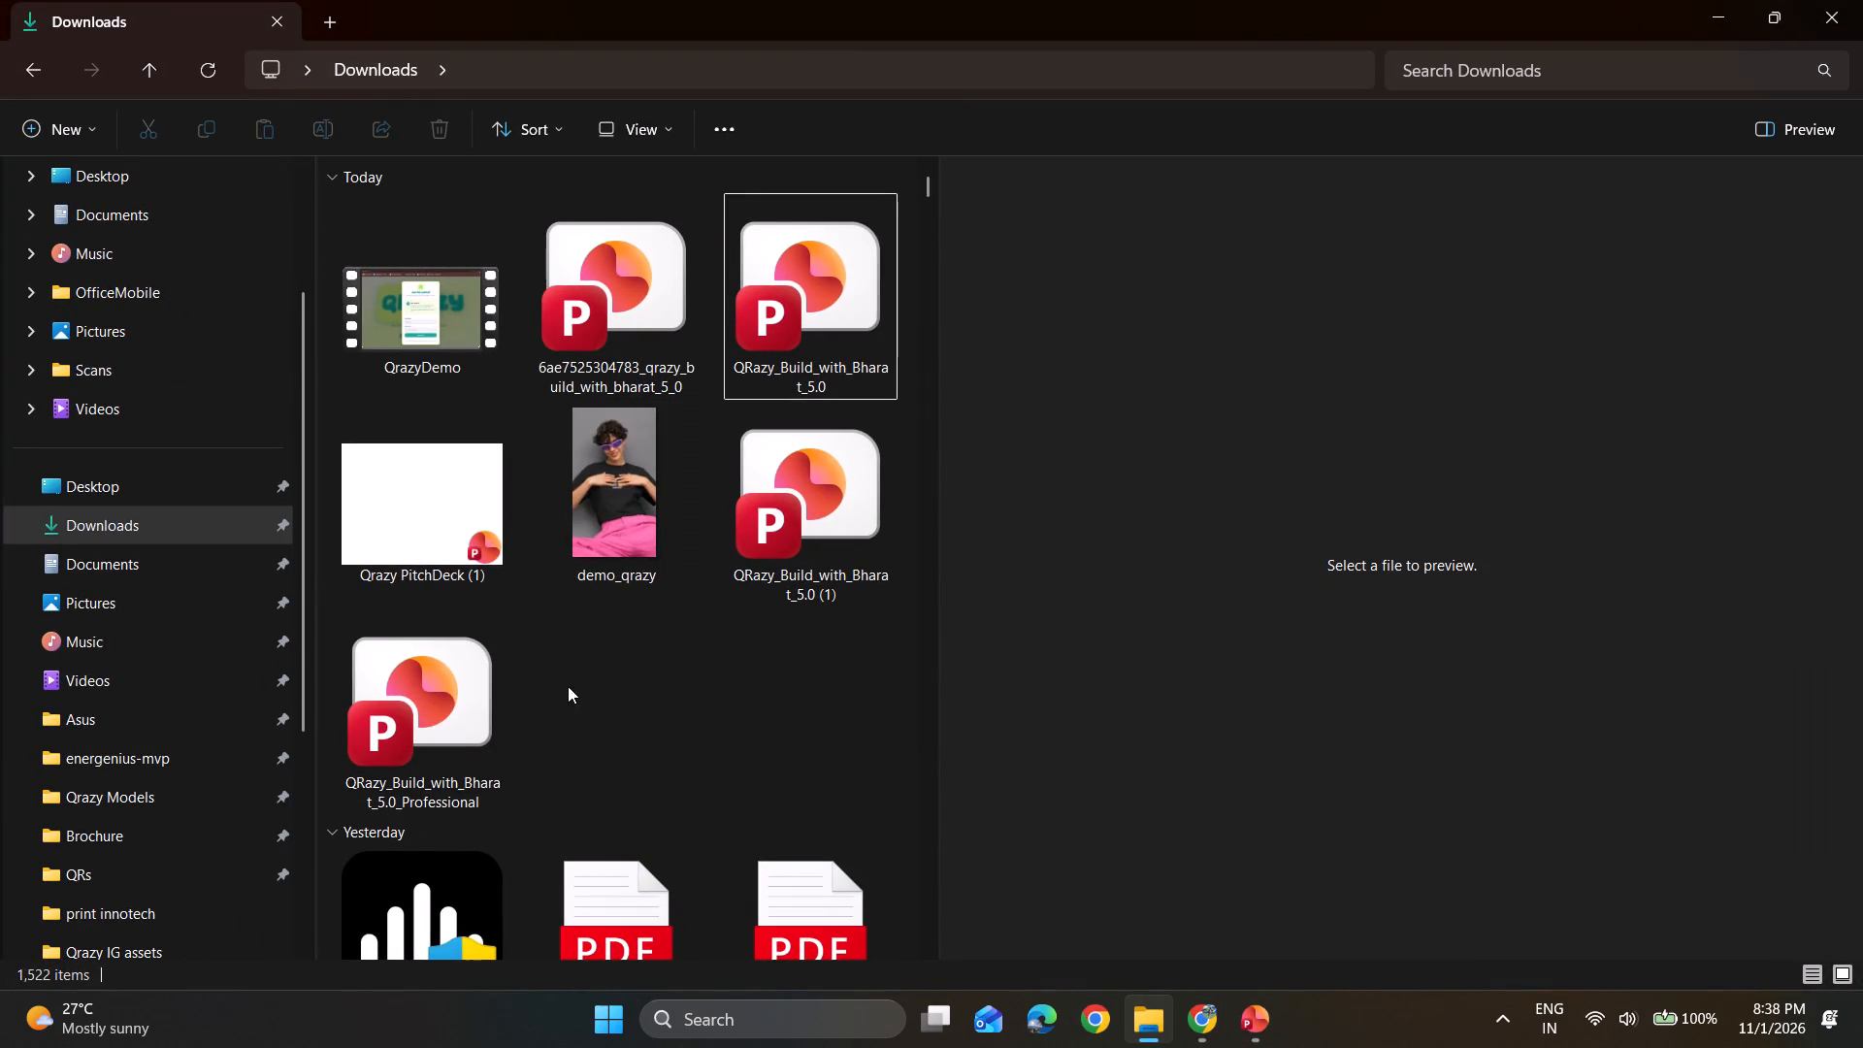
pyautogui.click(605, 239)
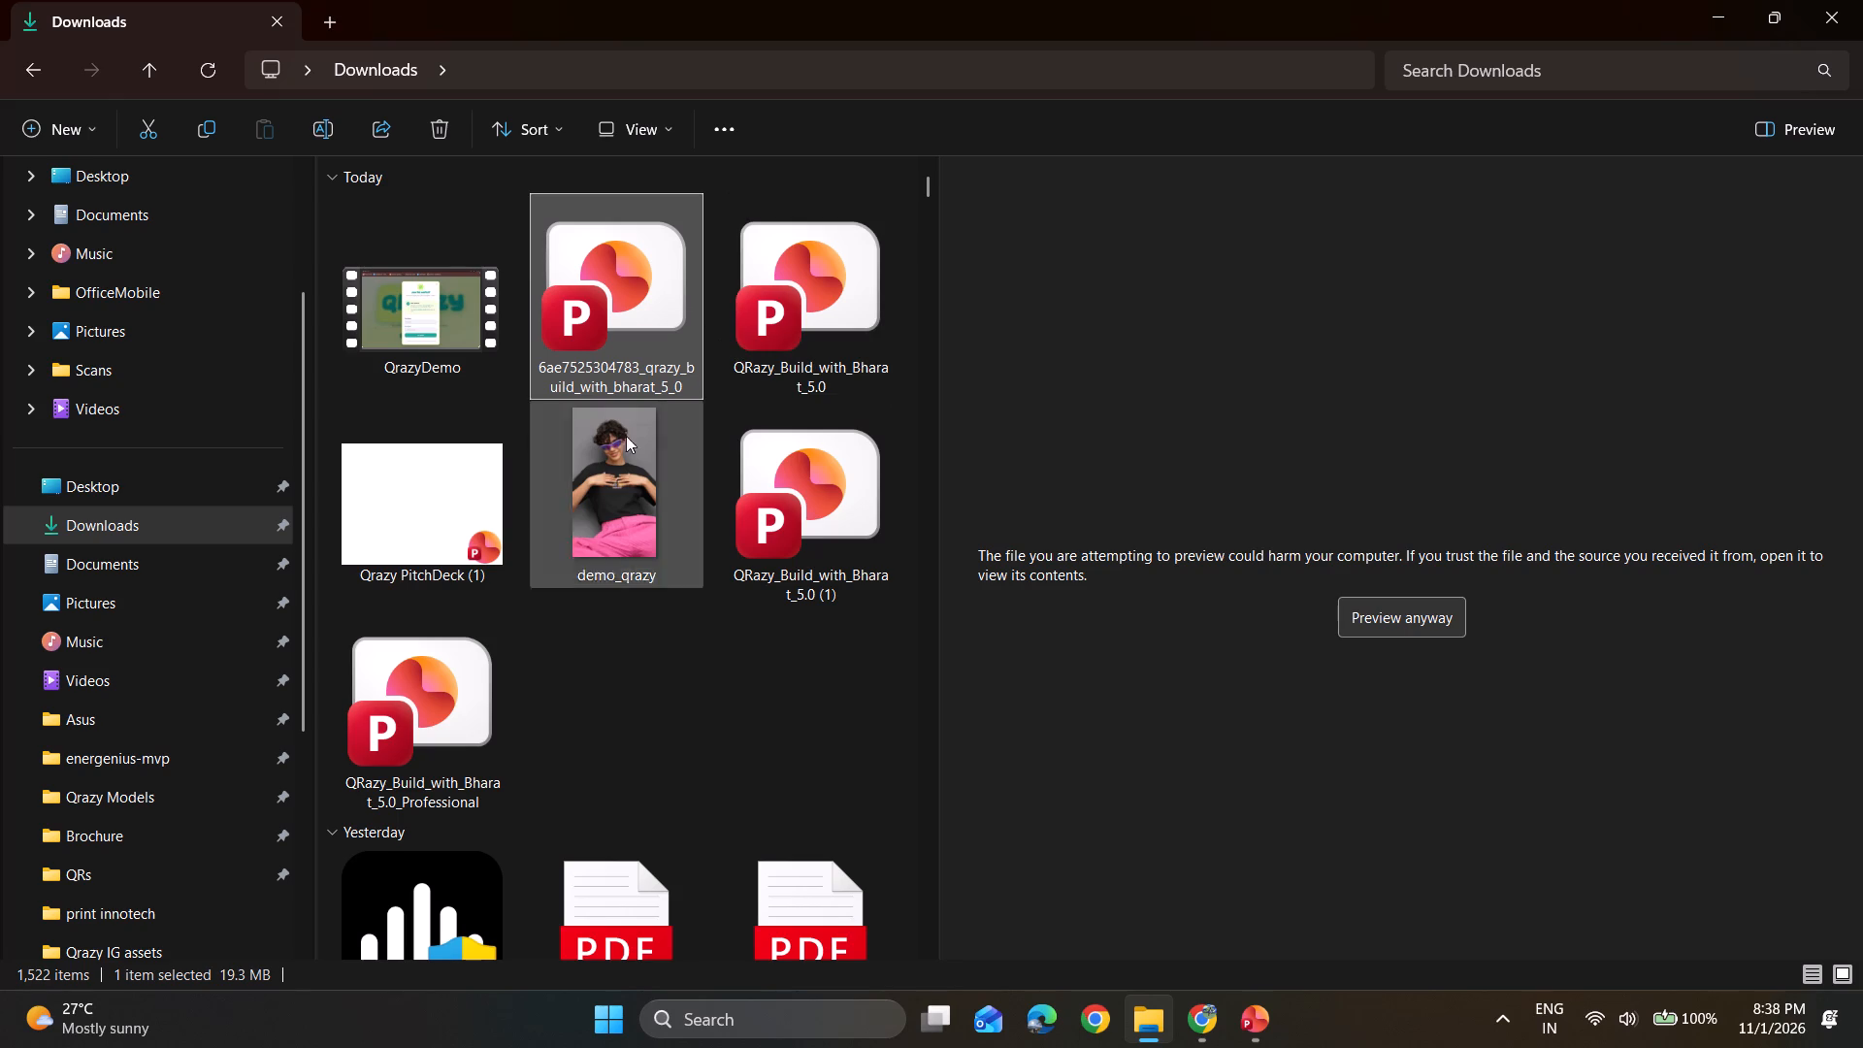
pyautogui.doubleClick(444, 711)
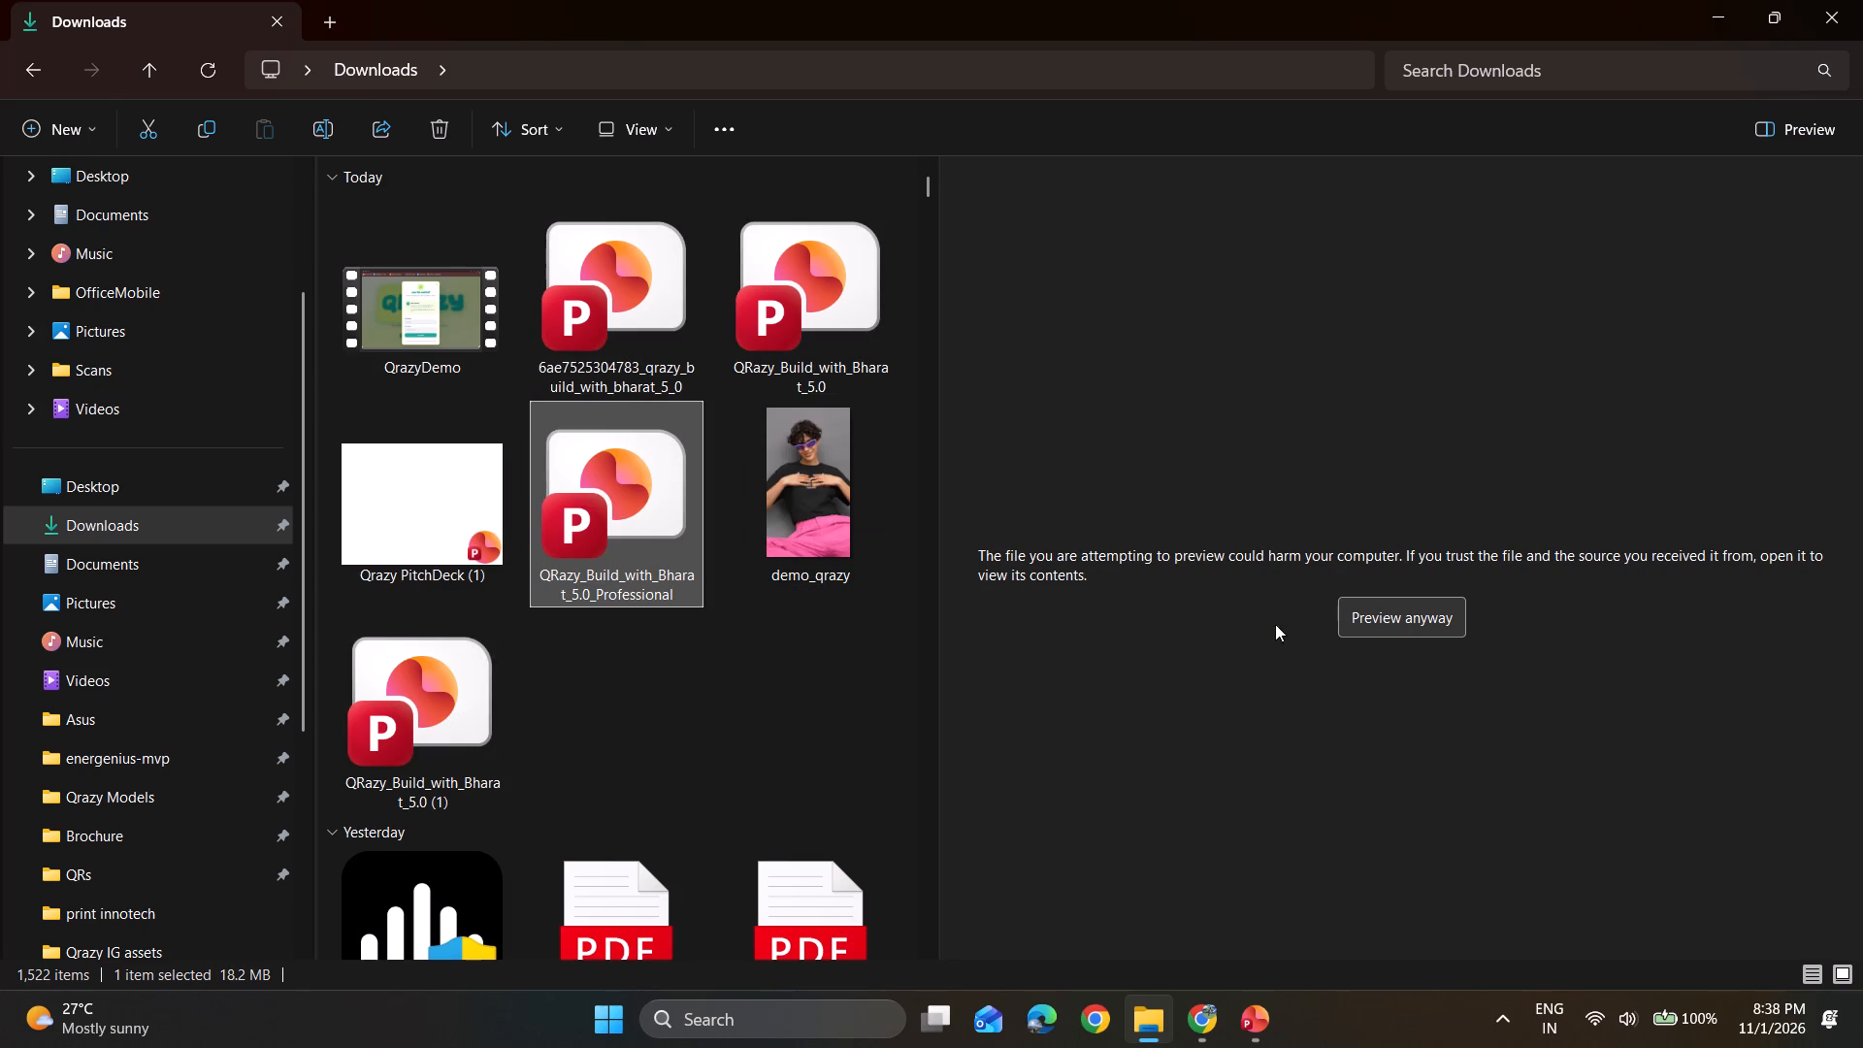
pyautogui.doubleClick(443, 737)
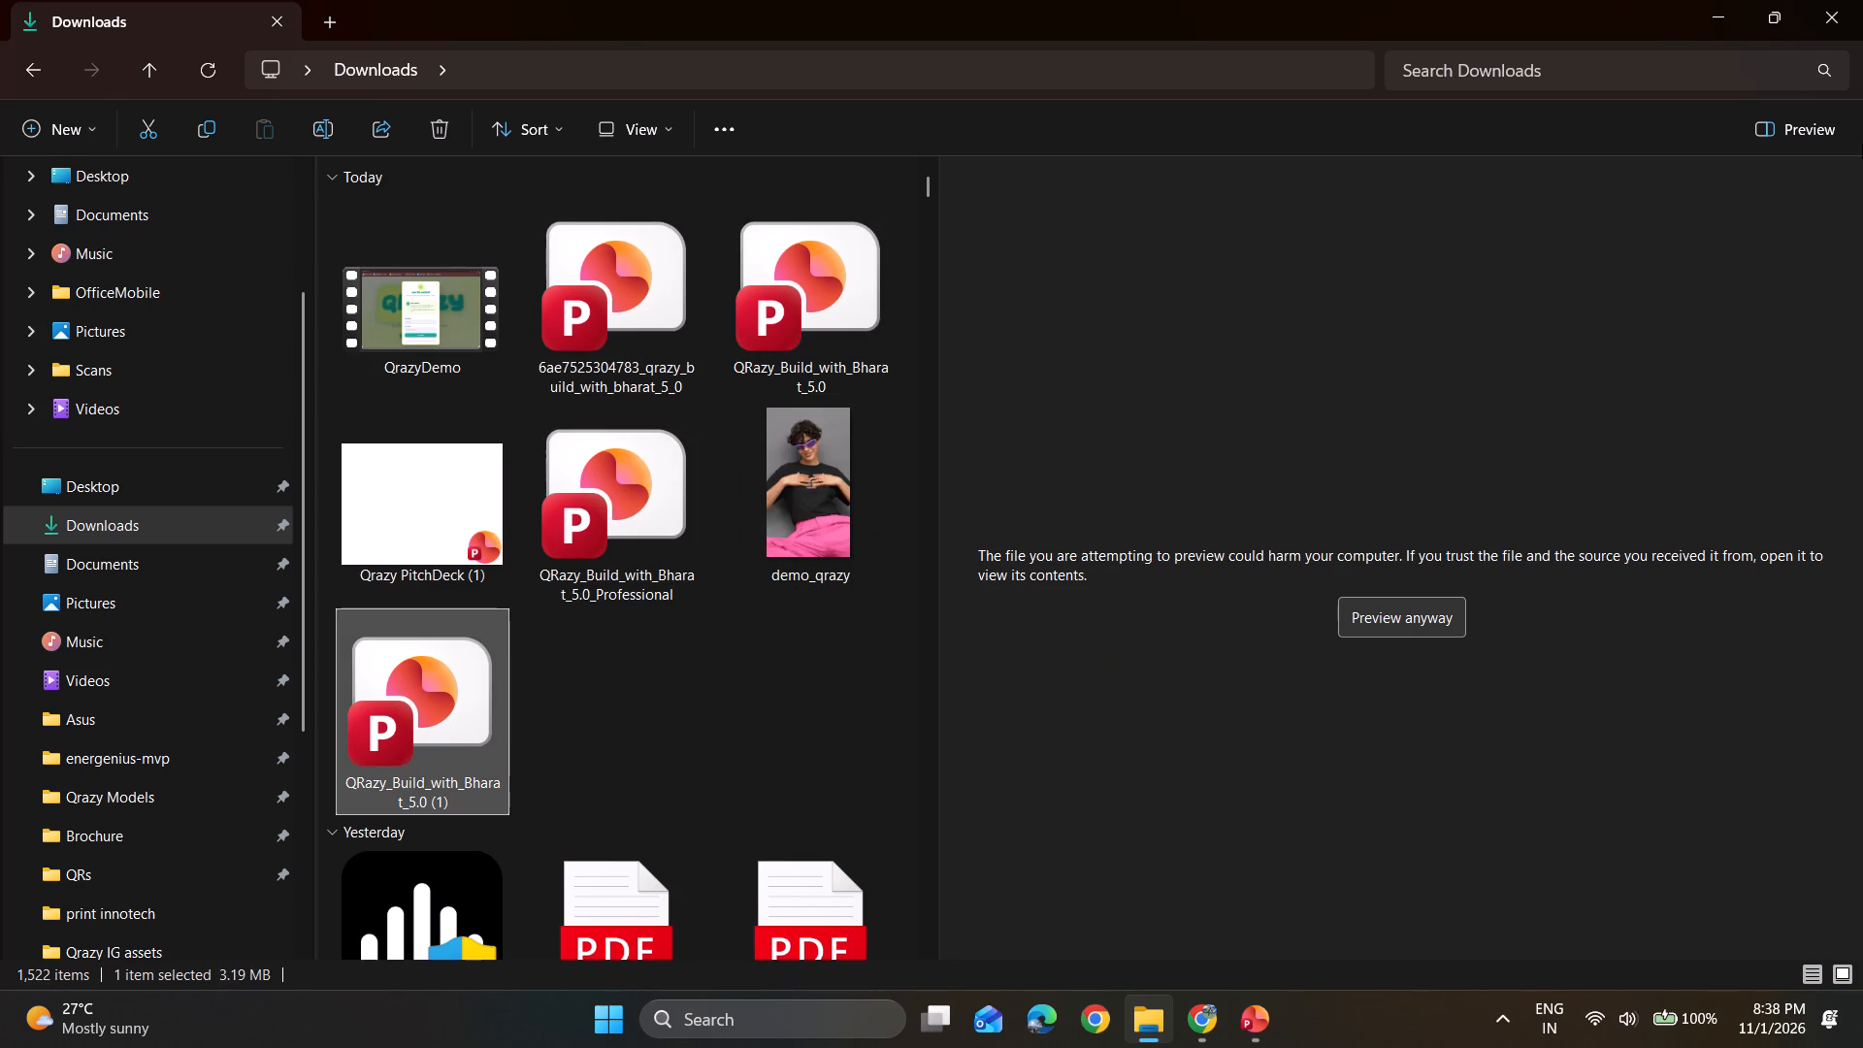
pyautogui.click(1263, 1013)
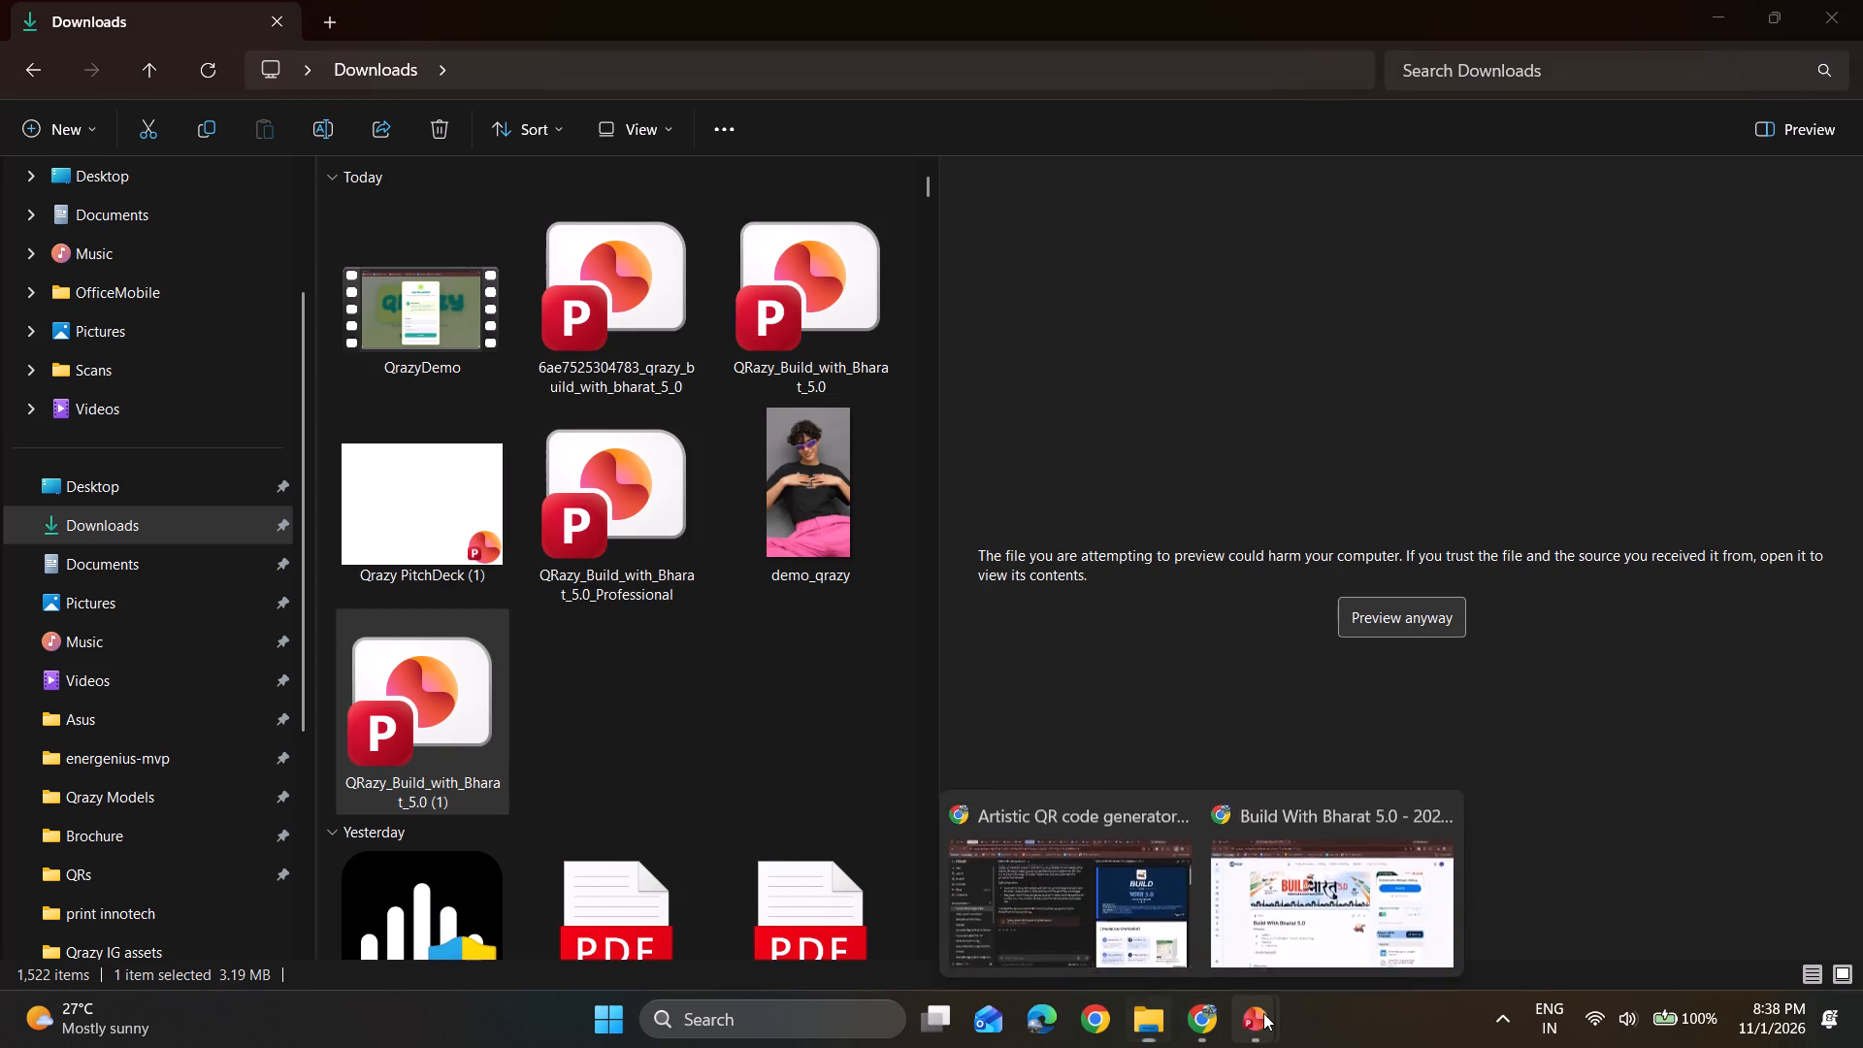
pyautogui.click(1265, 945)
# Look over the Problem Statement, Proposed Solution and Key Features & Innovation slides, and play the demo video on slide 4.
pyautogui.scroll(-3, 426, 444)
pyautogui.click(354, 468)
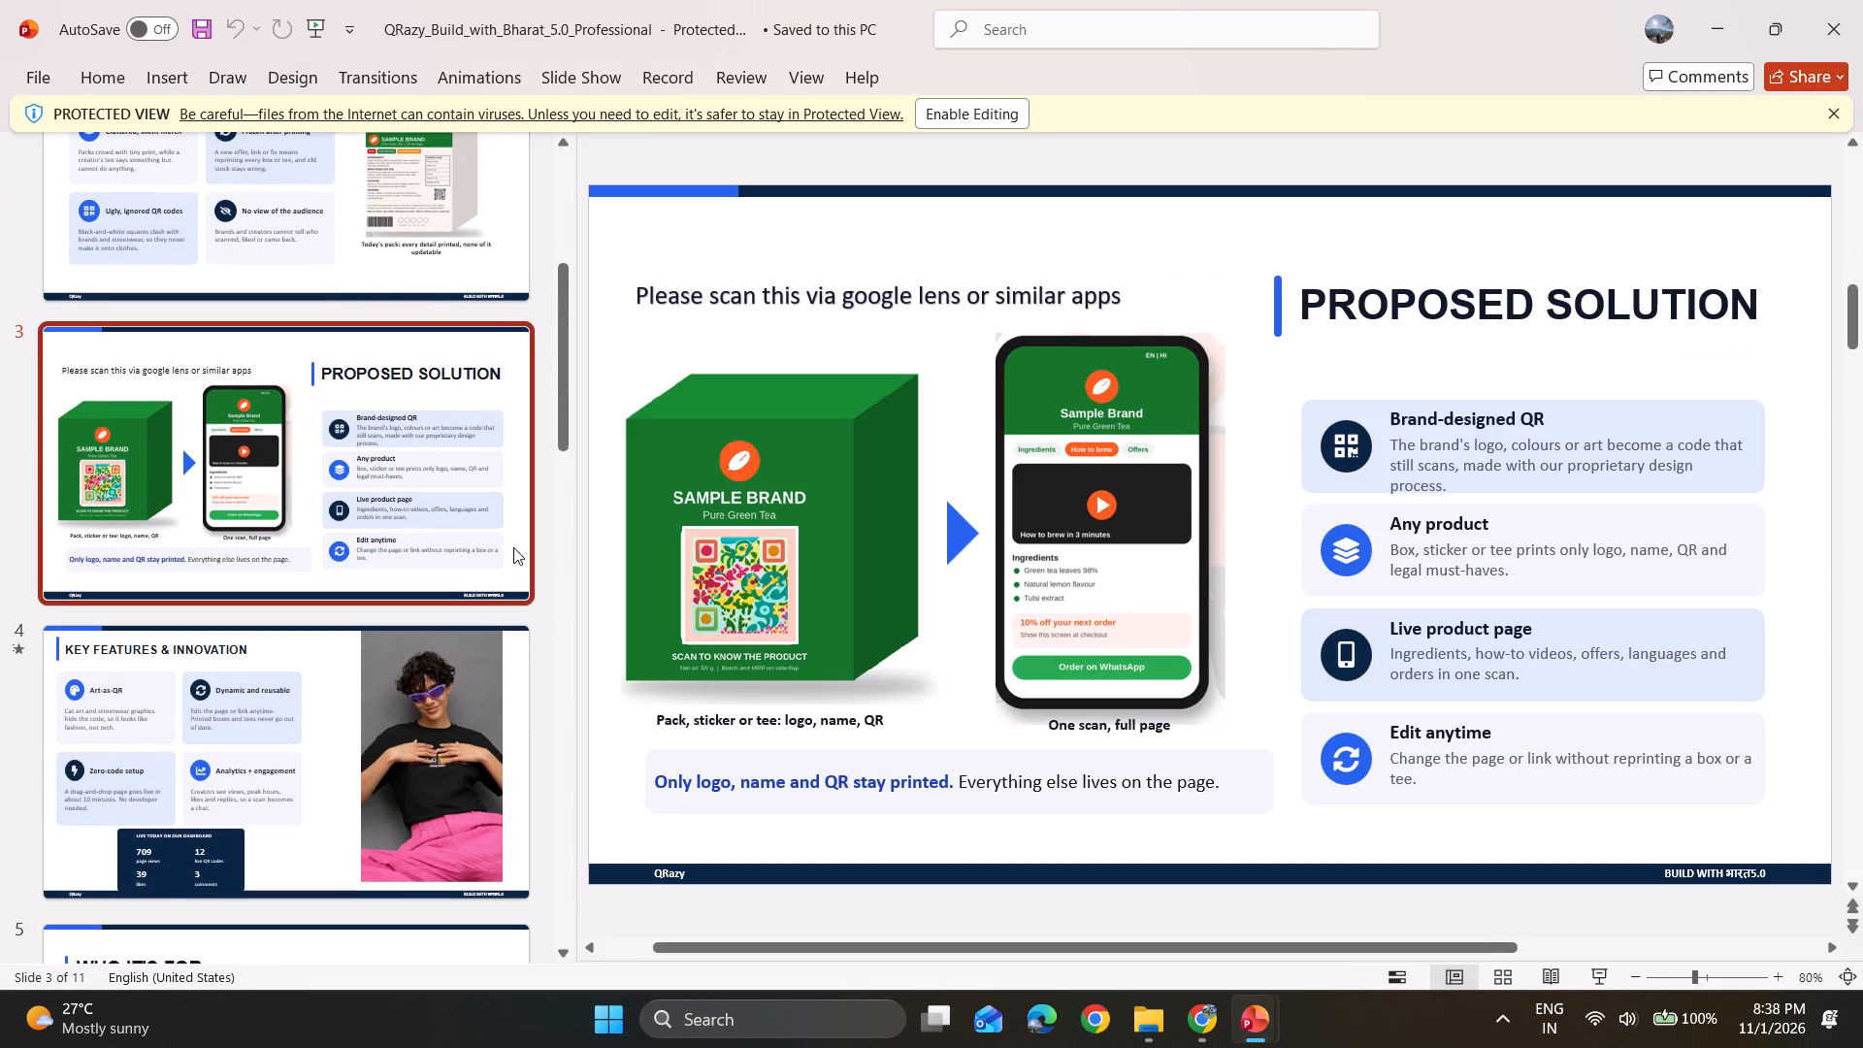
pyautogui.scroll(-1, 735, 626)
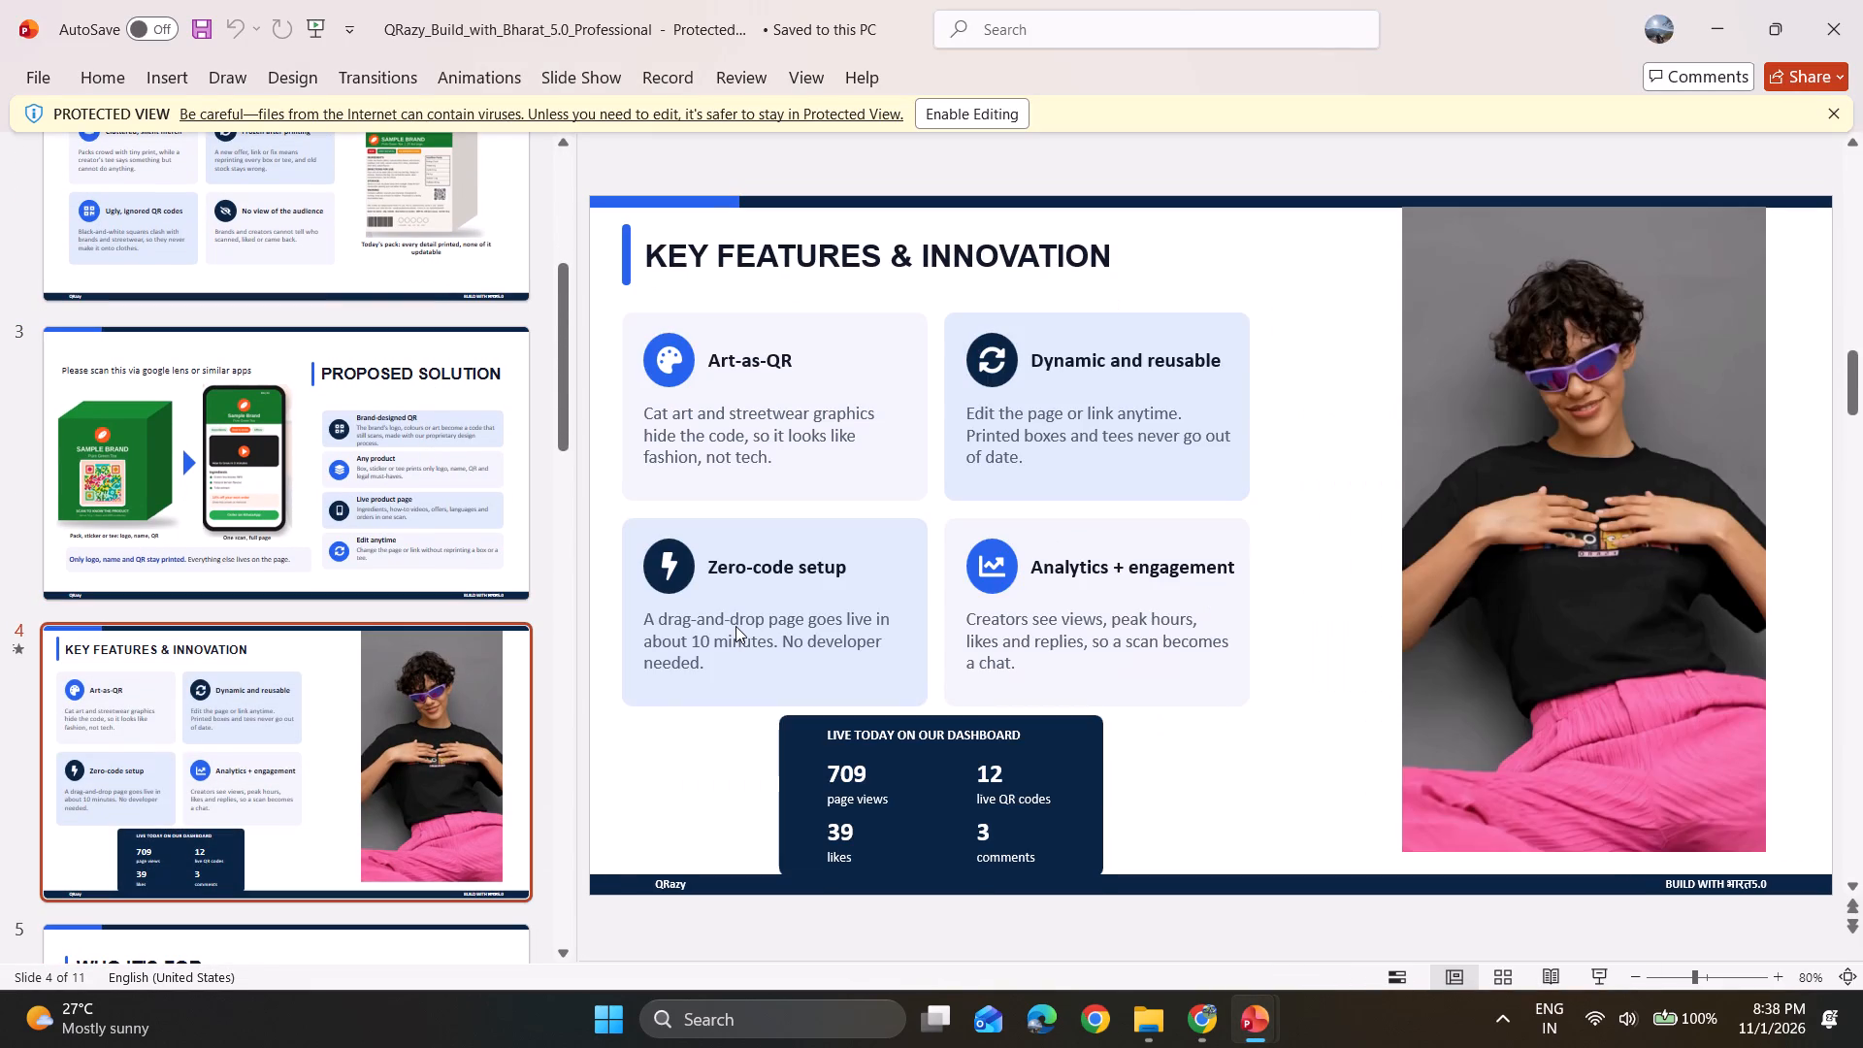
pyautogui.scroll(2, 735, 626)
pyautogui.click(474, 896)
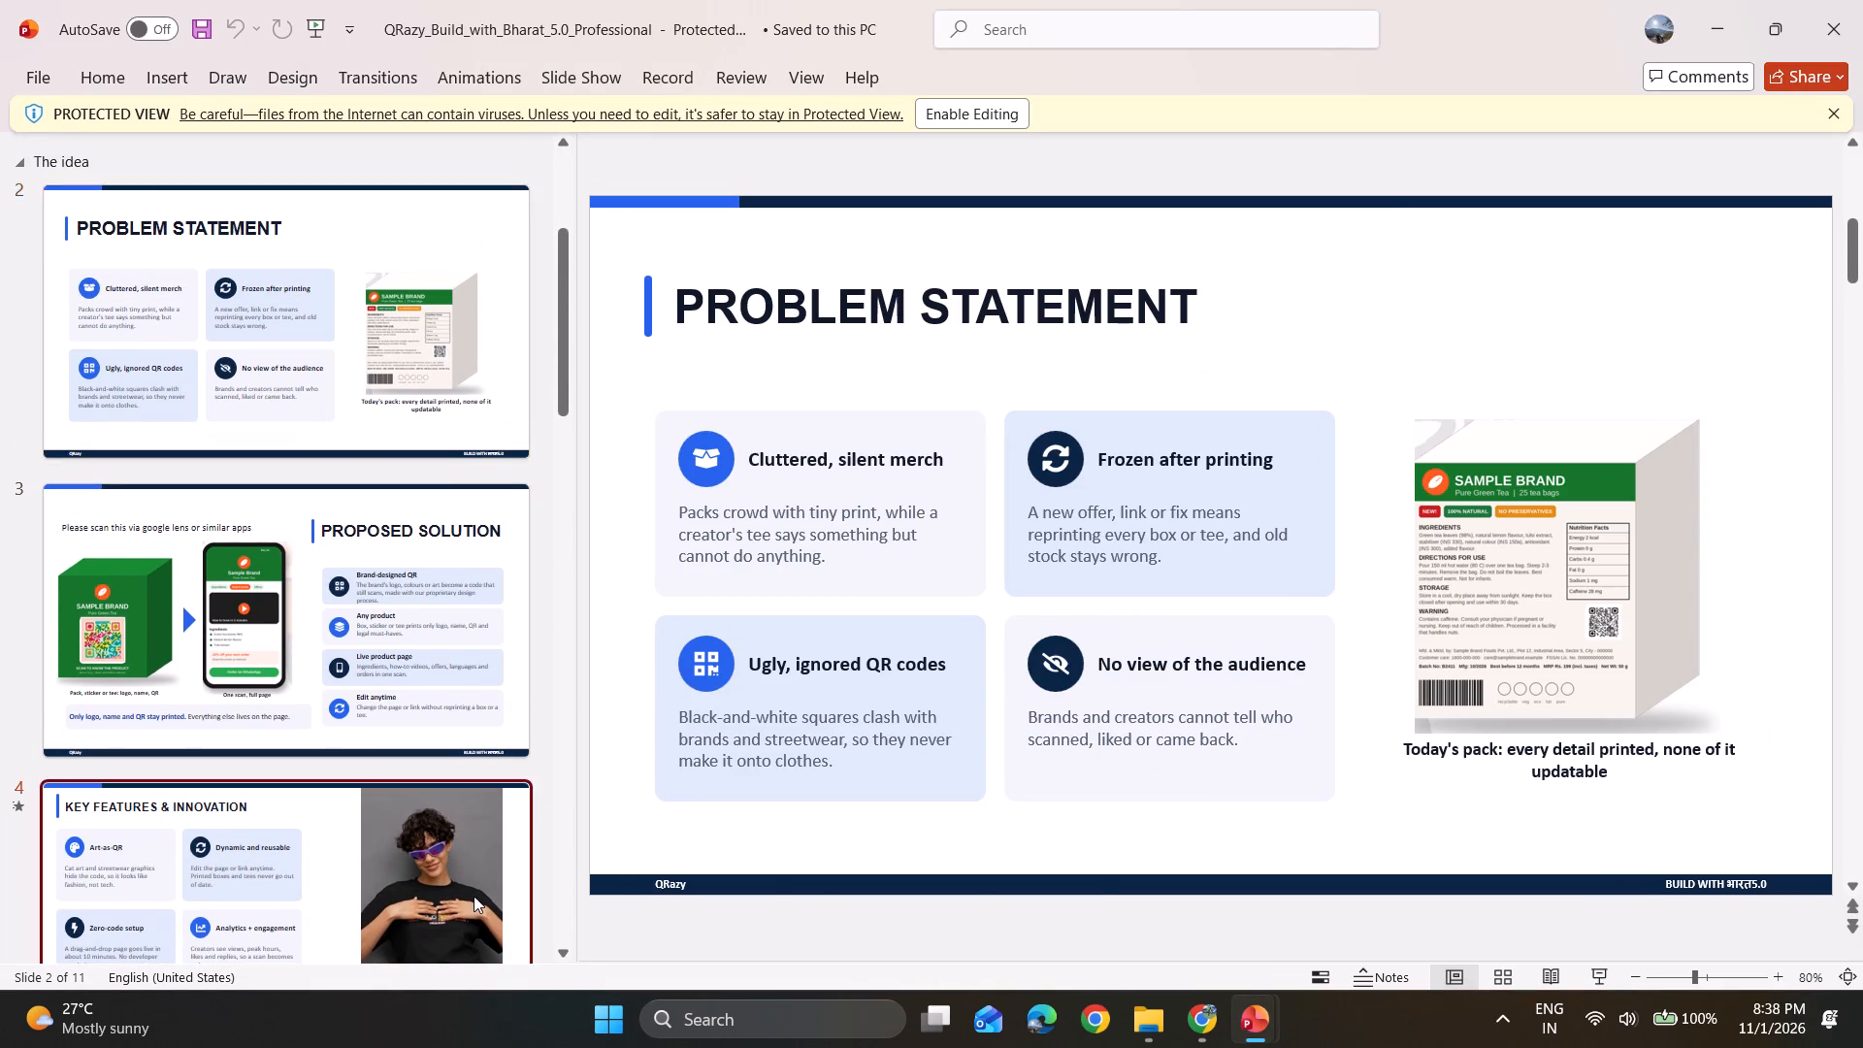
pyautogui.click(1526, 659)
pyautogui.click(1408, 881)
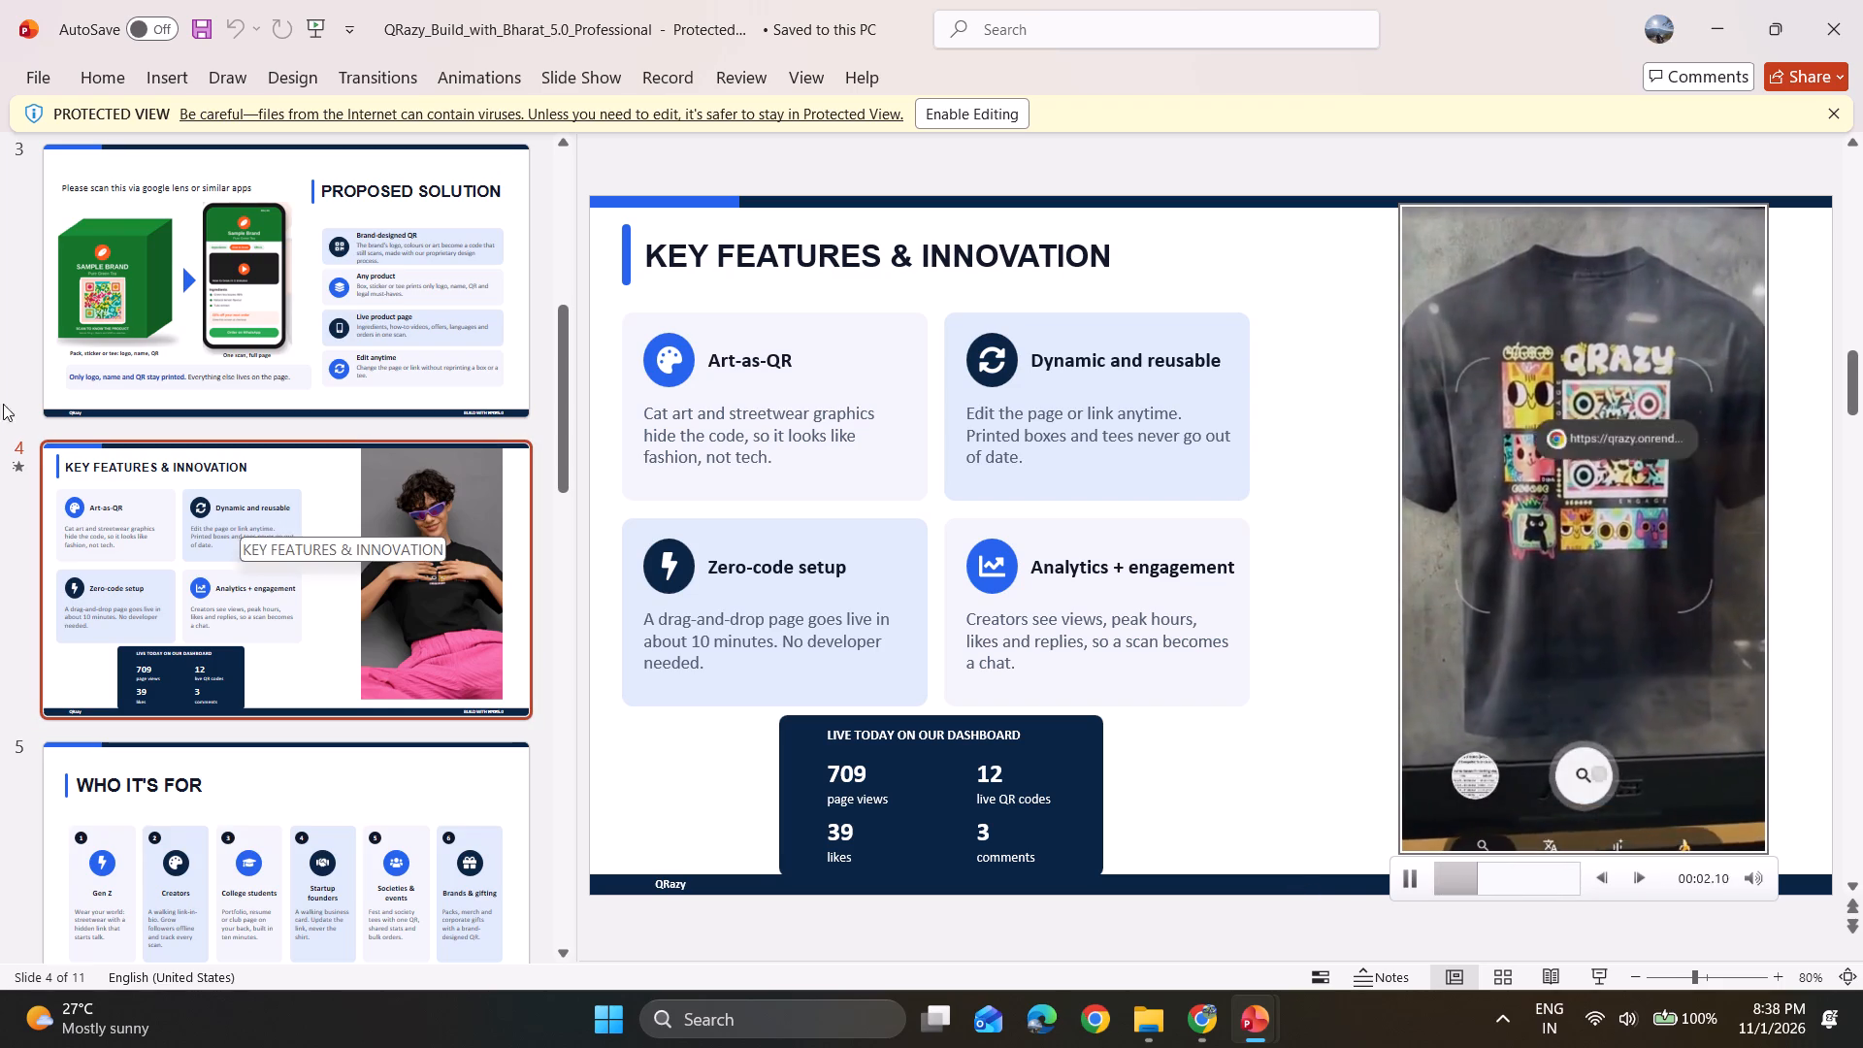
# Examine the Proposed Solution slide again and the closing slides from Business & Market to Research & Reference.
pyautogui.click(261, 268)
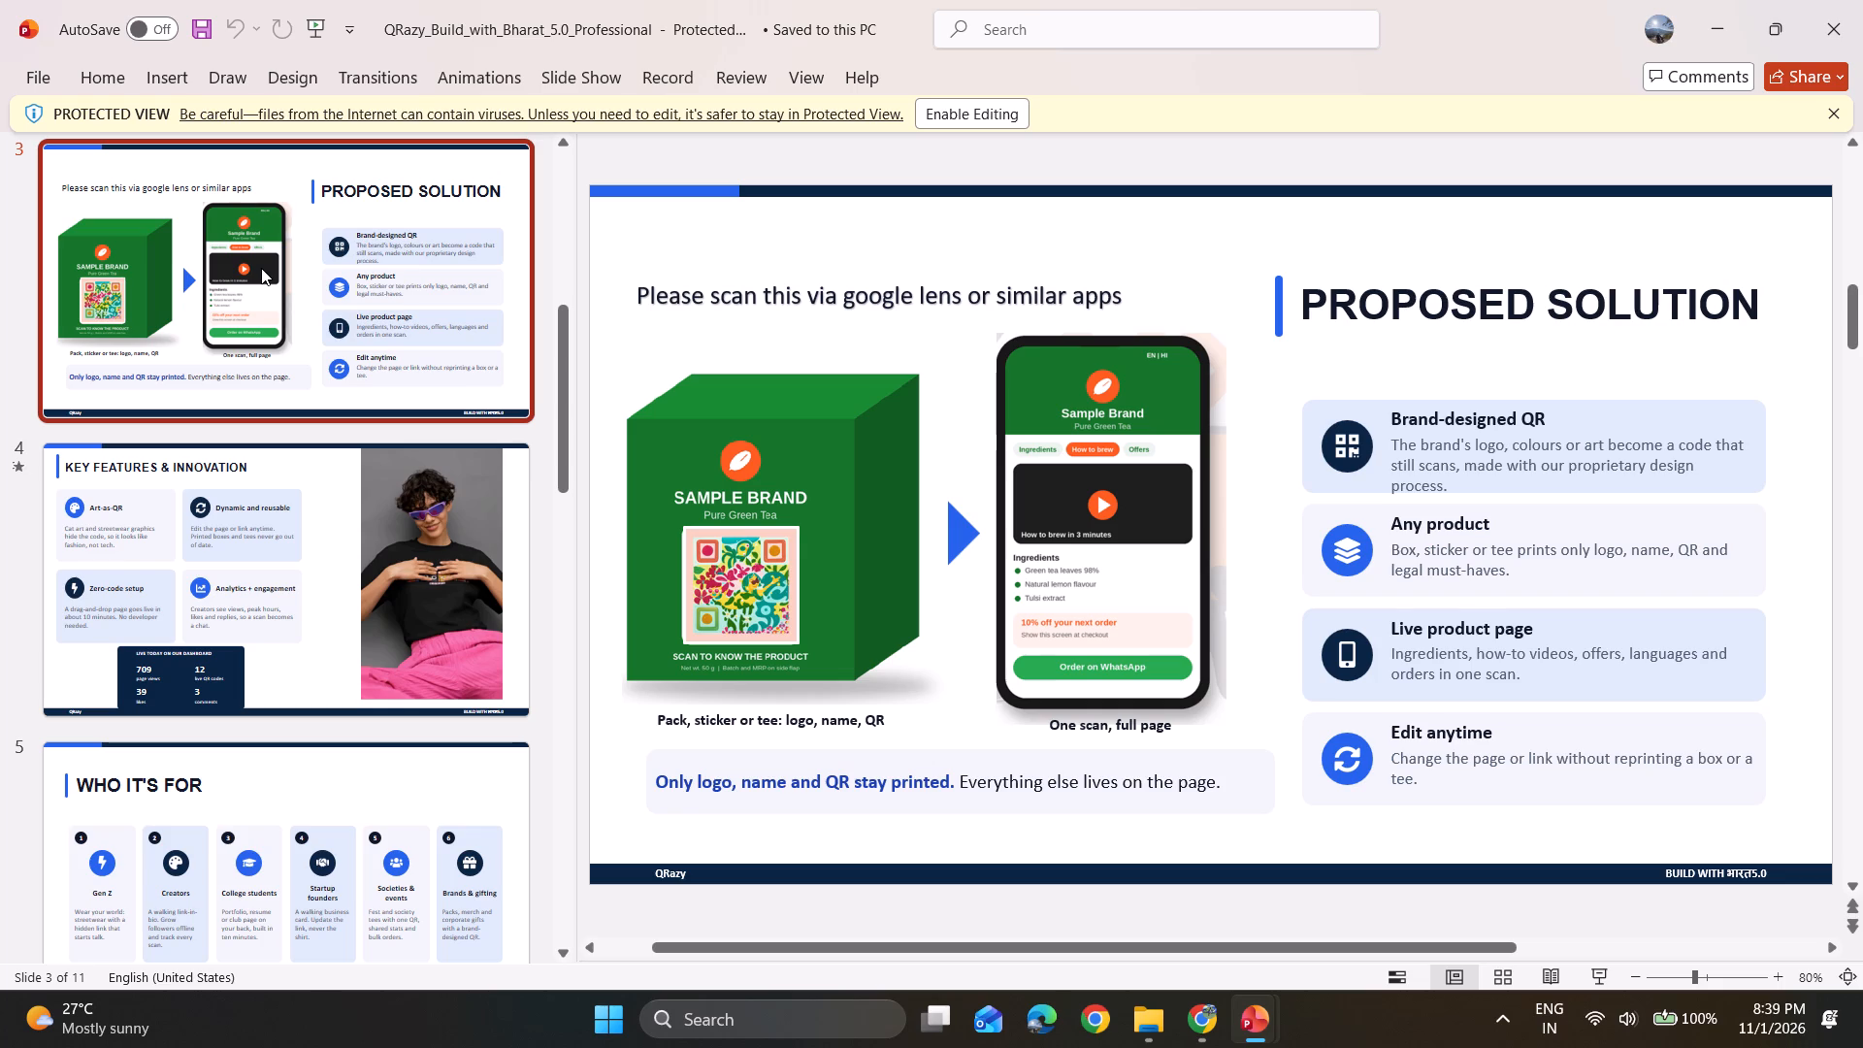
pyautogui.scroll(-3, 0, 334)
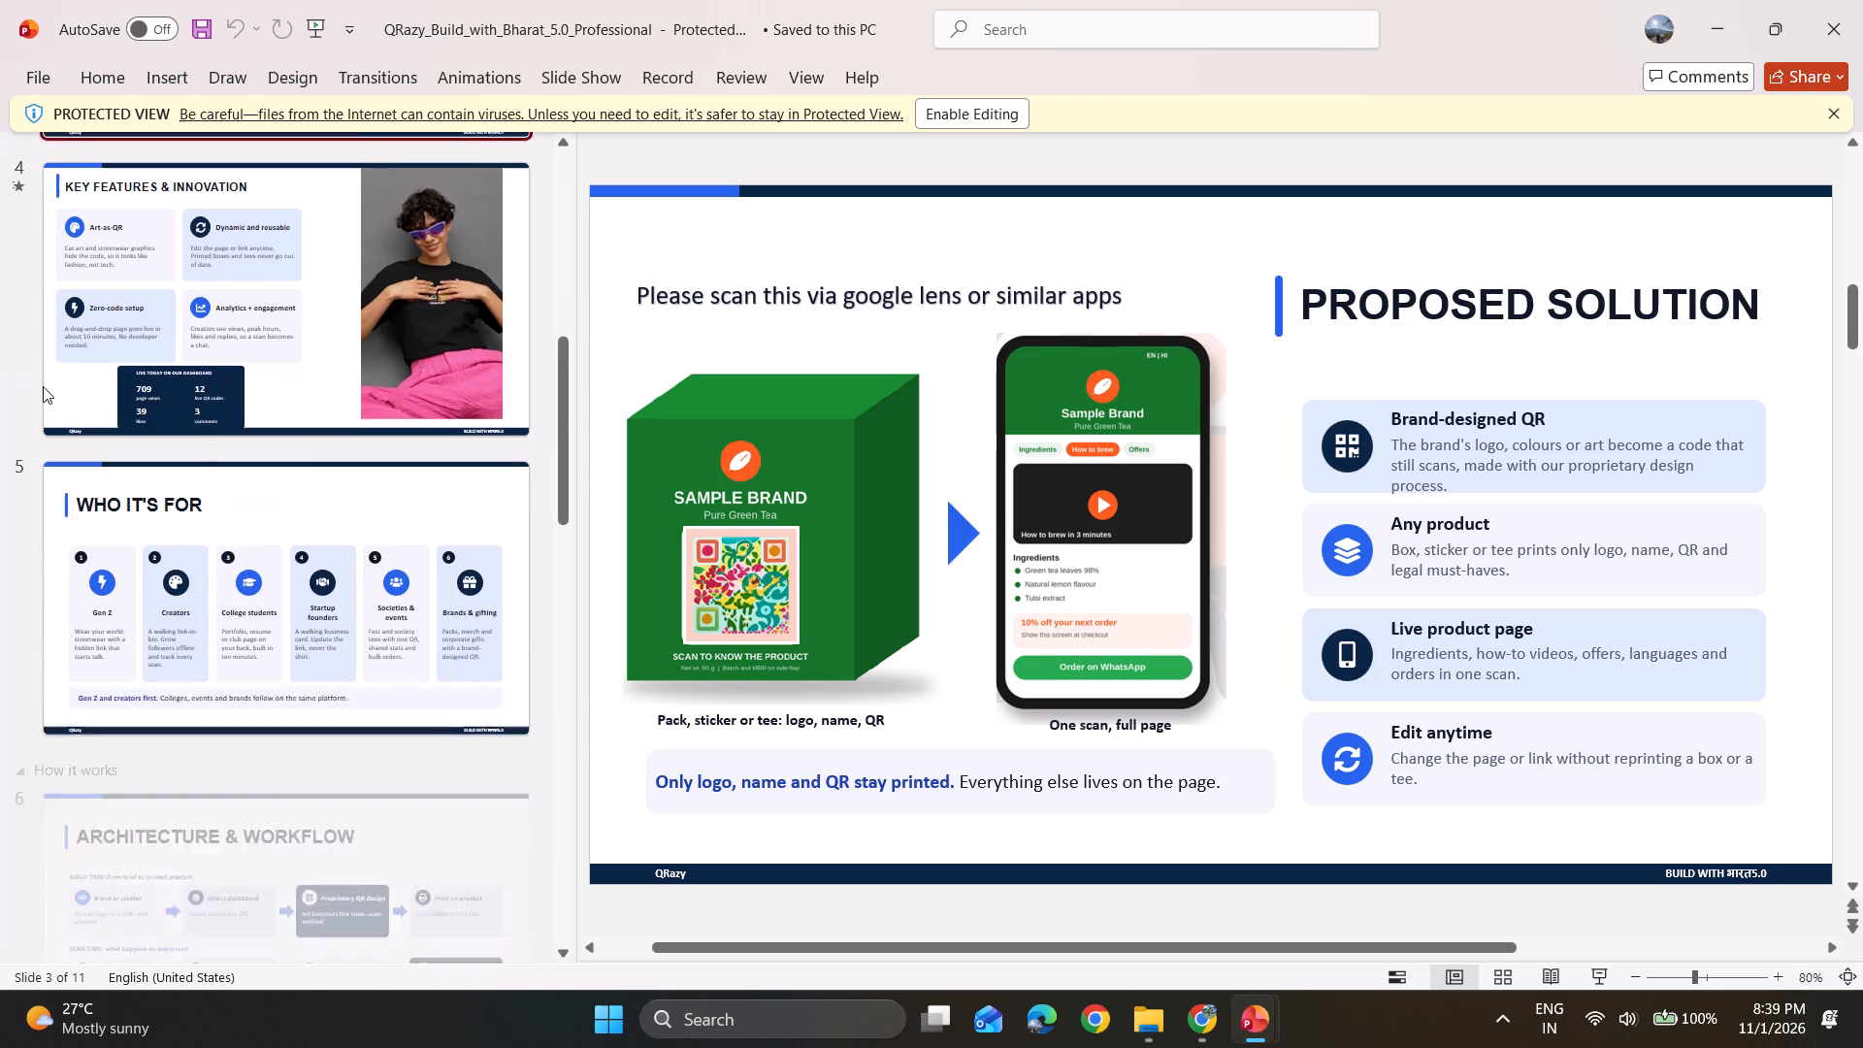
pyautogui.scroll(-1, 43, 386)
pyautogui.scroll(-7, 254, 553)
pyautogui.click(345, 347)
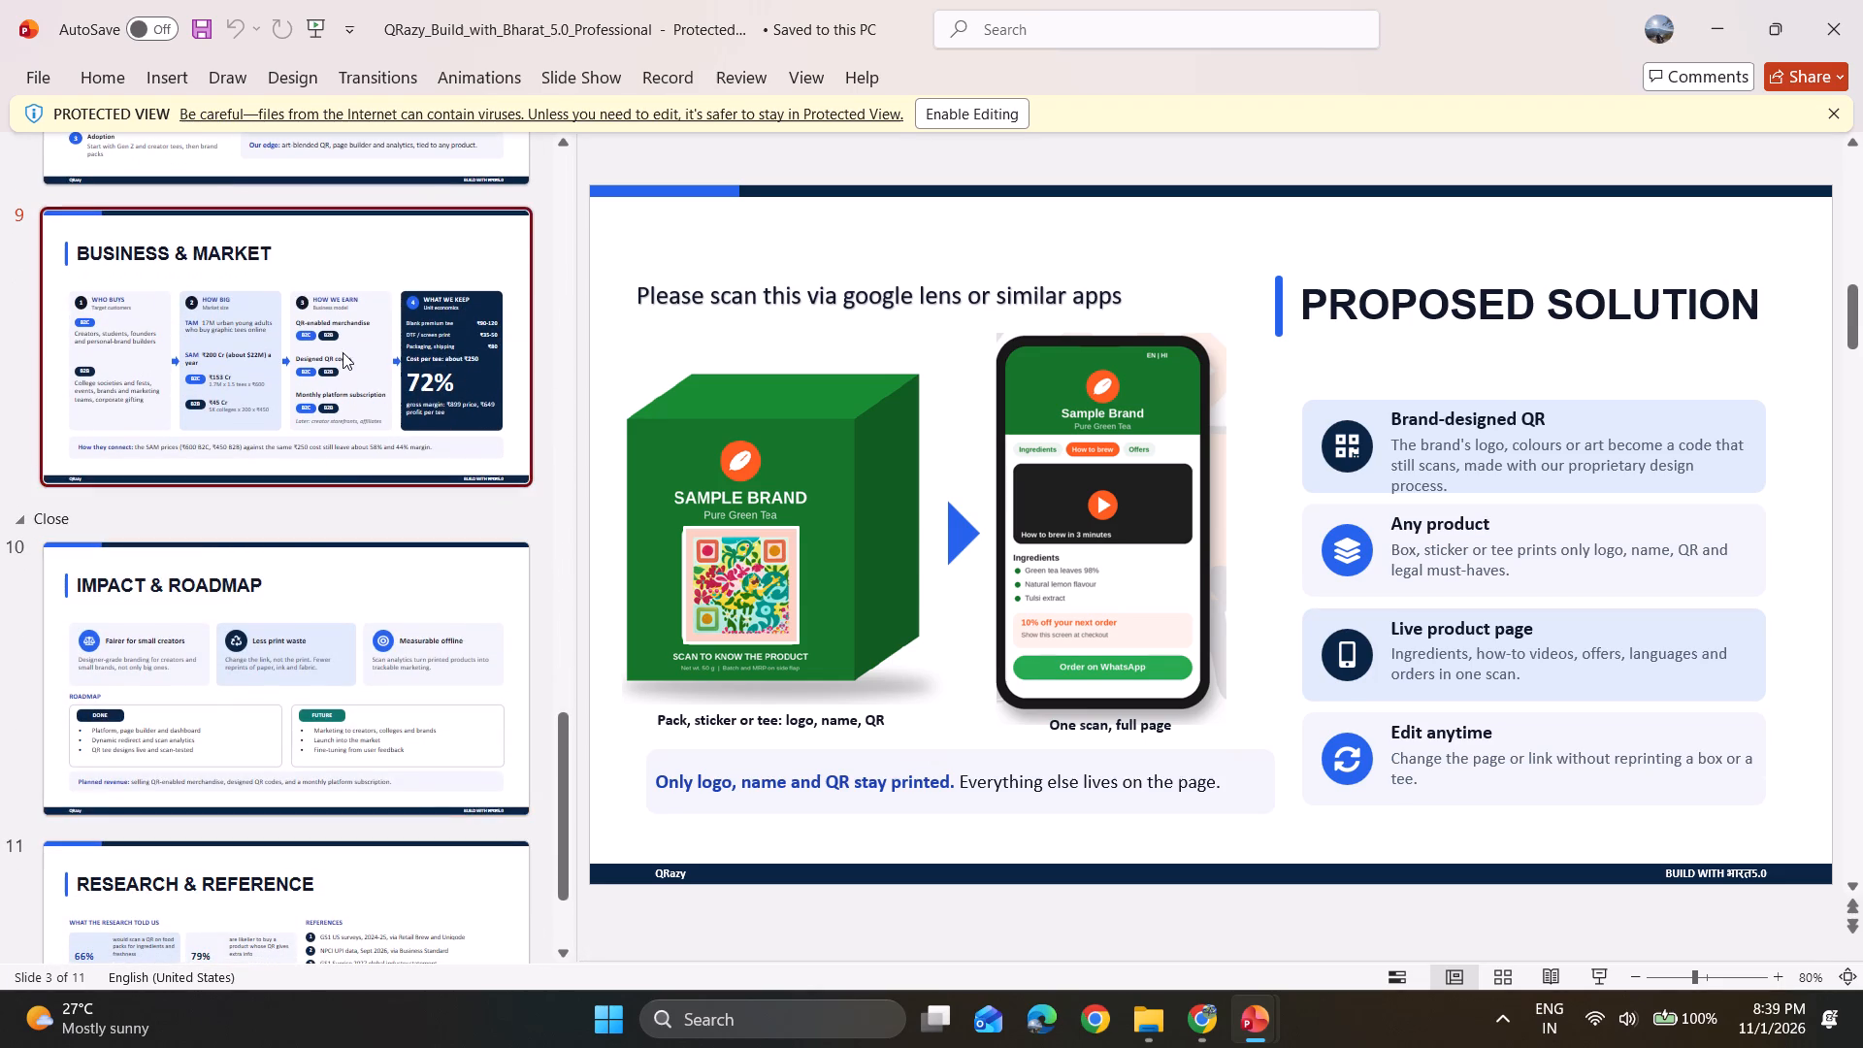
pyautogui.click(267, 774)
pyautogui.scroll(-3, 267, 774)
pyautogui.click(267, 774)
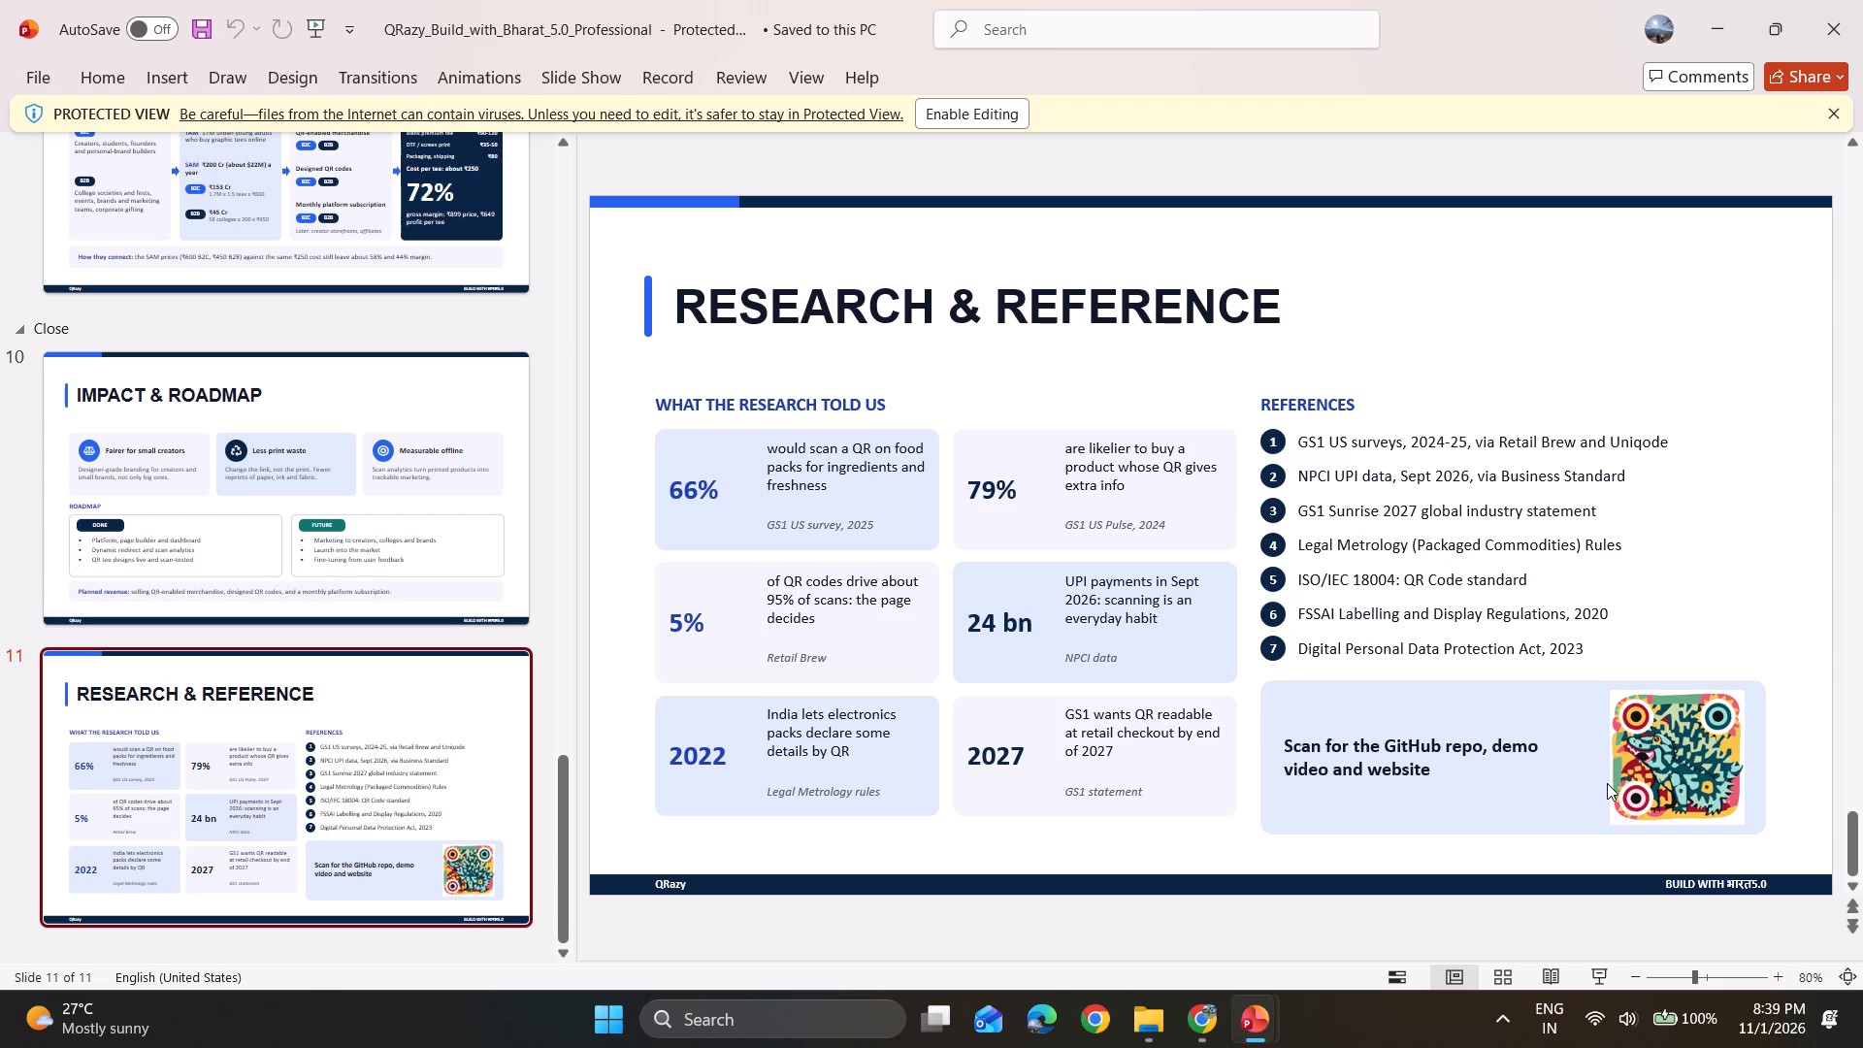
# Look again at the Impact & Roadmap and Research & Reference slides, and return to the cover slide.
pyautogui.scroll(1, 1685, 900)
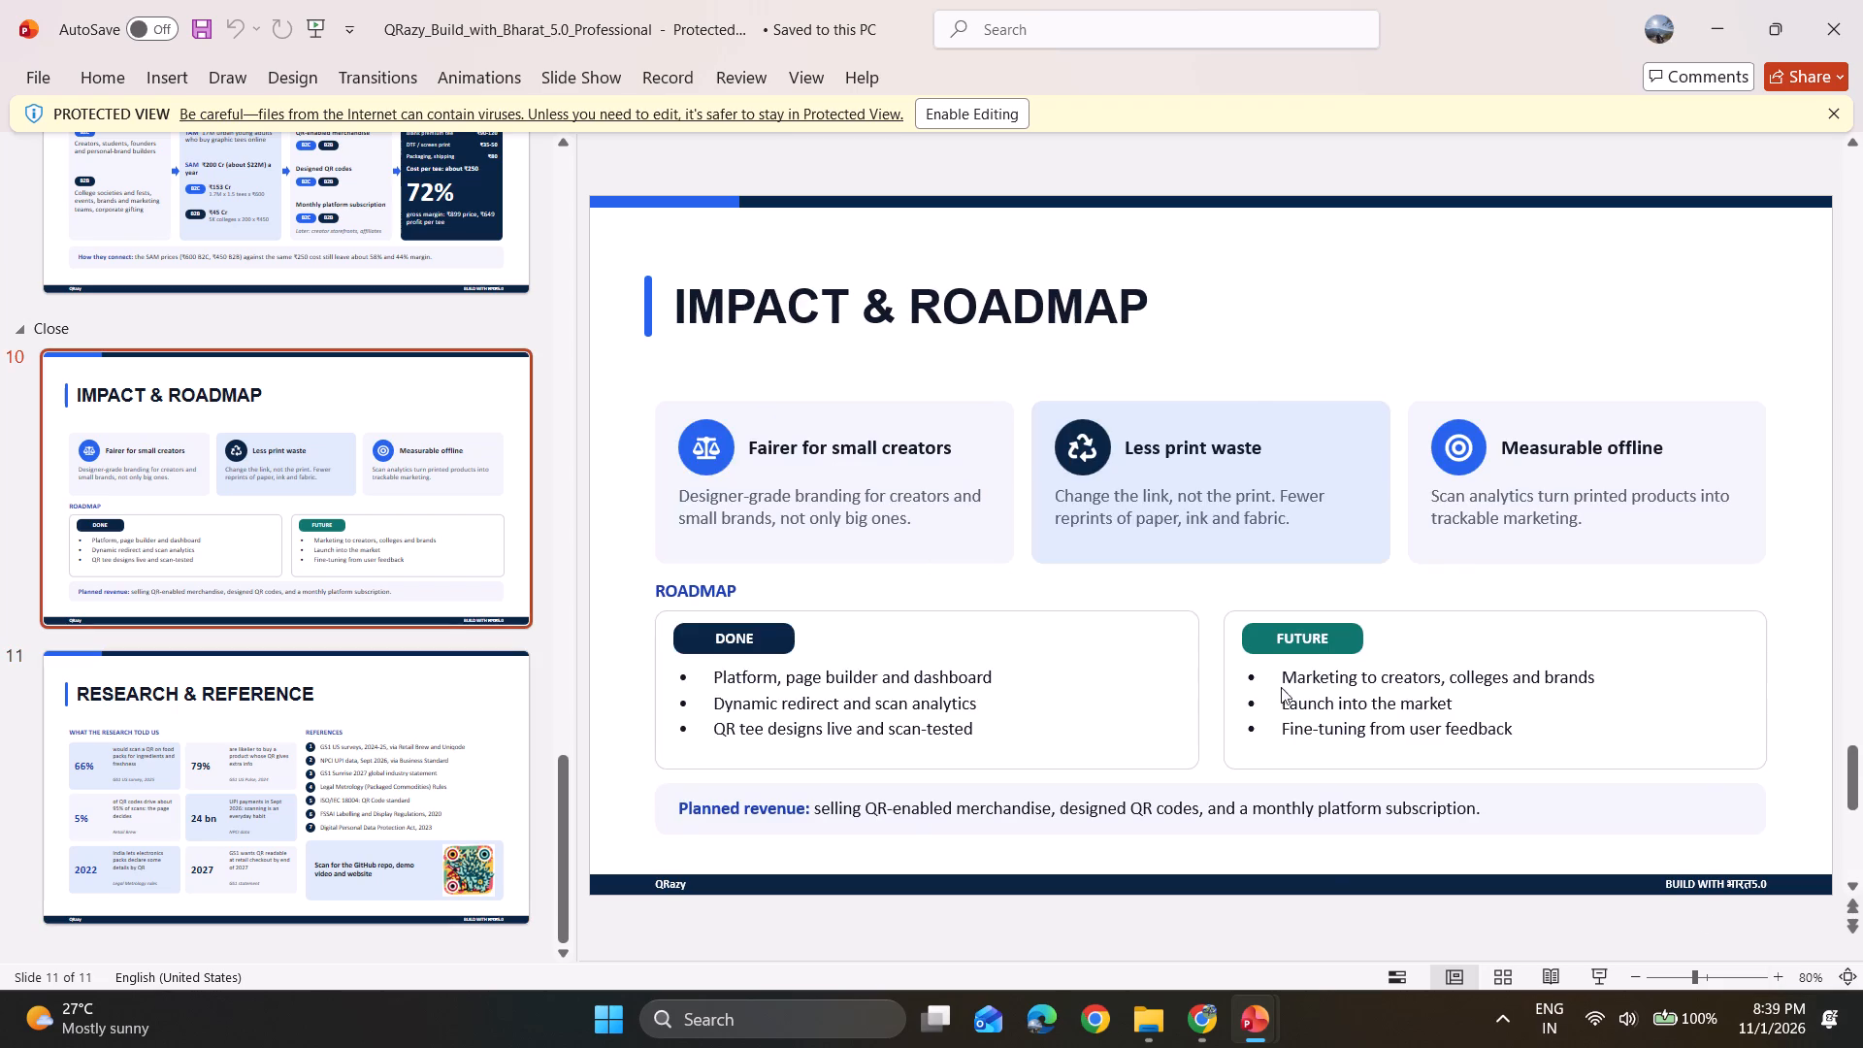
pyautogui.scroll(-4, 912, 642)
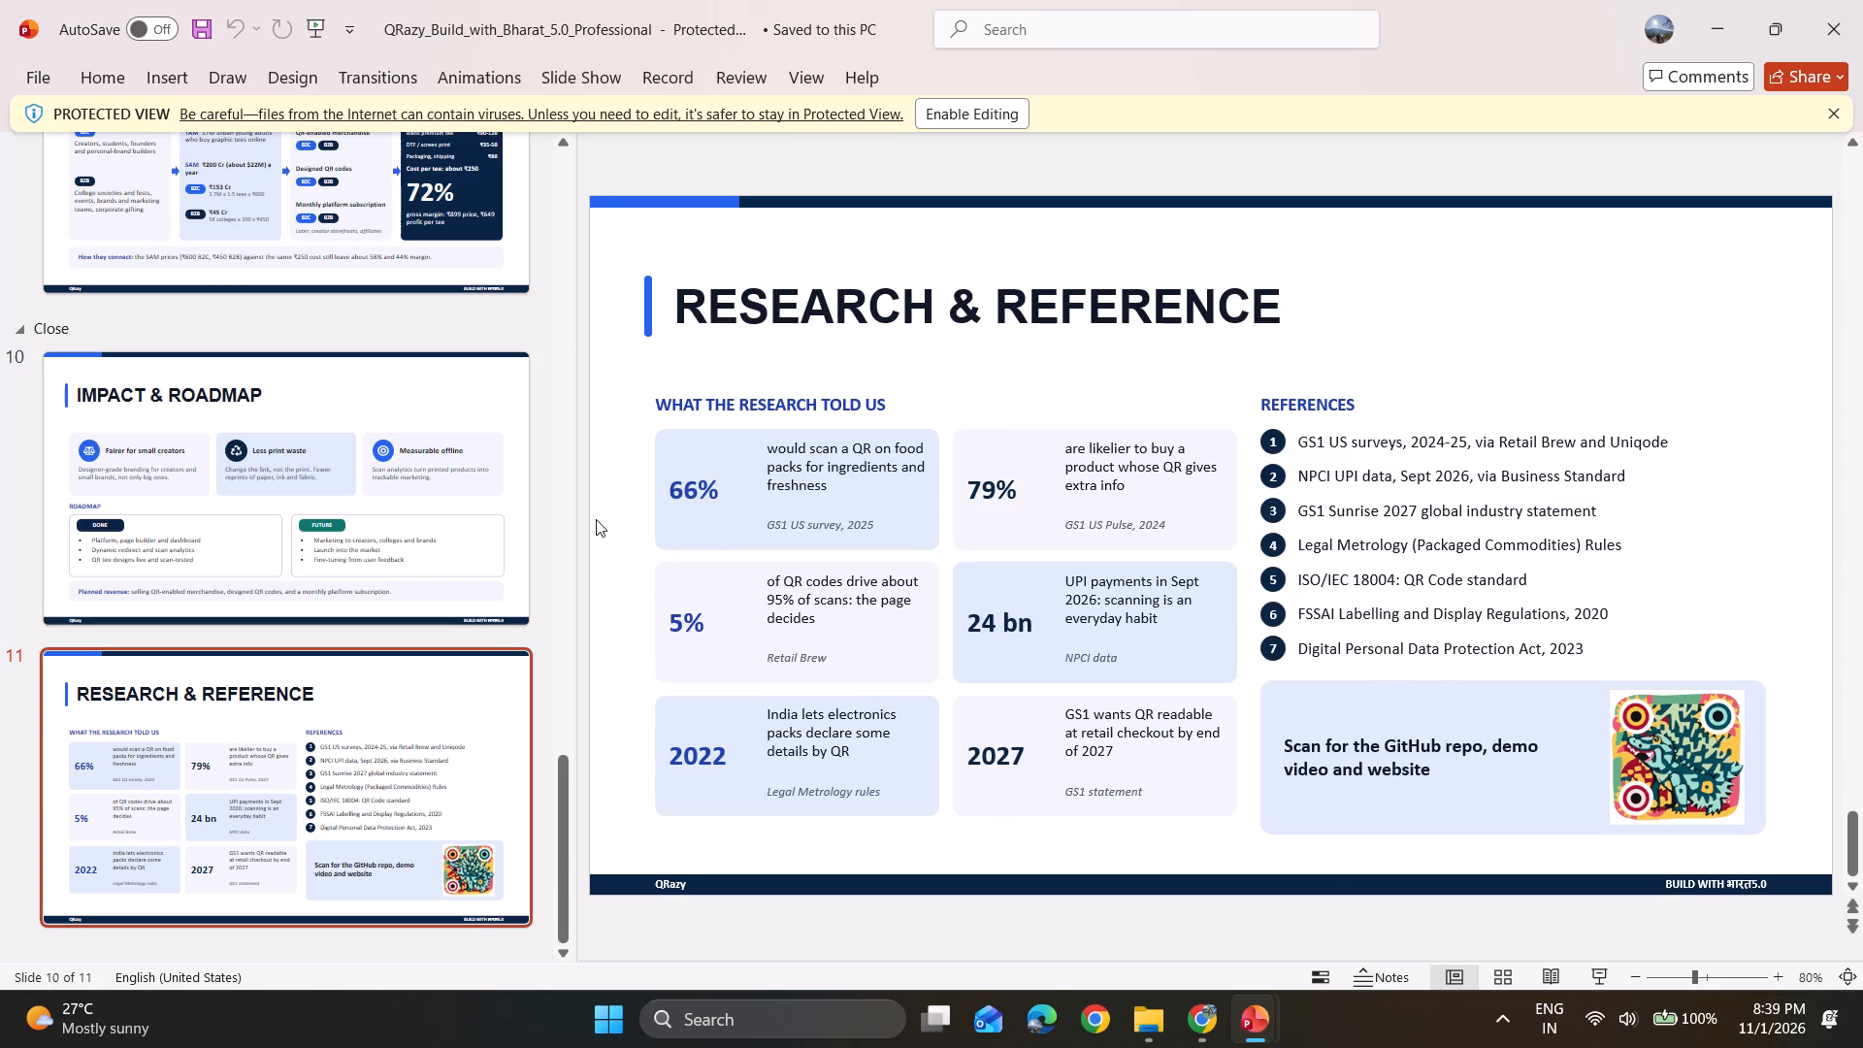
pyautogui.scroll(2, 596, 519)
pyautogui.scroll(-6, 596, 522)
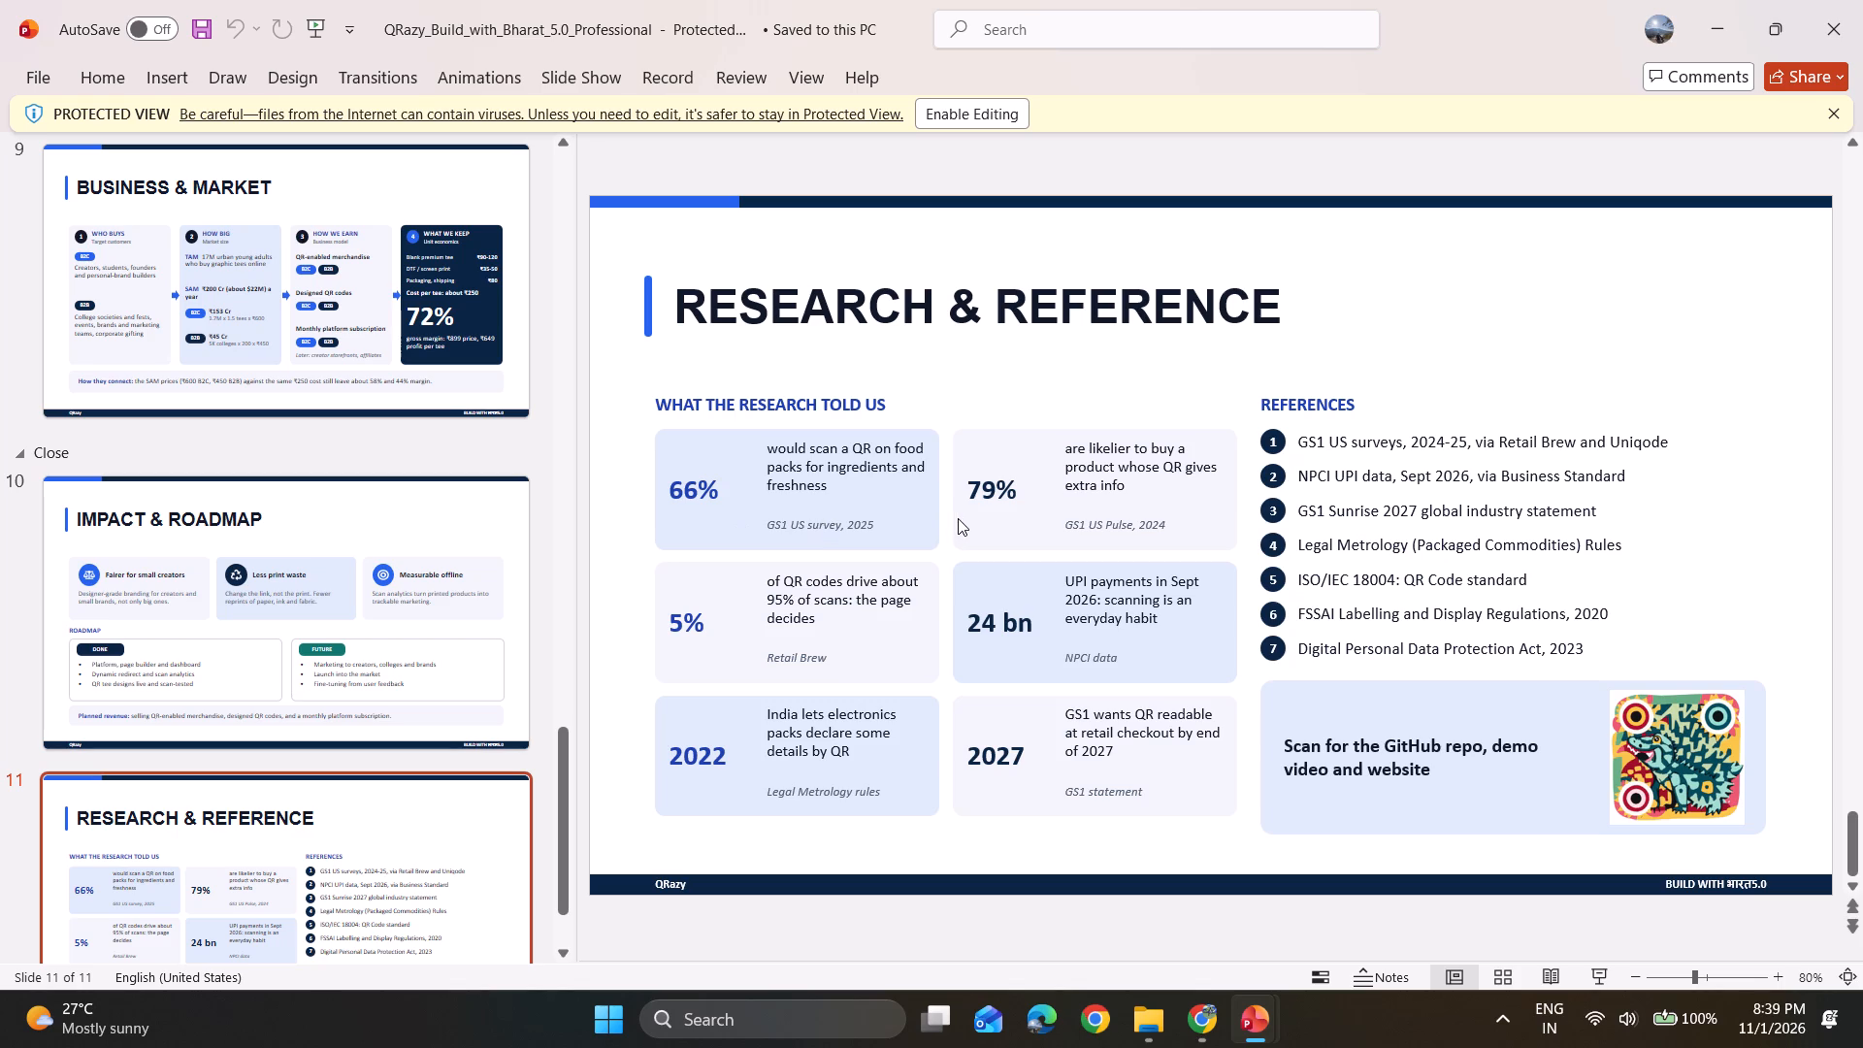
pyautogui.scroll(10, 522, 609)
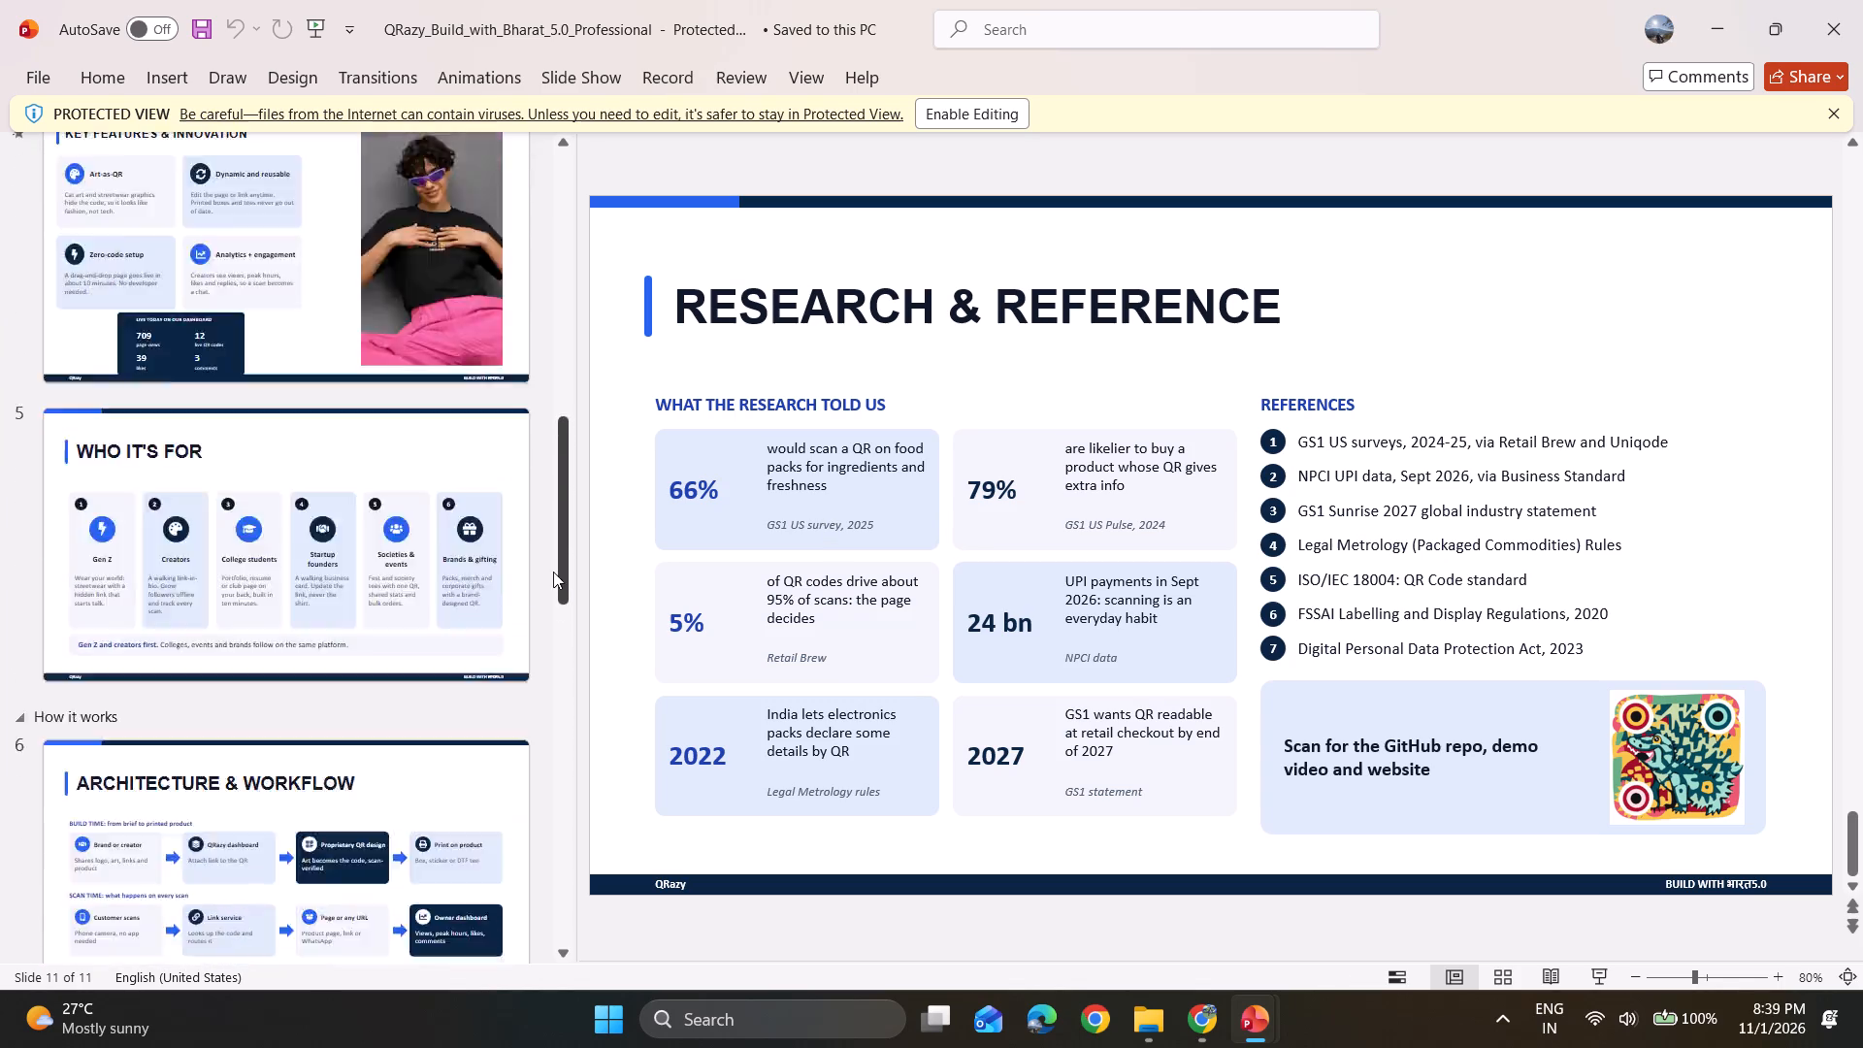
pyautogui.scroll(13, 553, 572)
pyautogui.click(428, 285)
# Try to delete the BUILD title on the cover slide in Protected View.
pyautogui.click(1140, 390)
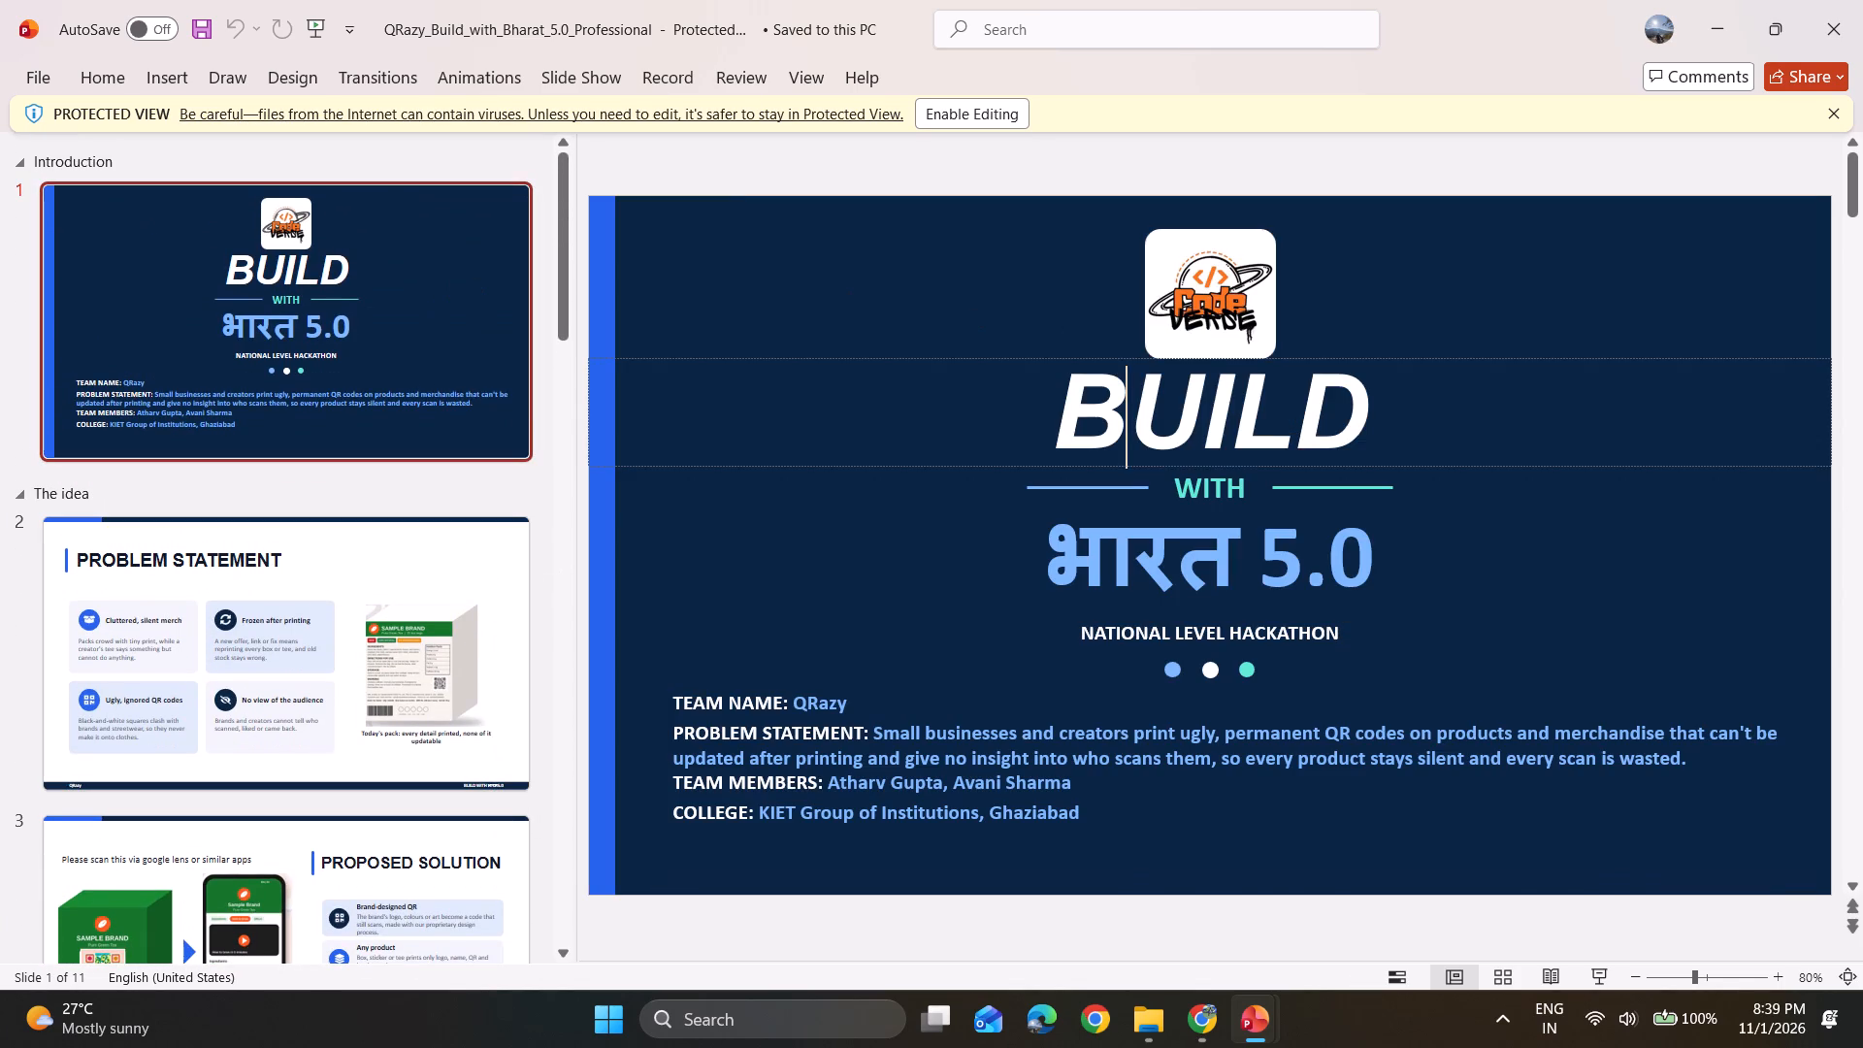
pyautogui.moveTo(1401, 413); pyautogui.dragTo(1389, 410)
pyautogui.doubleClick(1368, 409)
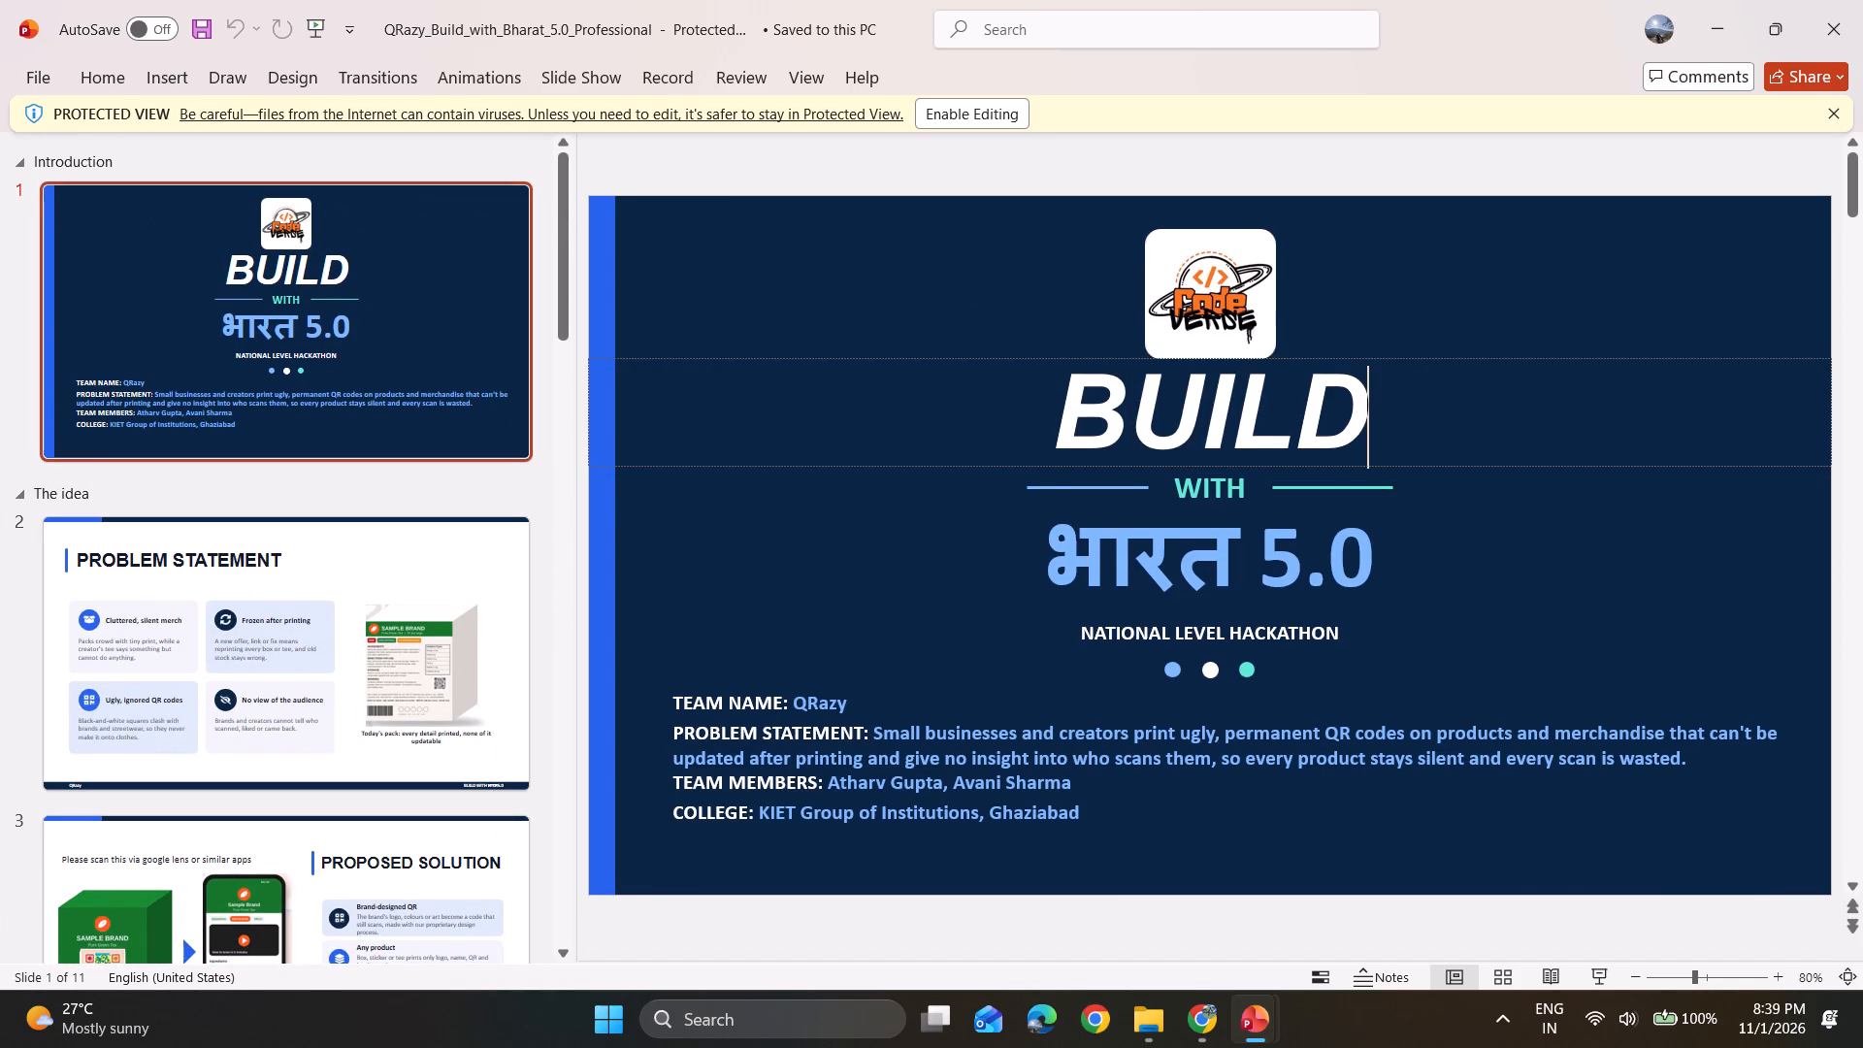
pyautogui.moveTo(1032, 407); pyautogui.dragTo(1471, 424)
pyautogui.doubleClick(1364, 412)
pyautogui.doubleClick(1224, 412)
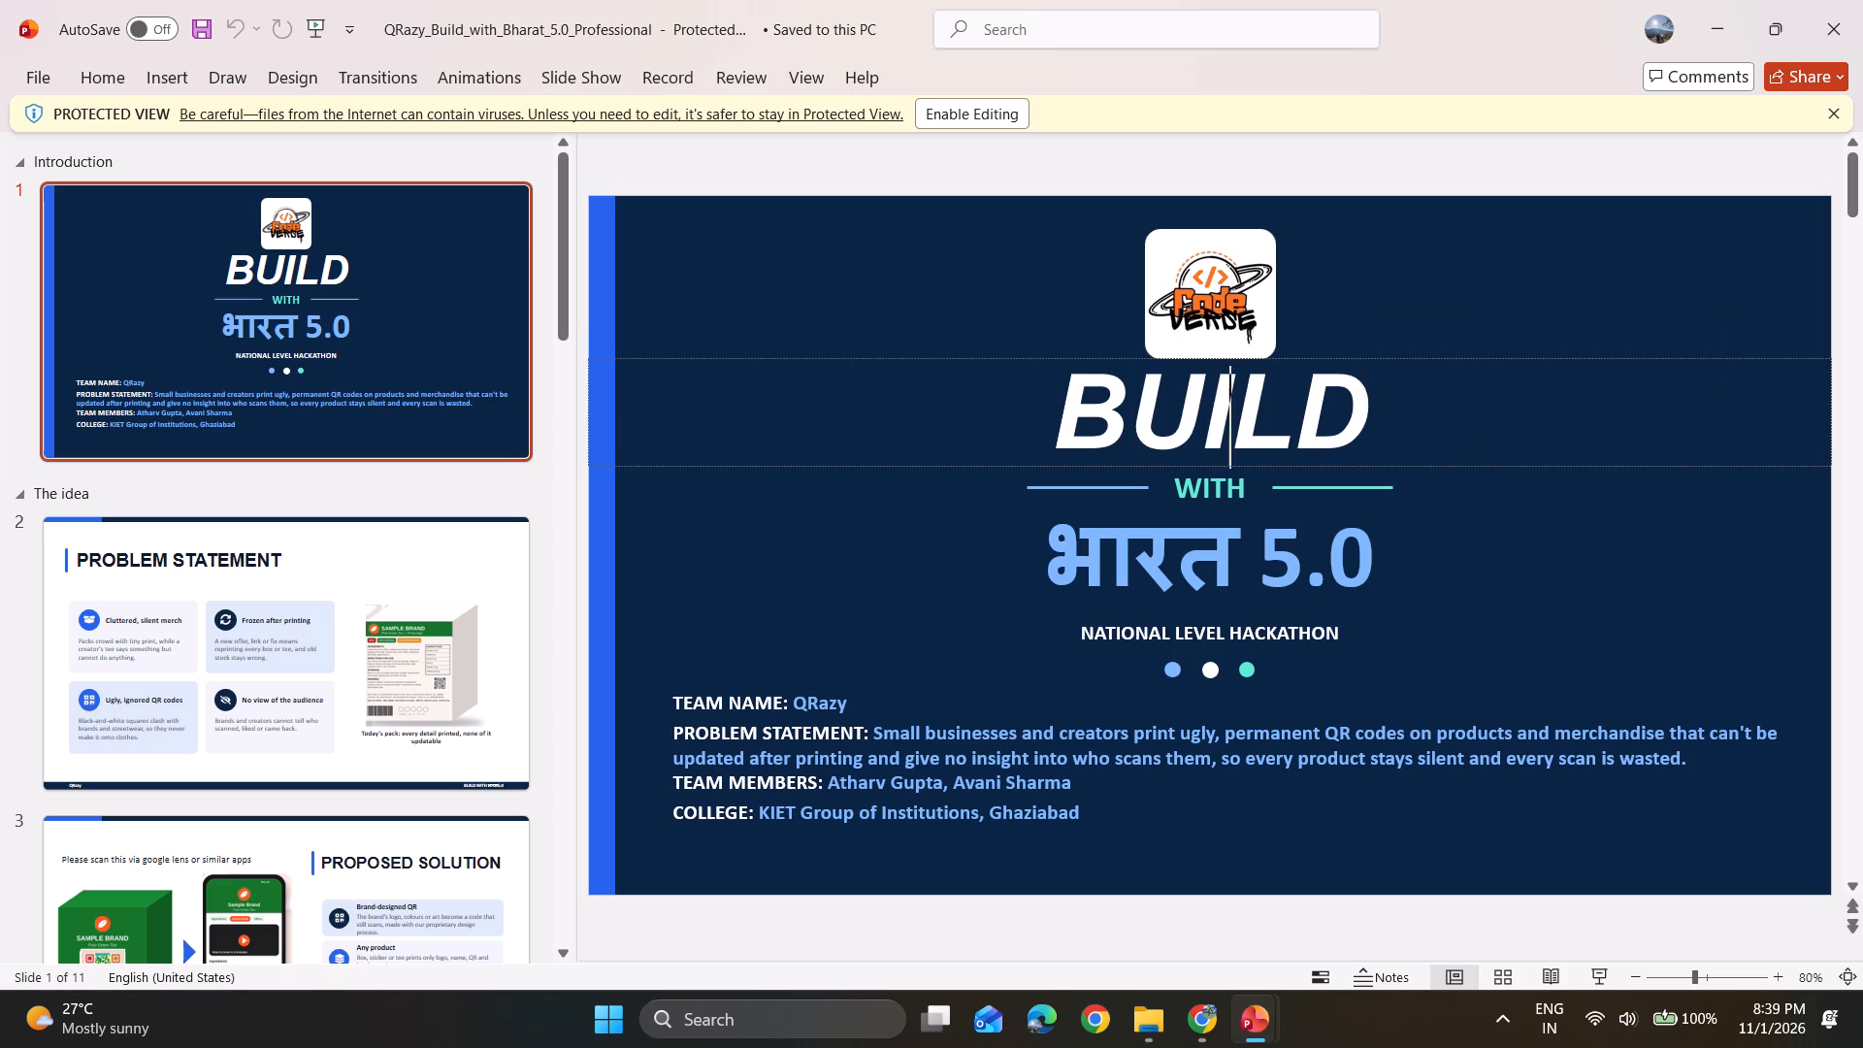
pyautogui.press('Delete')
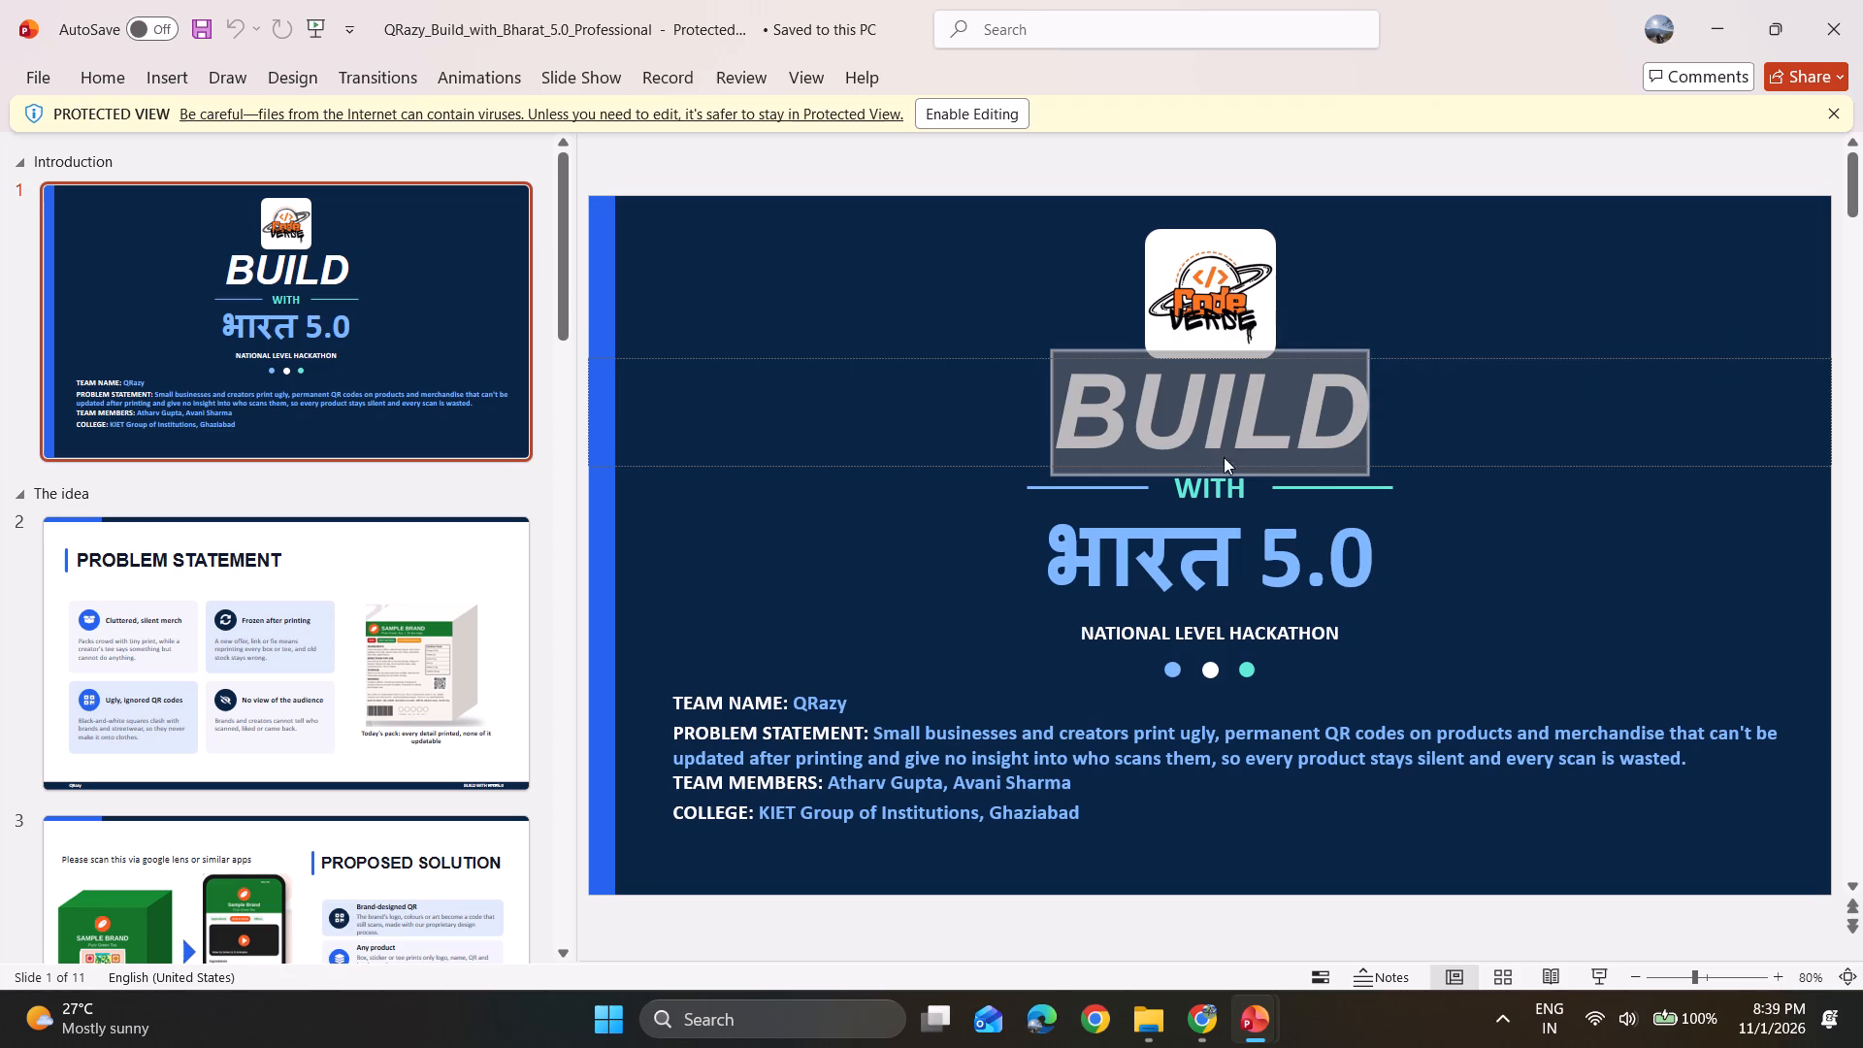
# Enable editing for the downloaded presentation.
pyautogui.click(993, 100)
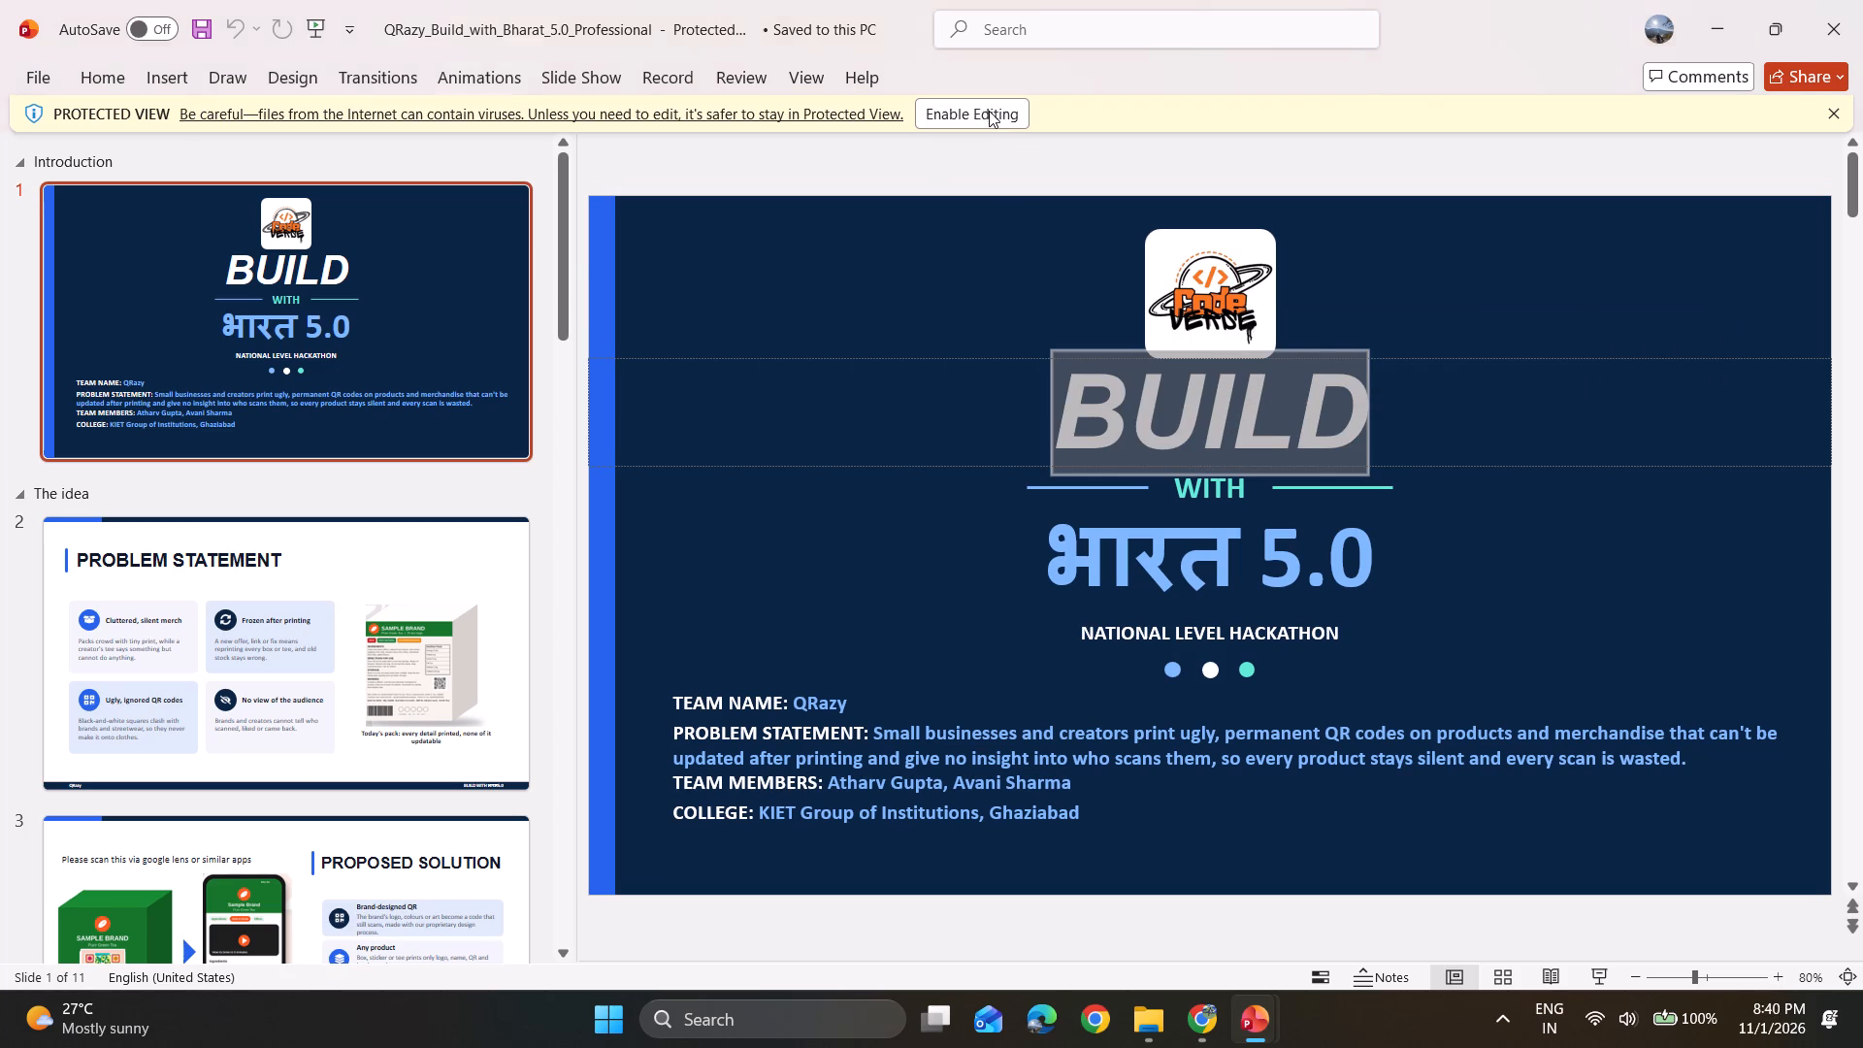
pyautogui.click(989, 111)
pyautogui.click(1470, 438)
# Delete the Code Verse logo and the BUILD title from the cover slide.
pyautogui.click(1217, 360)
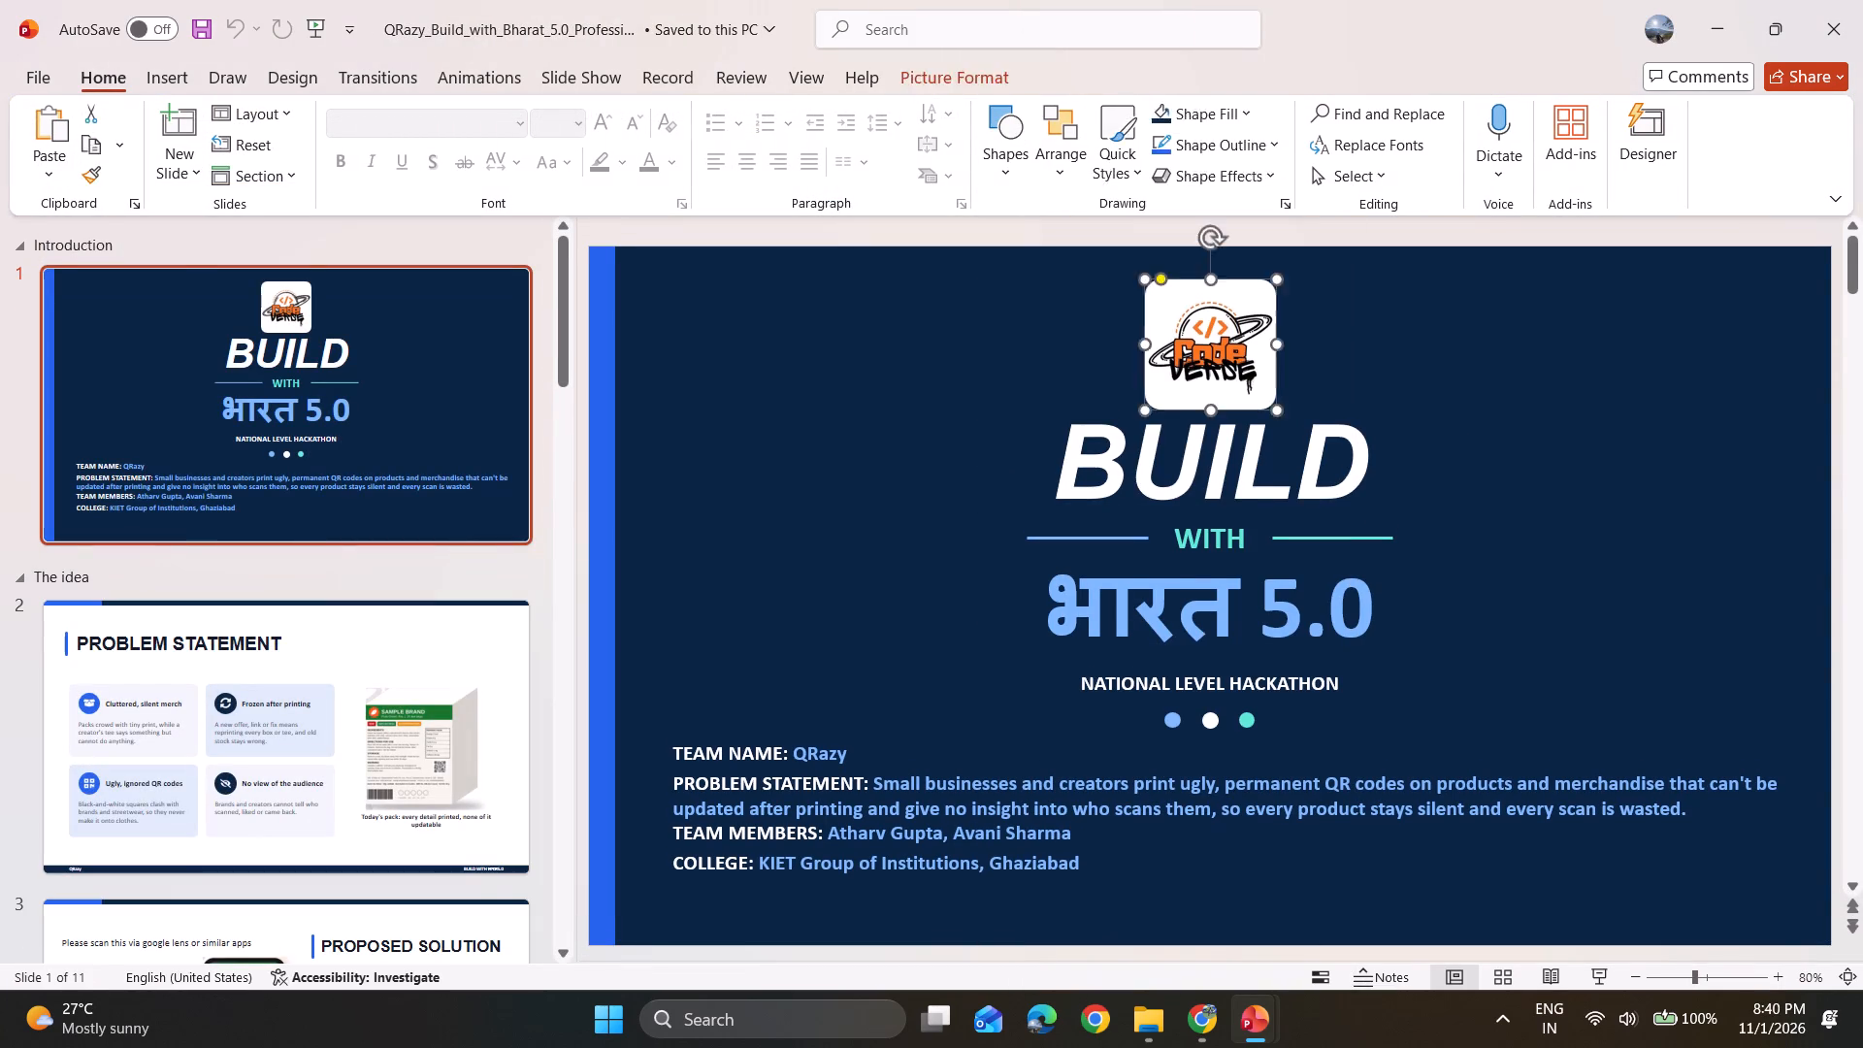
pyautogui.press('Delete')
pyautogui.click(1220, 425)
pyautogui.press('Delete')
pyautogui.moveTo(1356, 449); pyautogui.dragTo(956, 444)
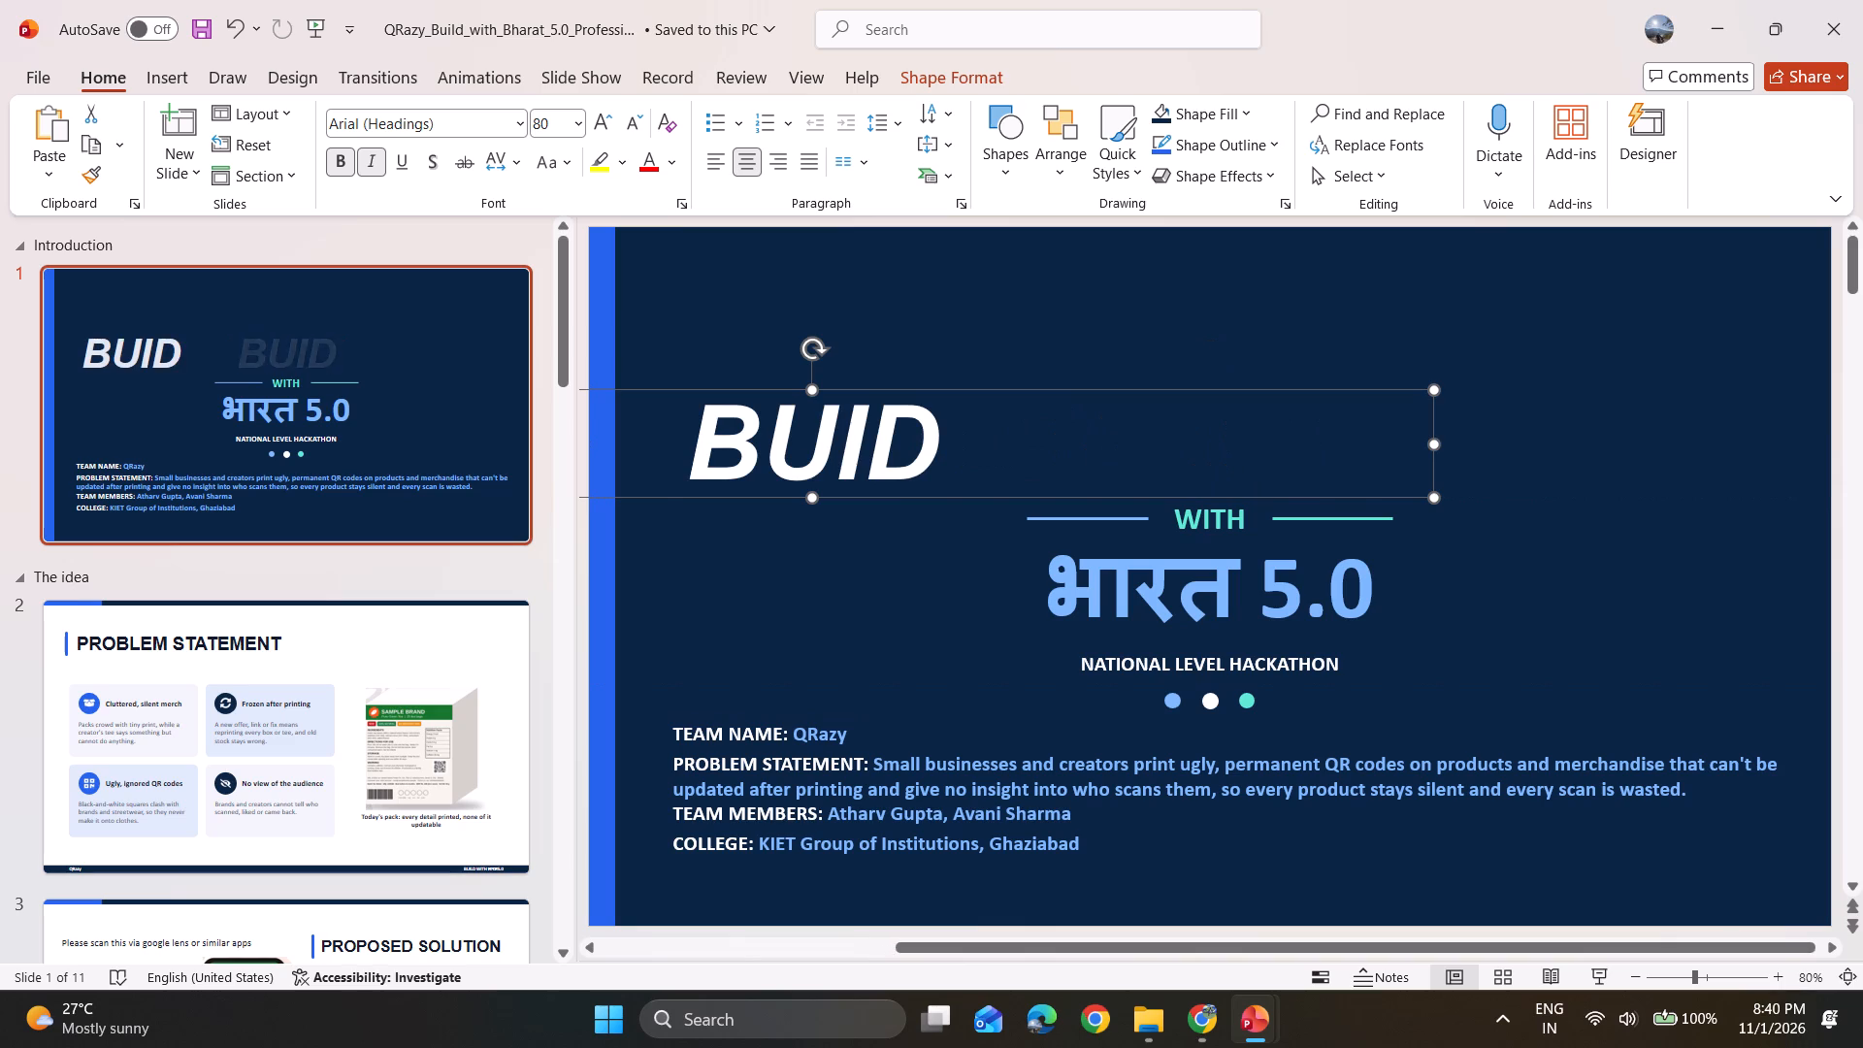
pyautogui.doubleClick(891, 445)
pyautogui.press('Delete')
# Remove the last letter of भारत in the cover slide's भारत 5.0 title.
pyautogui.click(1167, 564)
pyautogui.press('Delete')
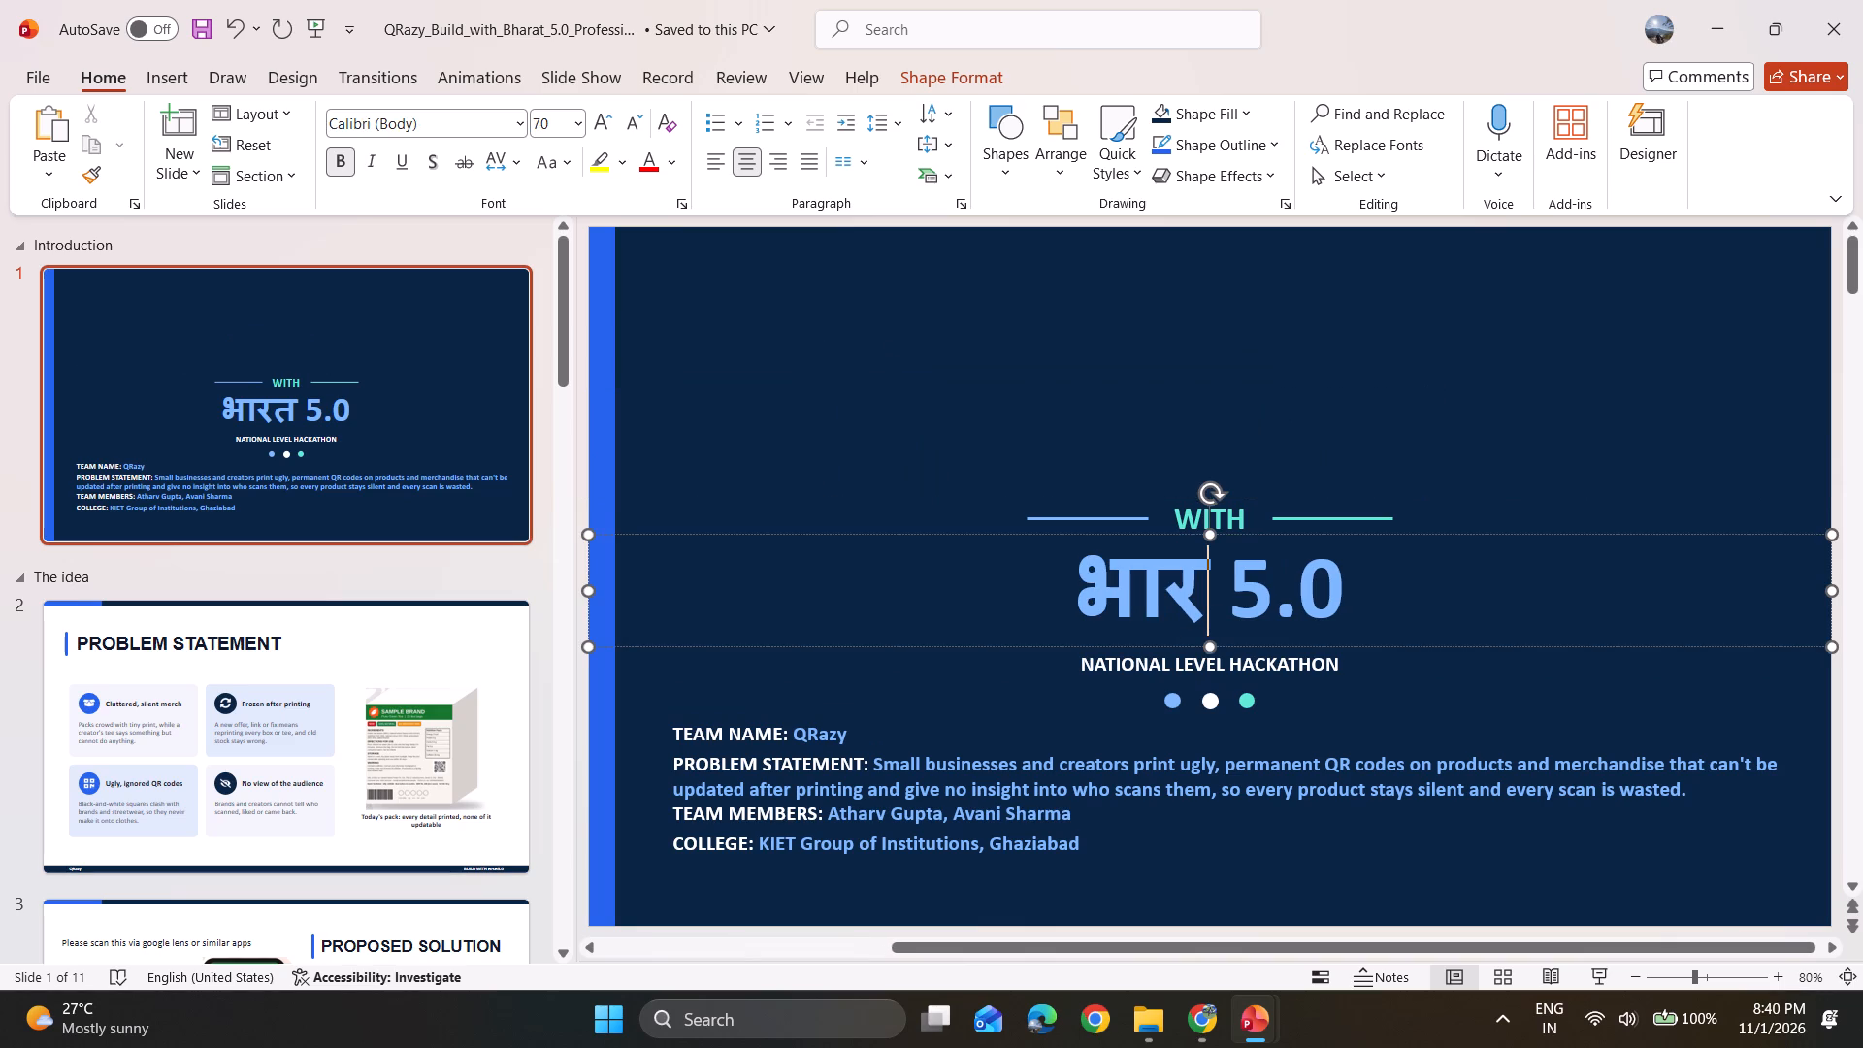
# Remove the second member's name and the comma before it from the cover slide's TEAM MEMBERS line.
pyautogui.doubleClick(1055, 822)
pyautogui.press('Delete')
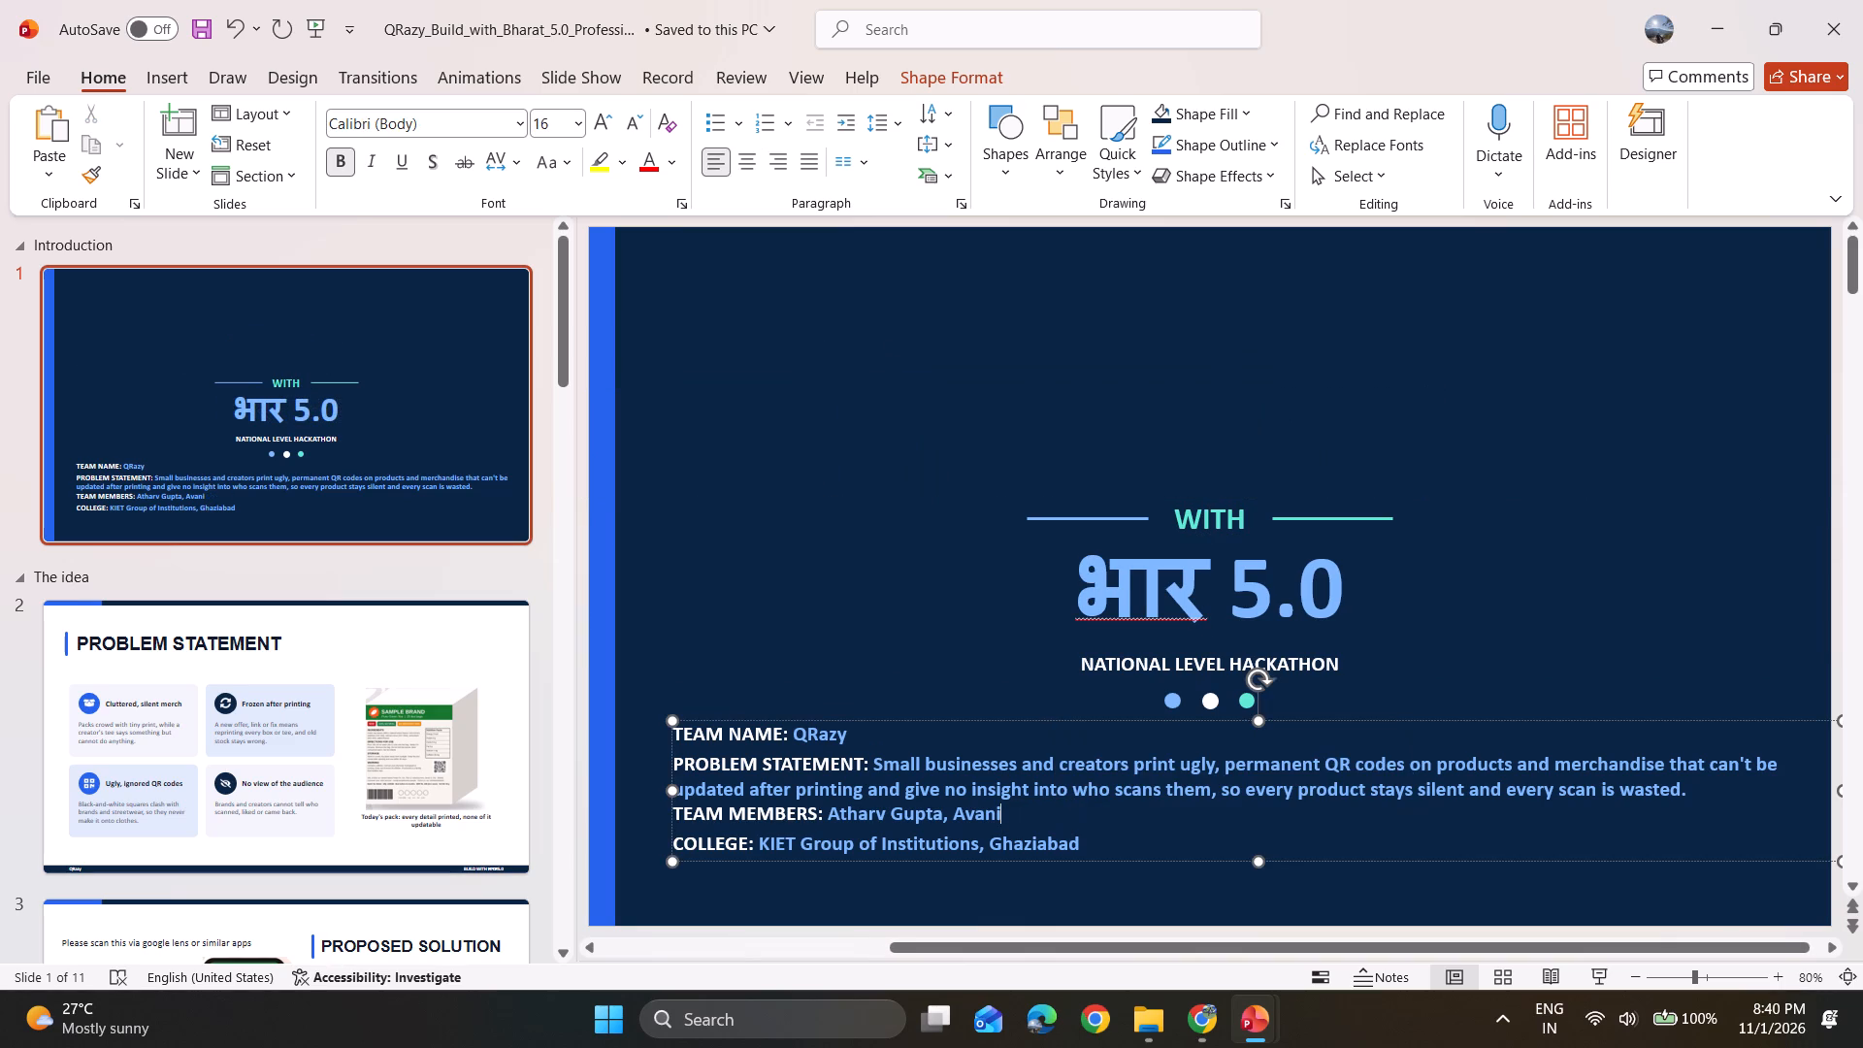
pyautogui.press('BackSpace')
pyautogui.press('BackSpace')
pyautogui.press('BackSpace')
pyautogui.press('BackSpace')
pyautogui.press('BackSpace')
pyautogui.press('BackSpace')
pyautogui.press('BackSpace')
# Delete the WITH text and the two lines beside it from the cover slide.
pyautogui.click(1329, 689)
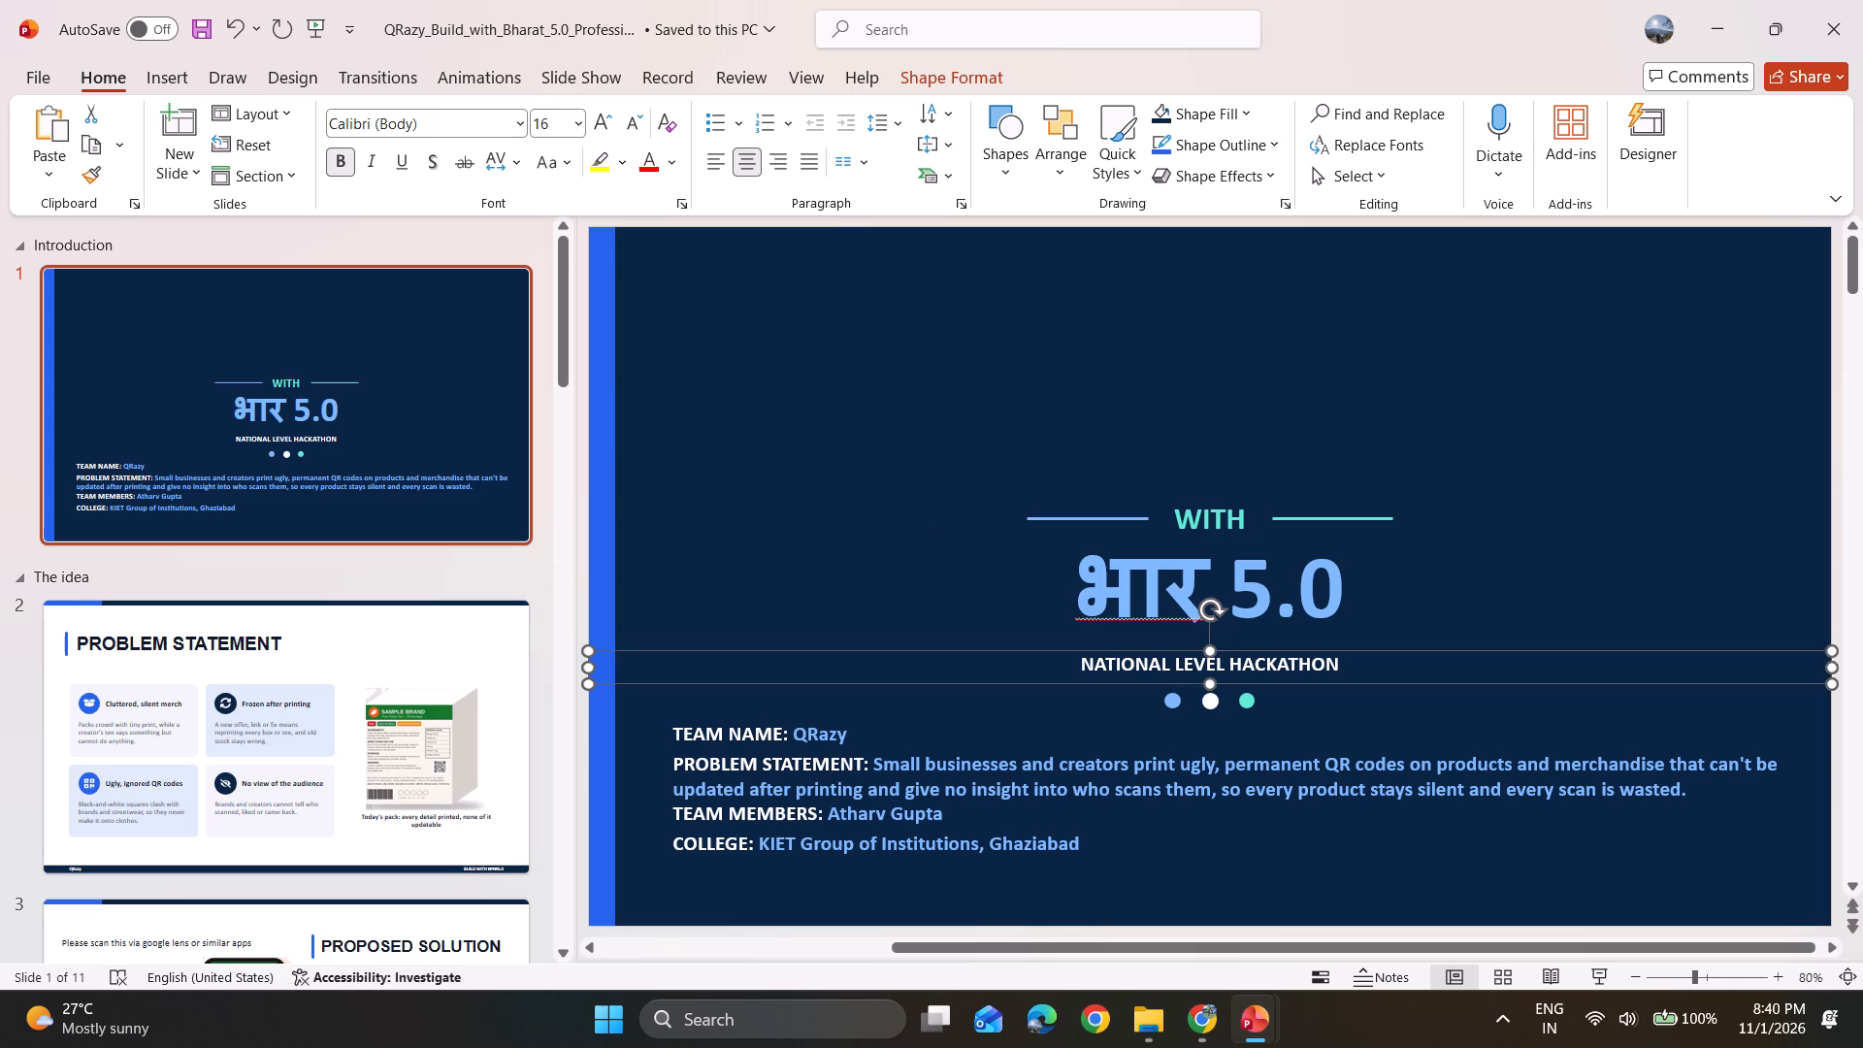
pyautogui.moveTo(815, 396); pyautogui.dragTo(1010, 386)
pyautogui.press('BackSpace')
pyautogui.click(1062, 528)
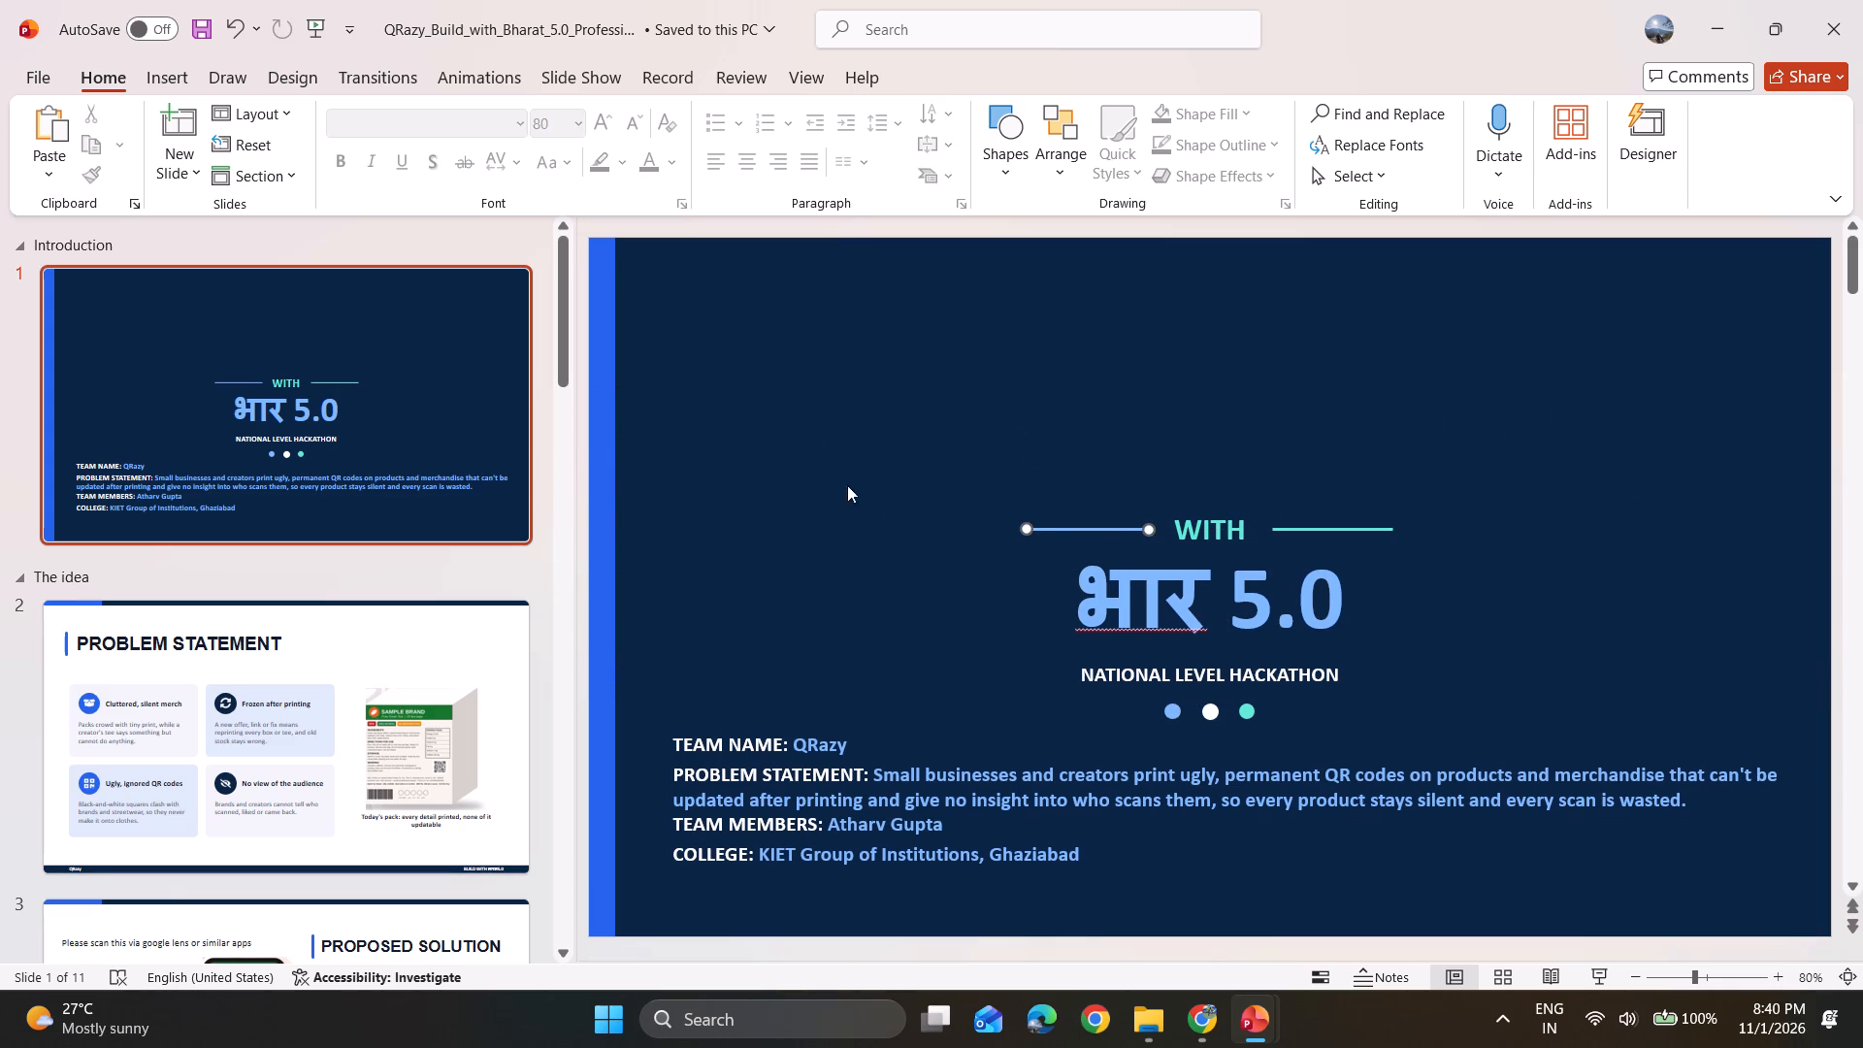
pyautogui.moveTo(746, 406); pyautogui.dragTo(1622, 691)
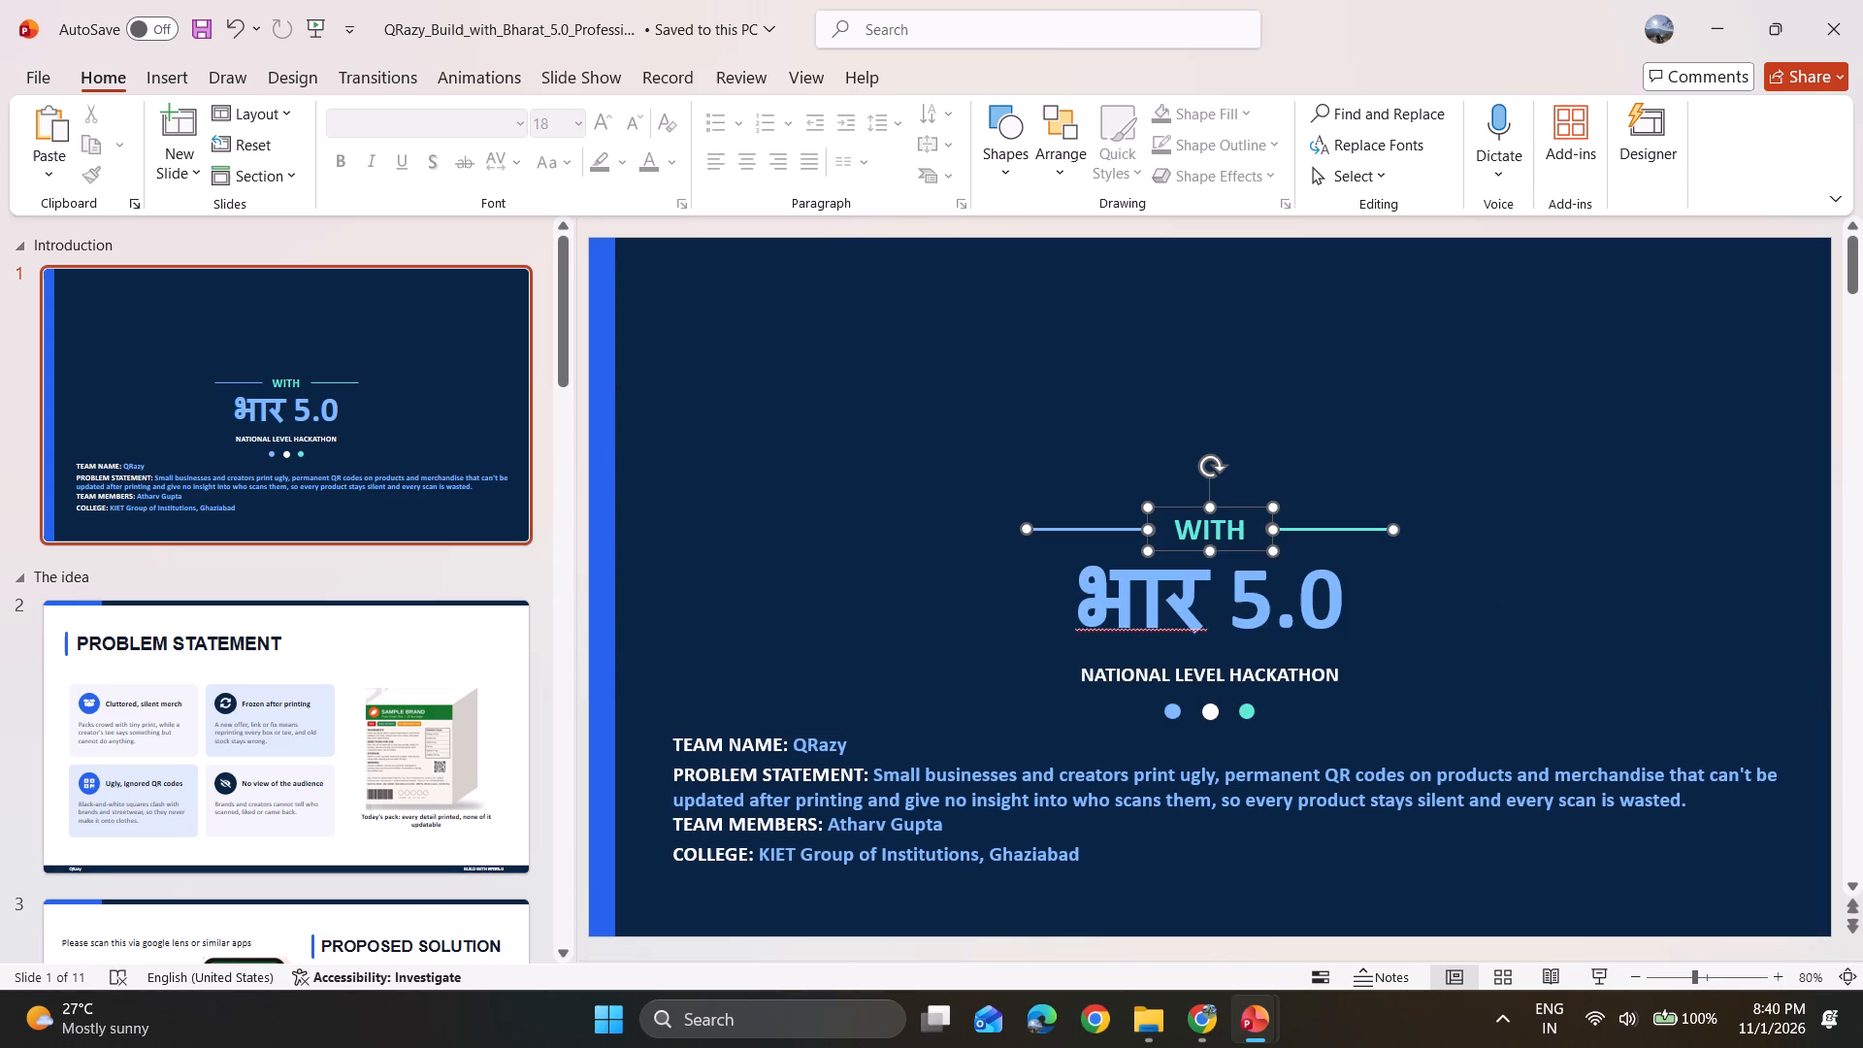
pyautogui.press('Delete')
# Delete the remaining भार 5.0 title from the cover slide.
pyautogui.click(1325, 643)
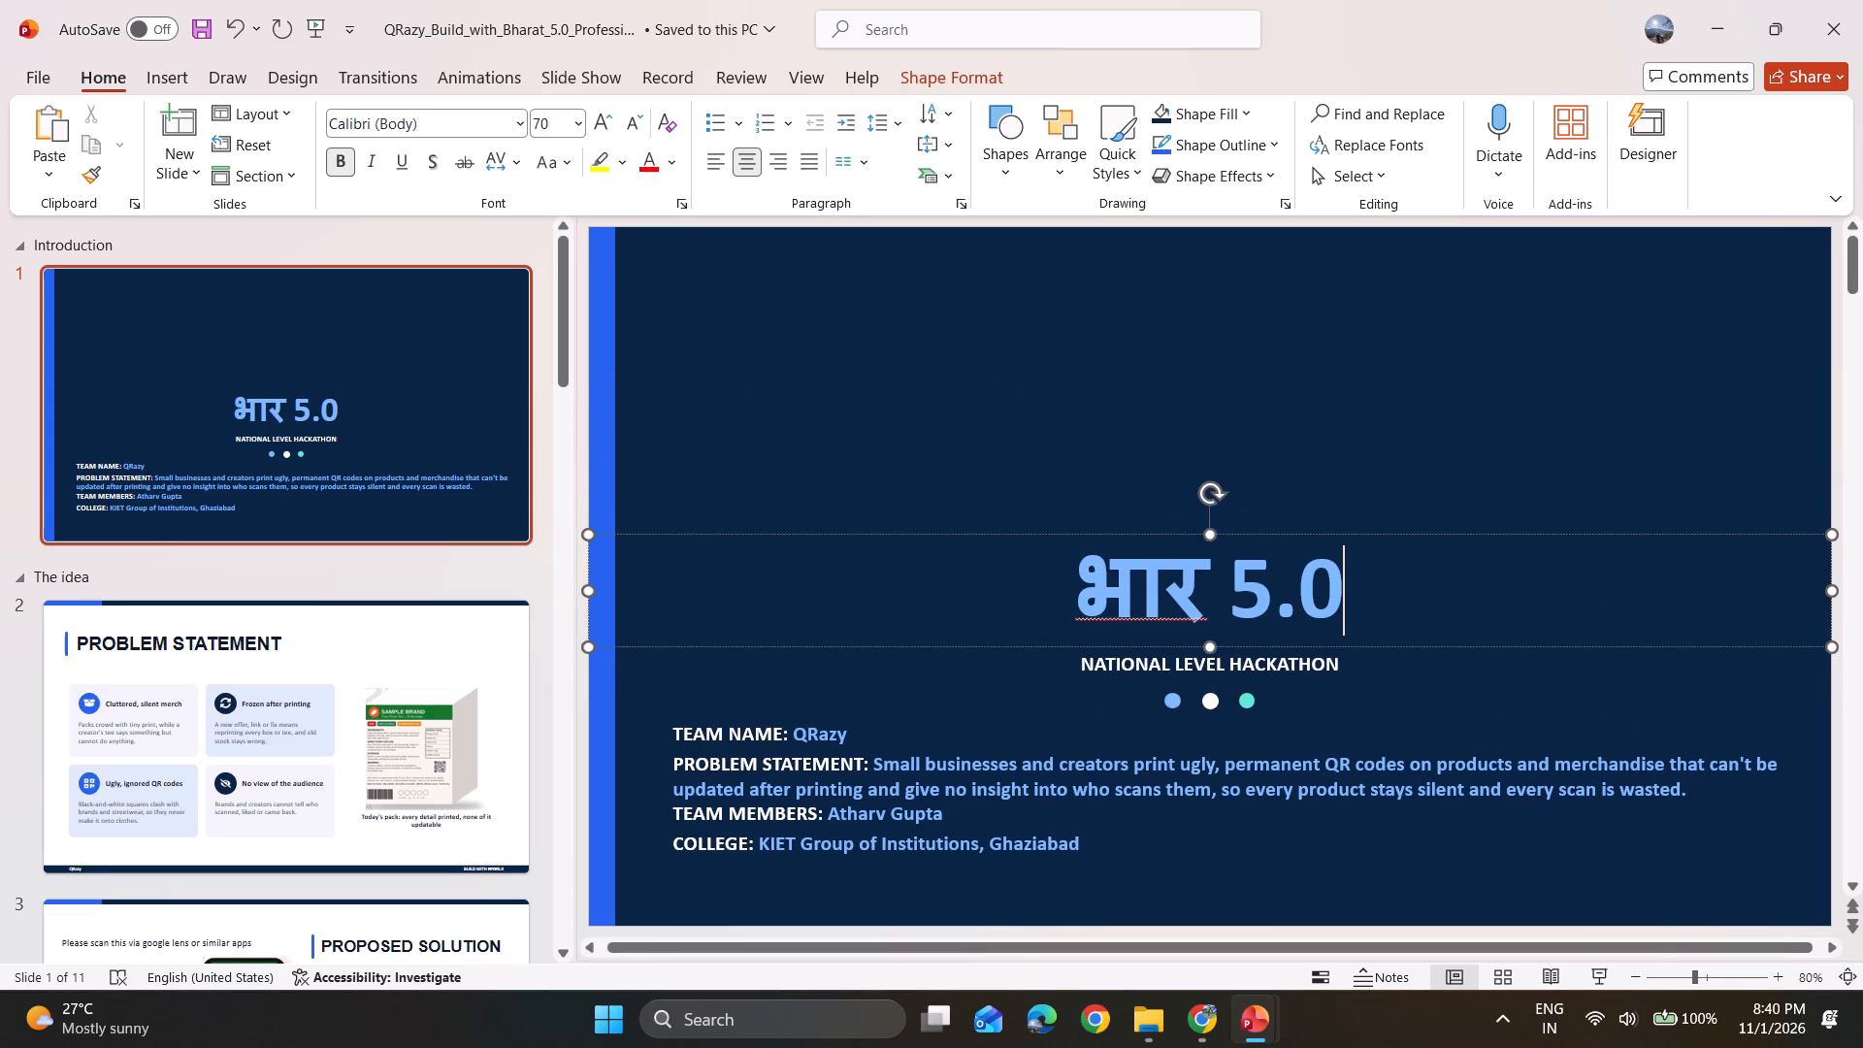
pyautogui.click(1398, 536)
pyautogui.press('Delete')
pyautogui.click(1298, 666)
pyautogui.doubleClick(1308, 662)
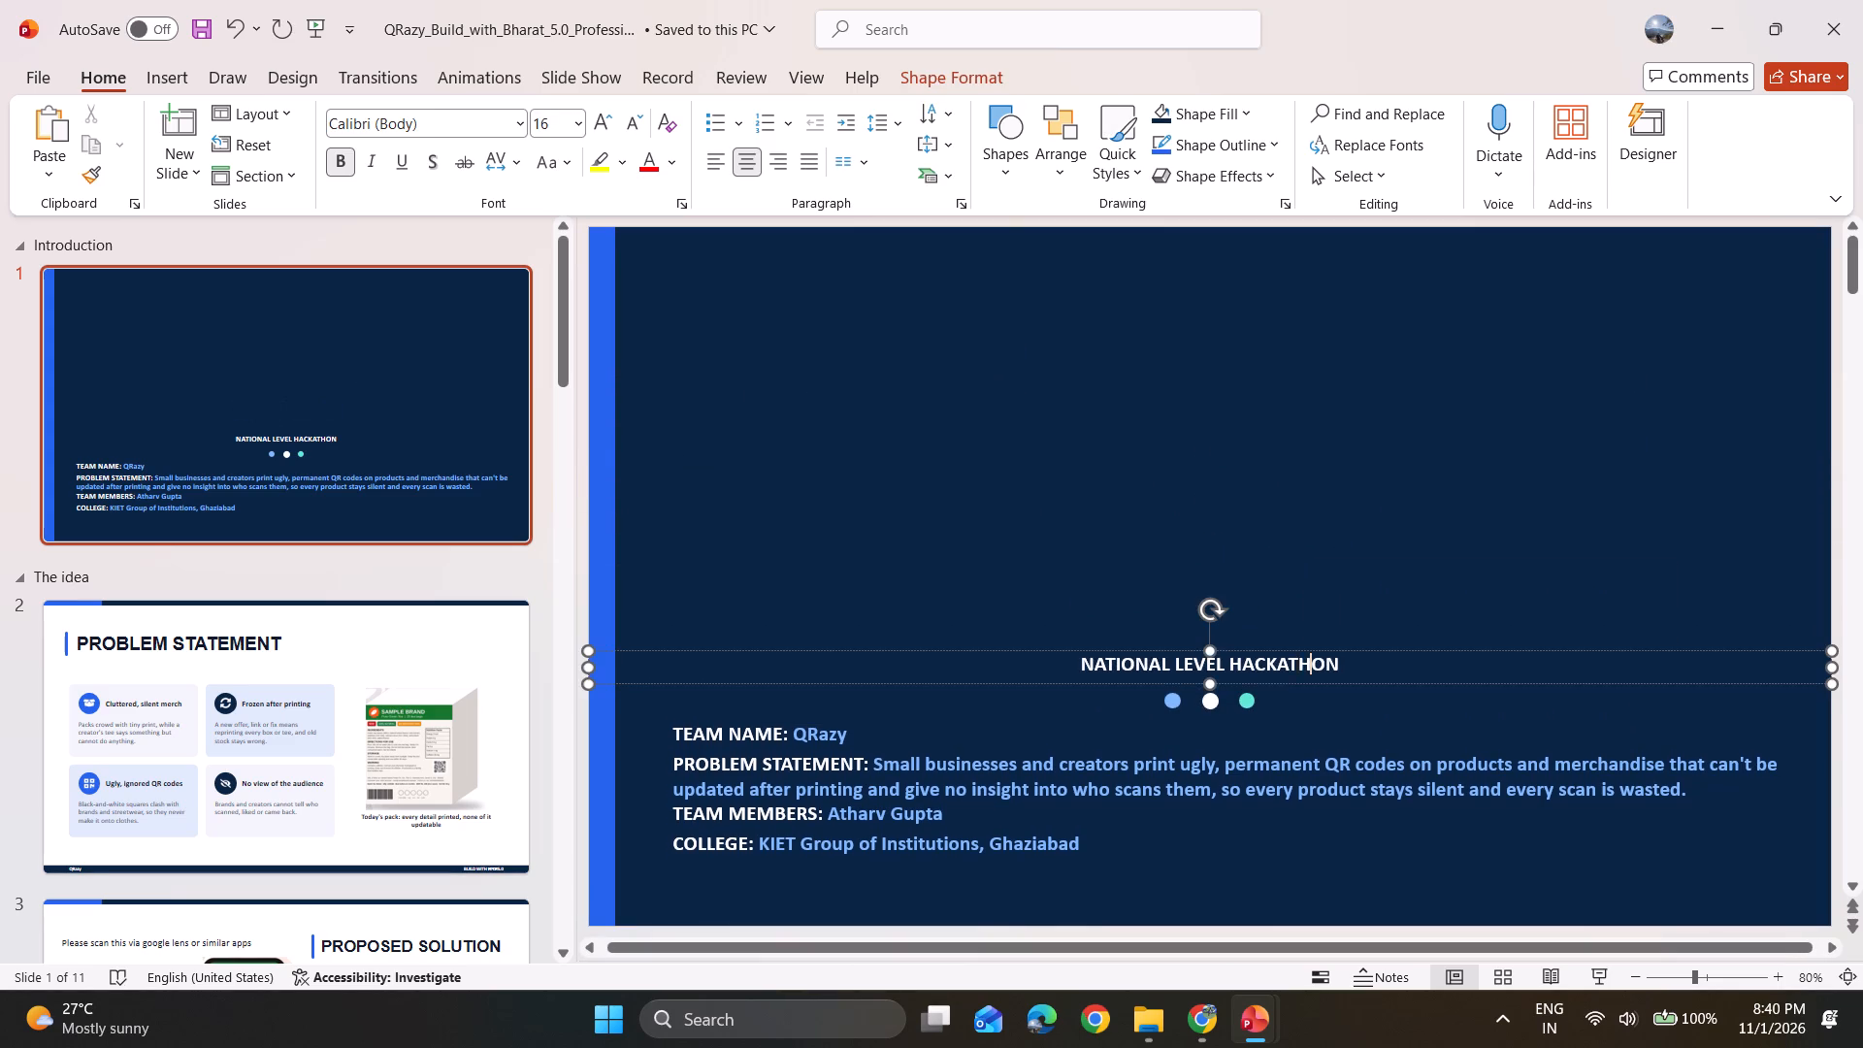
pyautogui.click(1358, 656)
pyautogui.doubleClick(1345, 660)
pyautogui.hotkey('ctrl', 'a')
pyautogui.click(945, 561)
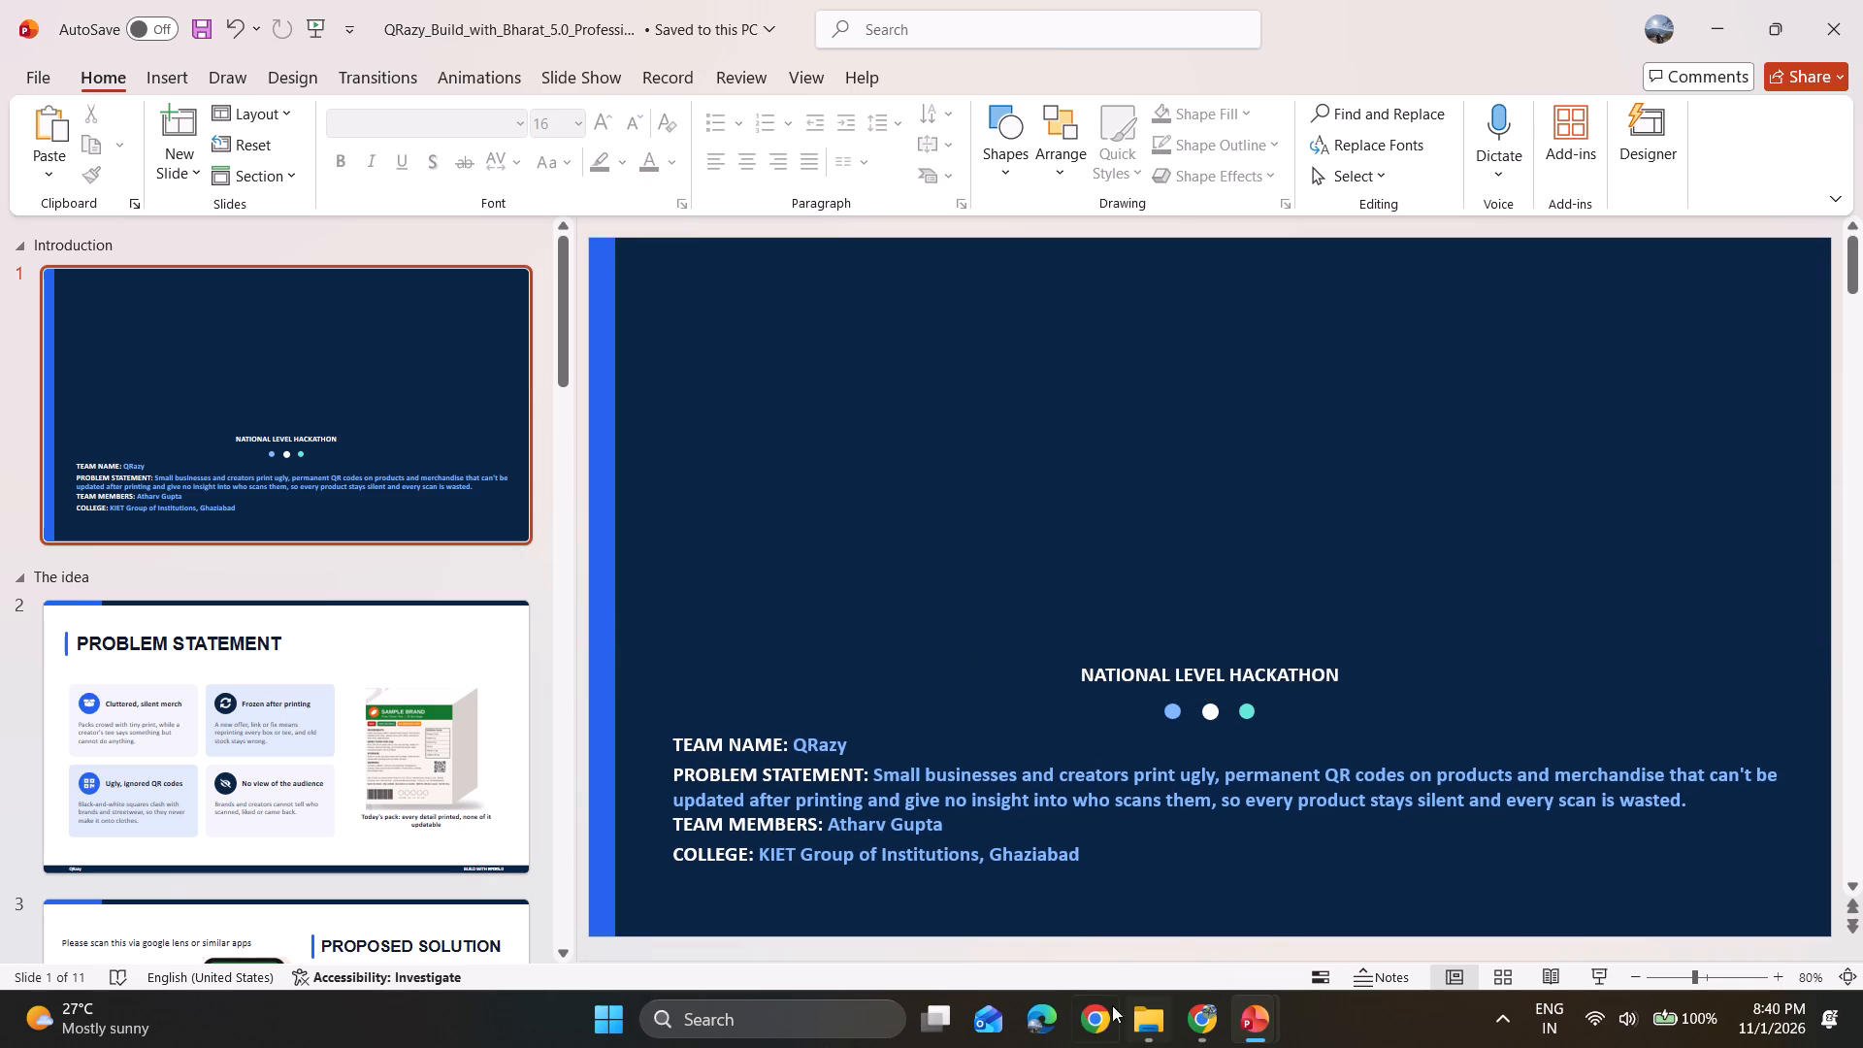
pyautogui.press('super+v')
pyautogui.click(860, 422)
pyautogui.click(176, 67)
pyautogui.click(184, 123)
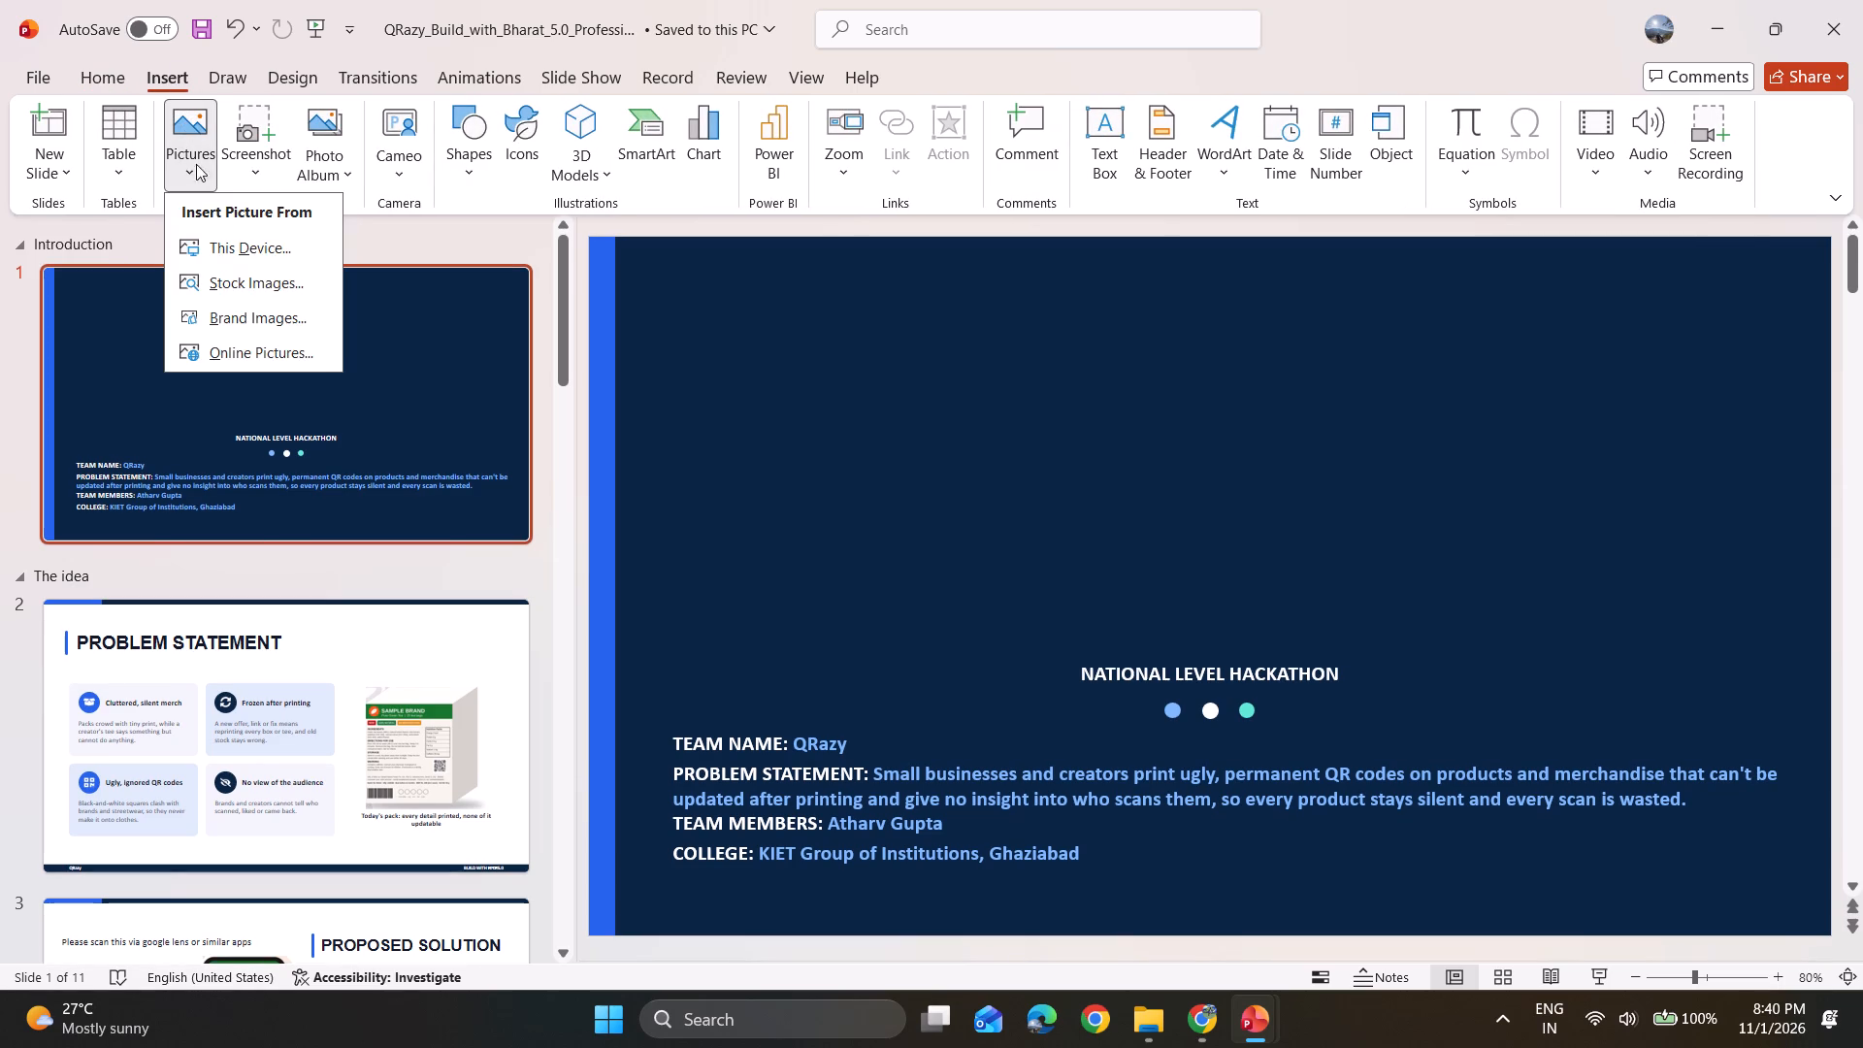
pyautogui.click(223, 246)
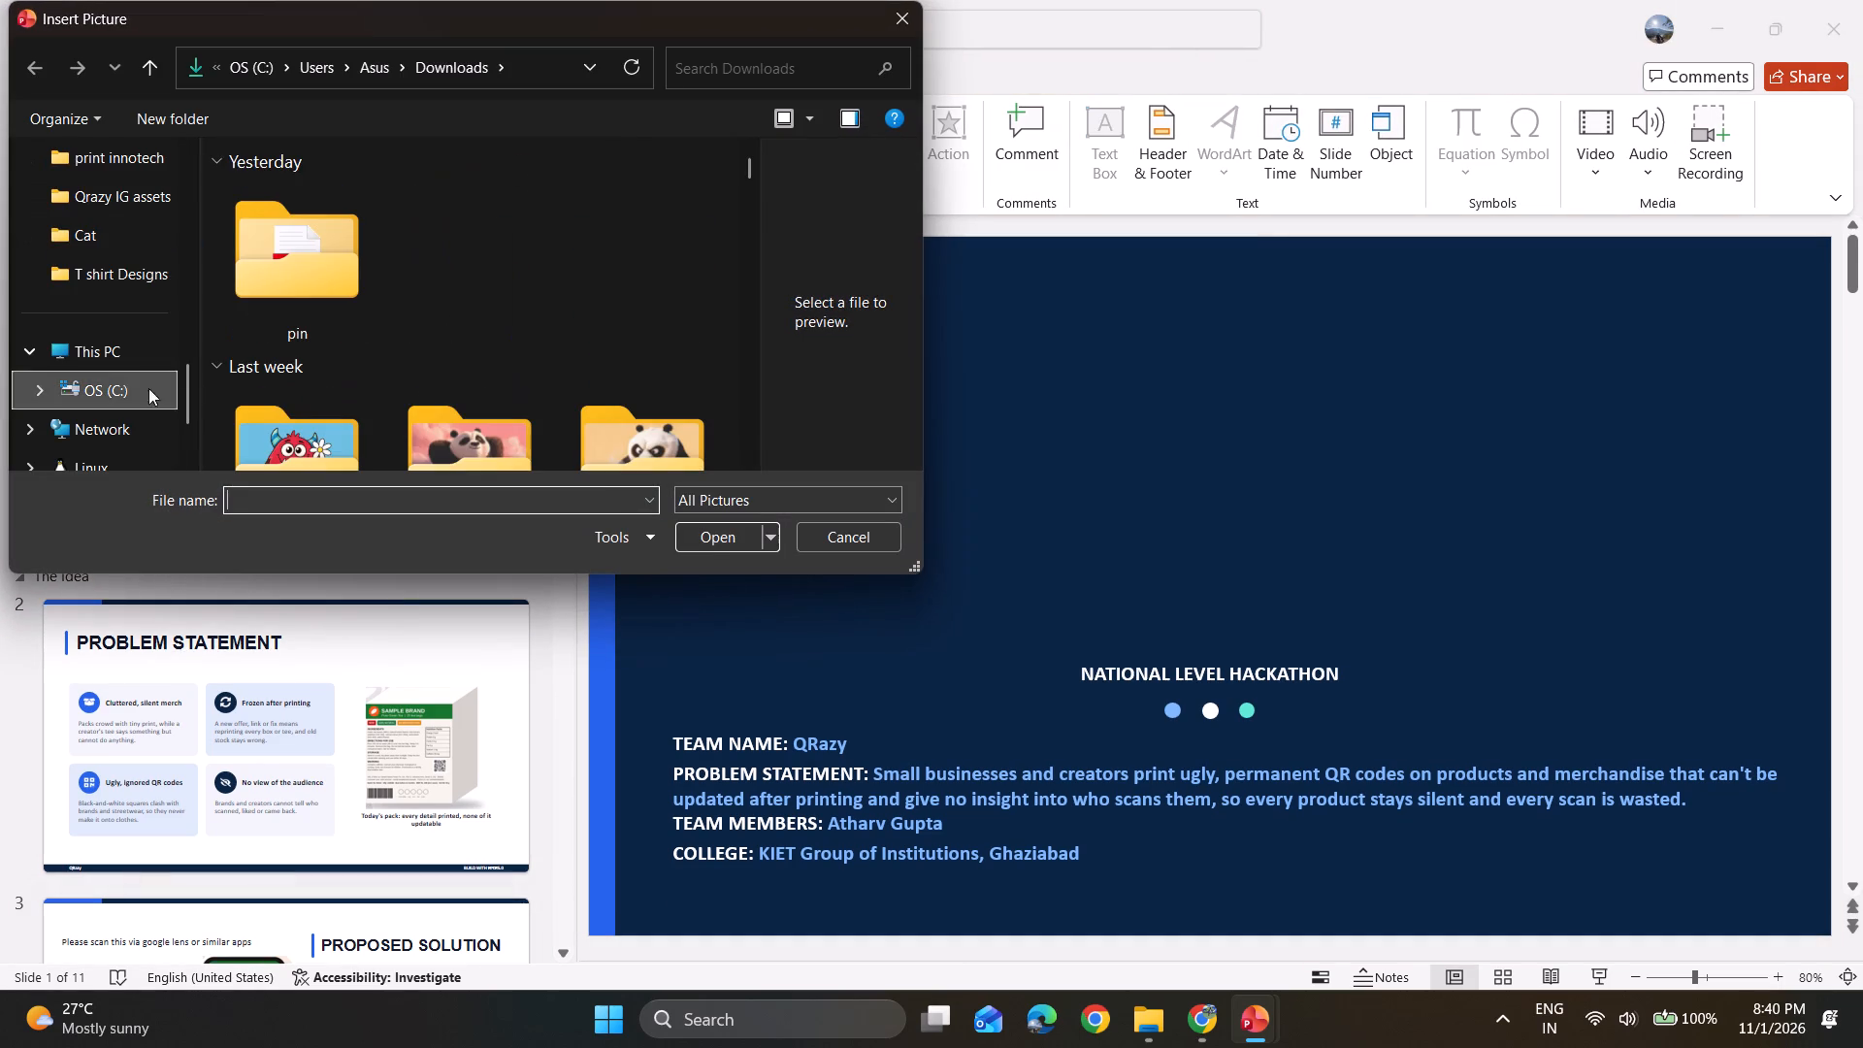
pyautogui.scroll(2, 101, 270)
pyautogui.scroll(2, 109, 191)
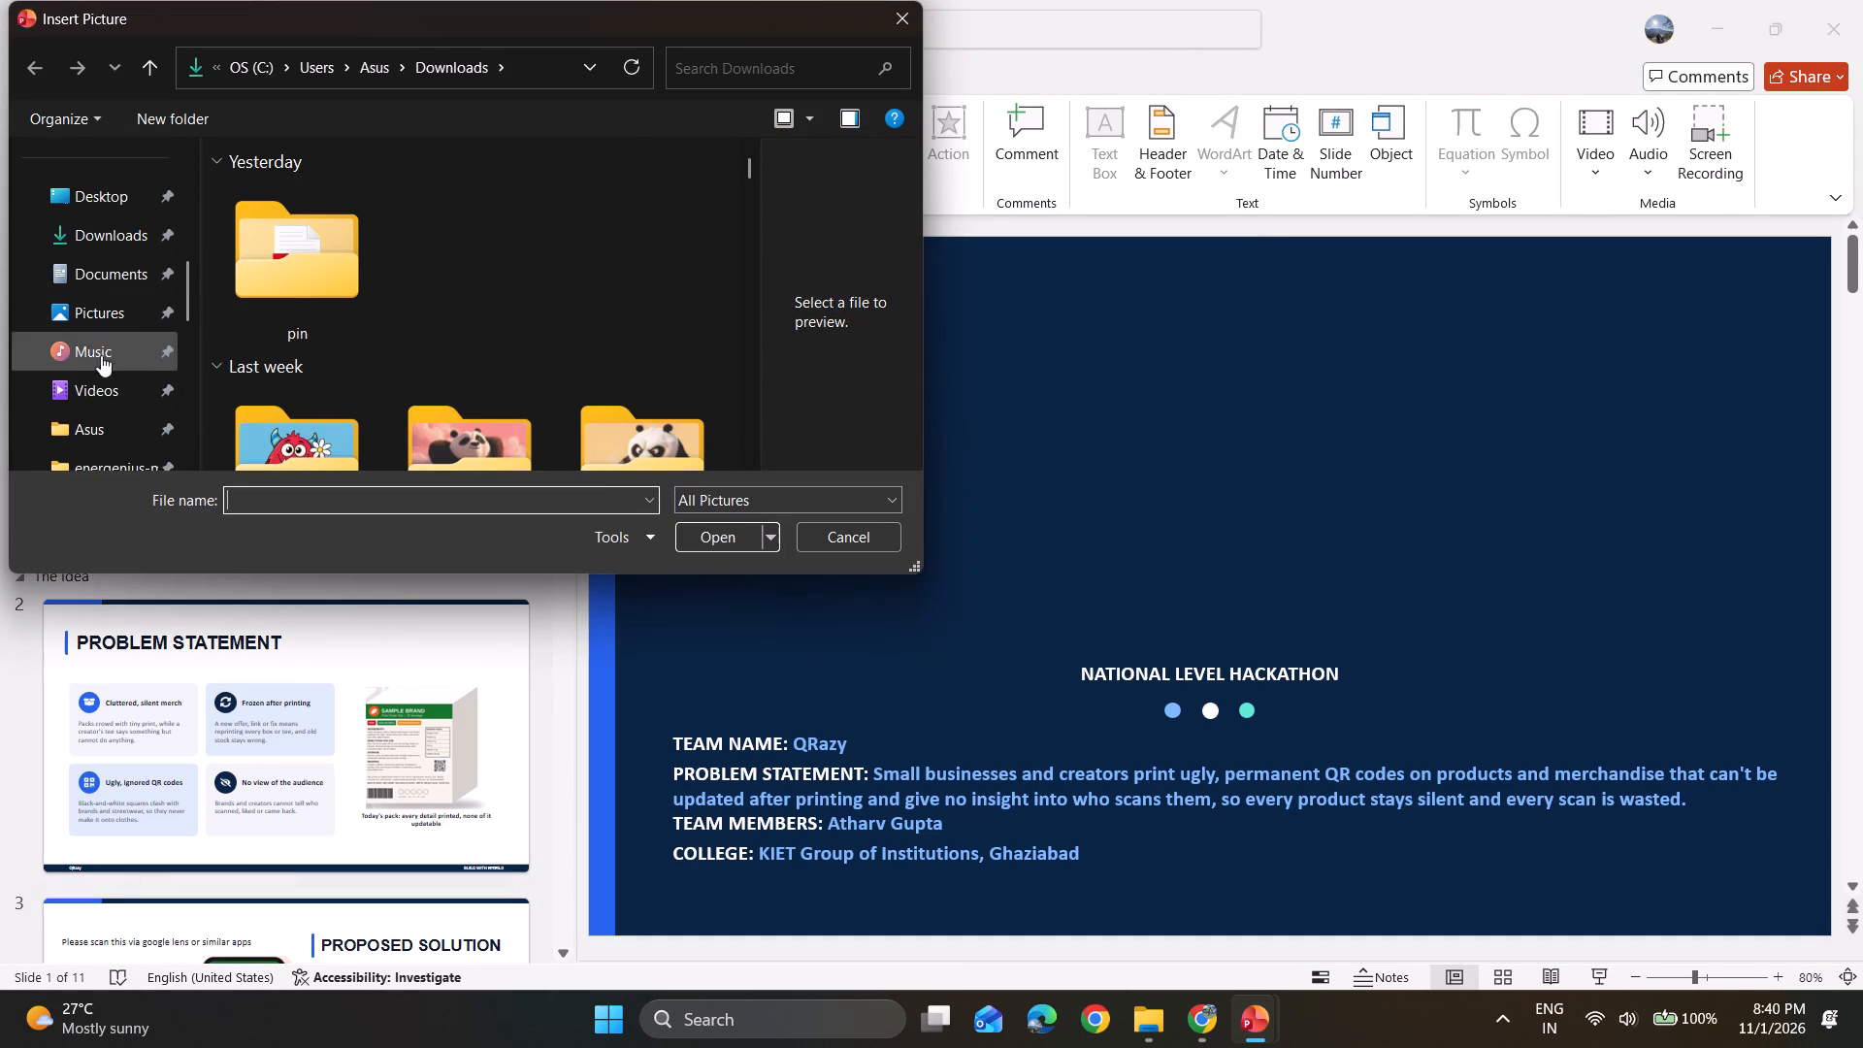
pyautogui.click(111, 310)
pyautogui.scroll(3, 92, 255)
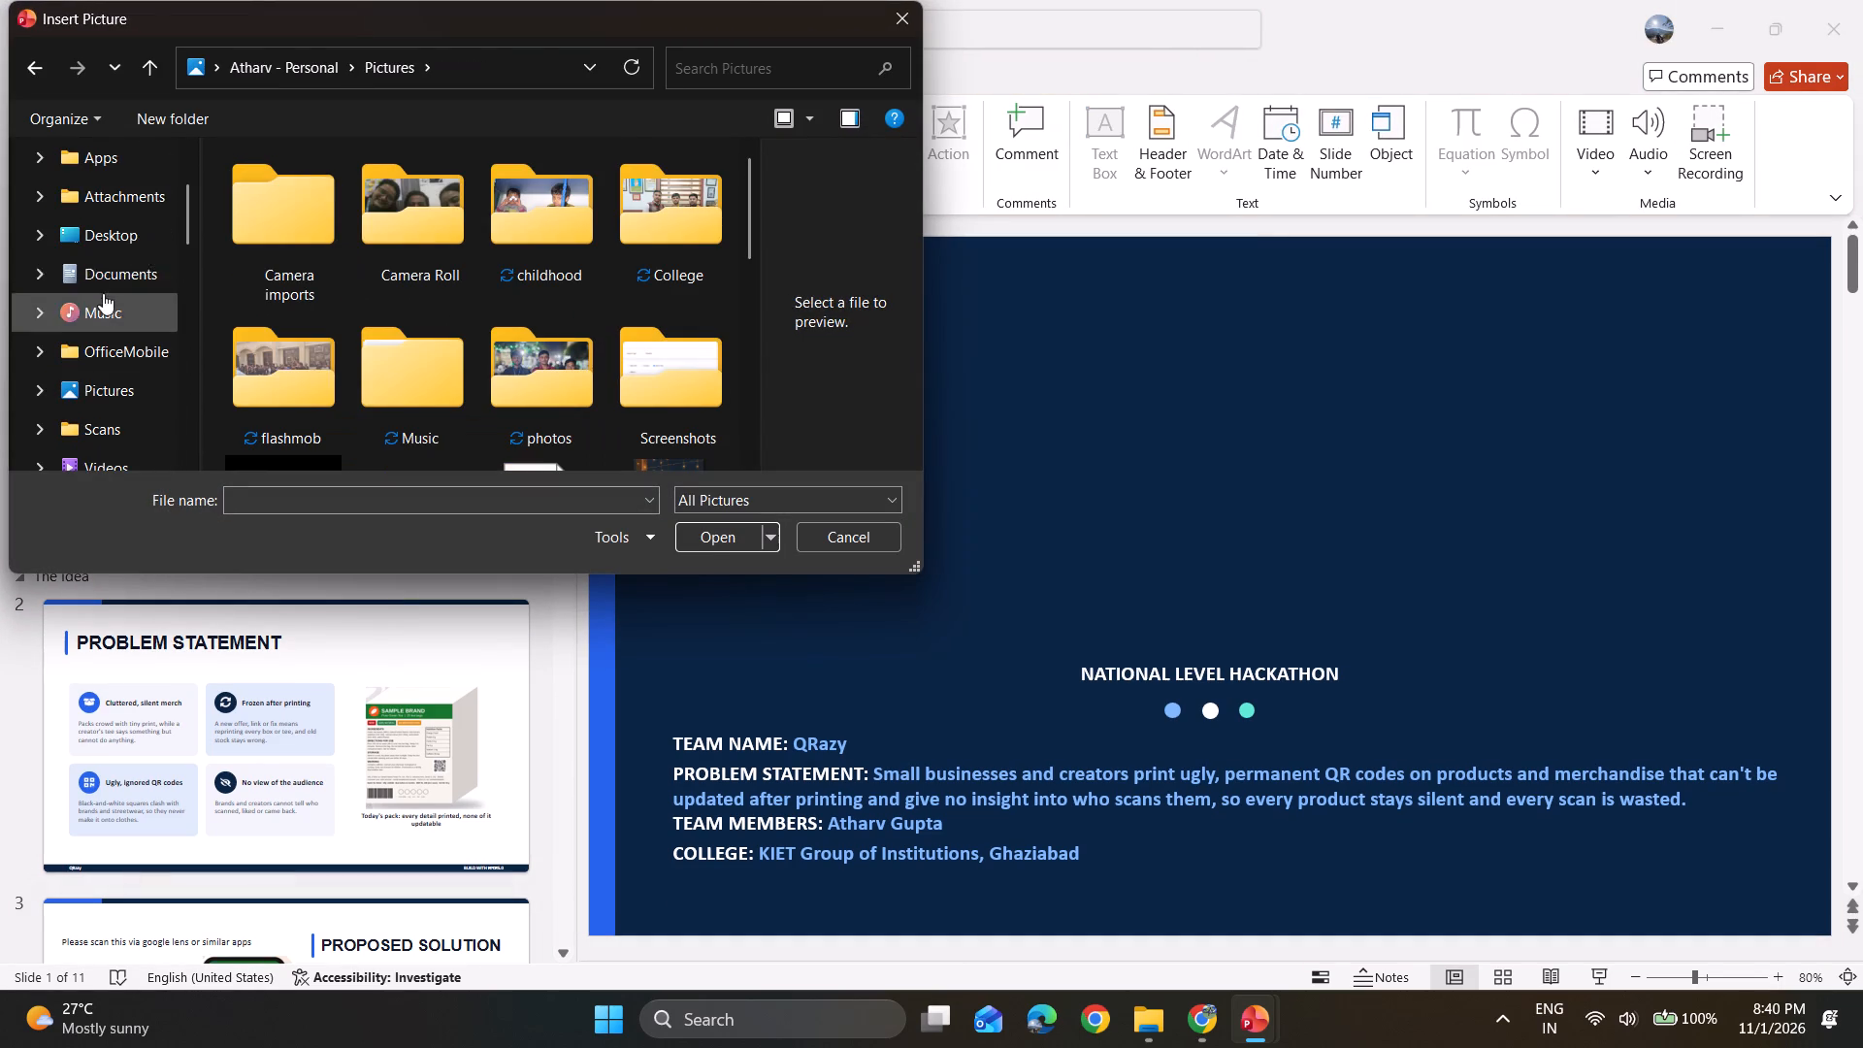
pyautogui.scroll(2, 103, 290)
pyautogui.click(103, 217)
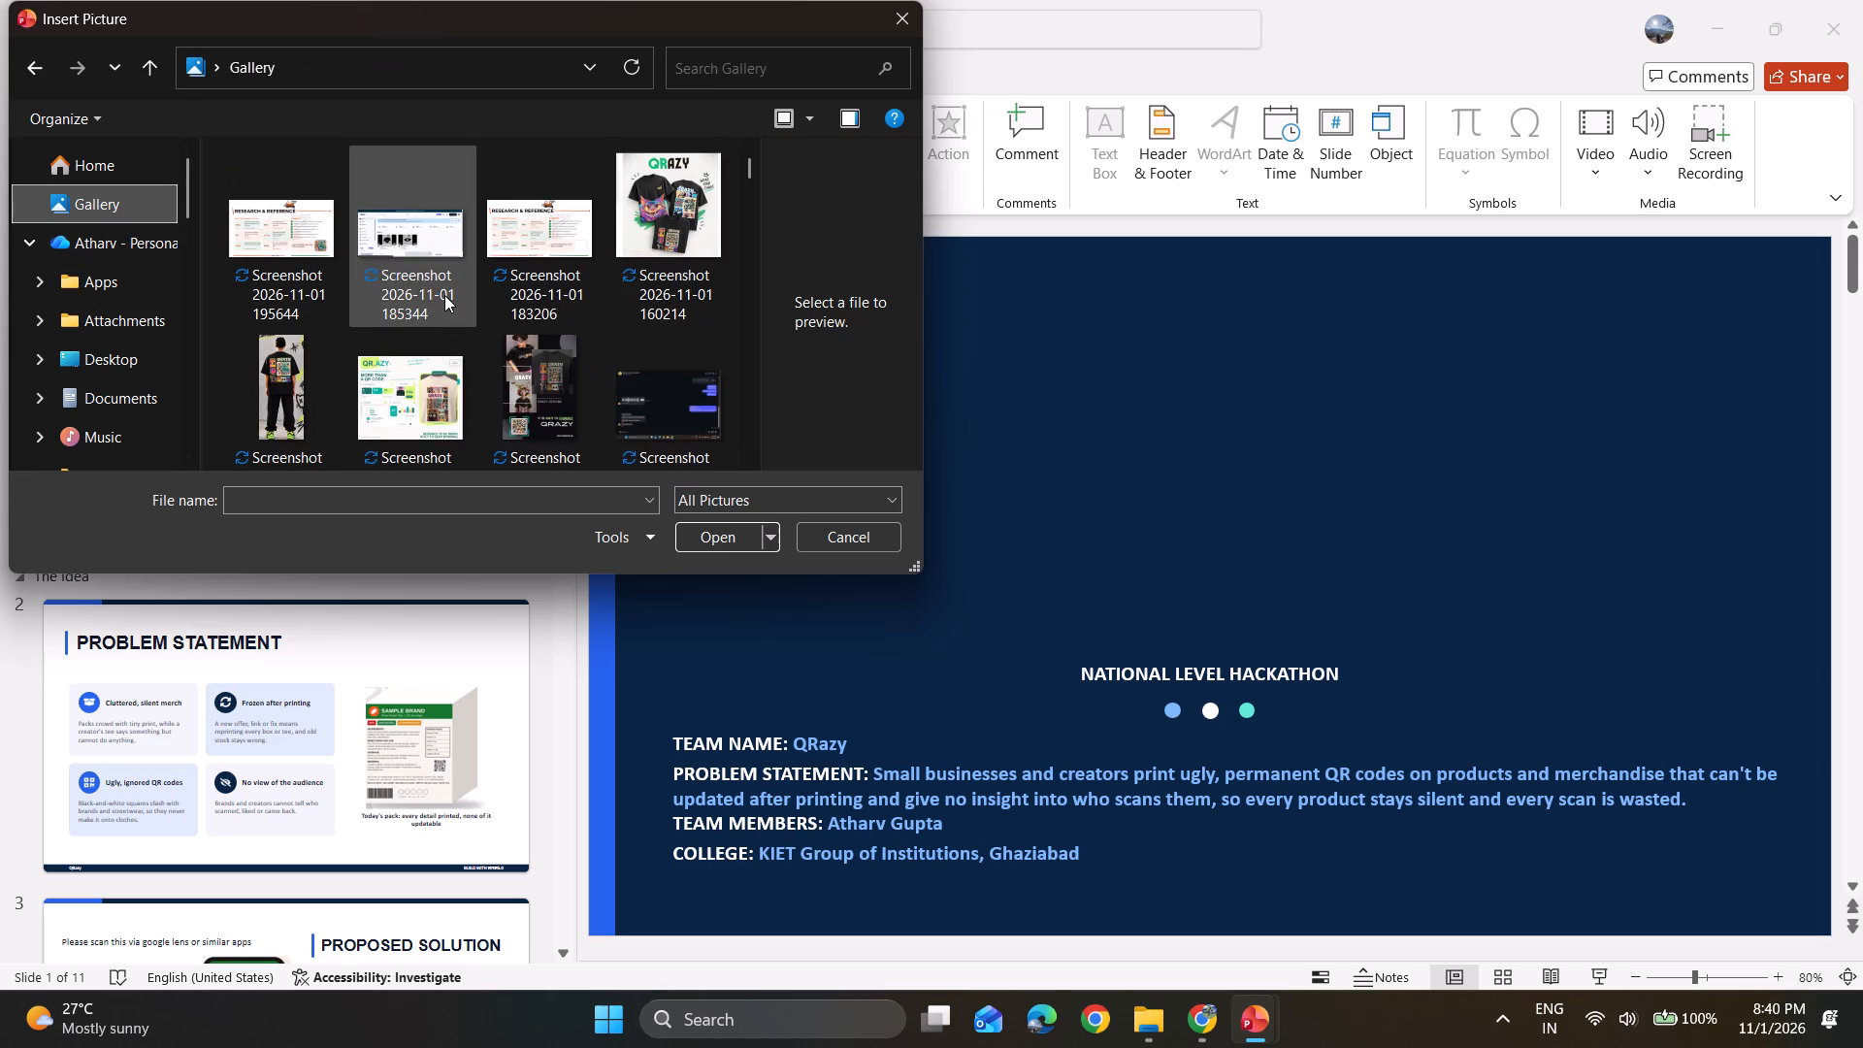
pyautogui.scroll(-3, 444, 295)
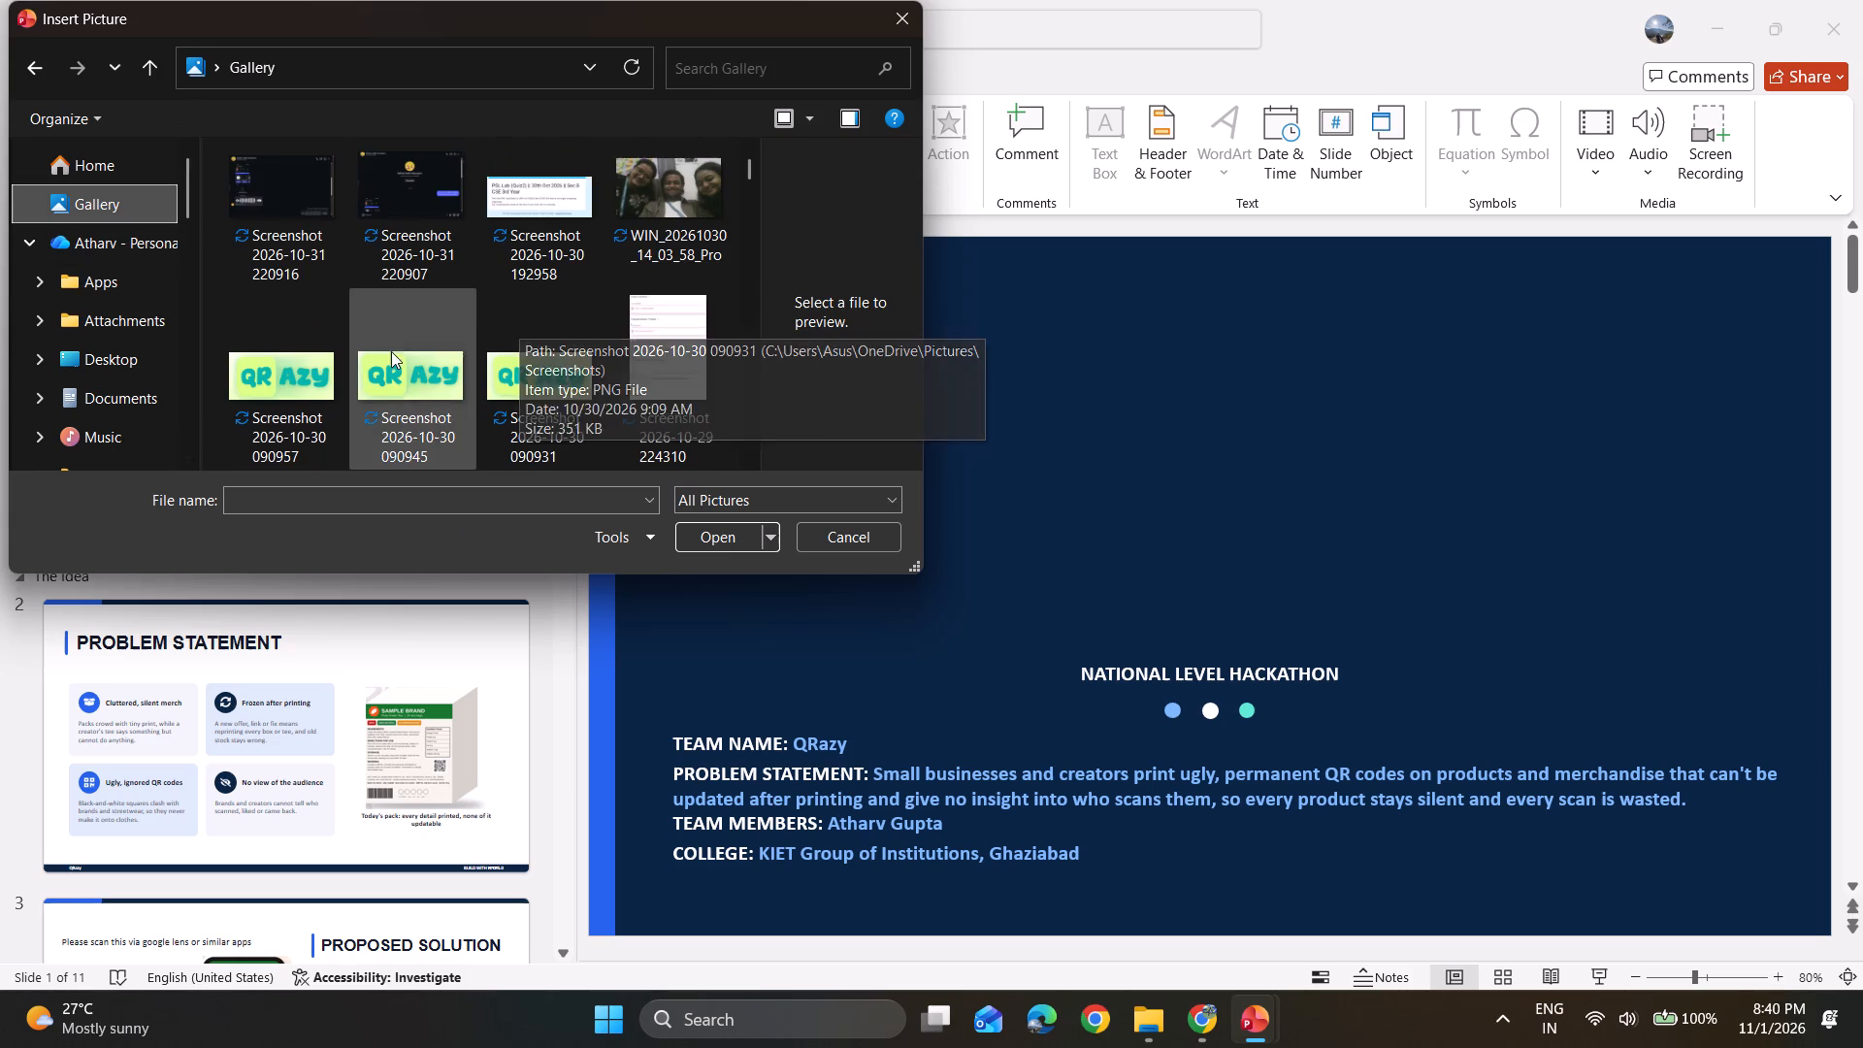
pyautogui.scroll(2, 335, 383)
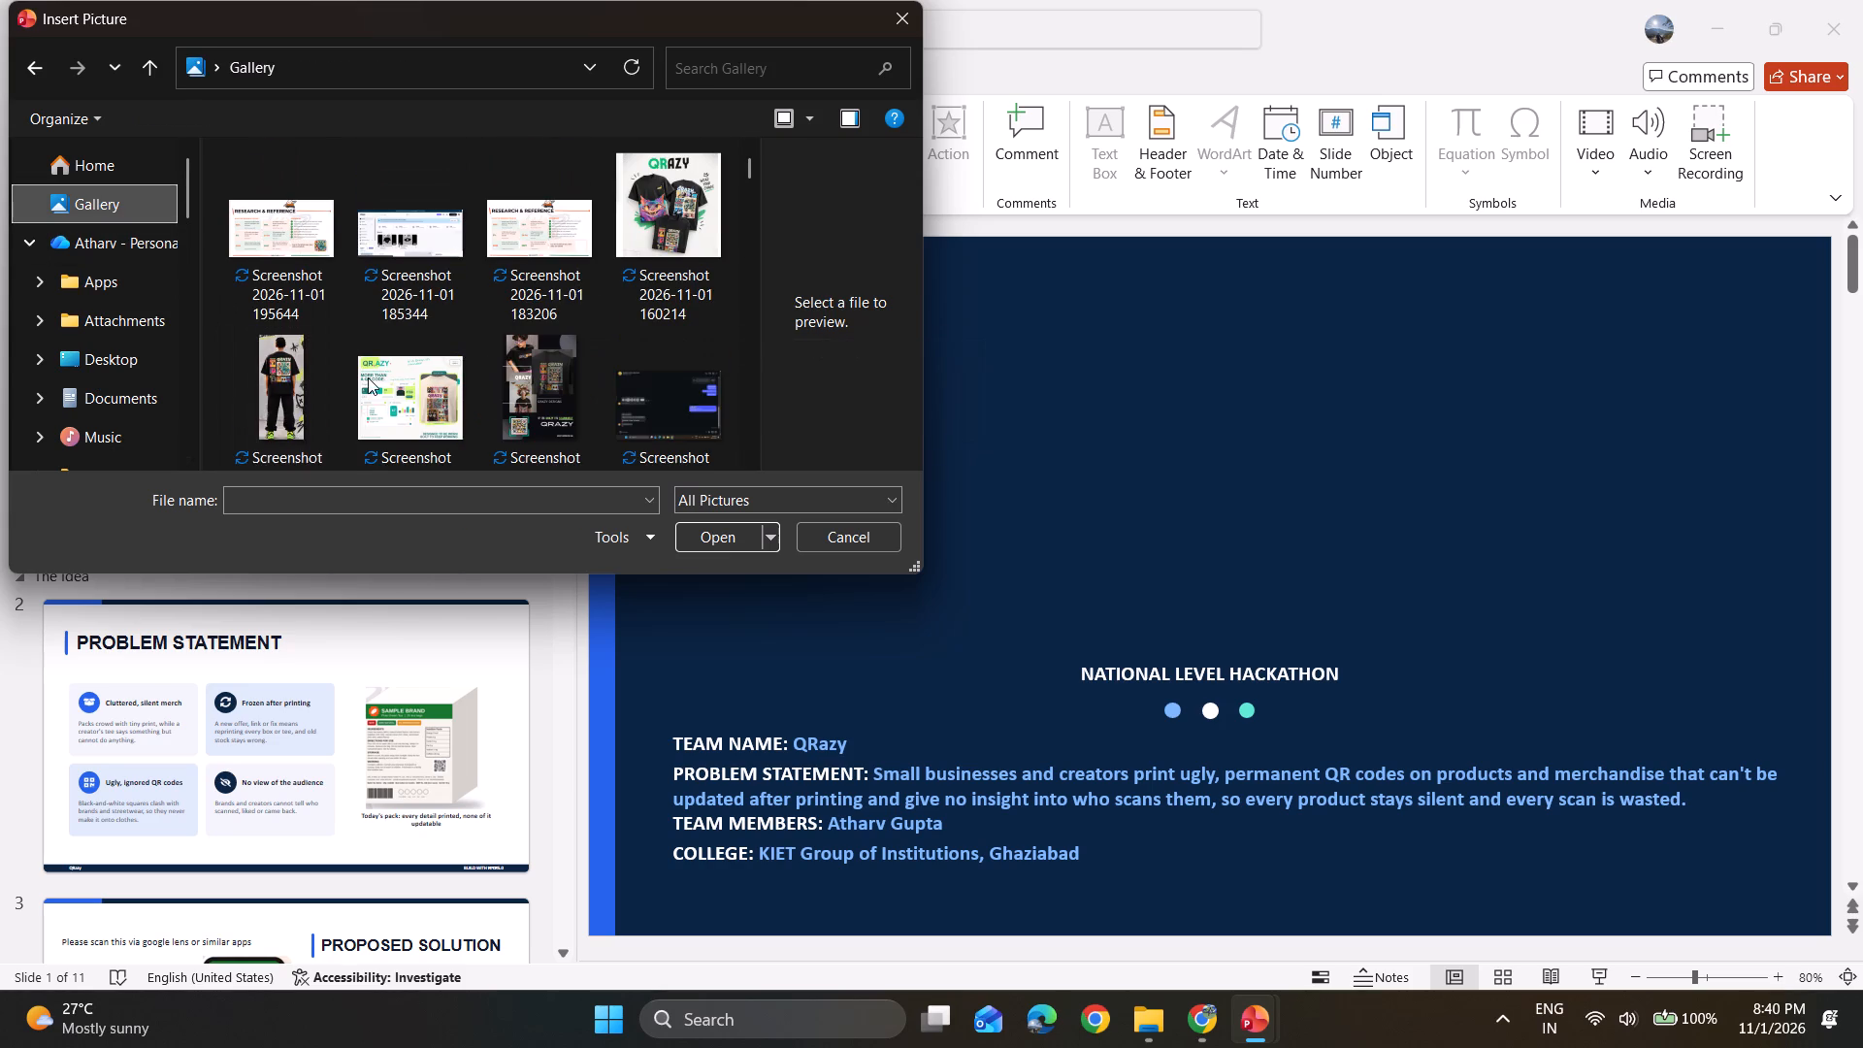
pyautogui.scroll(-3, 368, 377)
pyautogui.click(301, 367)
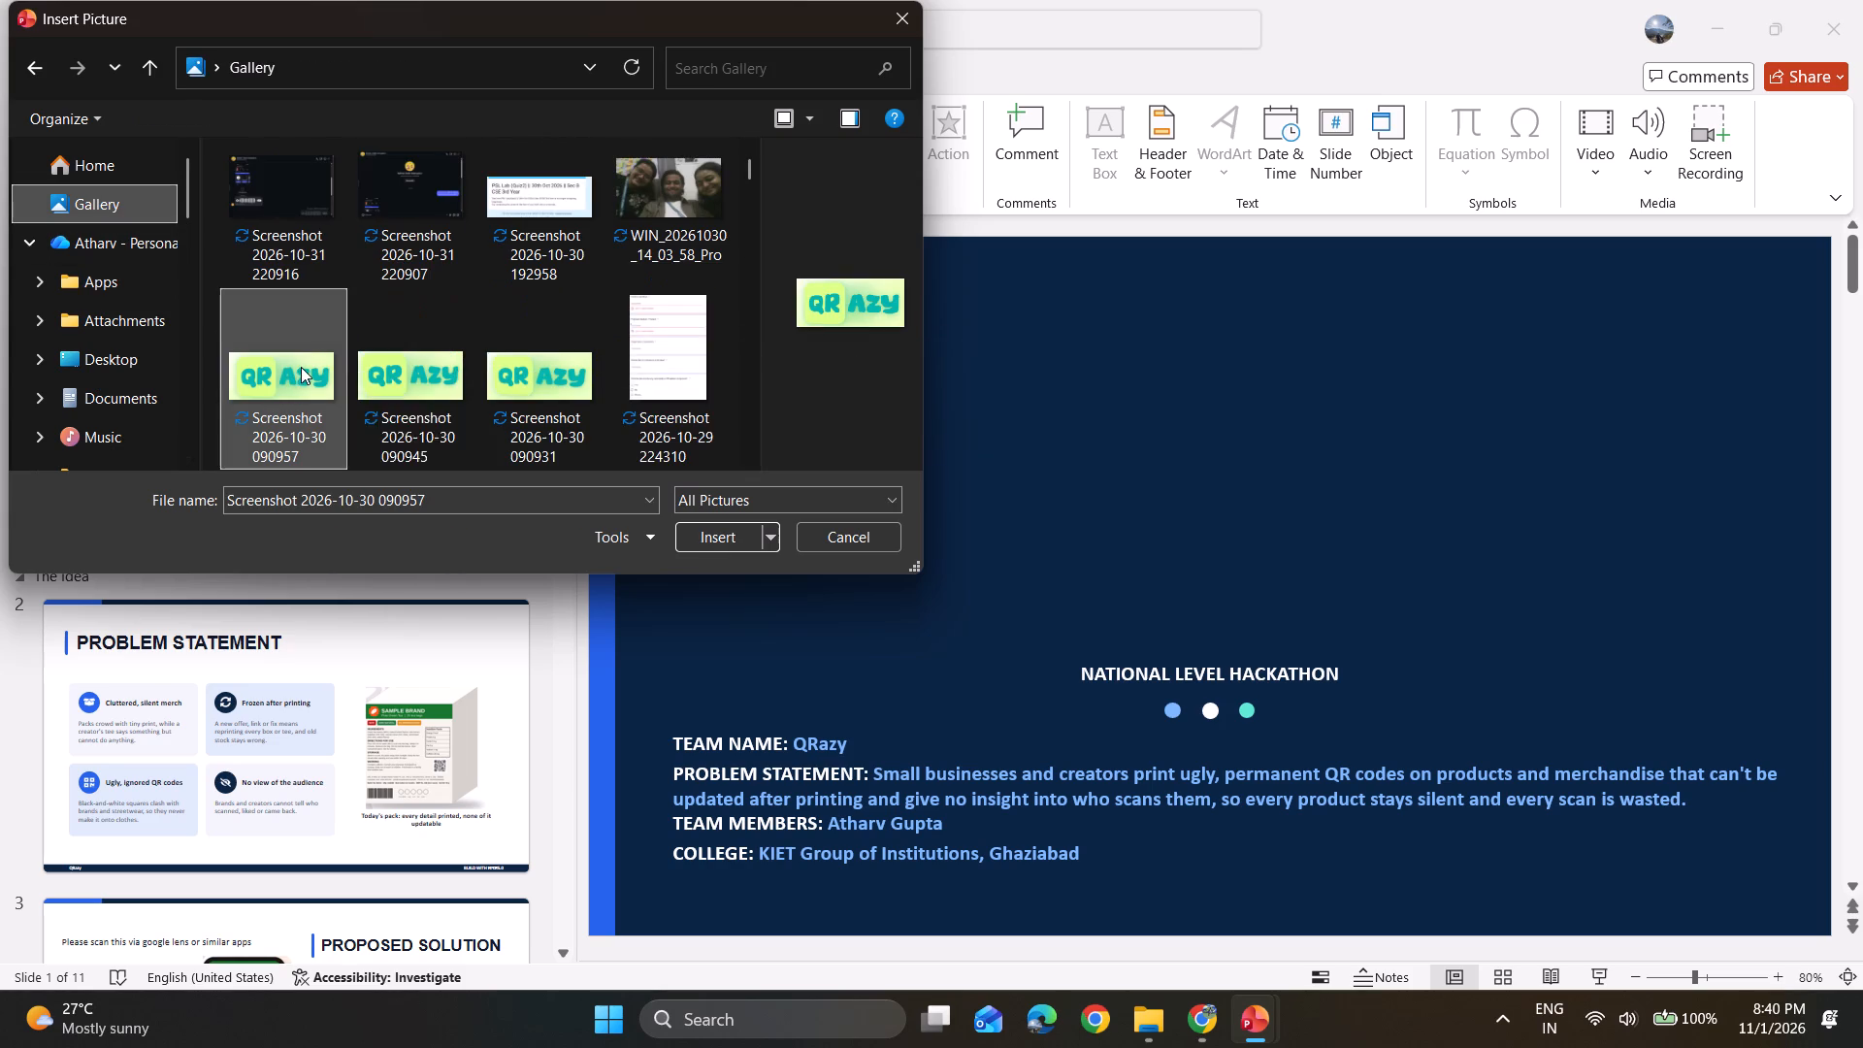
pyautogui.click(728, 539)
# Shrink the QRazy logo to about 2.22" by 4.96" and centre it horizontally near the top of the cover slide.
pyautogui.moveTo(1091, 523); pyautogui.dragTo(1088, 373)
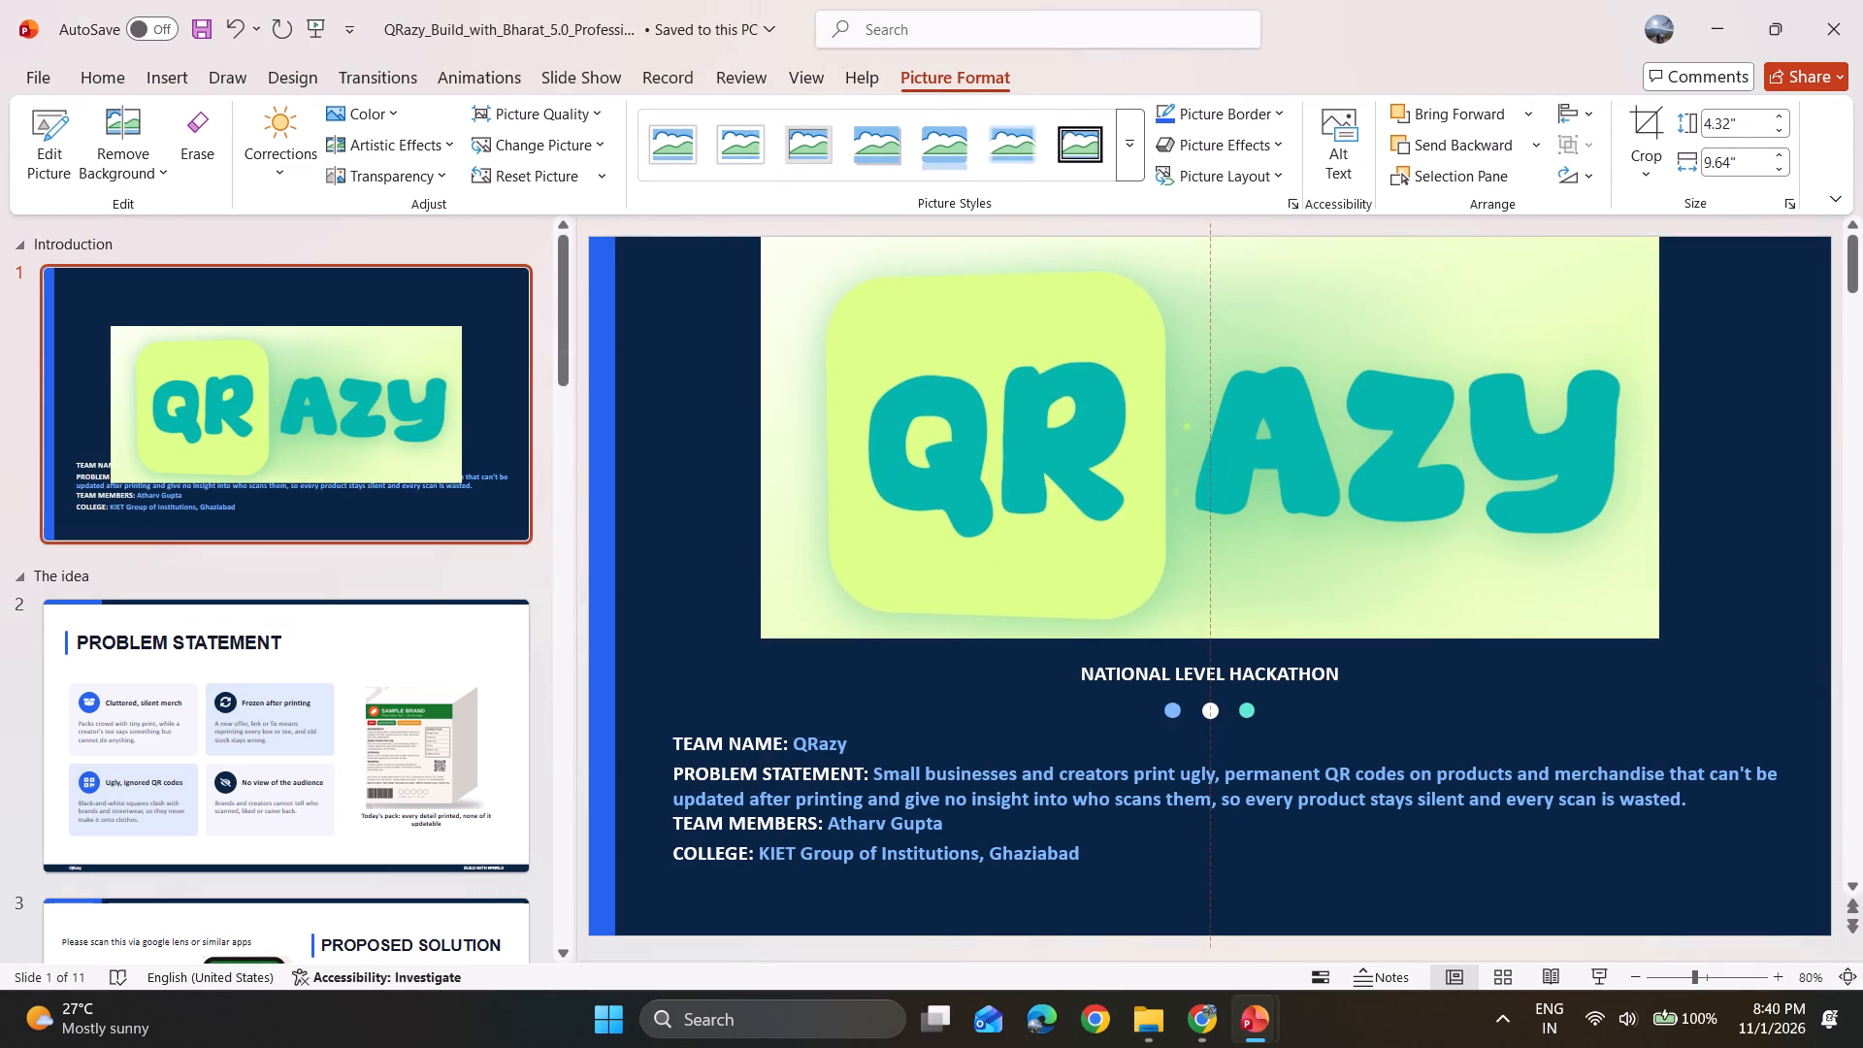
pyautogui.moveTo(1088, 373); pyautogui.dragTo(1088, 371)
pyautogui.moveTo(1659, 658); pyautogui.dragTo(1325, 545)
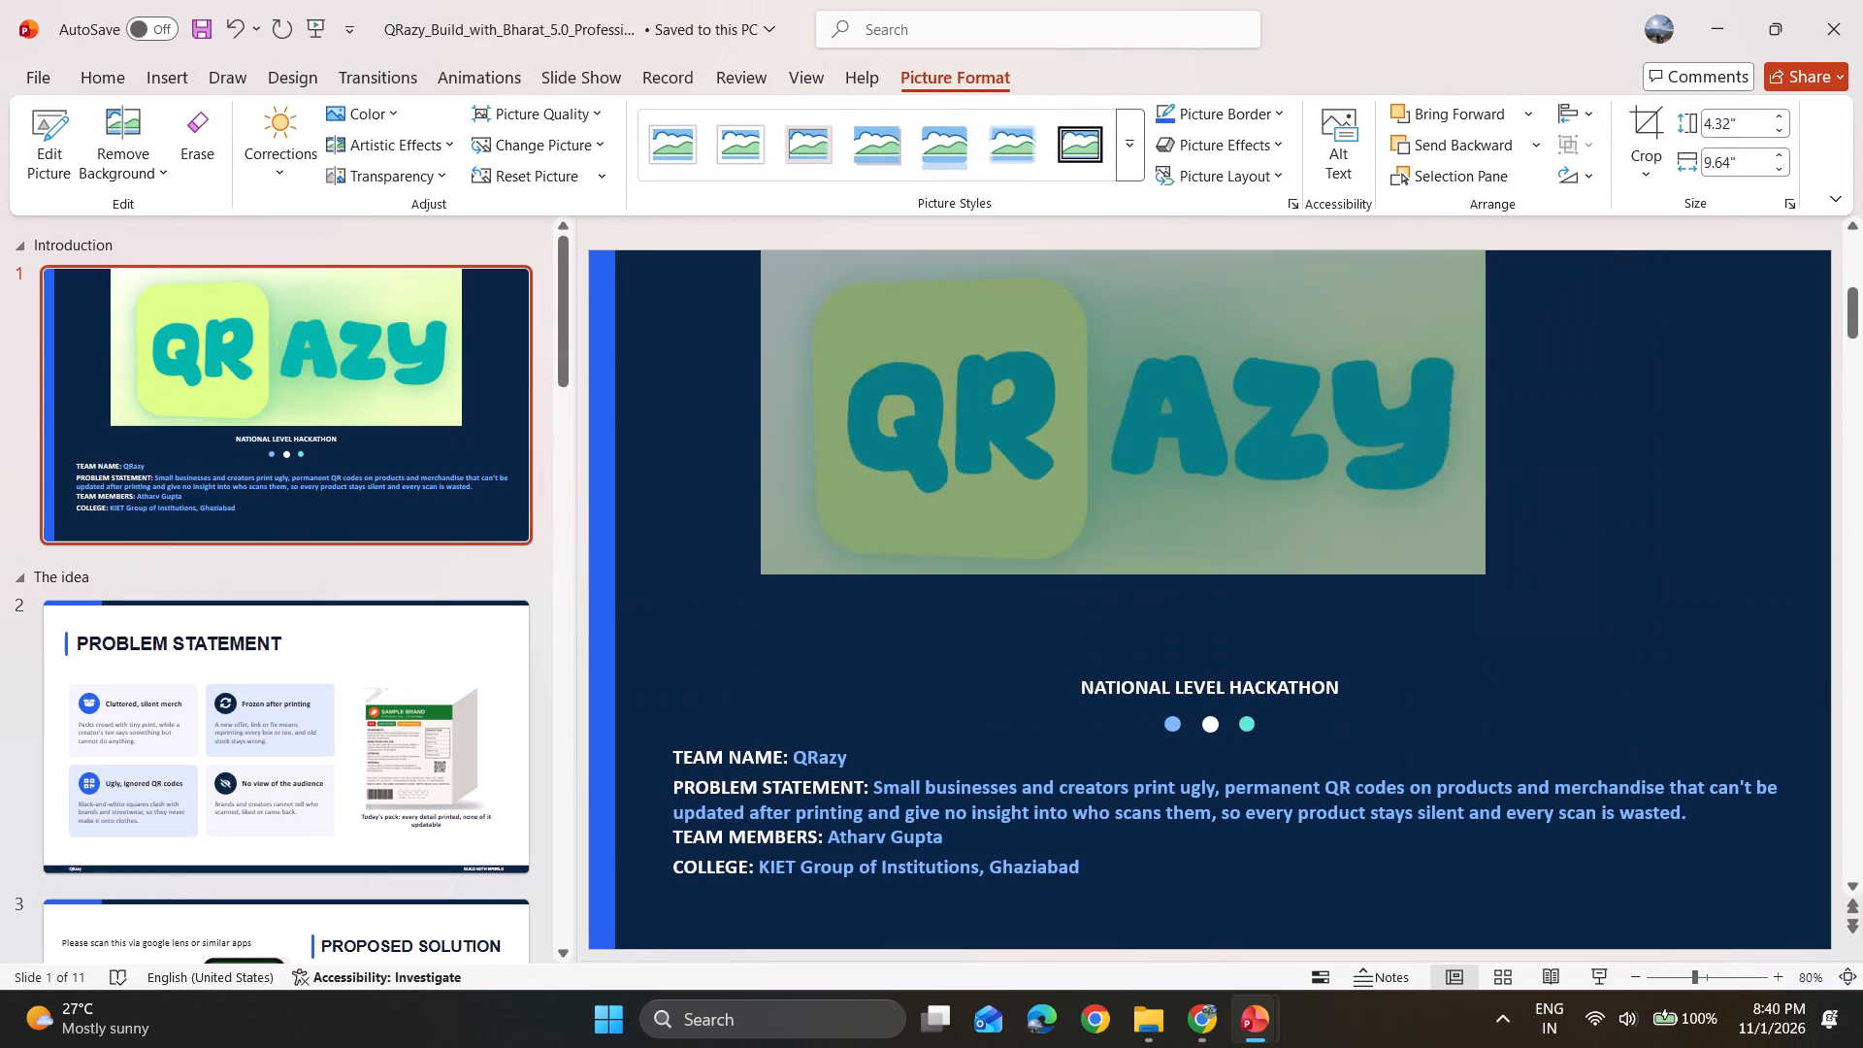
pyautogui.moveTo(1325, 545); pyautogui.dragTo(1028, 457)
pyautogui.moveTo(968, 383); pyautogui.dragTo(1190, 448)
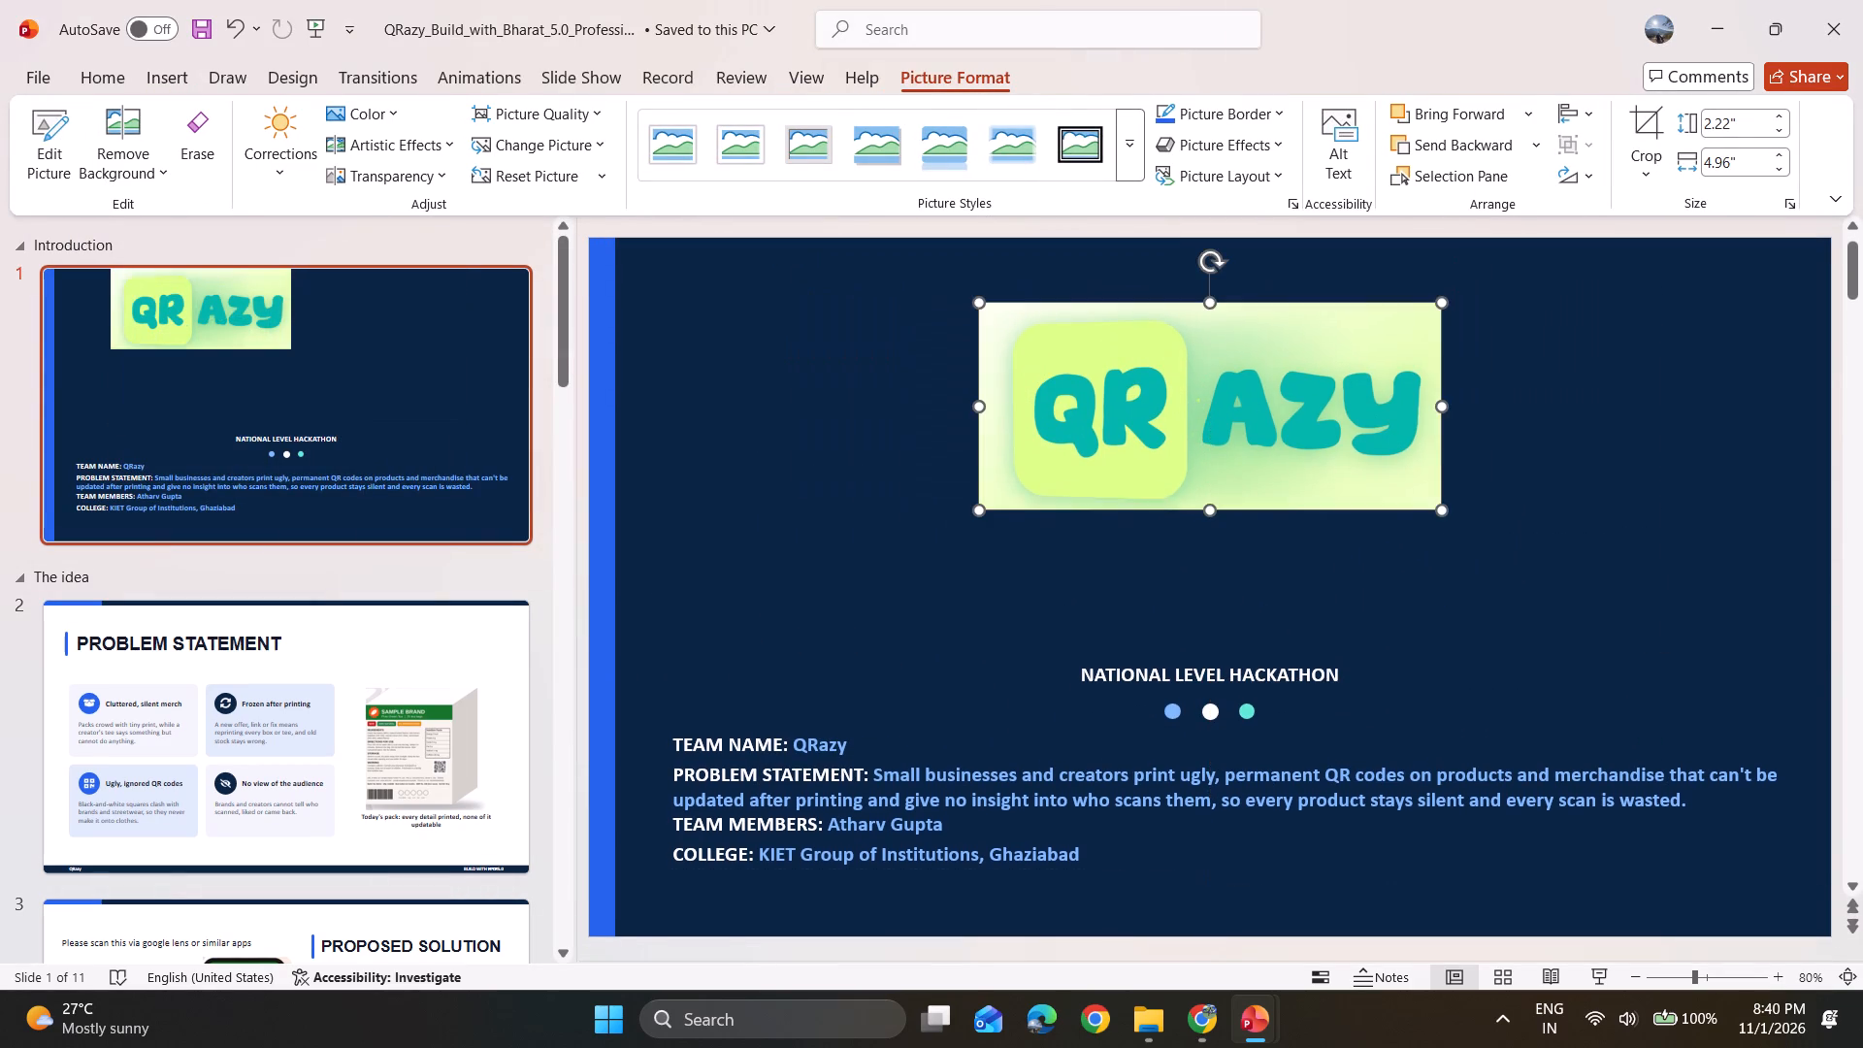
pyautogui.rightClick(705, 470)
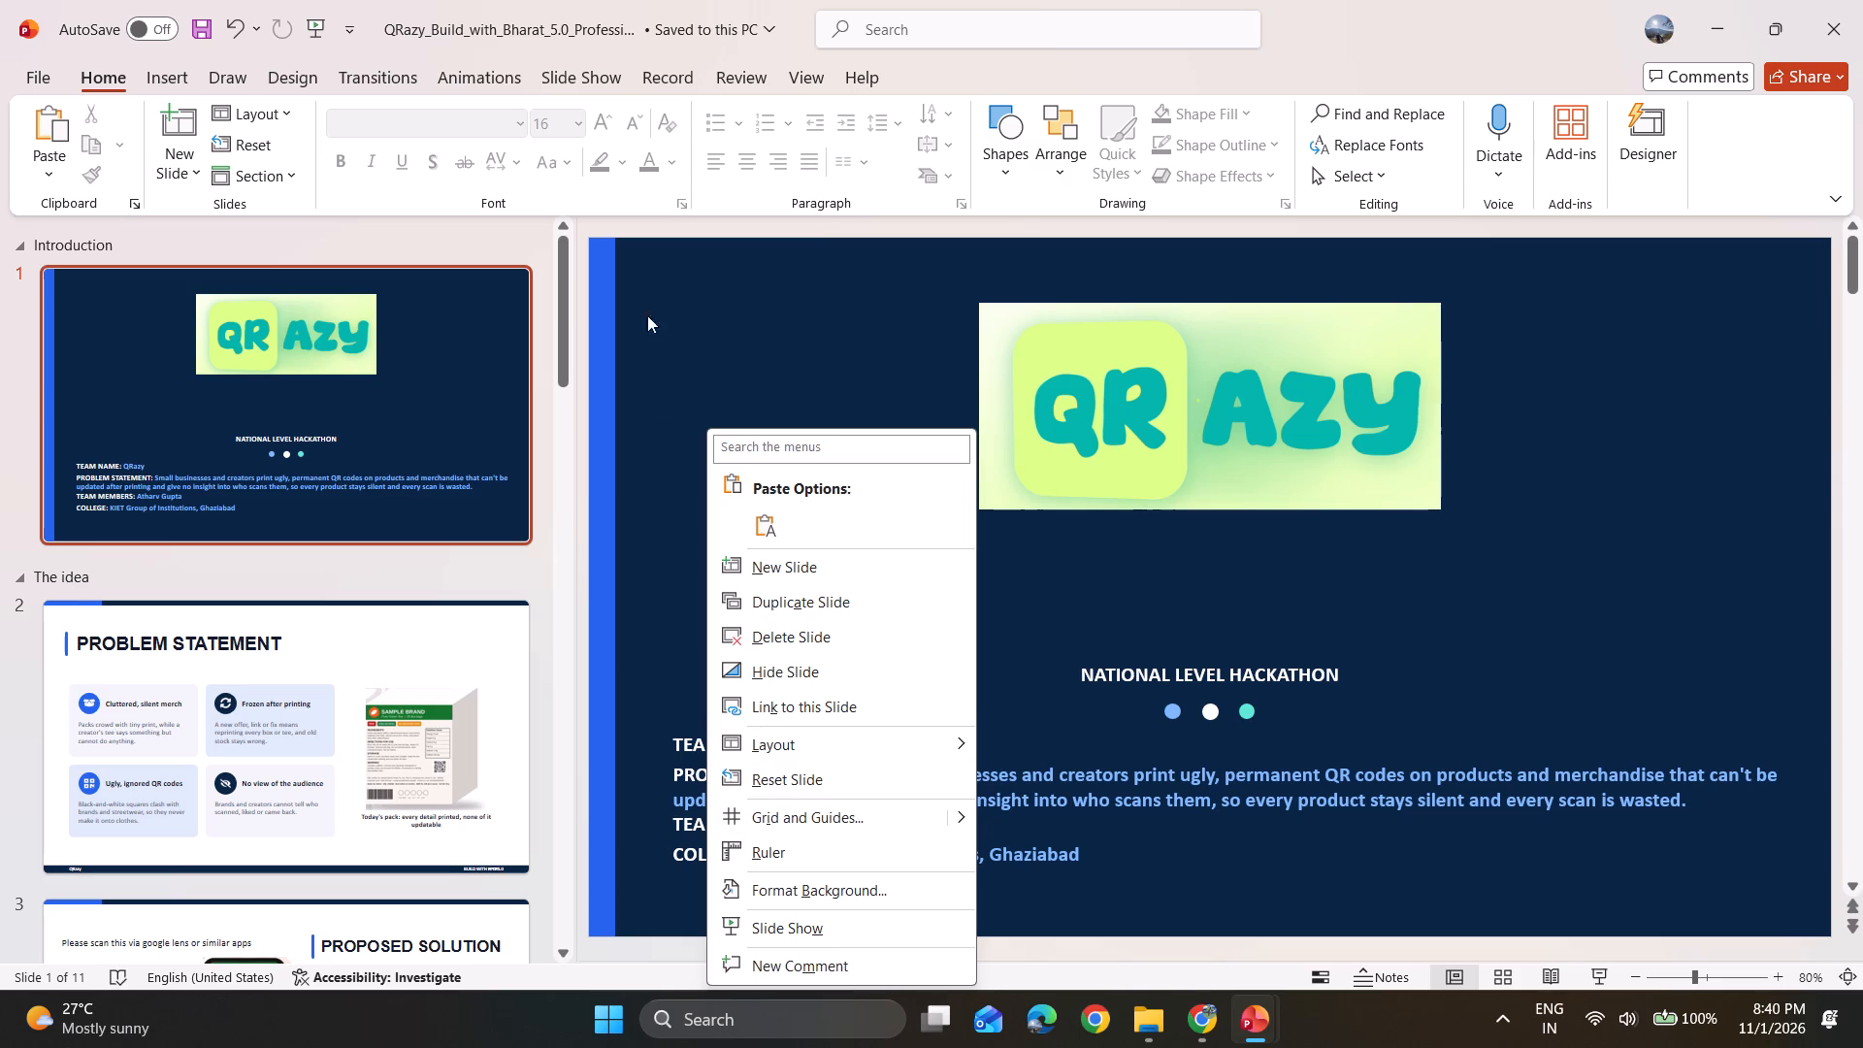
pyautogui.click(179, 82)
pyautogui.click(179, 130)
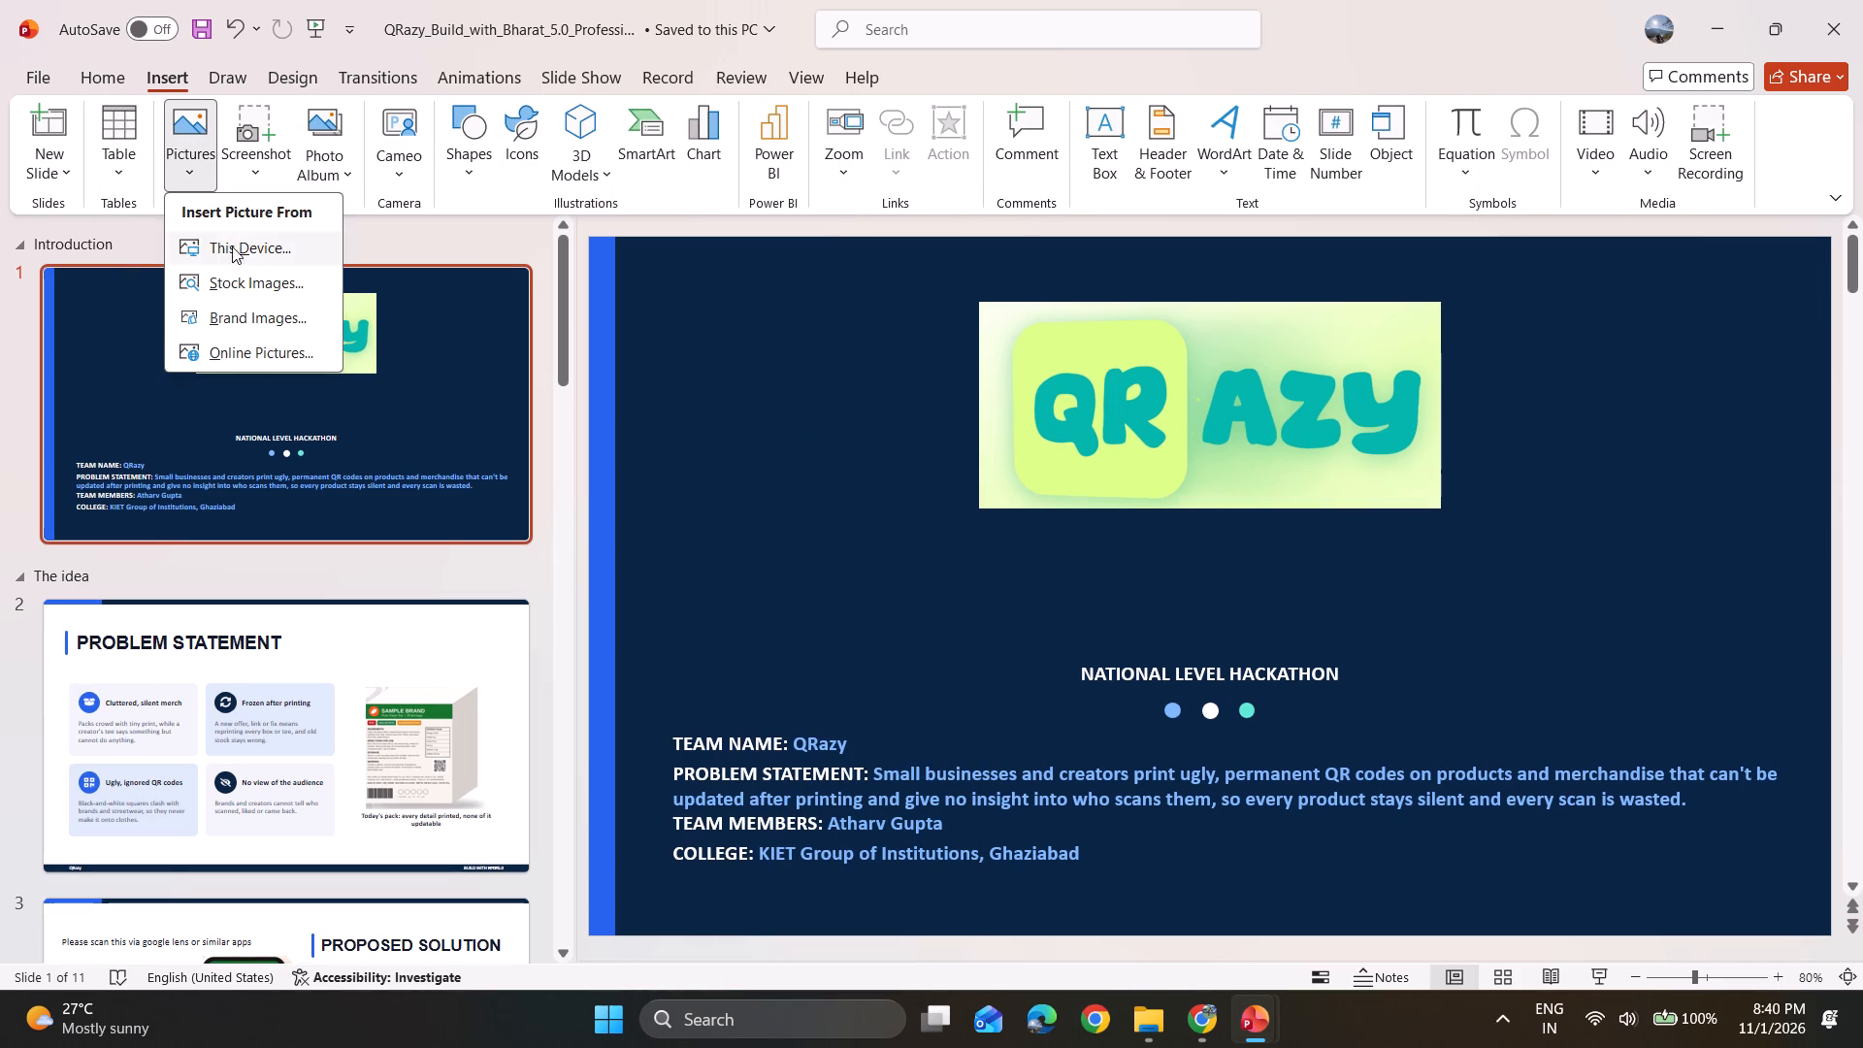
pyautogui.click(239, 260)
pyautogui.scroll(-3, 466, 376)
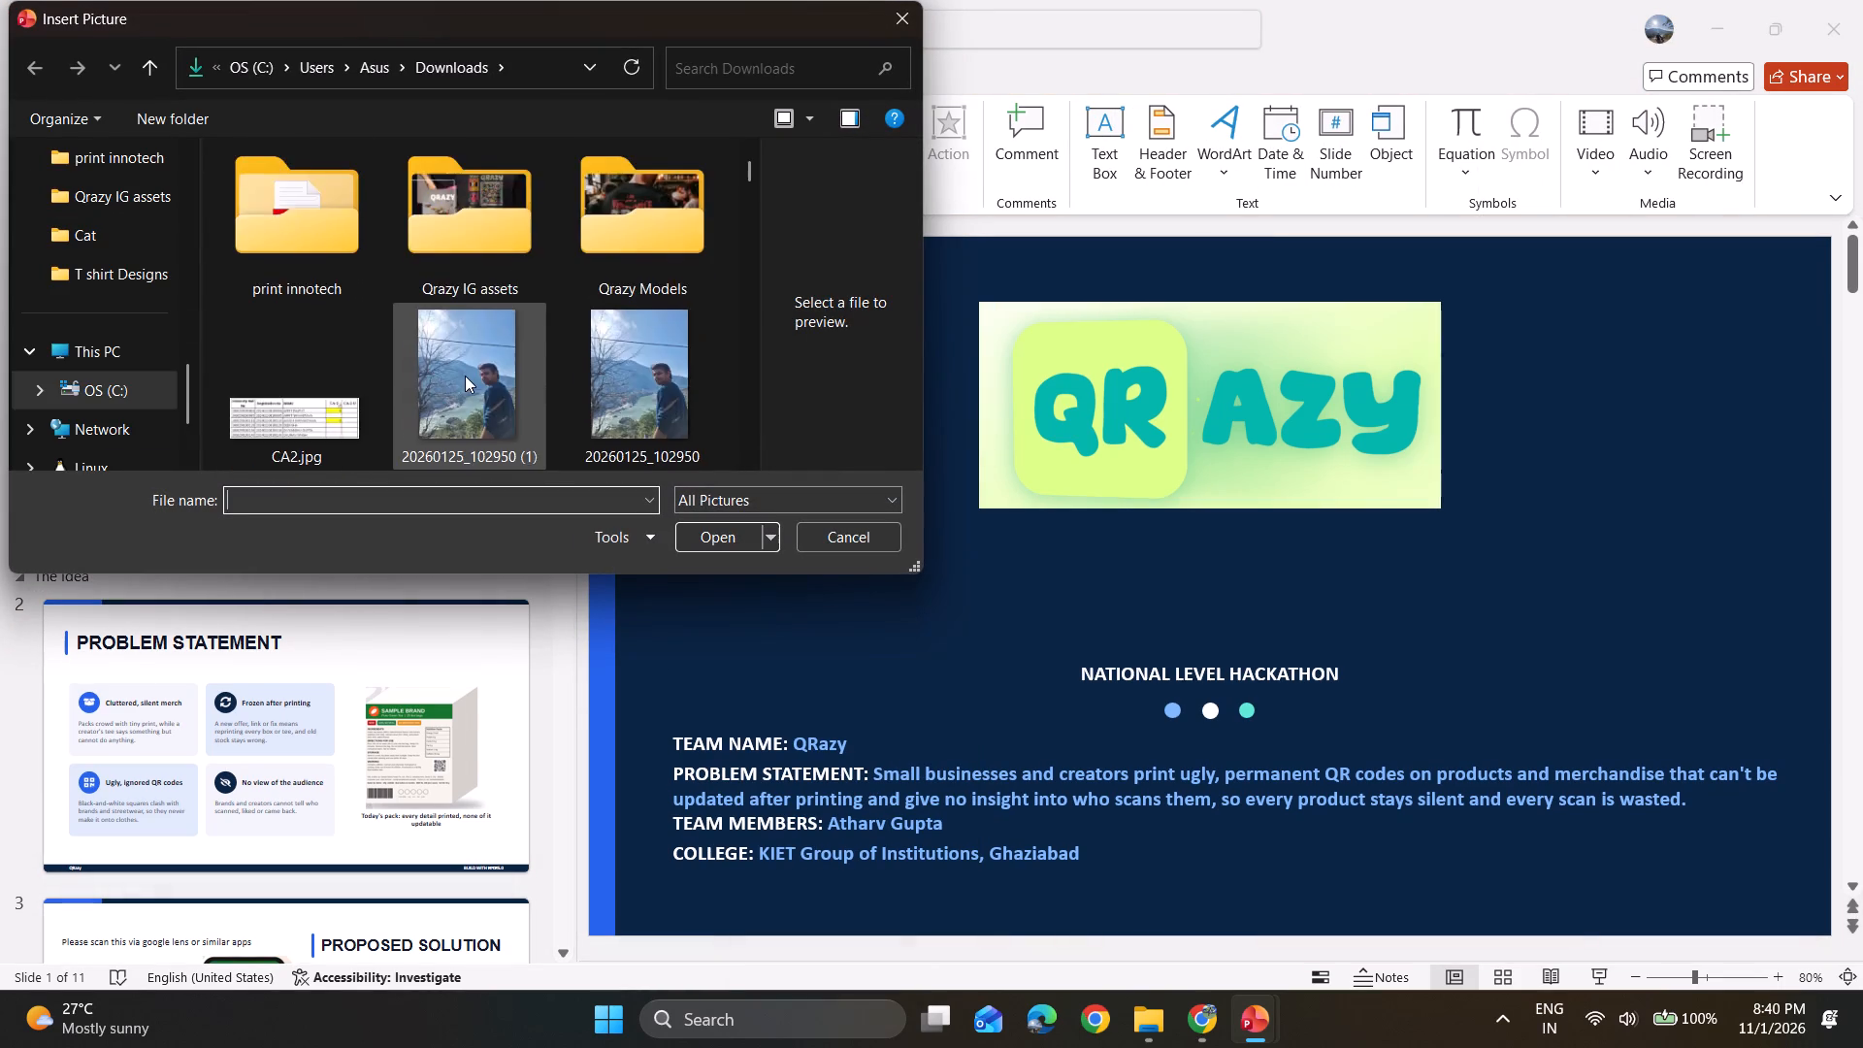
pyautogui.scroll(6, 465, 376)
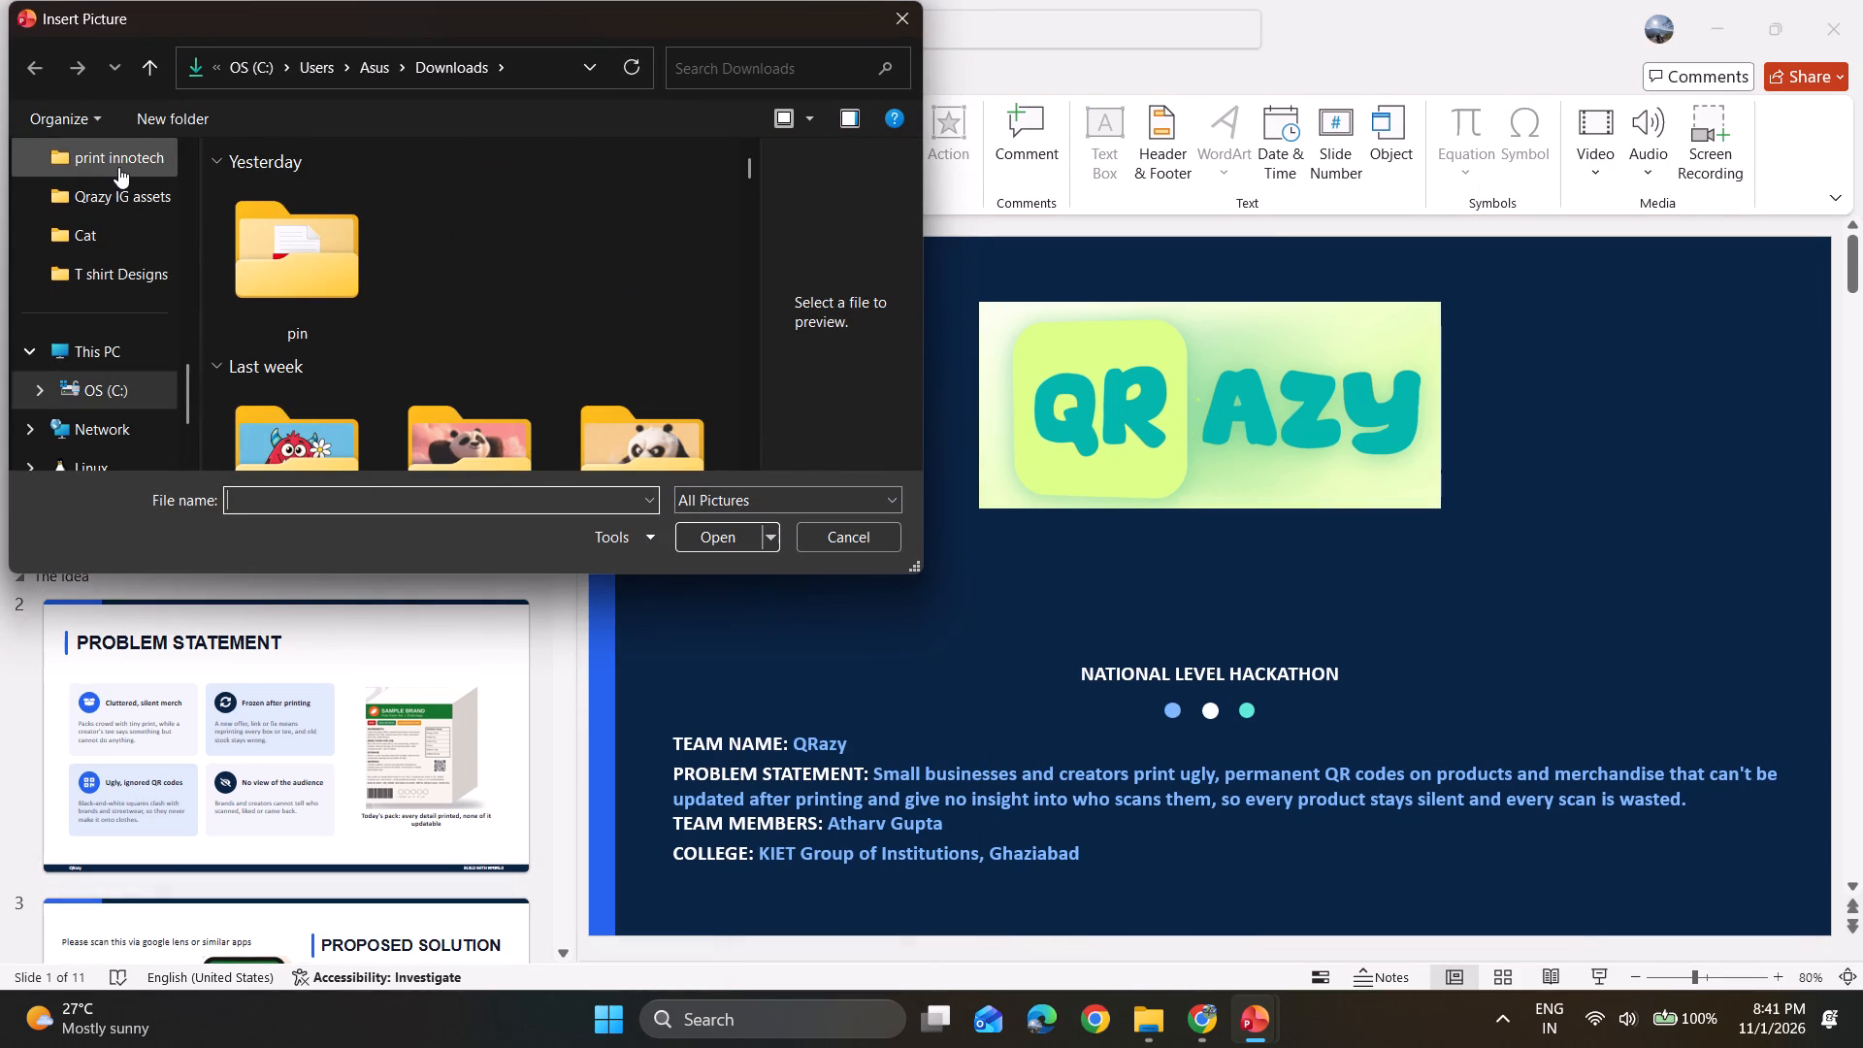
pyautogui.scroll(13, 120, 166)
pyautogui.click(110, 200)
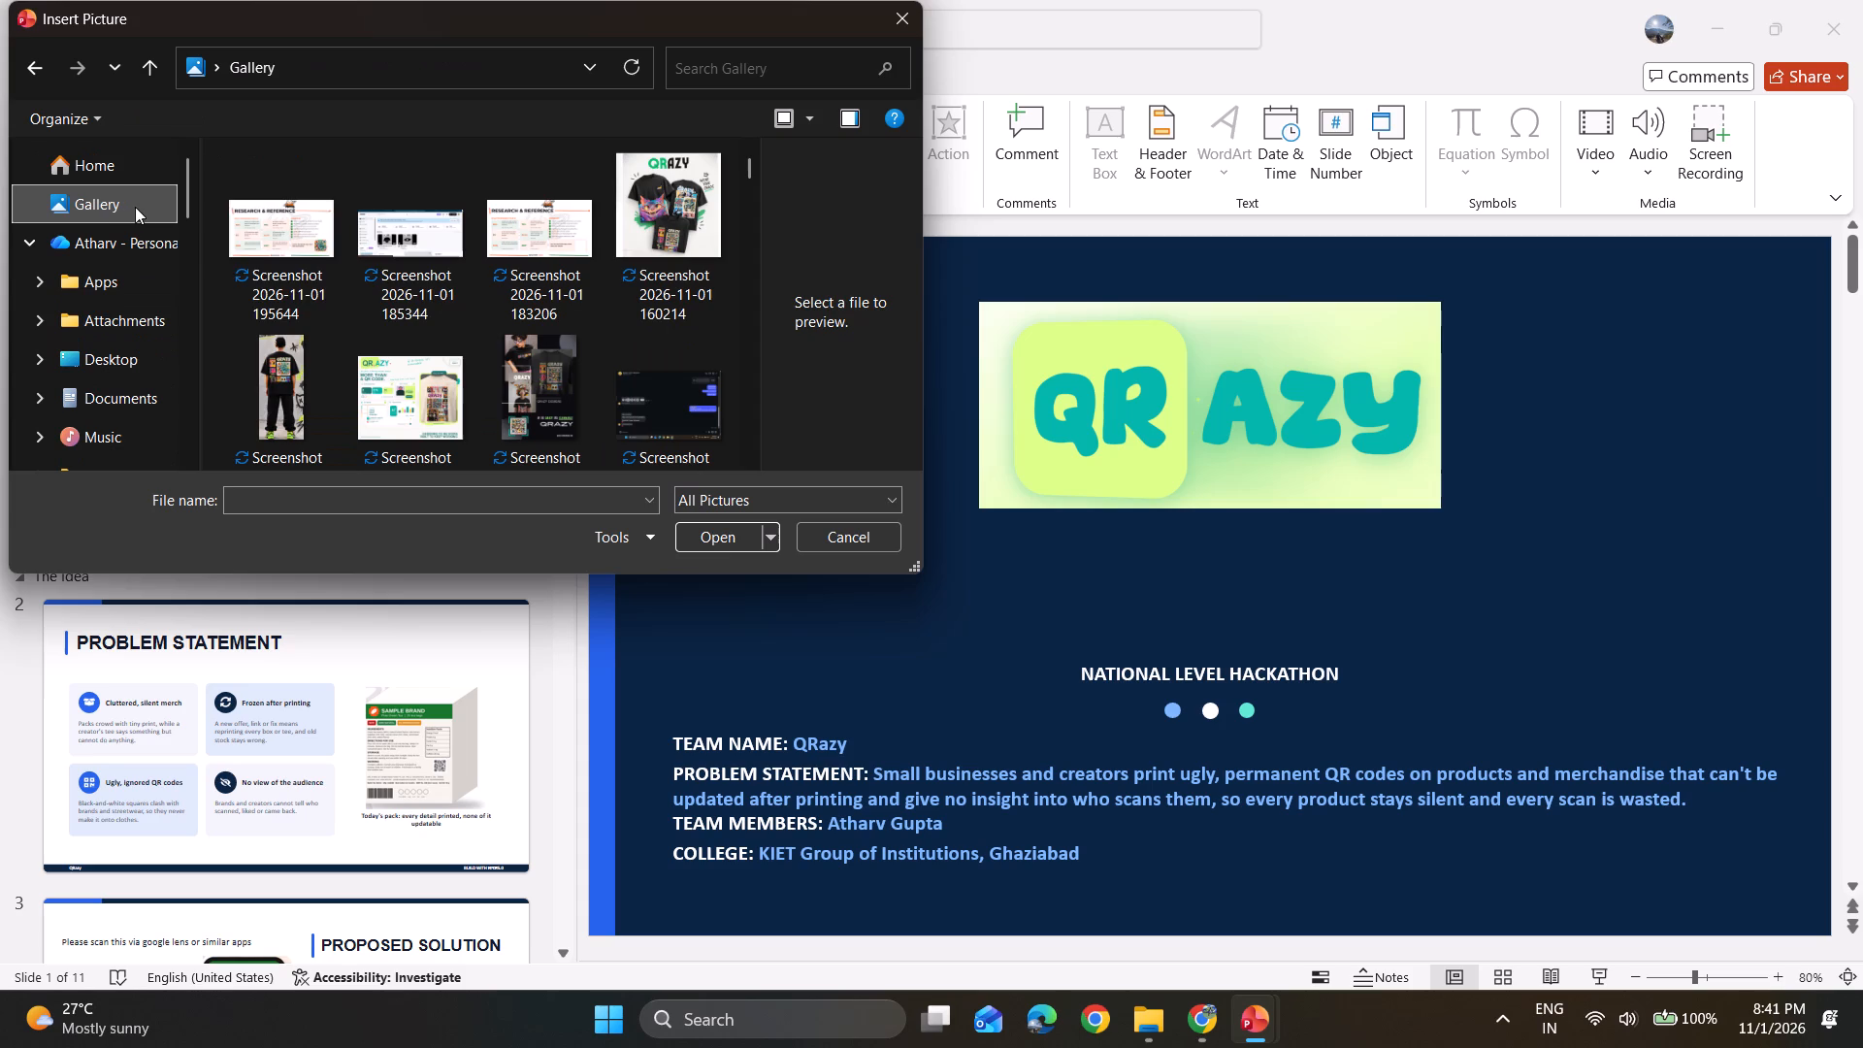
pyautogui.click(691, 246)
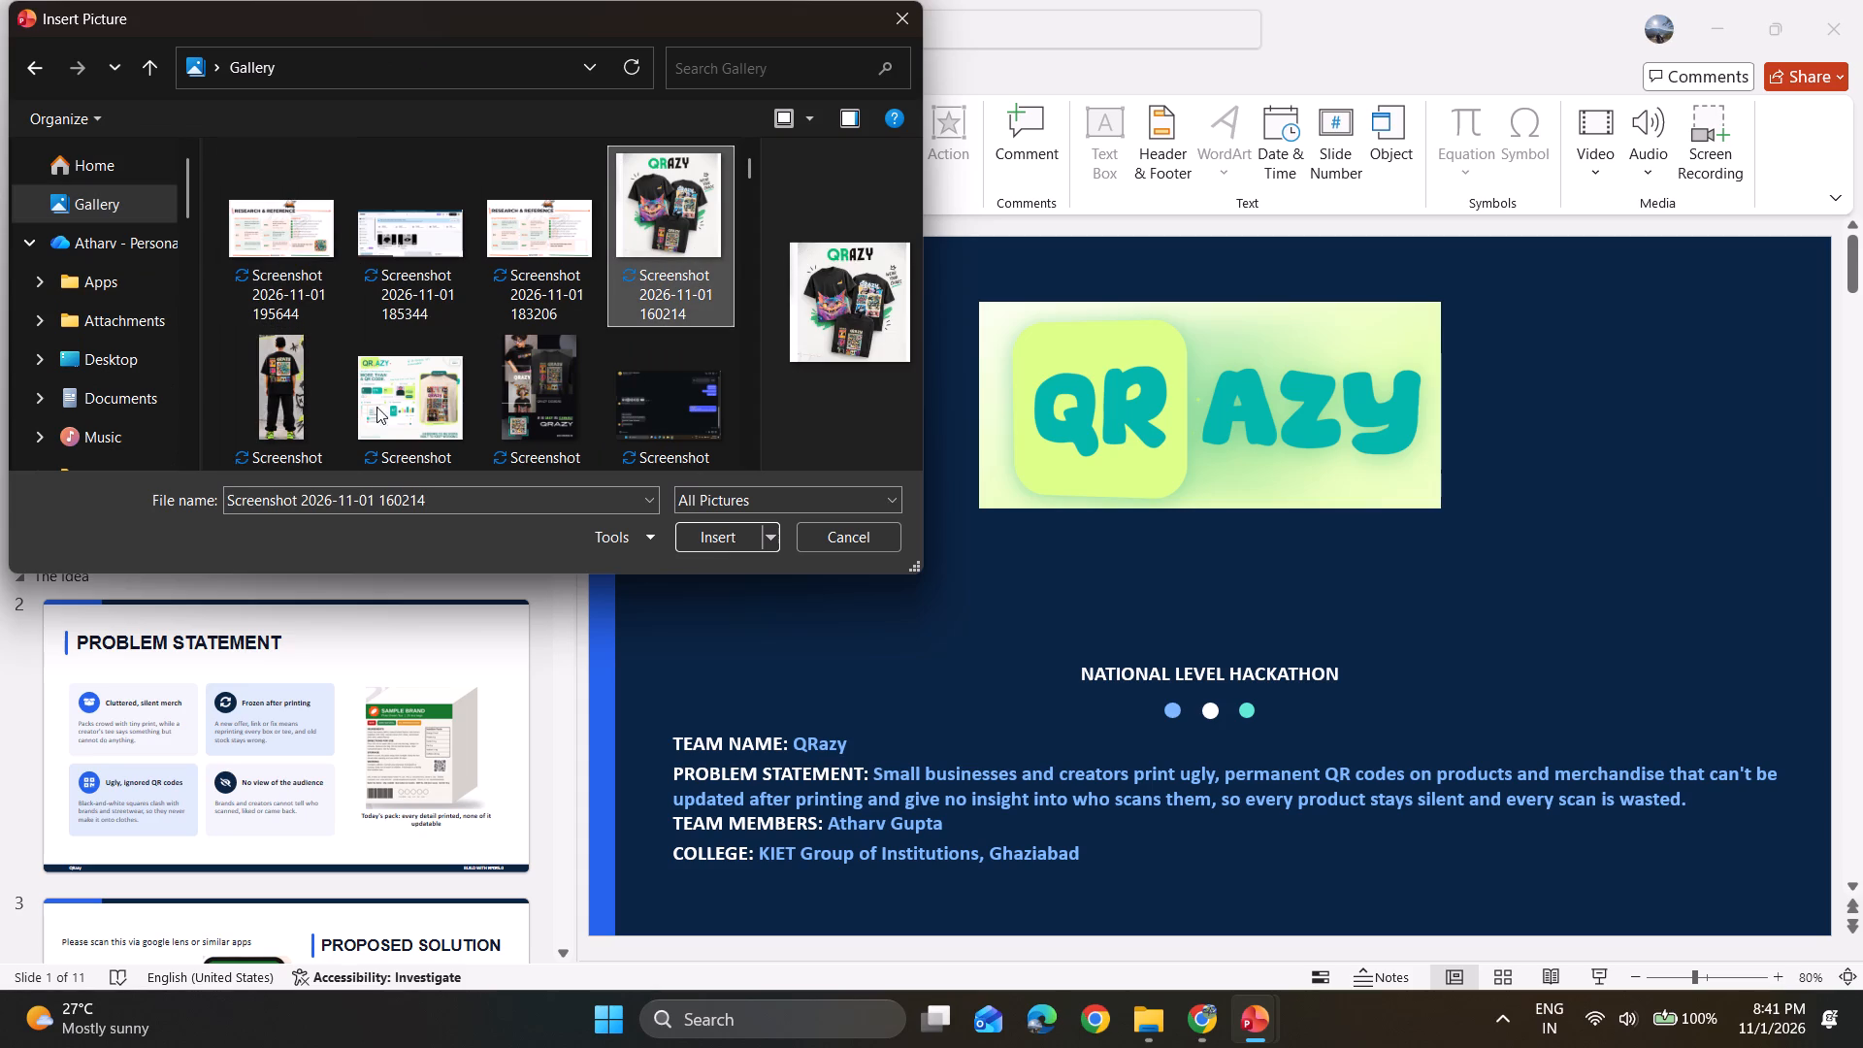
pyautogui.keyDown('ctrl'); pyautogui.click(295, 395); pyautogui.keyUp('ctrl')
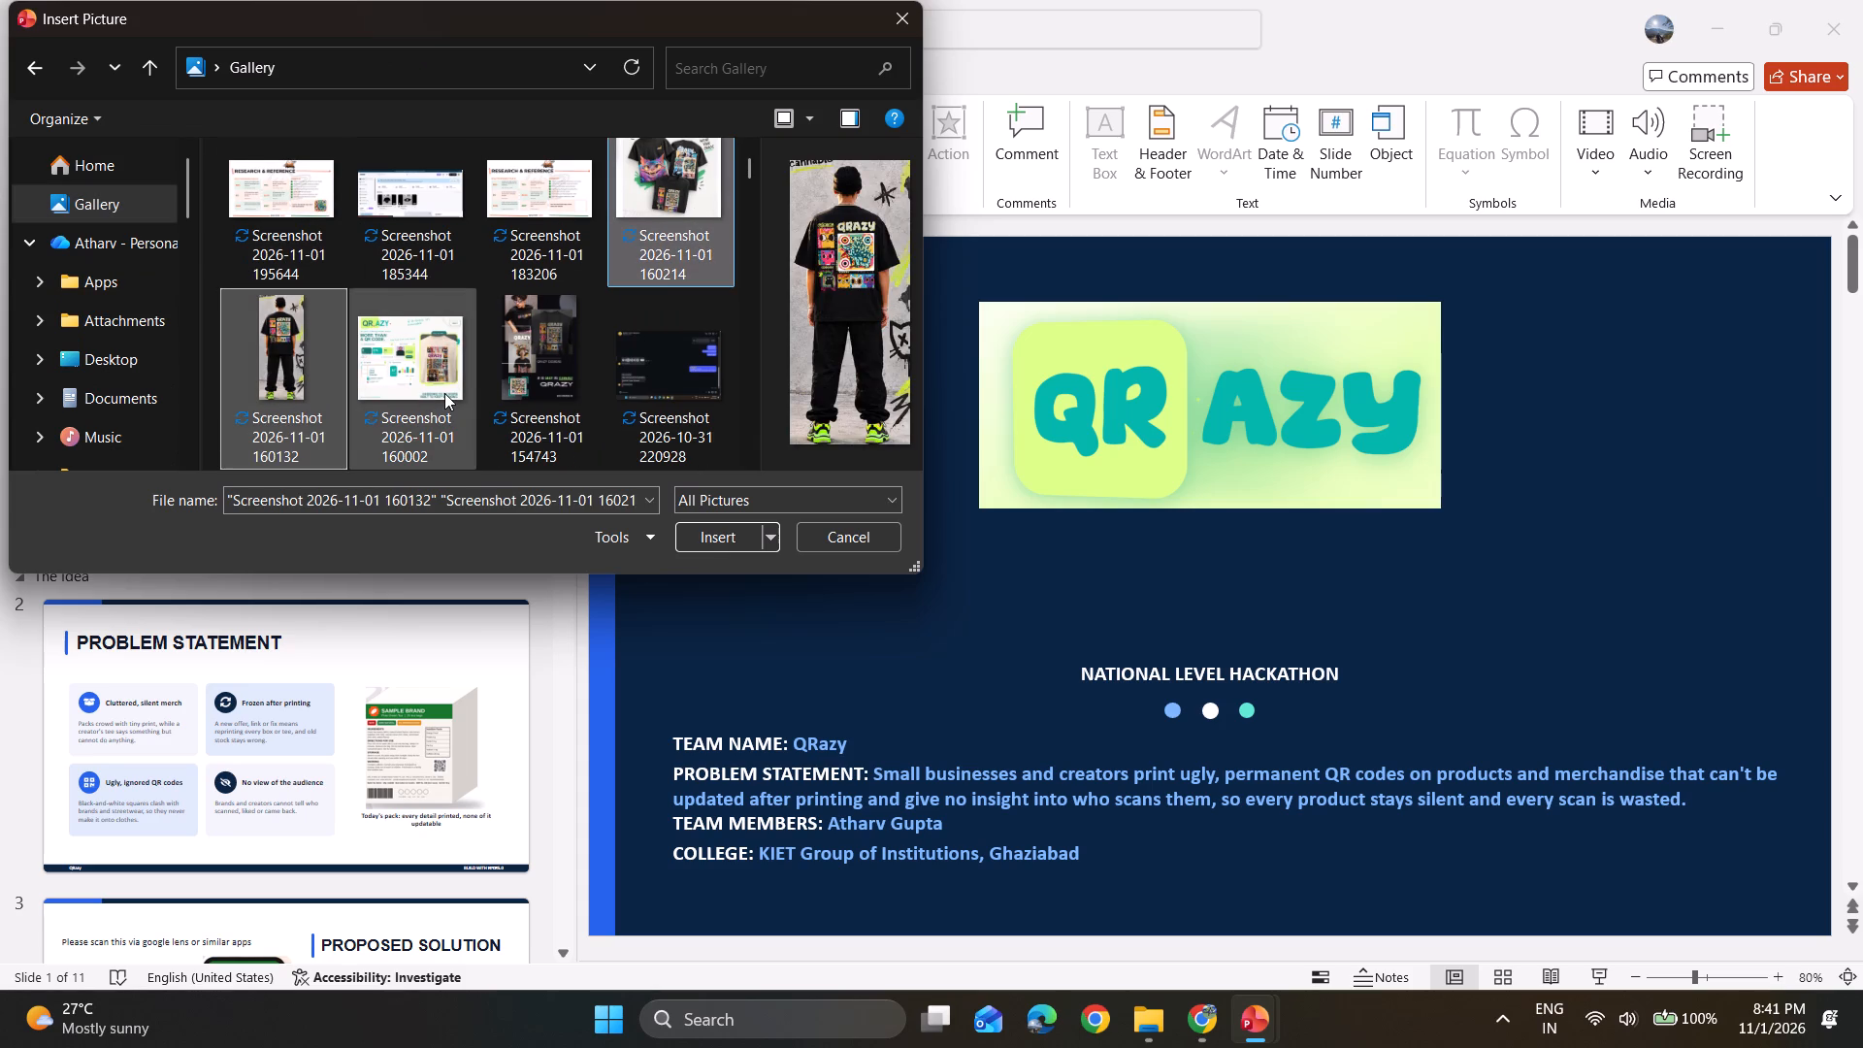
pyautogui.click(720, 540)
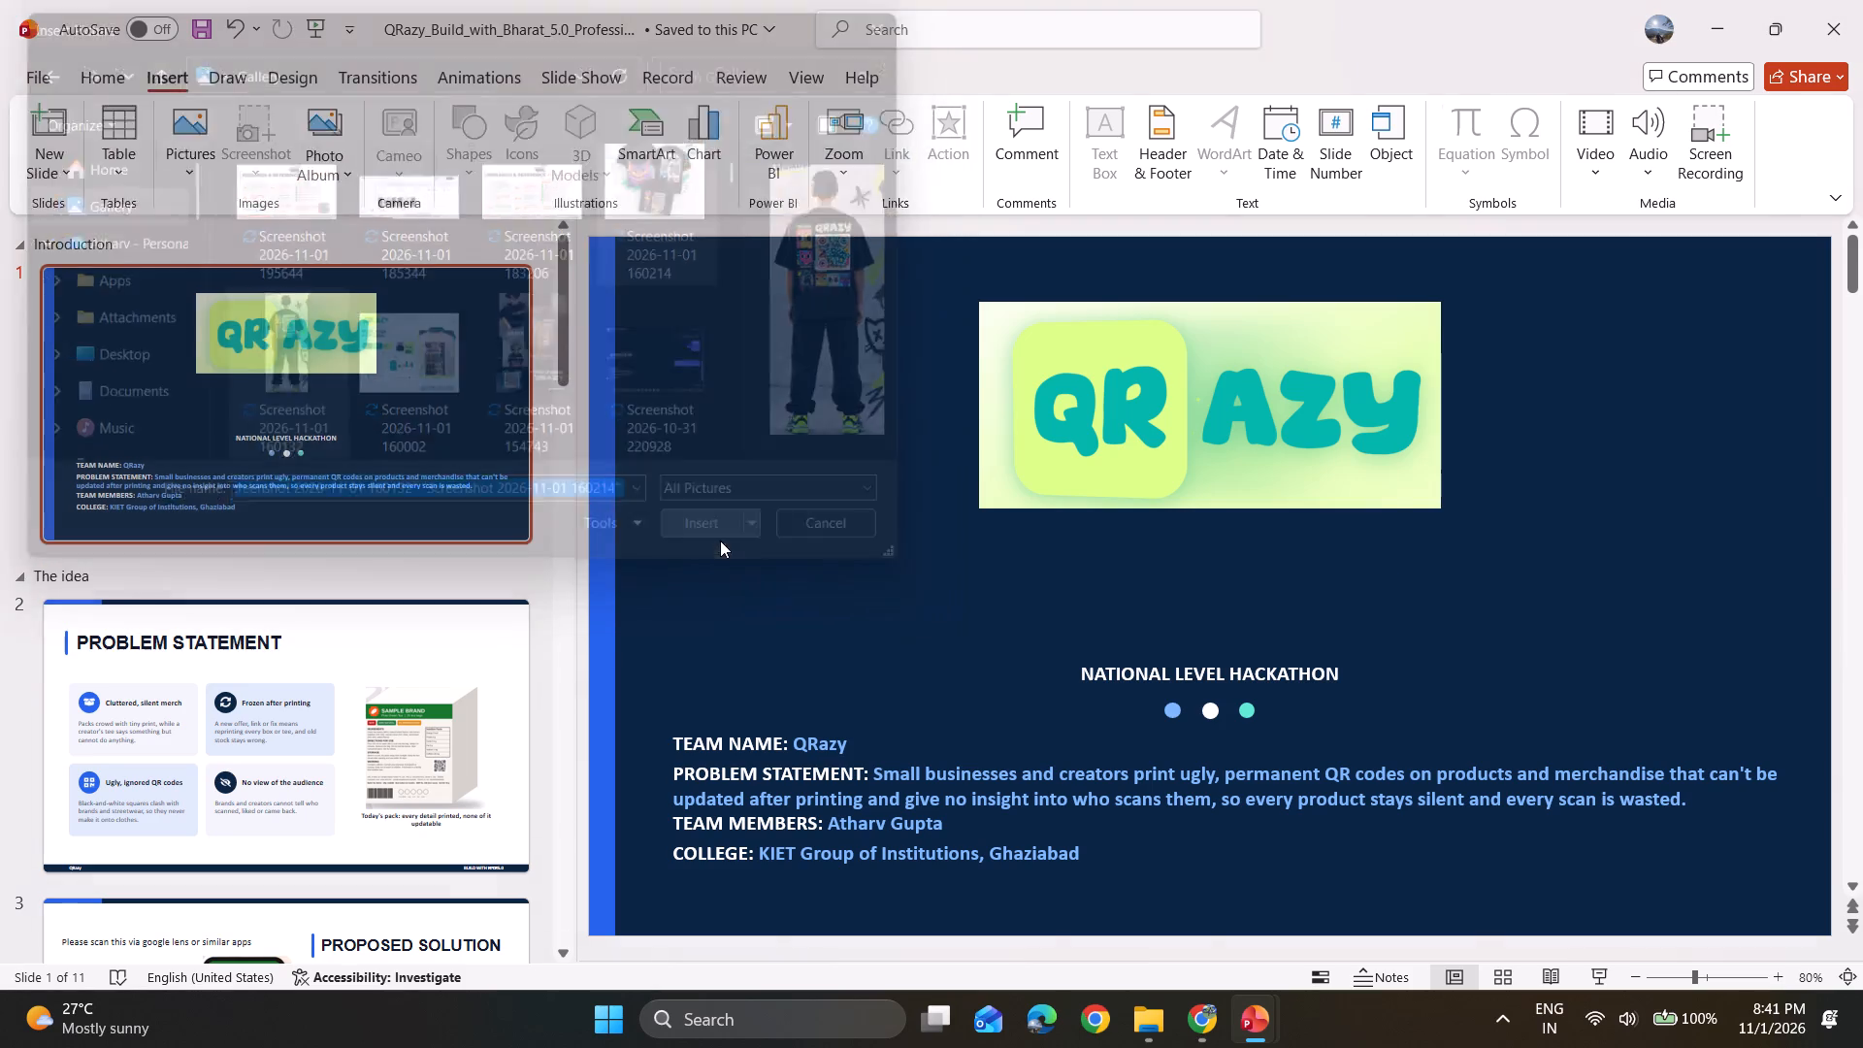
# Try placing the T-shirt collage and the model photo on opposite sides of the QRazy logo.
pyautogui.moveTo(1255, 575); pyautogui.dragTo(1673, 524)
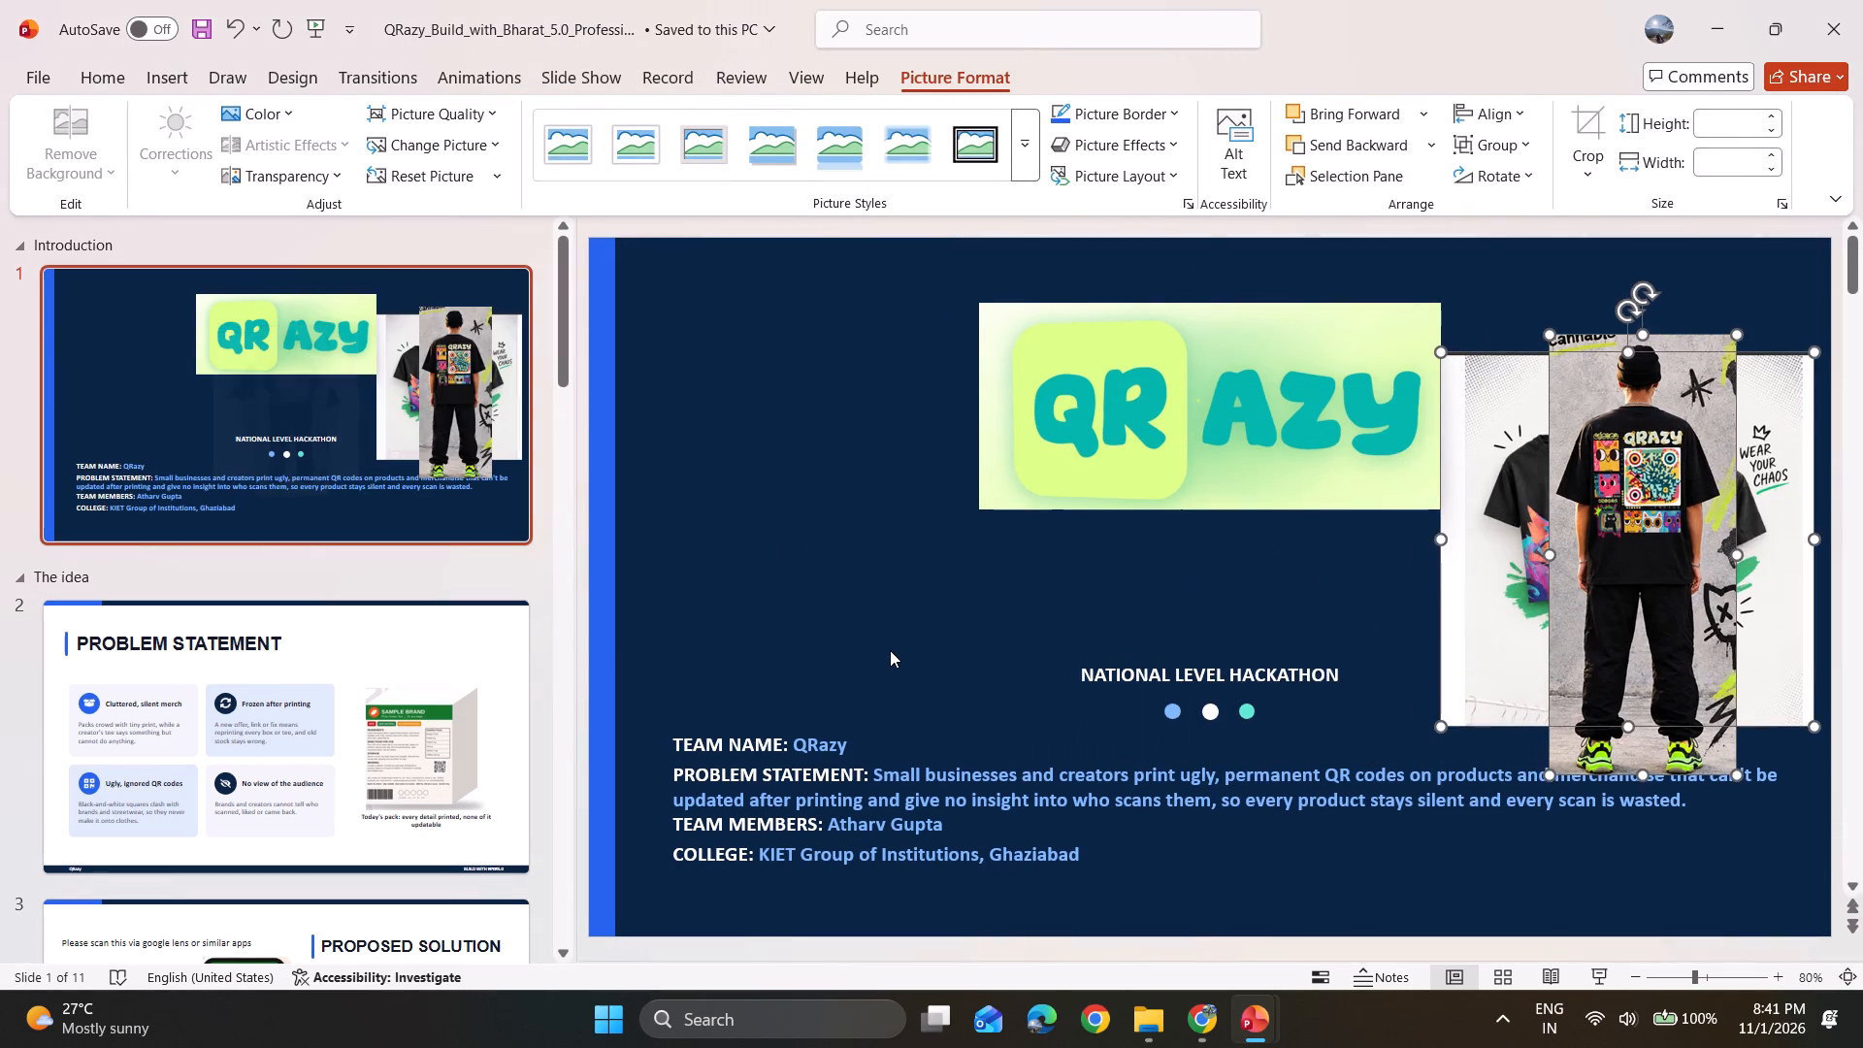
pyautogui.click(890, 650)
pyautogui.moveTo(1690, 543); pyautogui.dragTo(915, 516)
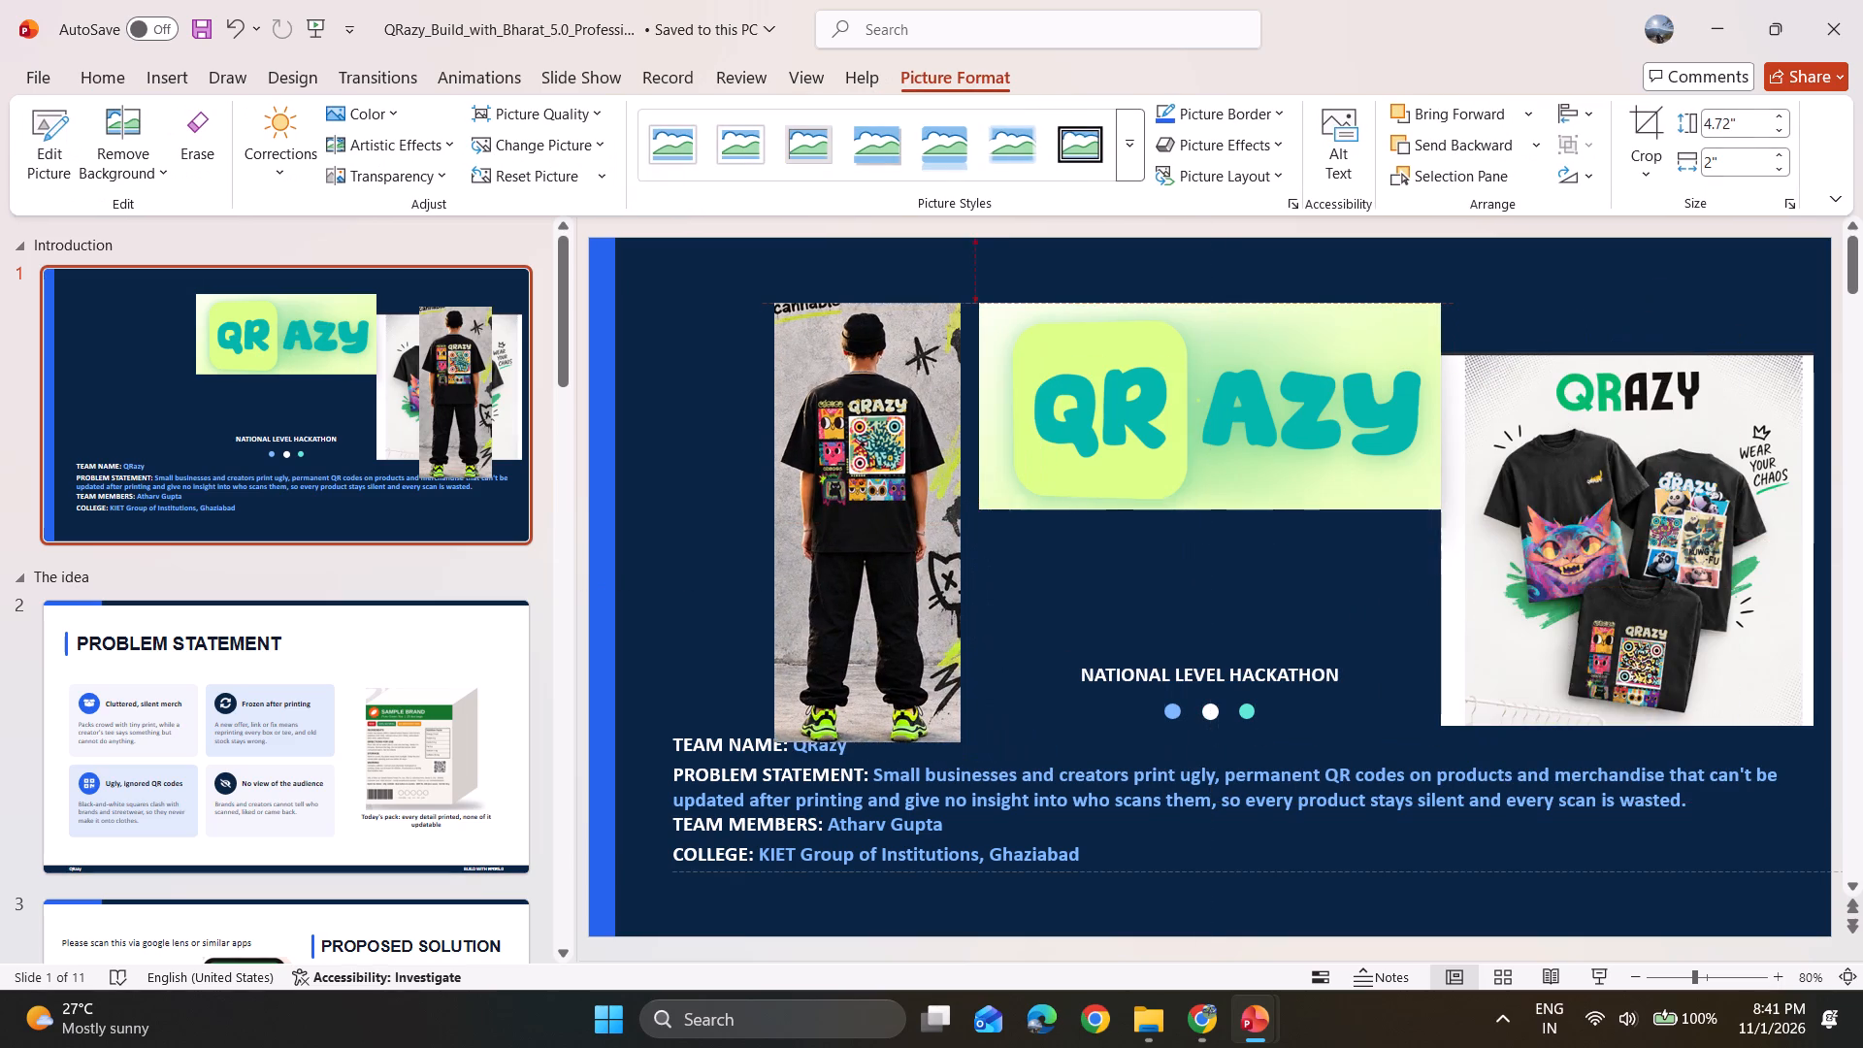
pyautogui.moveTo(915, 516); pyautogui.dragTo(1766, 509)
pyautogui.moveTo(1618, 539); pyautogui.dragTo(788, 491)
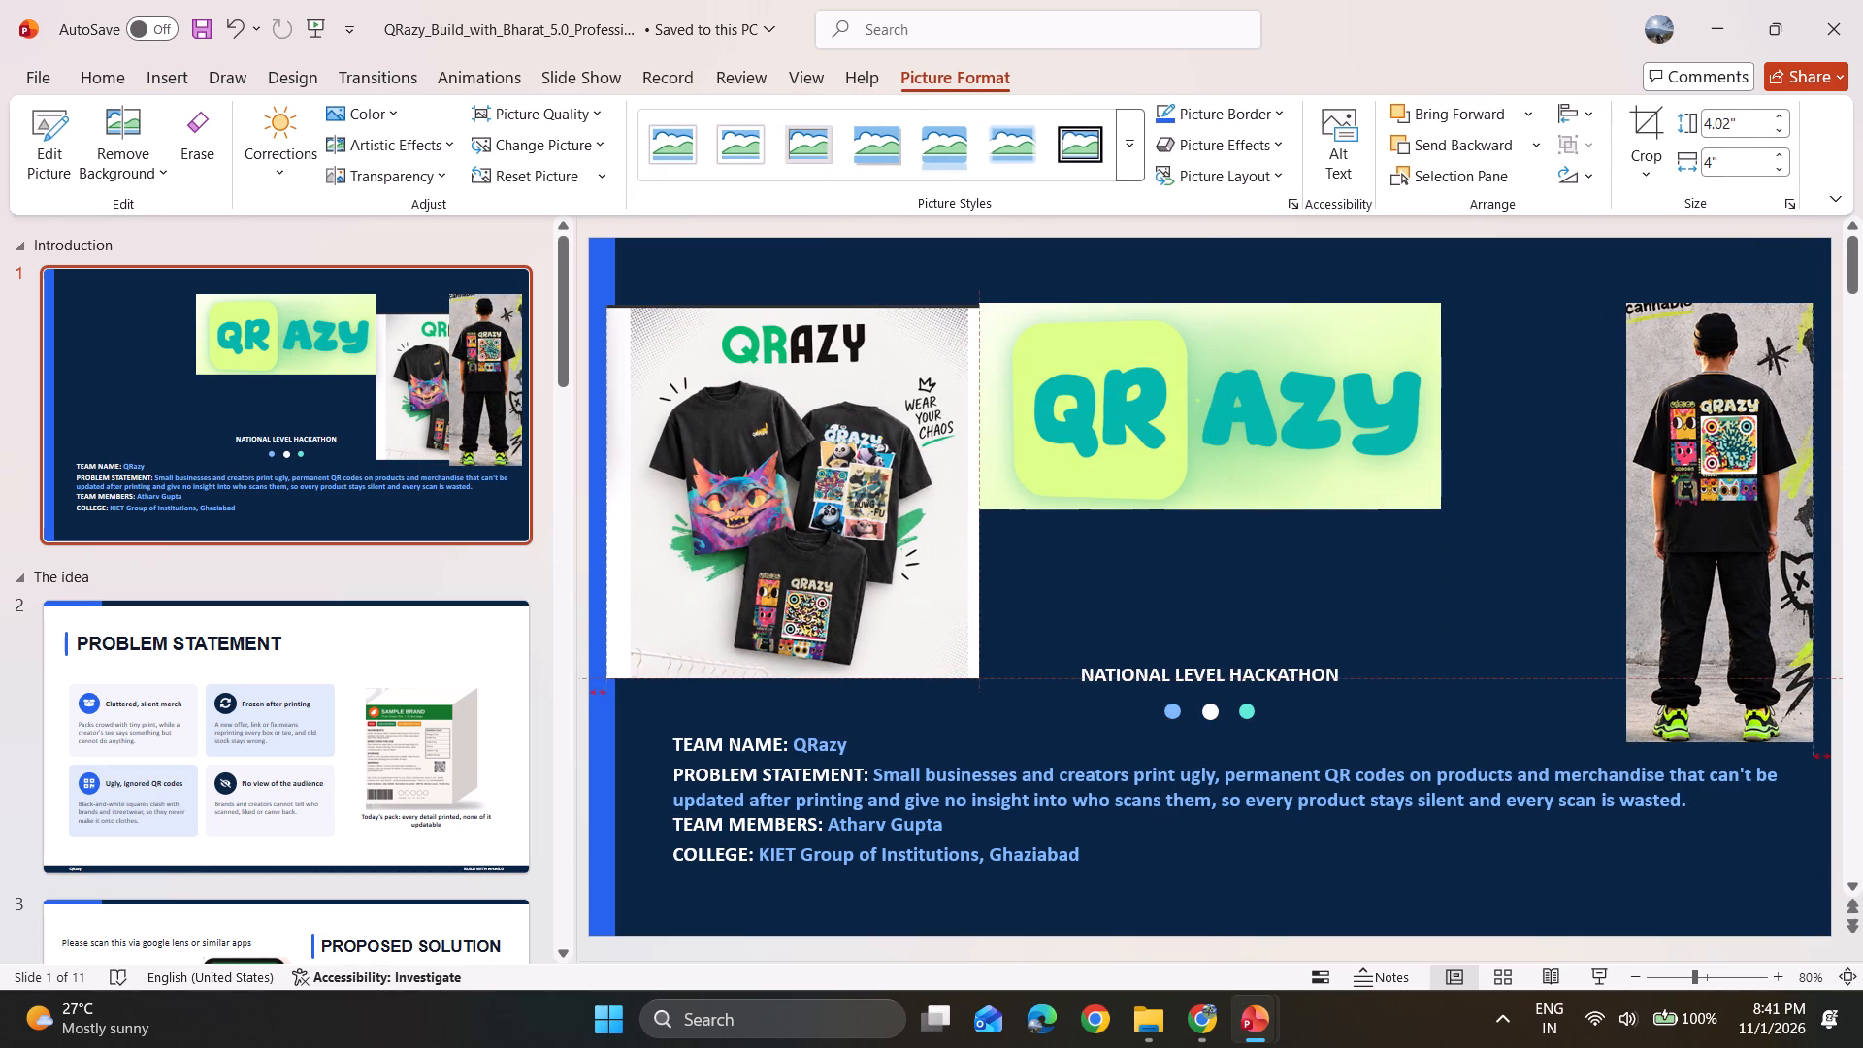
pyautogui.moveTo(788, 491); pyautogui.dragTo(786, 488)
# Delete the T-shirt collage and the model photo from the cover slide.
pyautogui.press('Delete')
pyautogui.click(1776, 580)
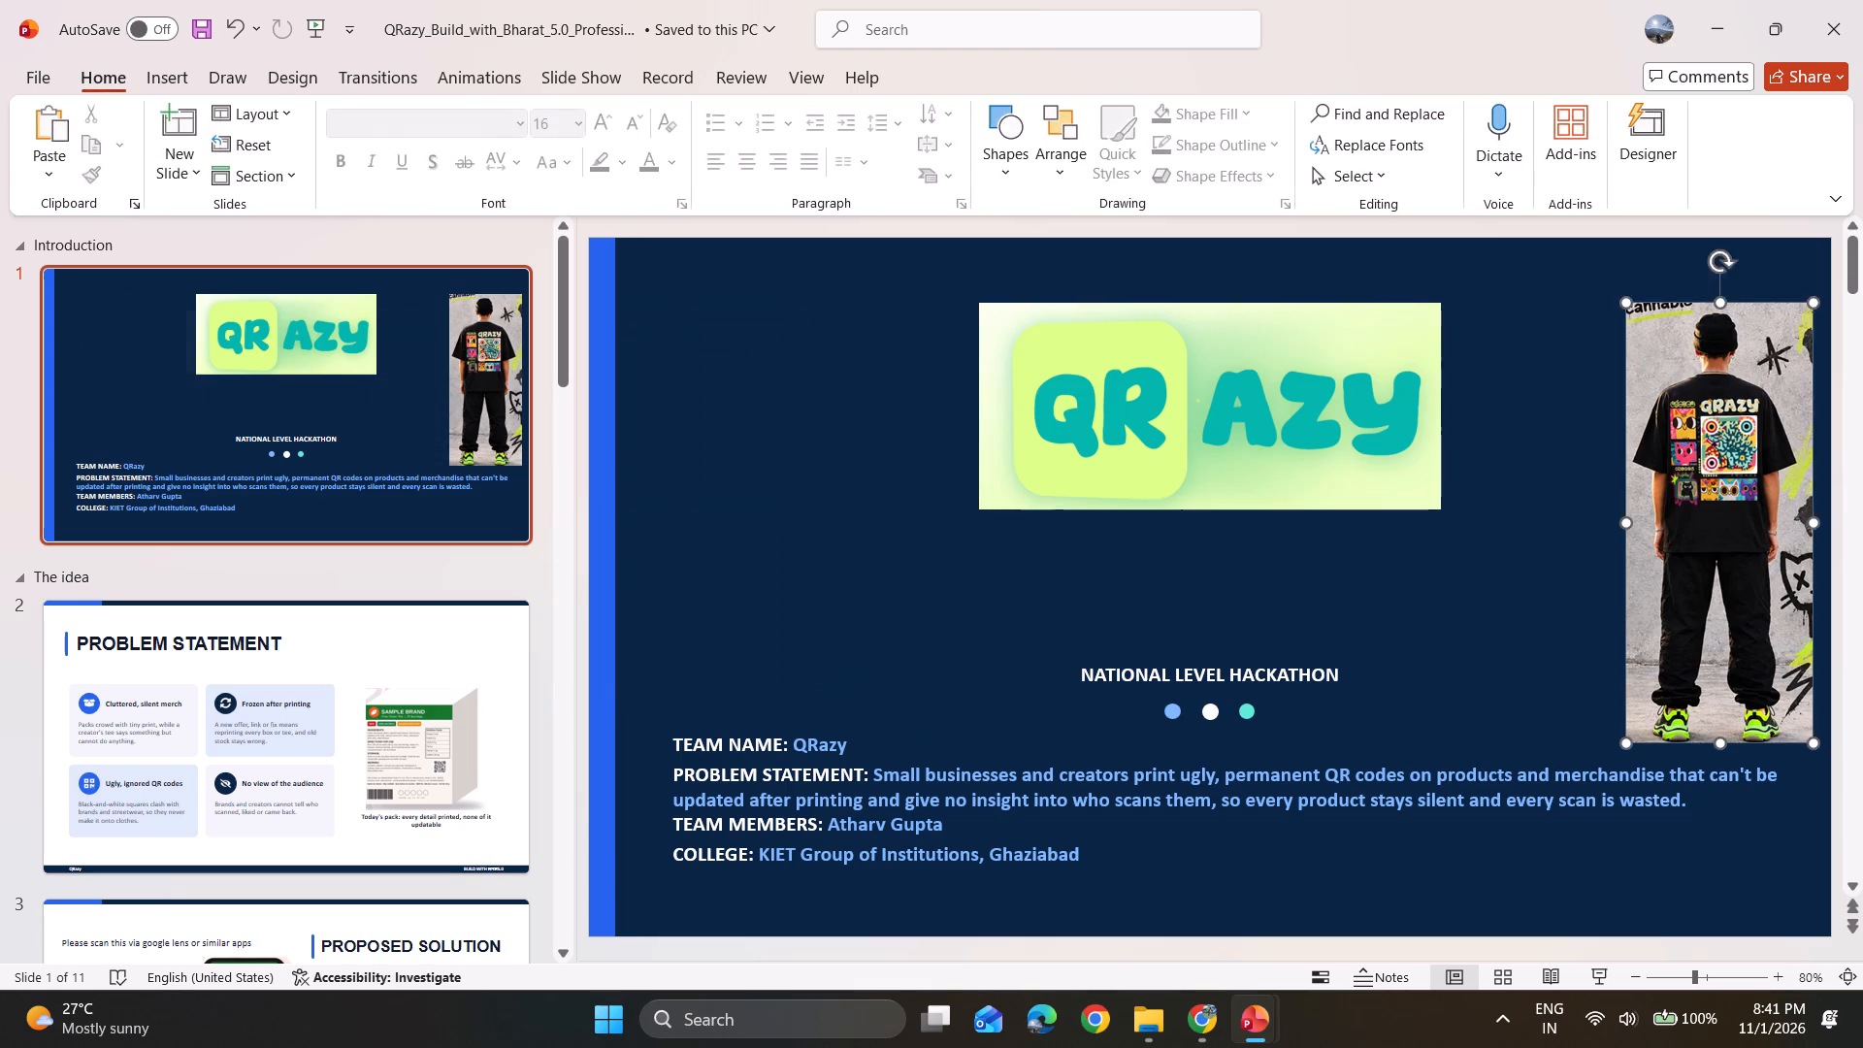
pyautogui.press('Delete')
# Replace the NATIONAL LEVEL HACKATHON line on the cover slide with IF IT IS QRAZY.
pyautogui.tripleClick(1139, 668)
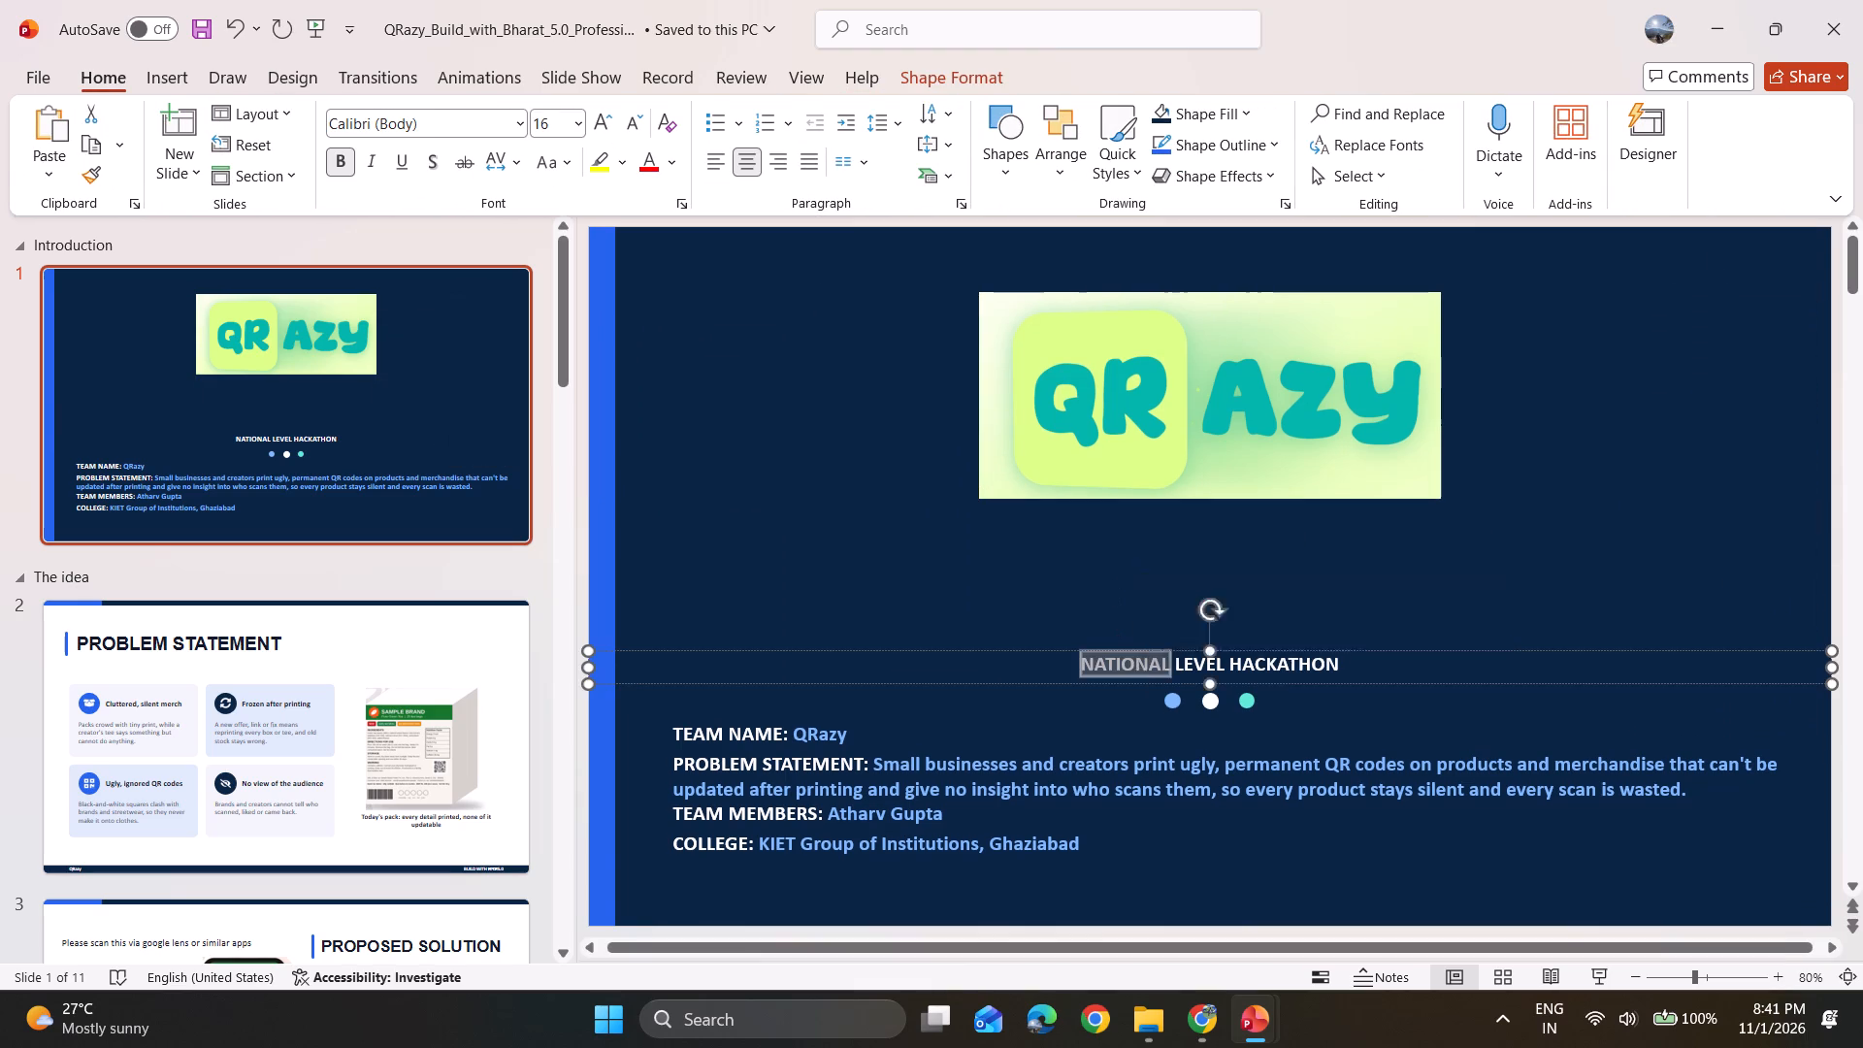
pyautogui.write('IF its')
pyautogui.press('space')
pyautogui.press('BackSpace')
pyautogui.press('BackSpace')
pyautogui.press('BackSpace')
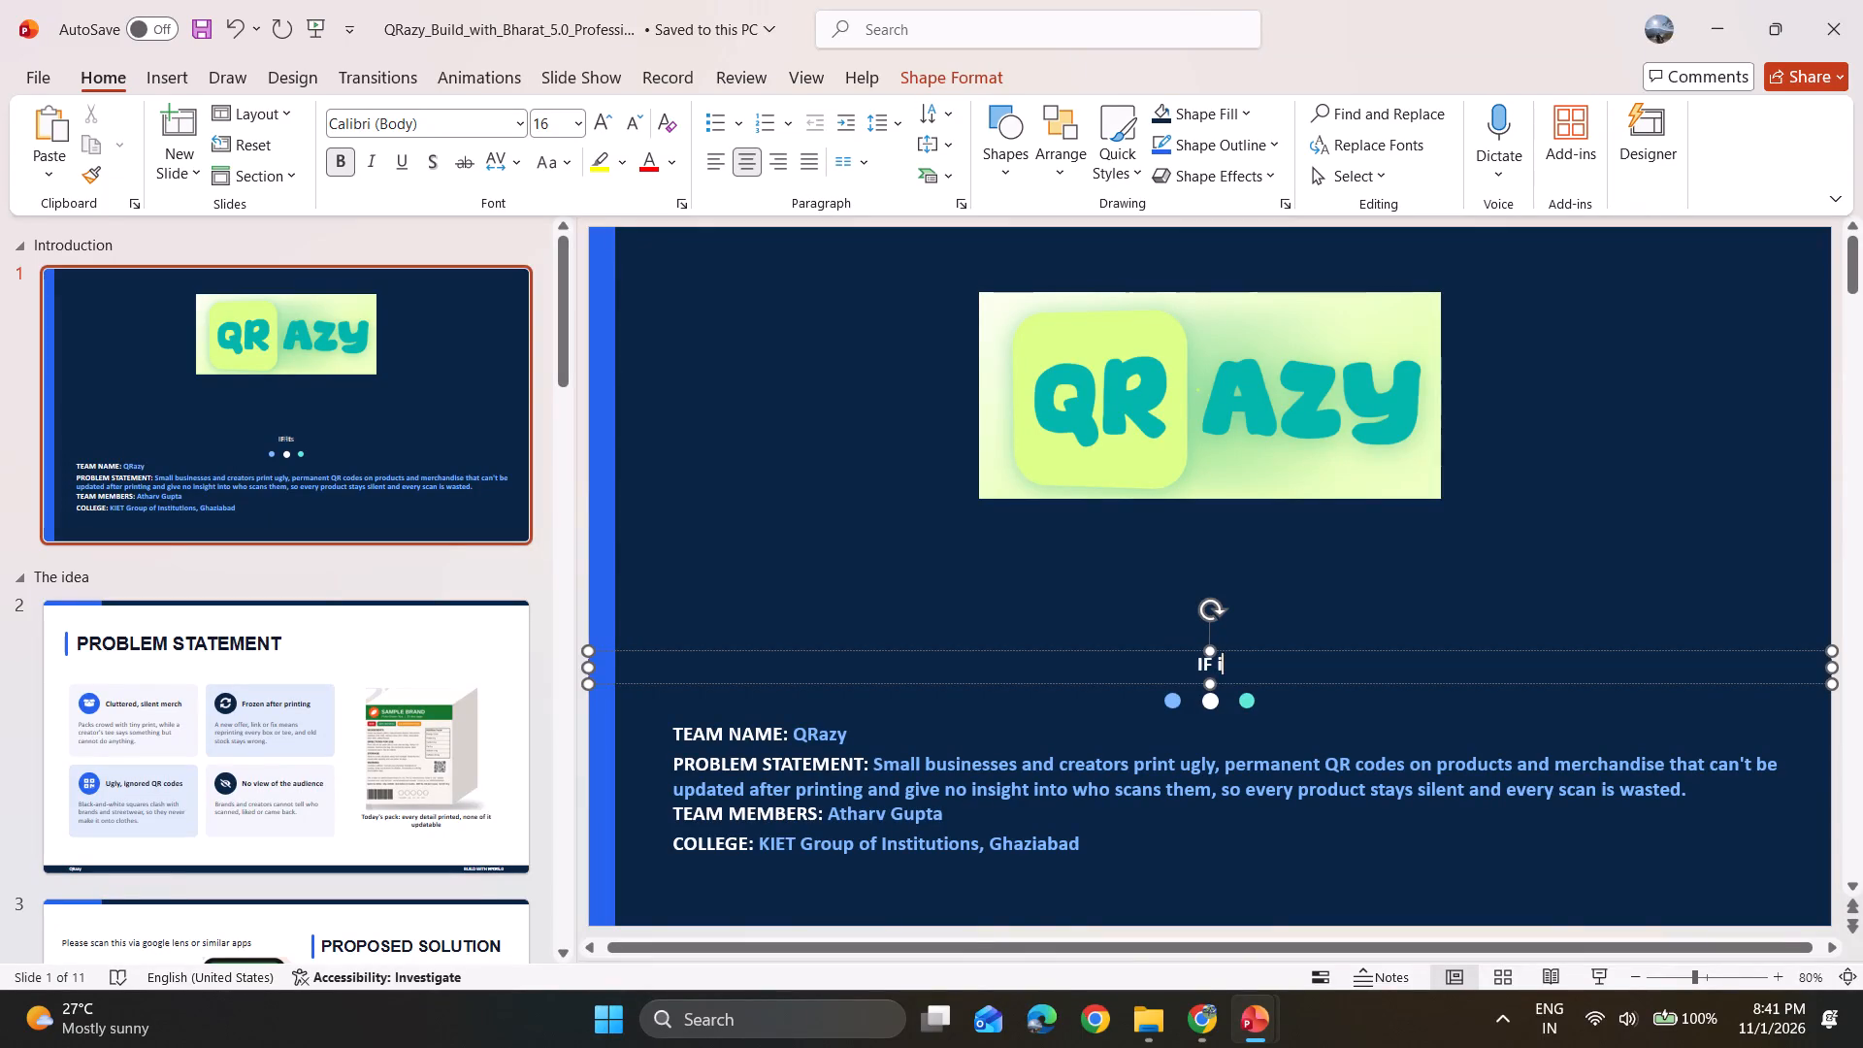
pyautogui.press('BackSpace')
pyautogui.write('ITS')
pyautogui.press('space')
pyautogui.press('BackSpace')
pyautogui.press('BackSpace')
pyautogui.press('space')
pyautogui.write('IS q')
pyautogui.press('BackSpace')
pyautogui.write('QRAZY')
# Italicise the word QRAZY in the cover slide's tagline, keeping it bold.
pyautogui.hotkey('ctrl', 'shift', 'Left')
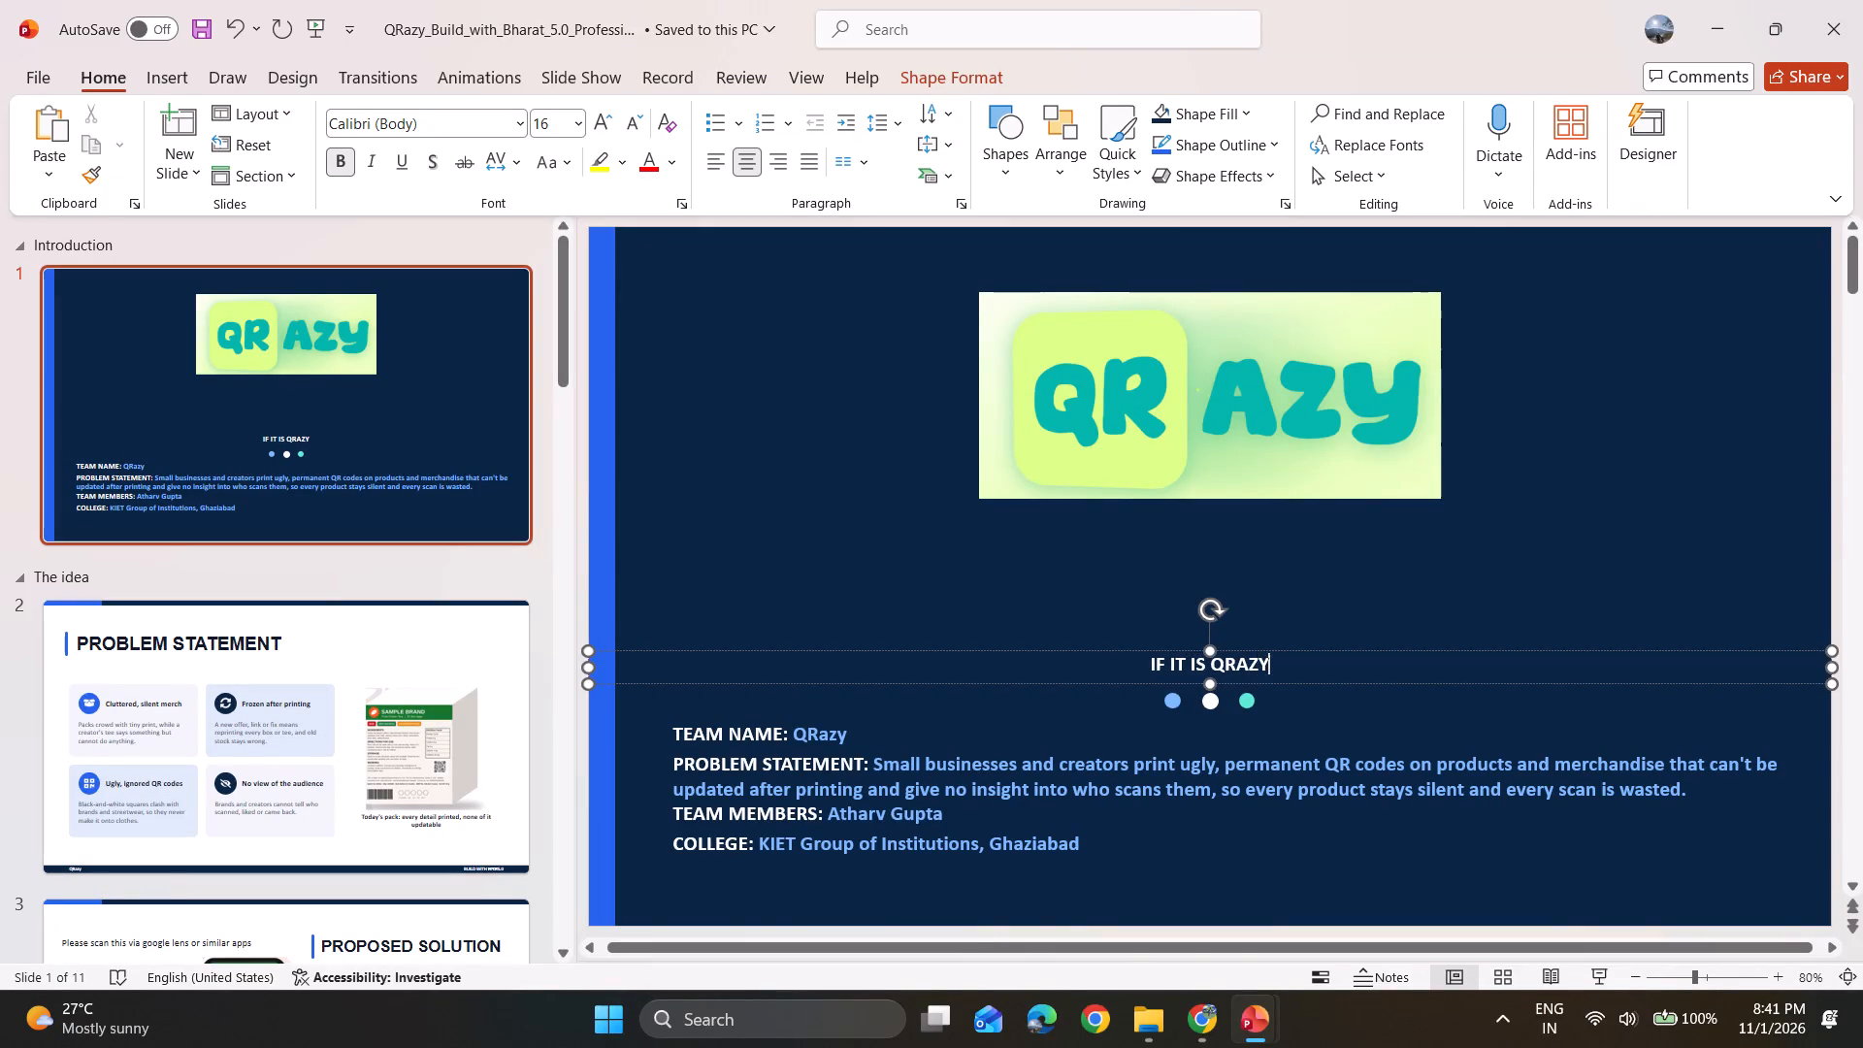
pyautogui.hotkey('ctrl', 'shift', 'Left')
pyautogui.hotkey('ctrl', 'shift', 'Right')
pyautogui.hotkey('ctrl', 'b')
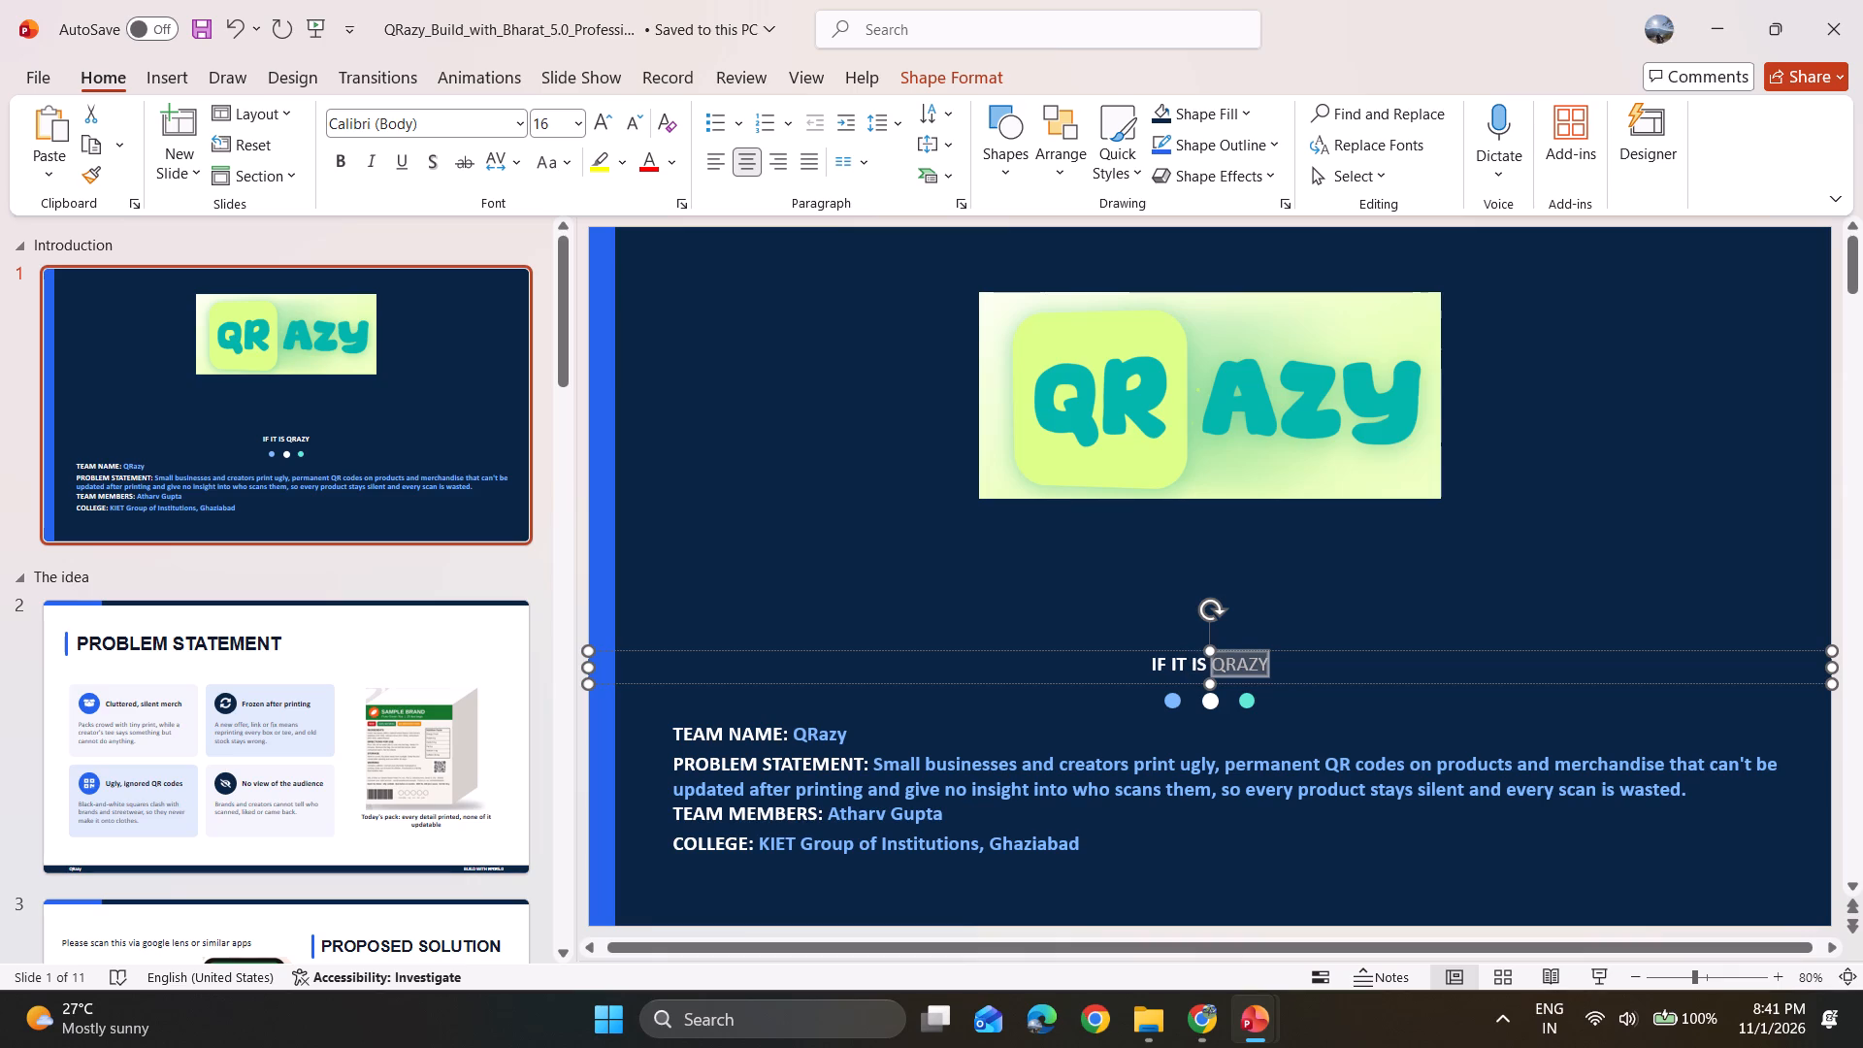
pyautogui.hotkey('ctrl', 'i')
pyautogui.hotkey('ctrl', 'b')
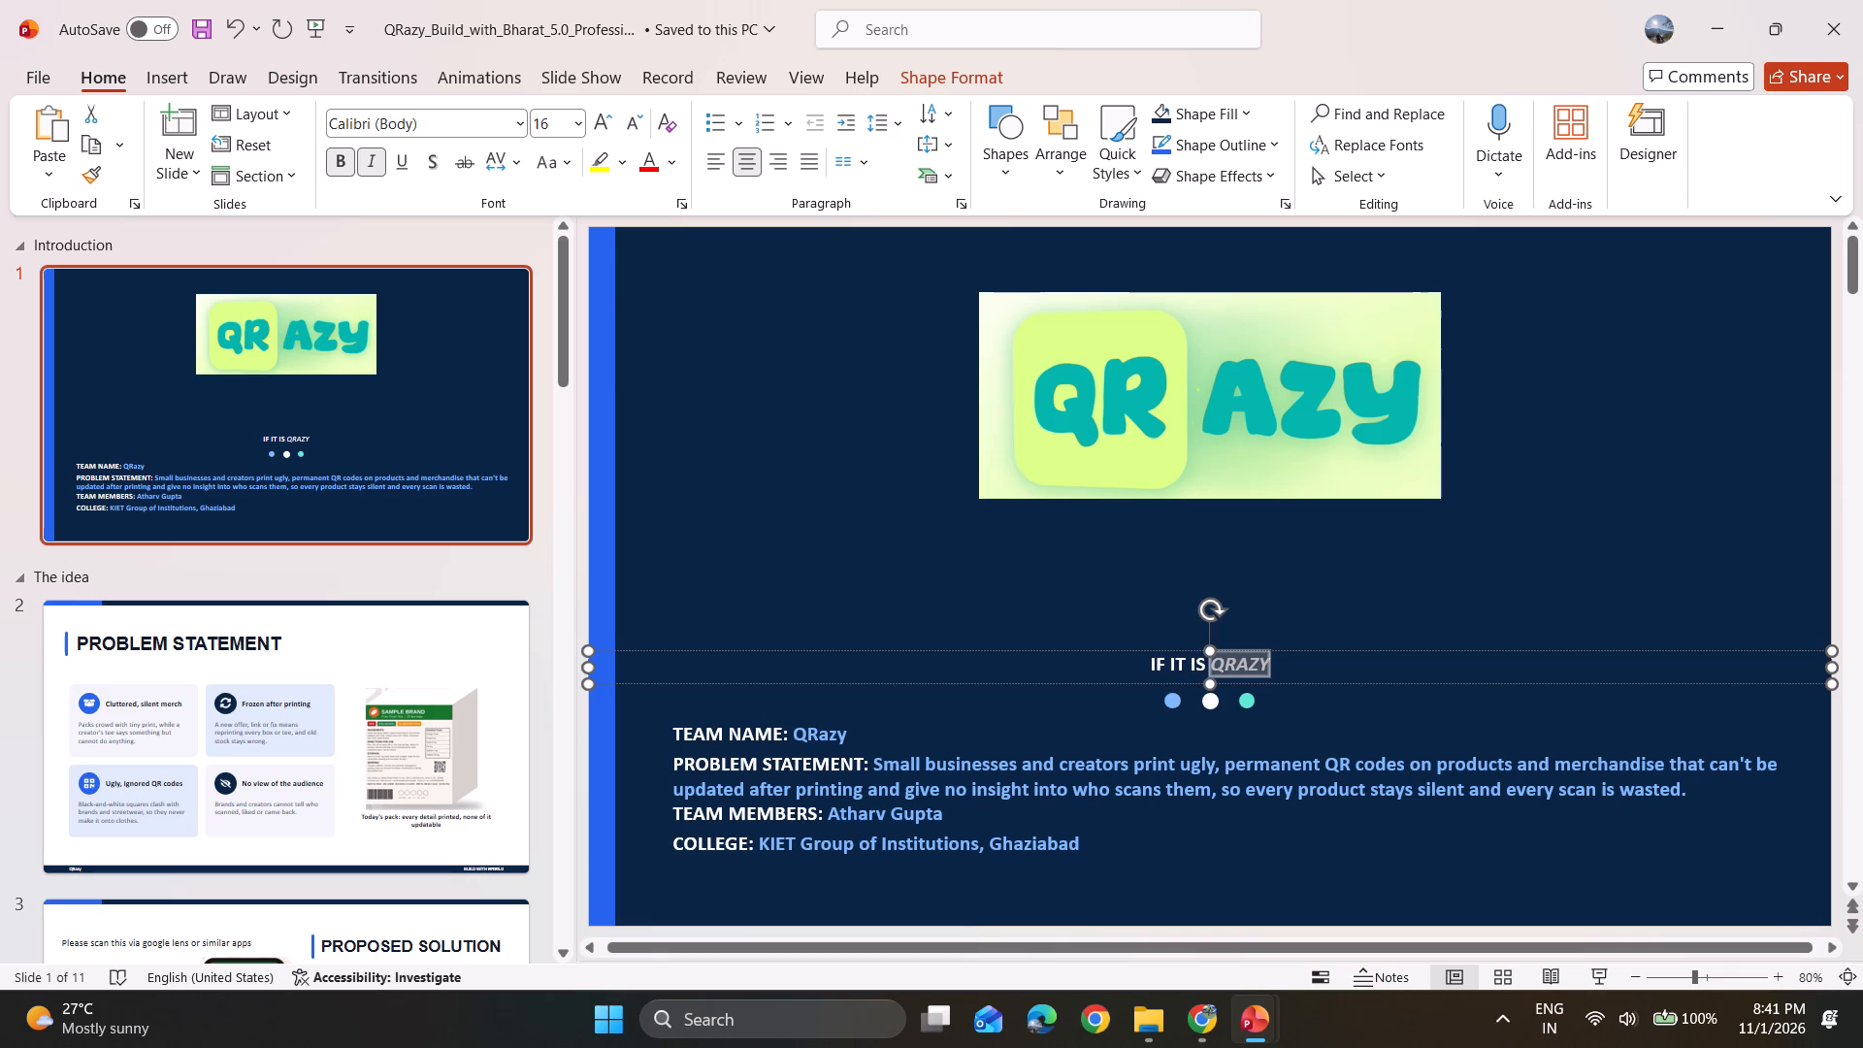
pyautogui.press('Right')
# Extend the cover slide's tagline after QRAZY with two spaces and ... IT IS SCANNABLE.
pyautogui.press('space')
pyautogui.press('BackSpace')
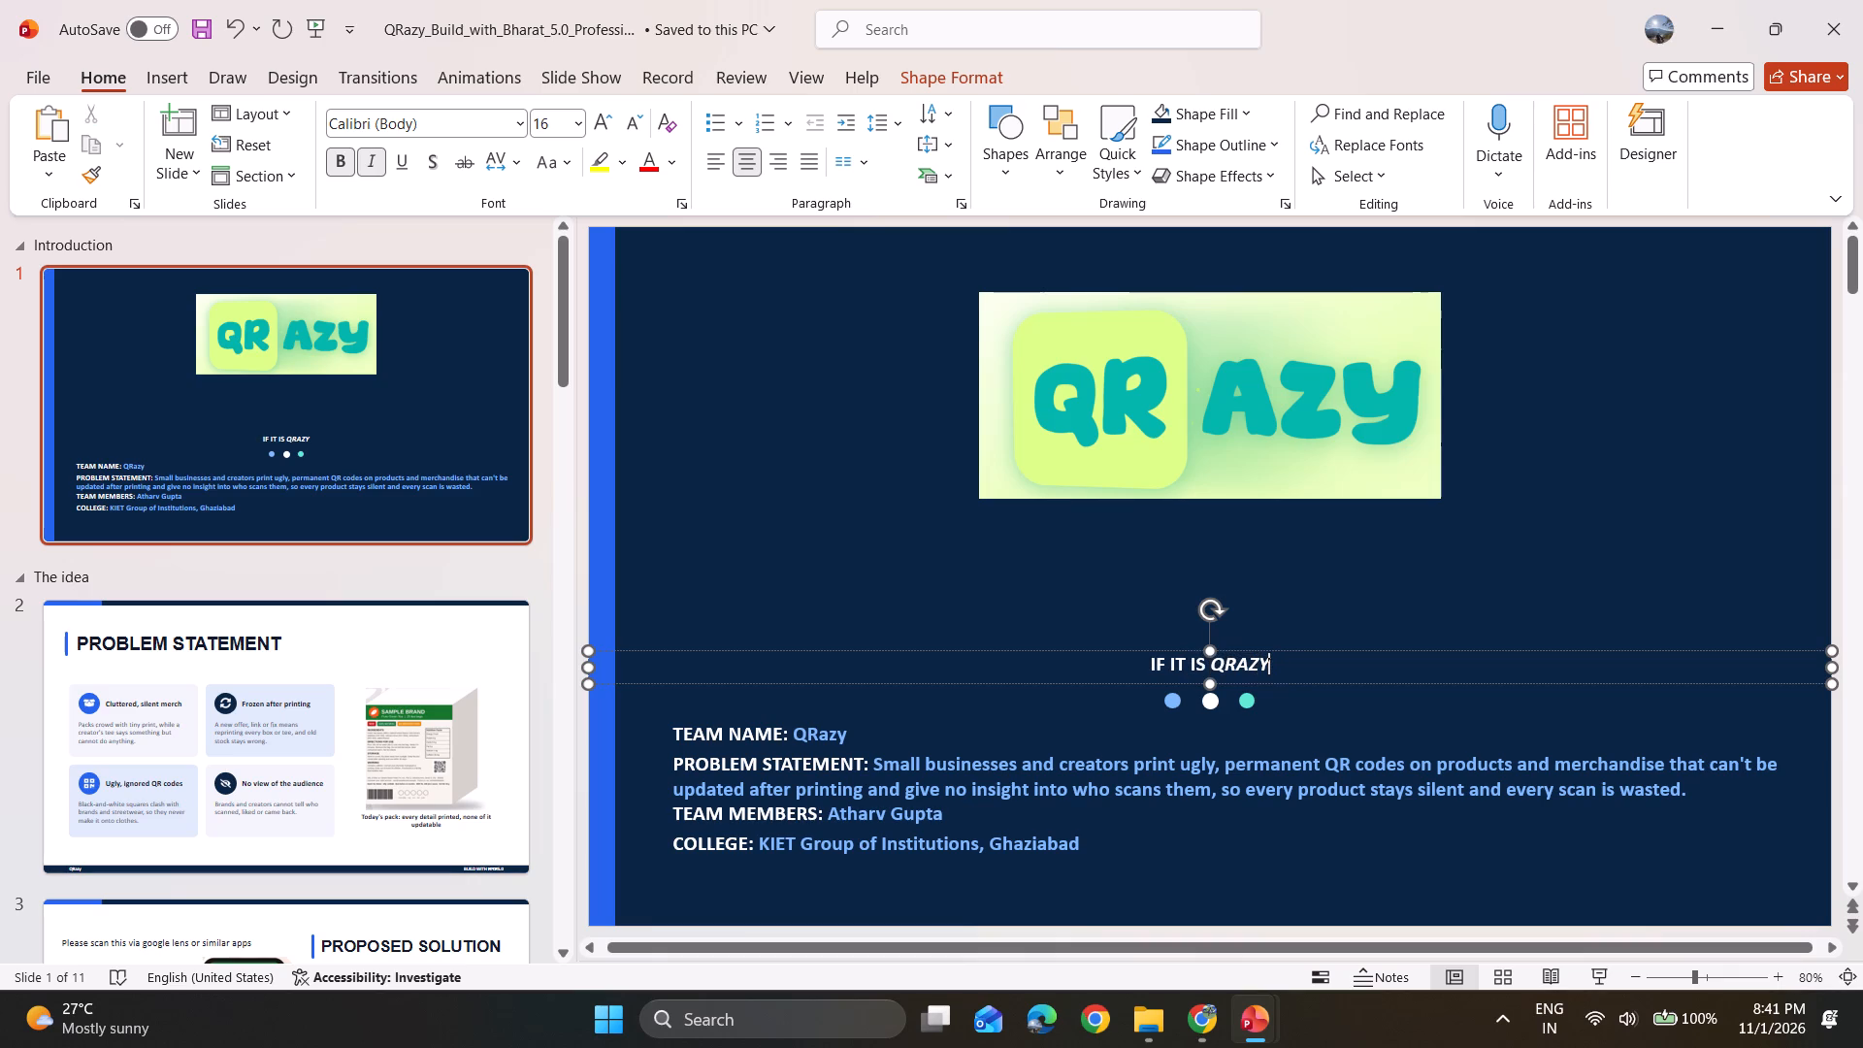
pyautogui.write(',')
pyautogui.press('space')
pyautogui.press('BackSpace')
pyautogui.press('BackSpace')
pyautogui.write('..')
pyautogui.press('space')
pyautogui.press('BackSpace')
pyautogui.press('BackSpace')
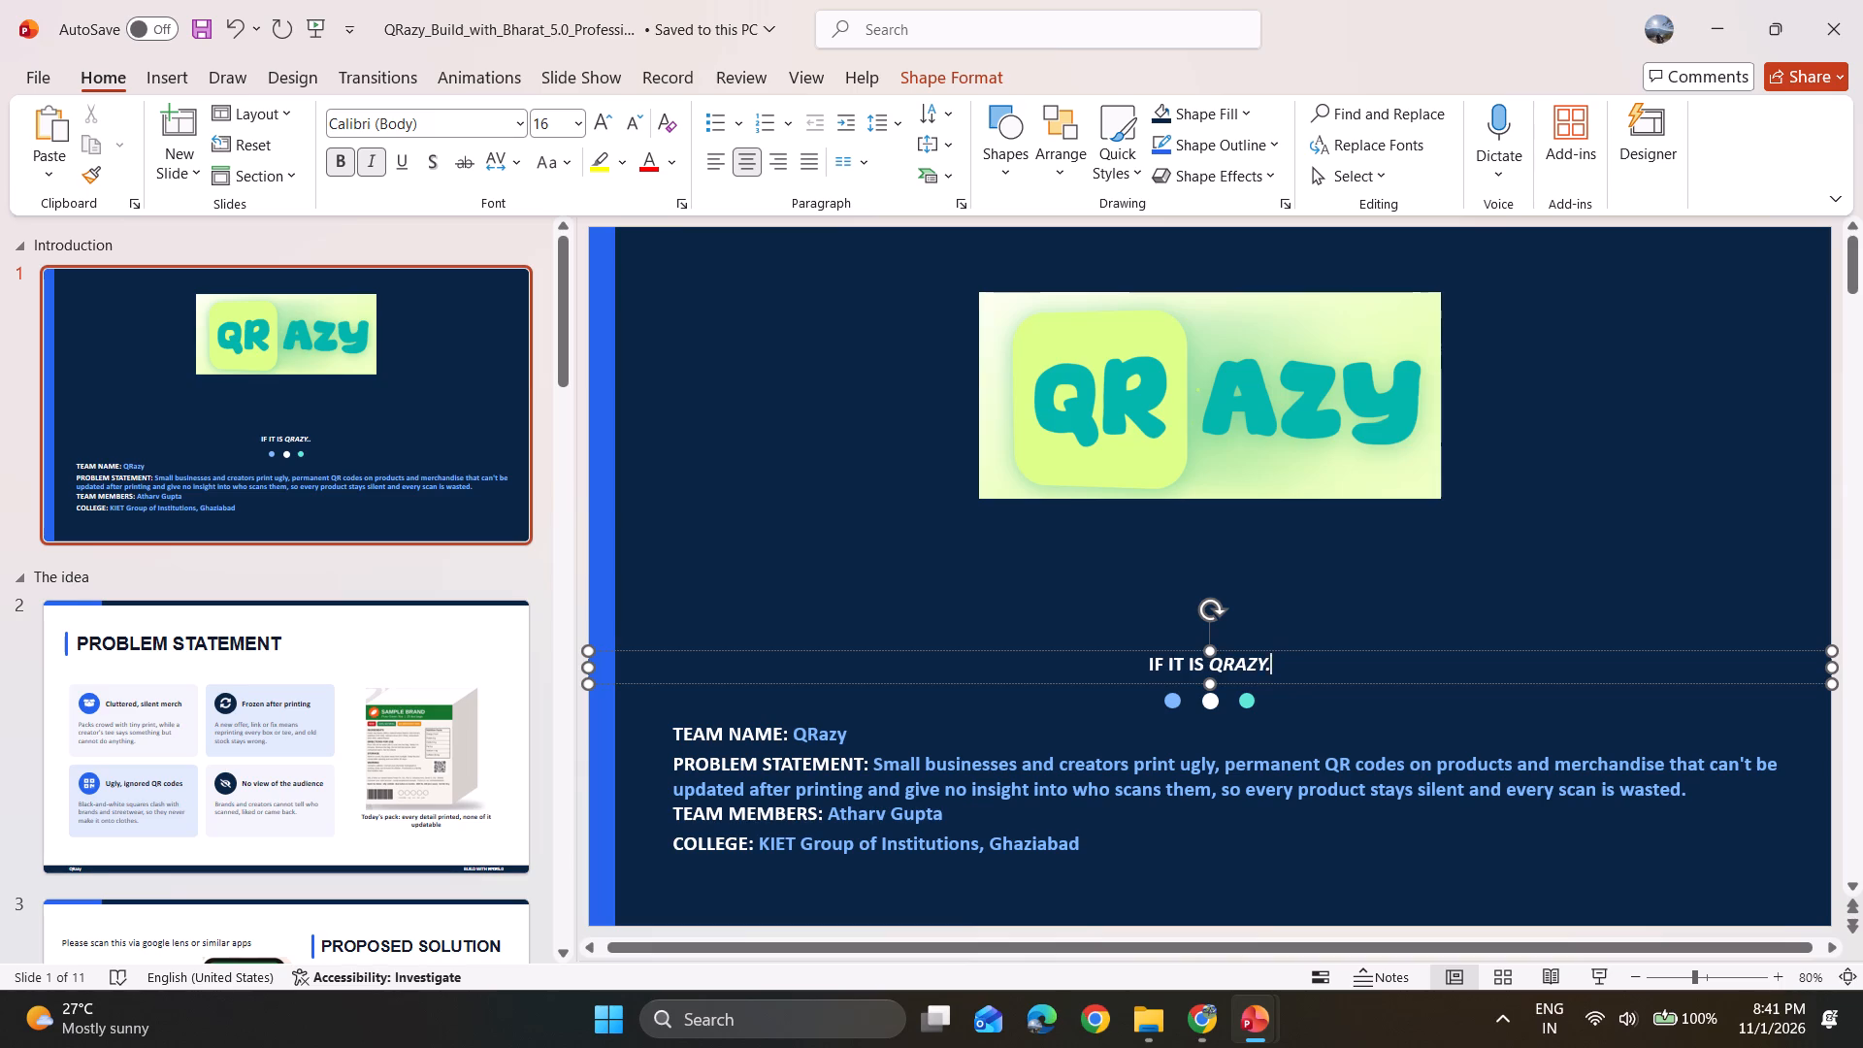
pyautogui.press('BackSpace')
pyautogui.press('space')
pyautogui.press('space')
pyautogui.write('...')
pyautogui.press('space')
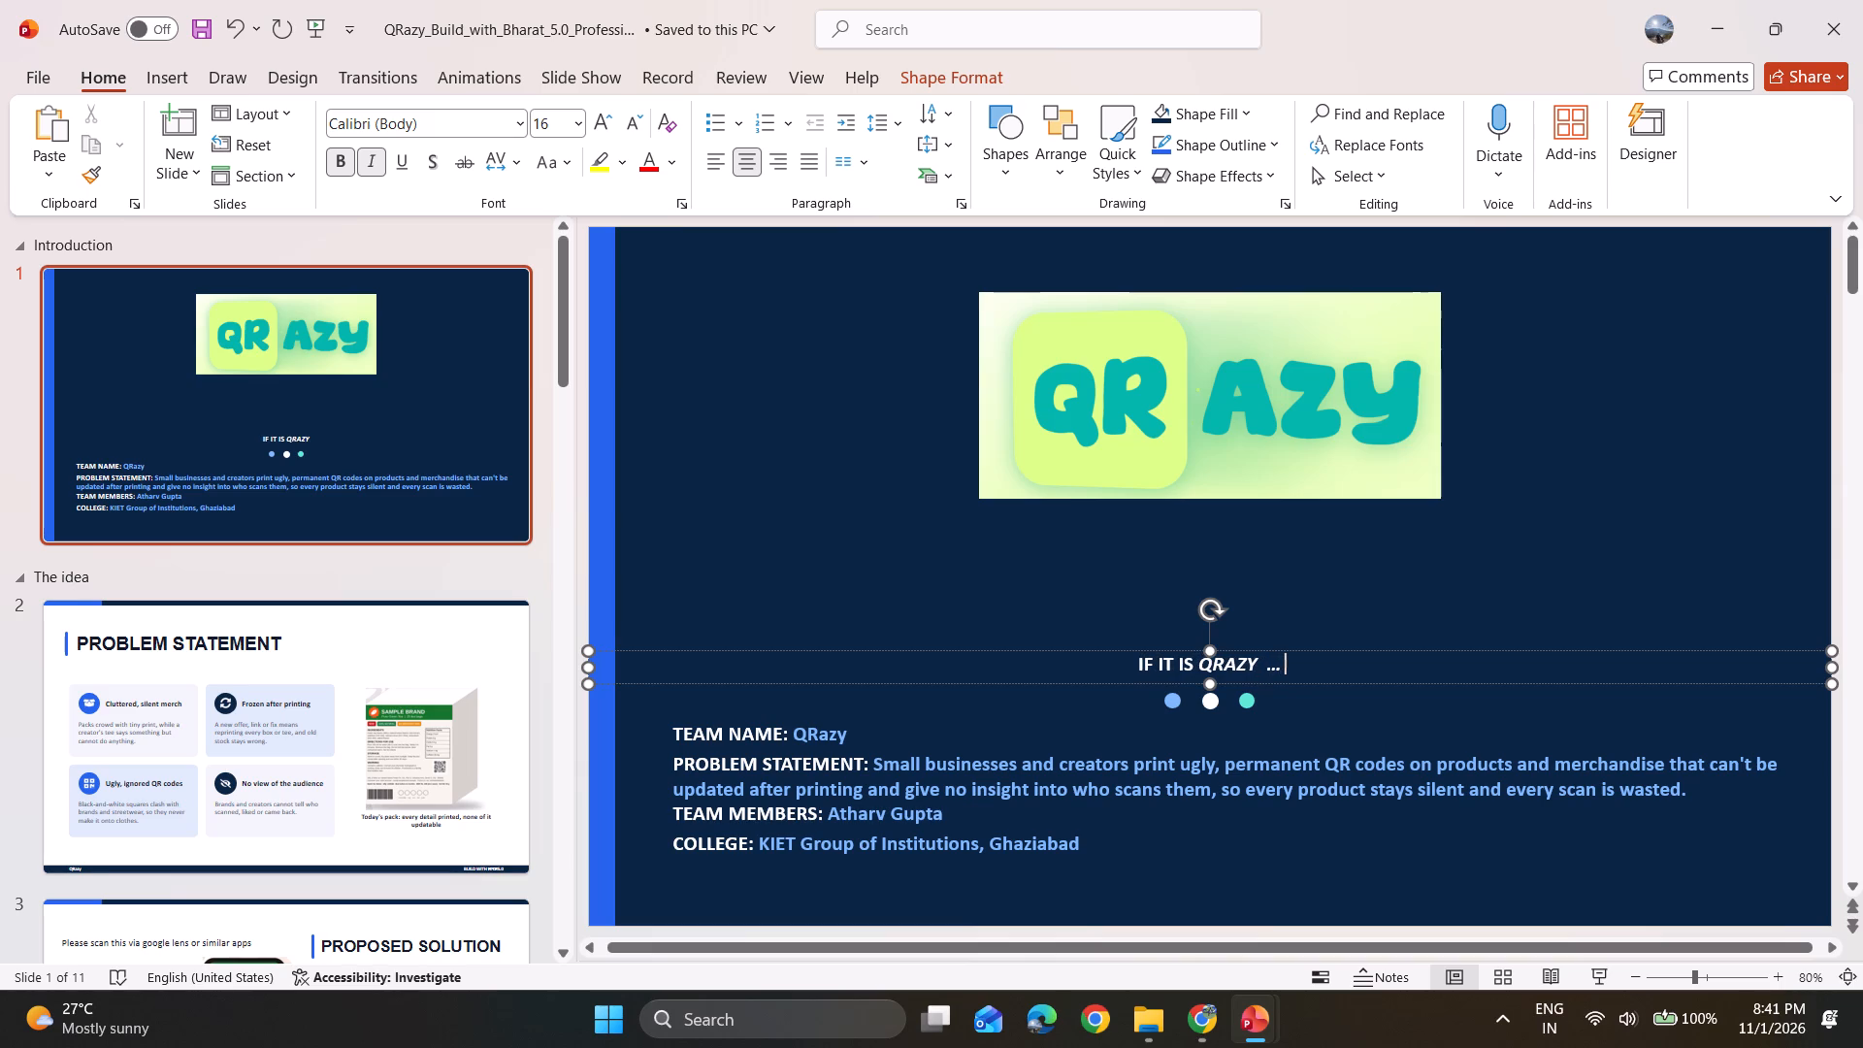
pyautogui.hotkey('shift', 'i')
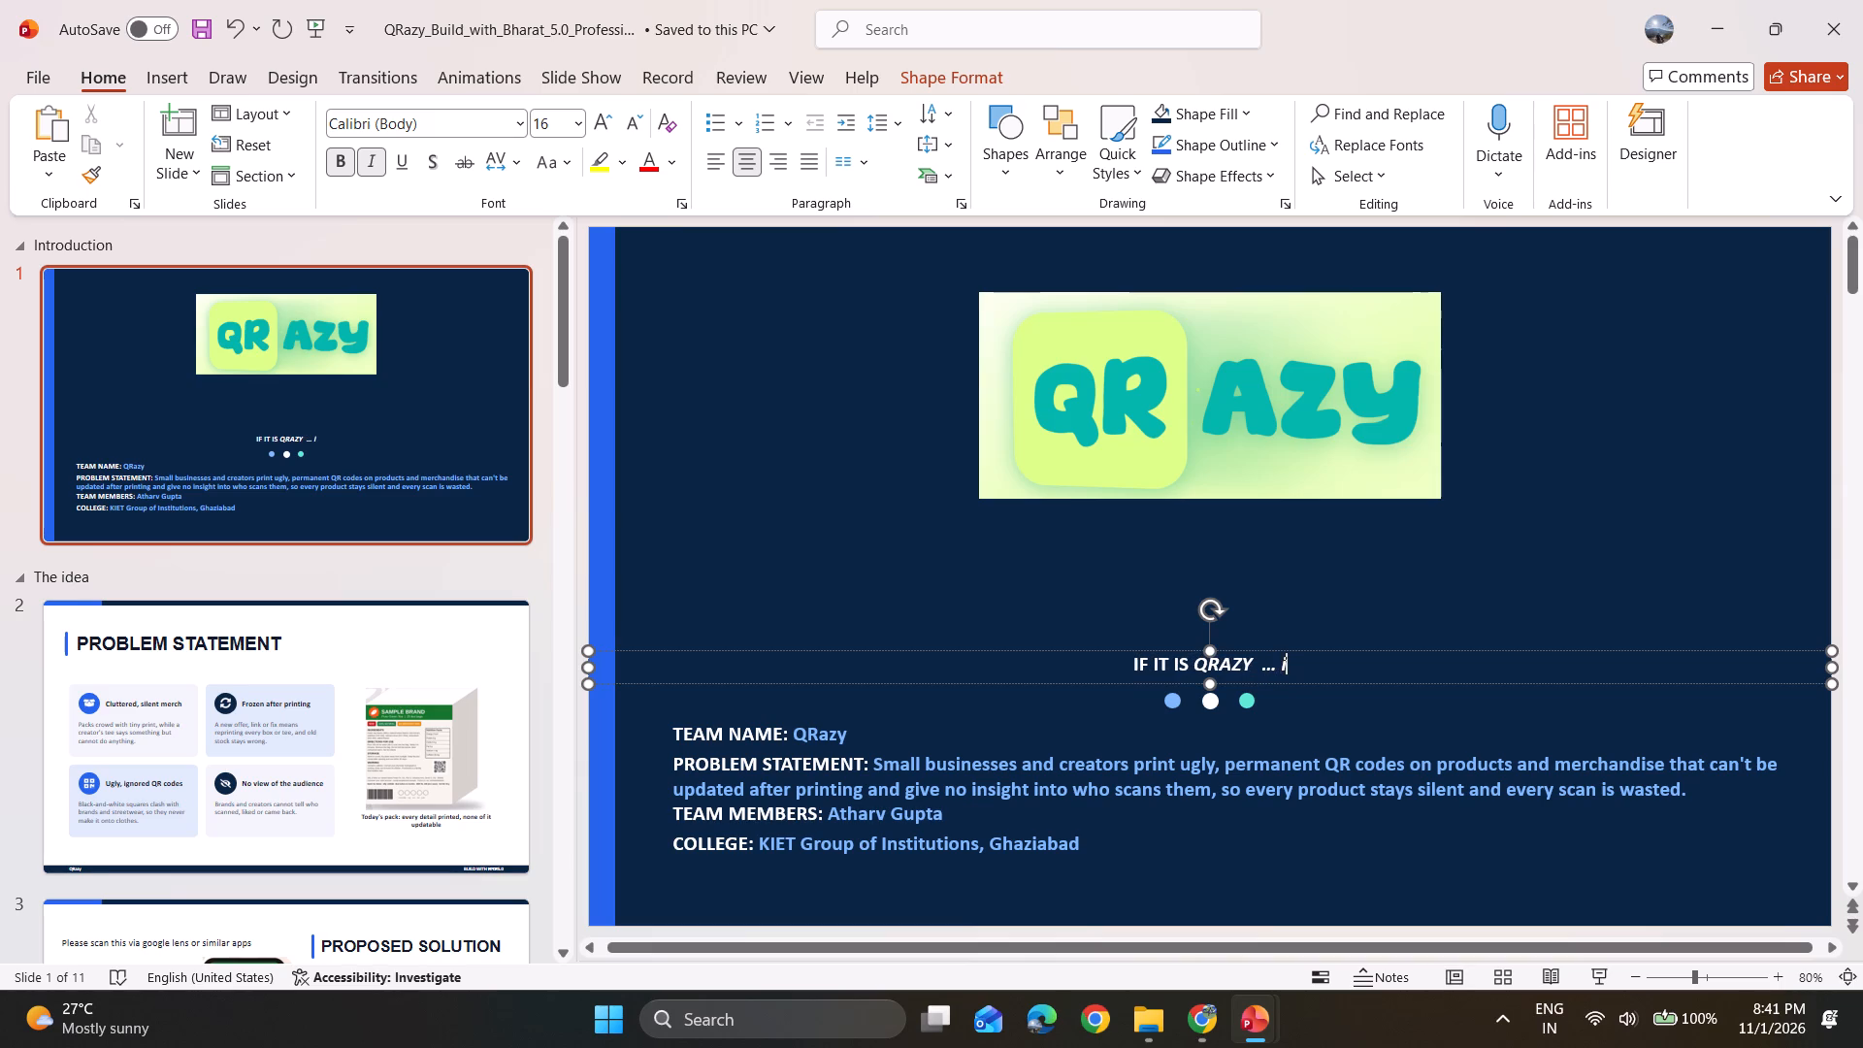
pyautogui.press('BackSpace')
pyautogui.press('t')
pyautogui.press('BackSpace')
pyautogui.write('IT IS SCANNABLE')
pyautogui.press('space')
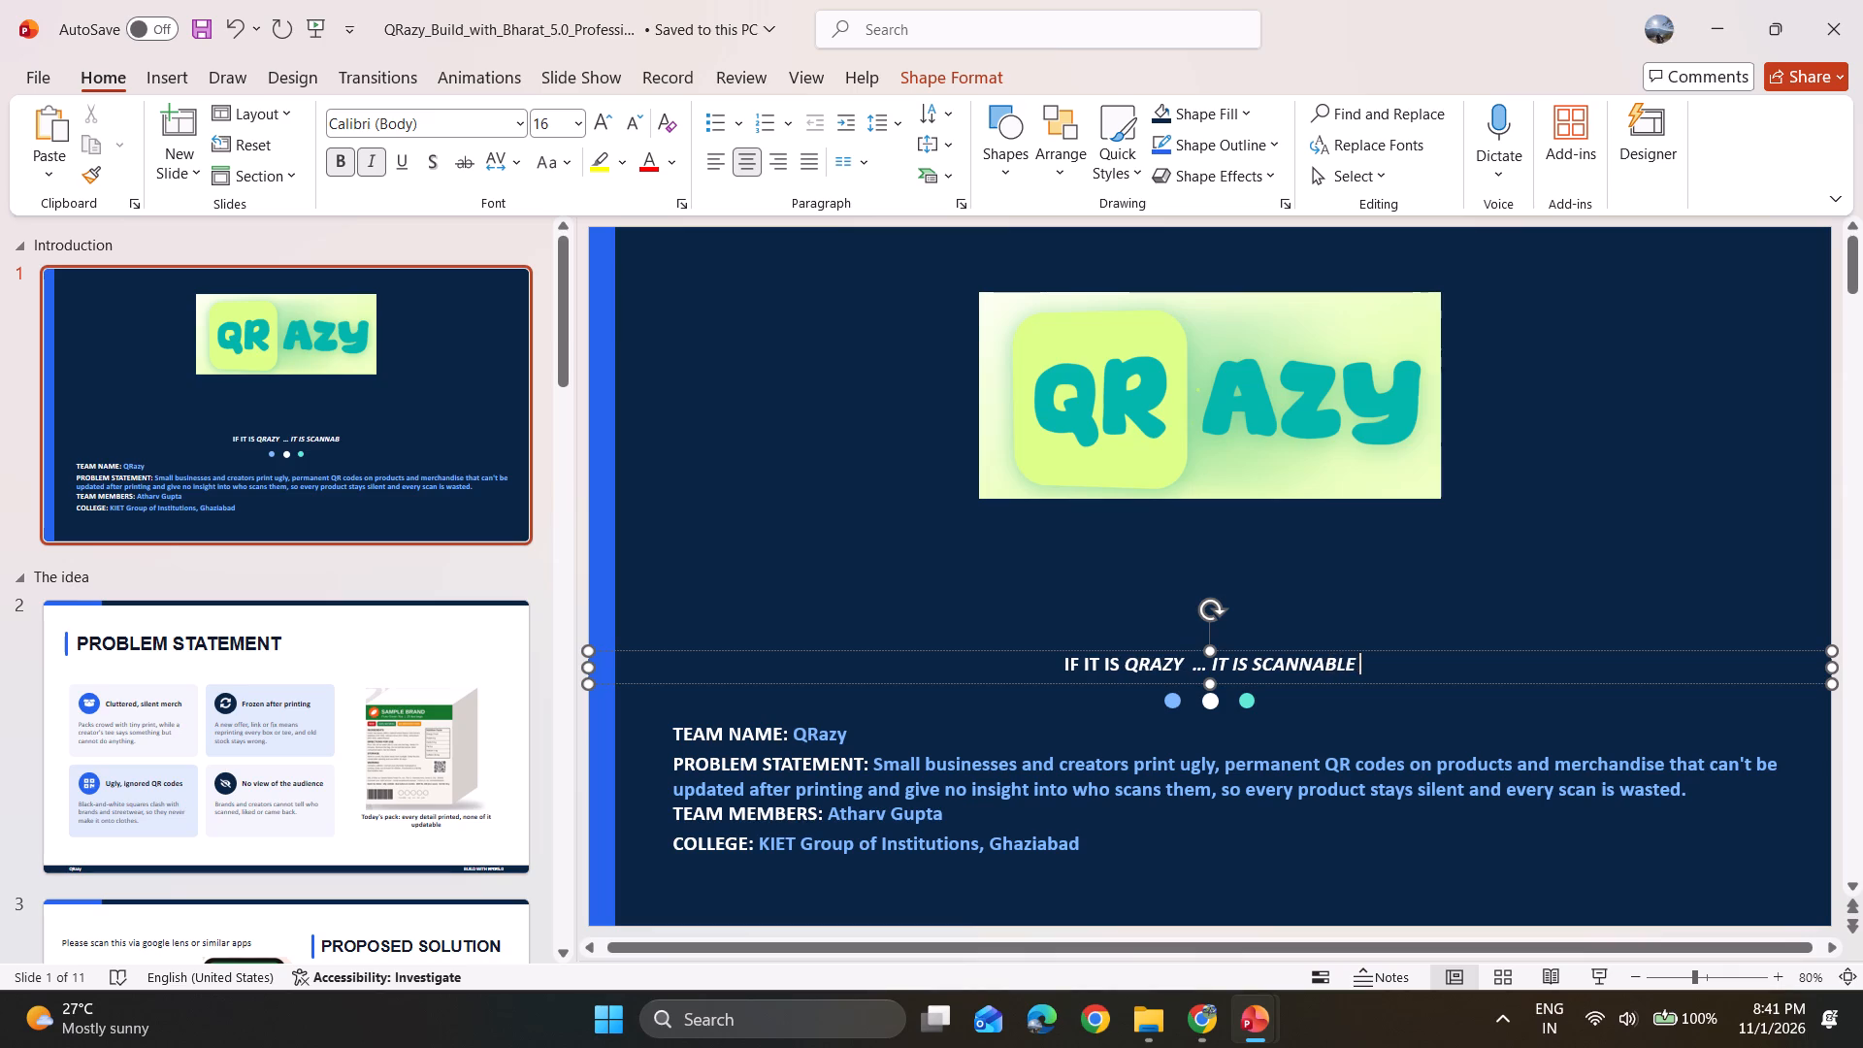
# Remove the italics from IT IS SCANNABLE and the ellipsis in the tagline, leaving only QRAZY italic.
pyautogui.press('Left')
pyautogui.hotkey('shift', 'Left')
pyautogui.hotkey('ctrl', 'shift', 'Left')
pyautogui.hotkey('ctrl', 'shift', 'Left')
pyautogui.hotkey('ctrl', 'shift', 'Left')
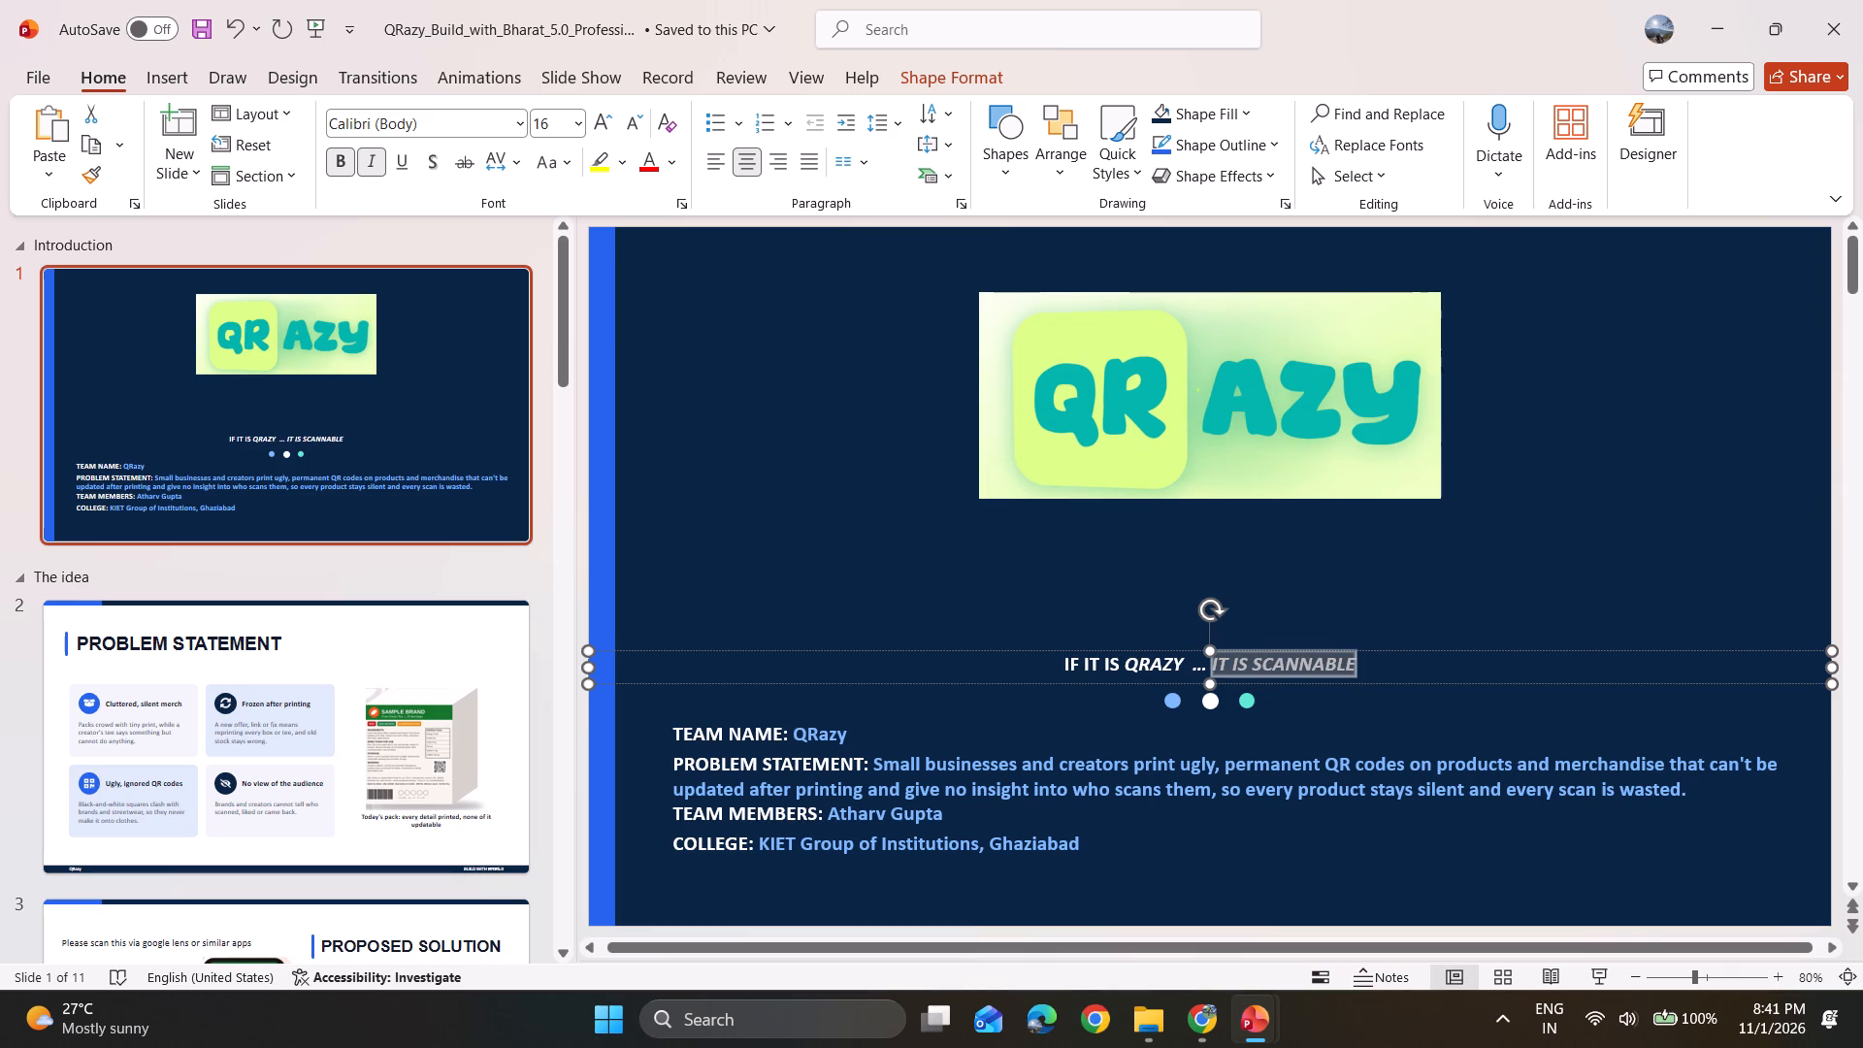
pyautogui.hotkey('ctrl', 'i')
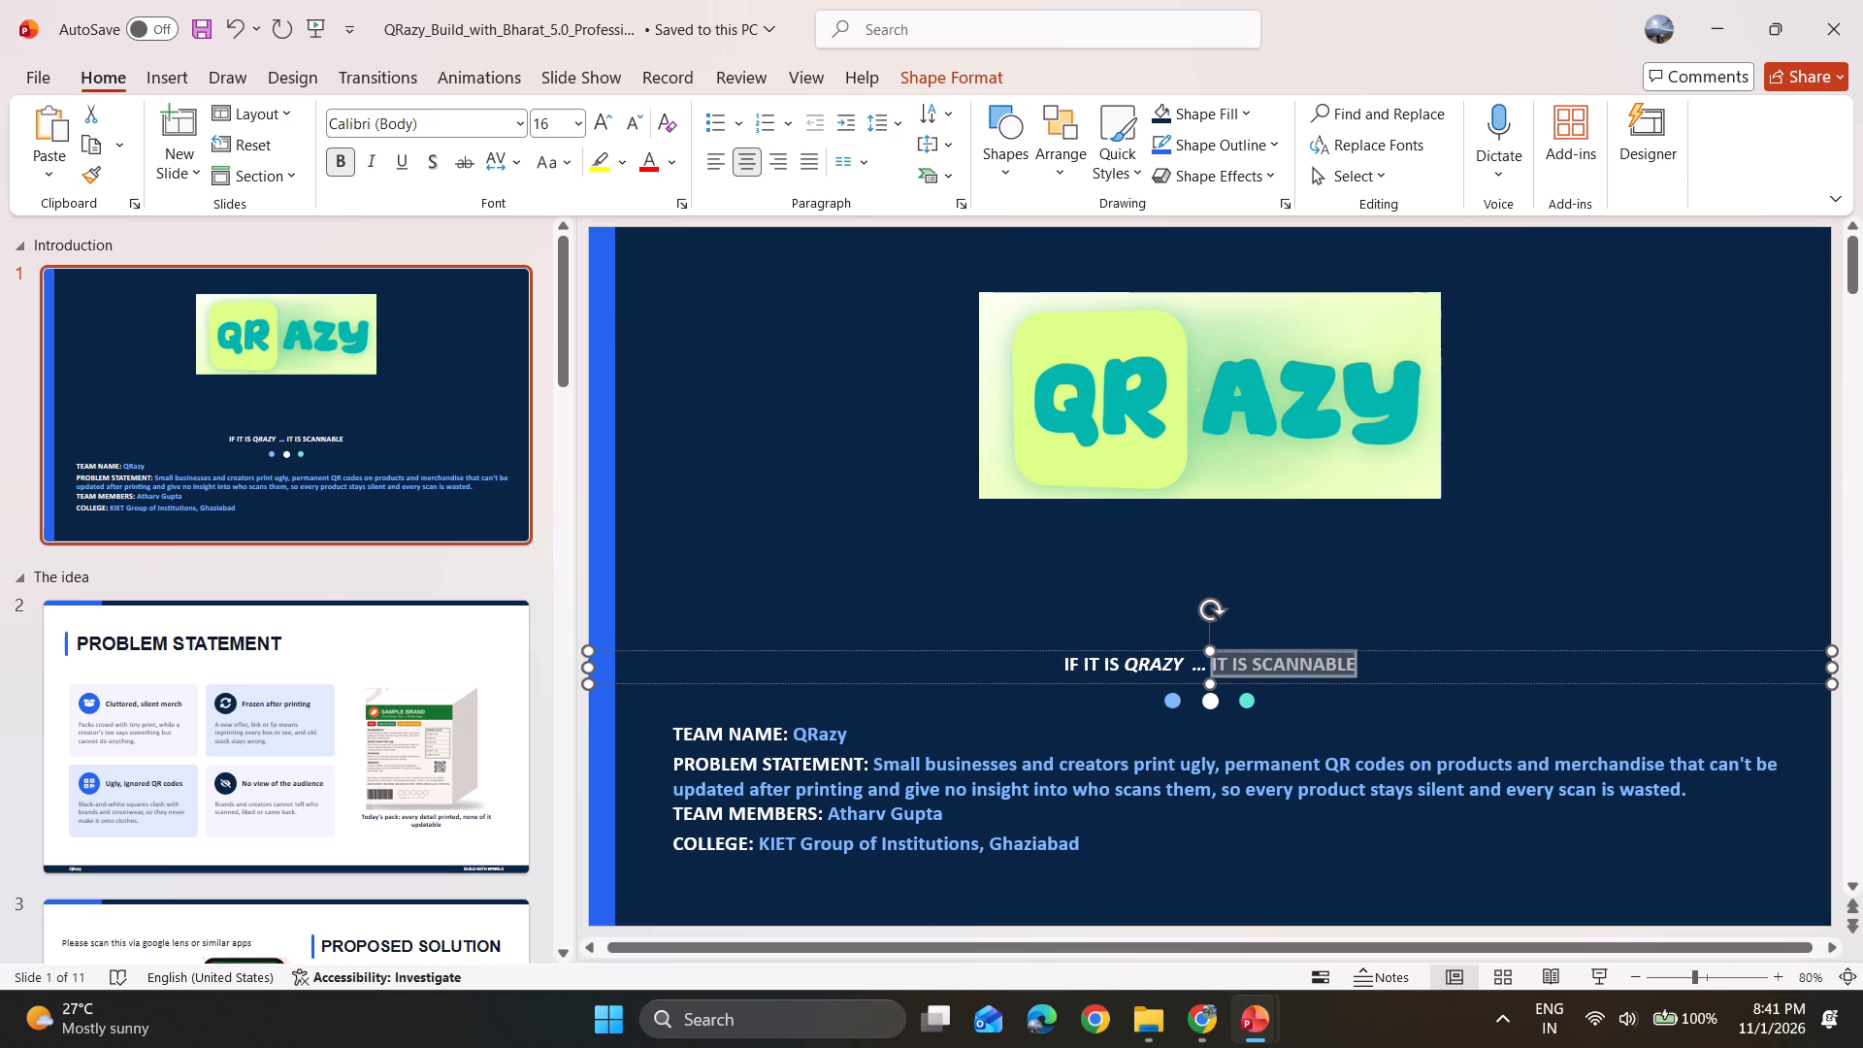
pyautogui.click(1189, 676)
pyautogui.doubleClick(1197, 666)
pyautogui.hotkey('ctrl', 'i')
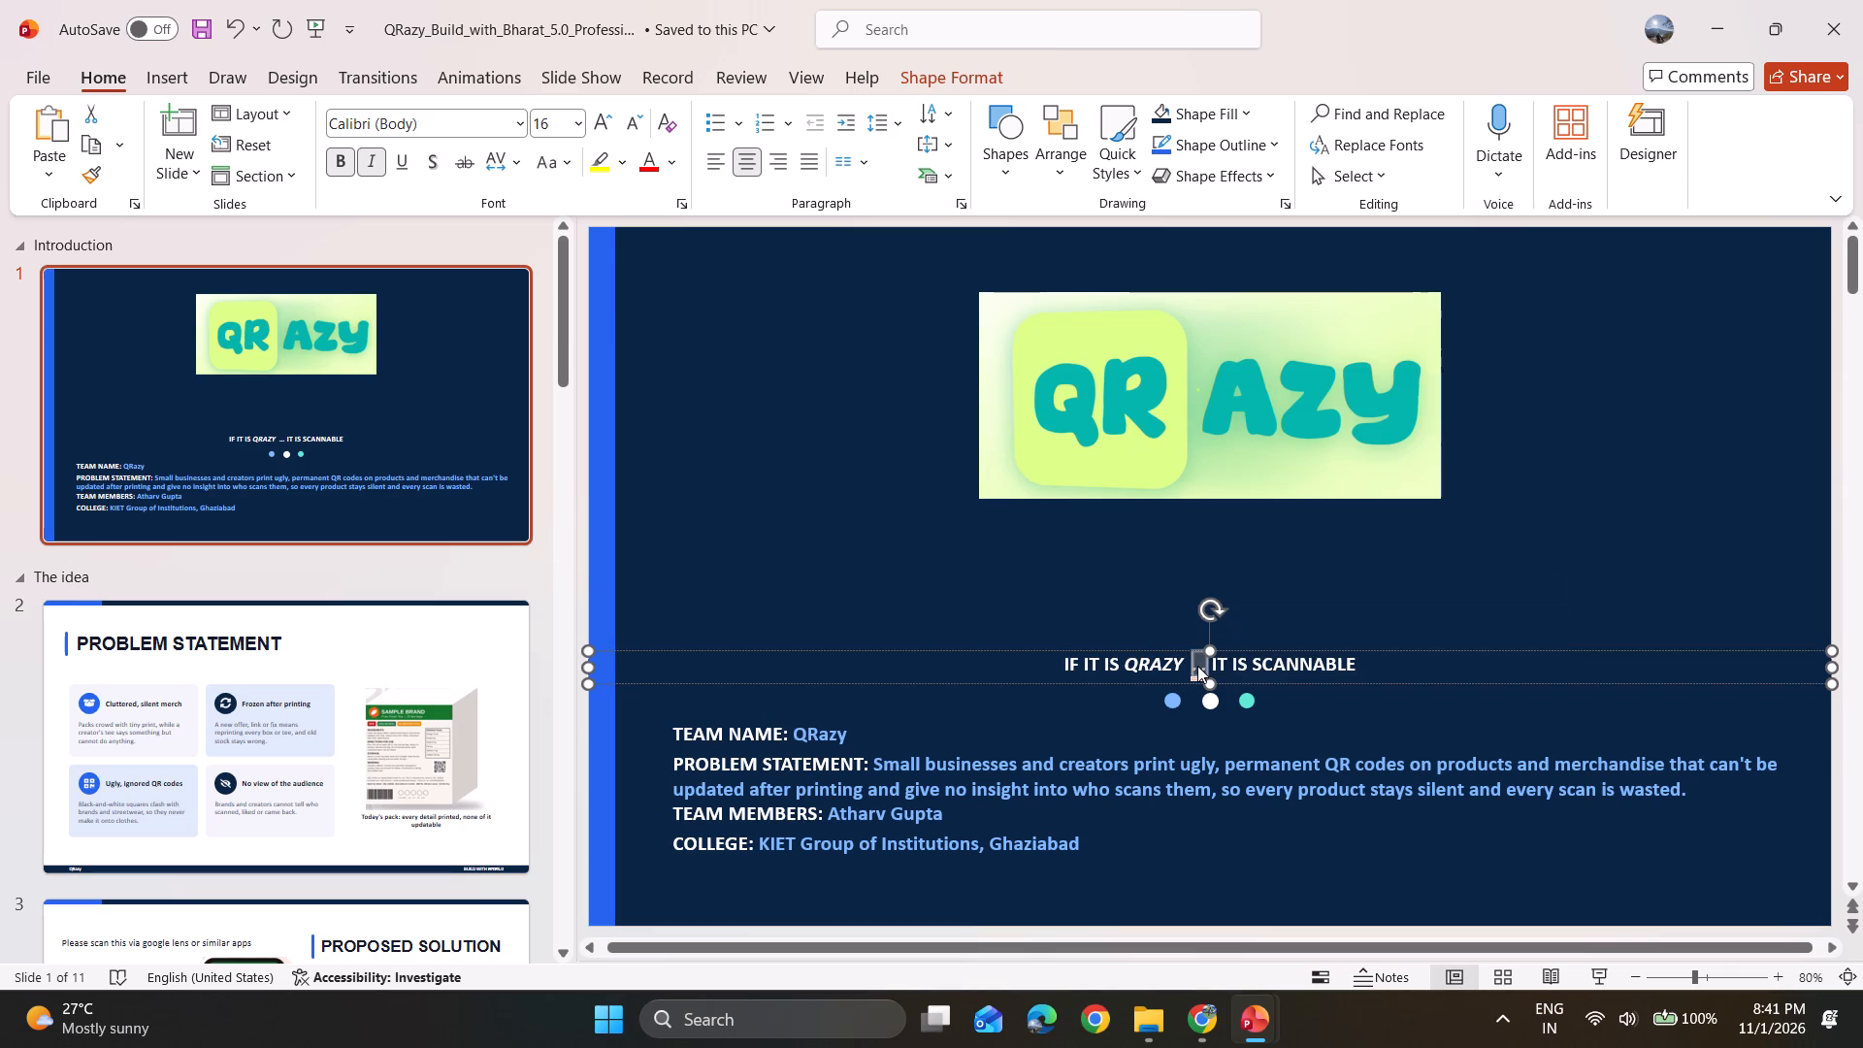
pyautogui.click(1174, 609)
pyautogui.click(1132, 665)
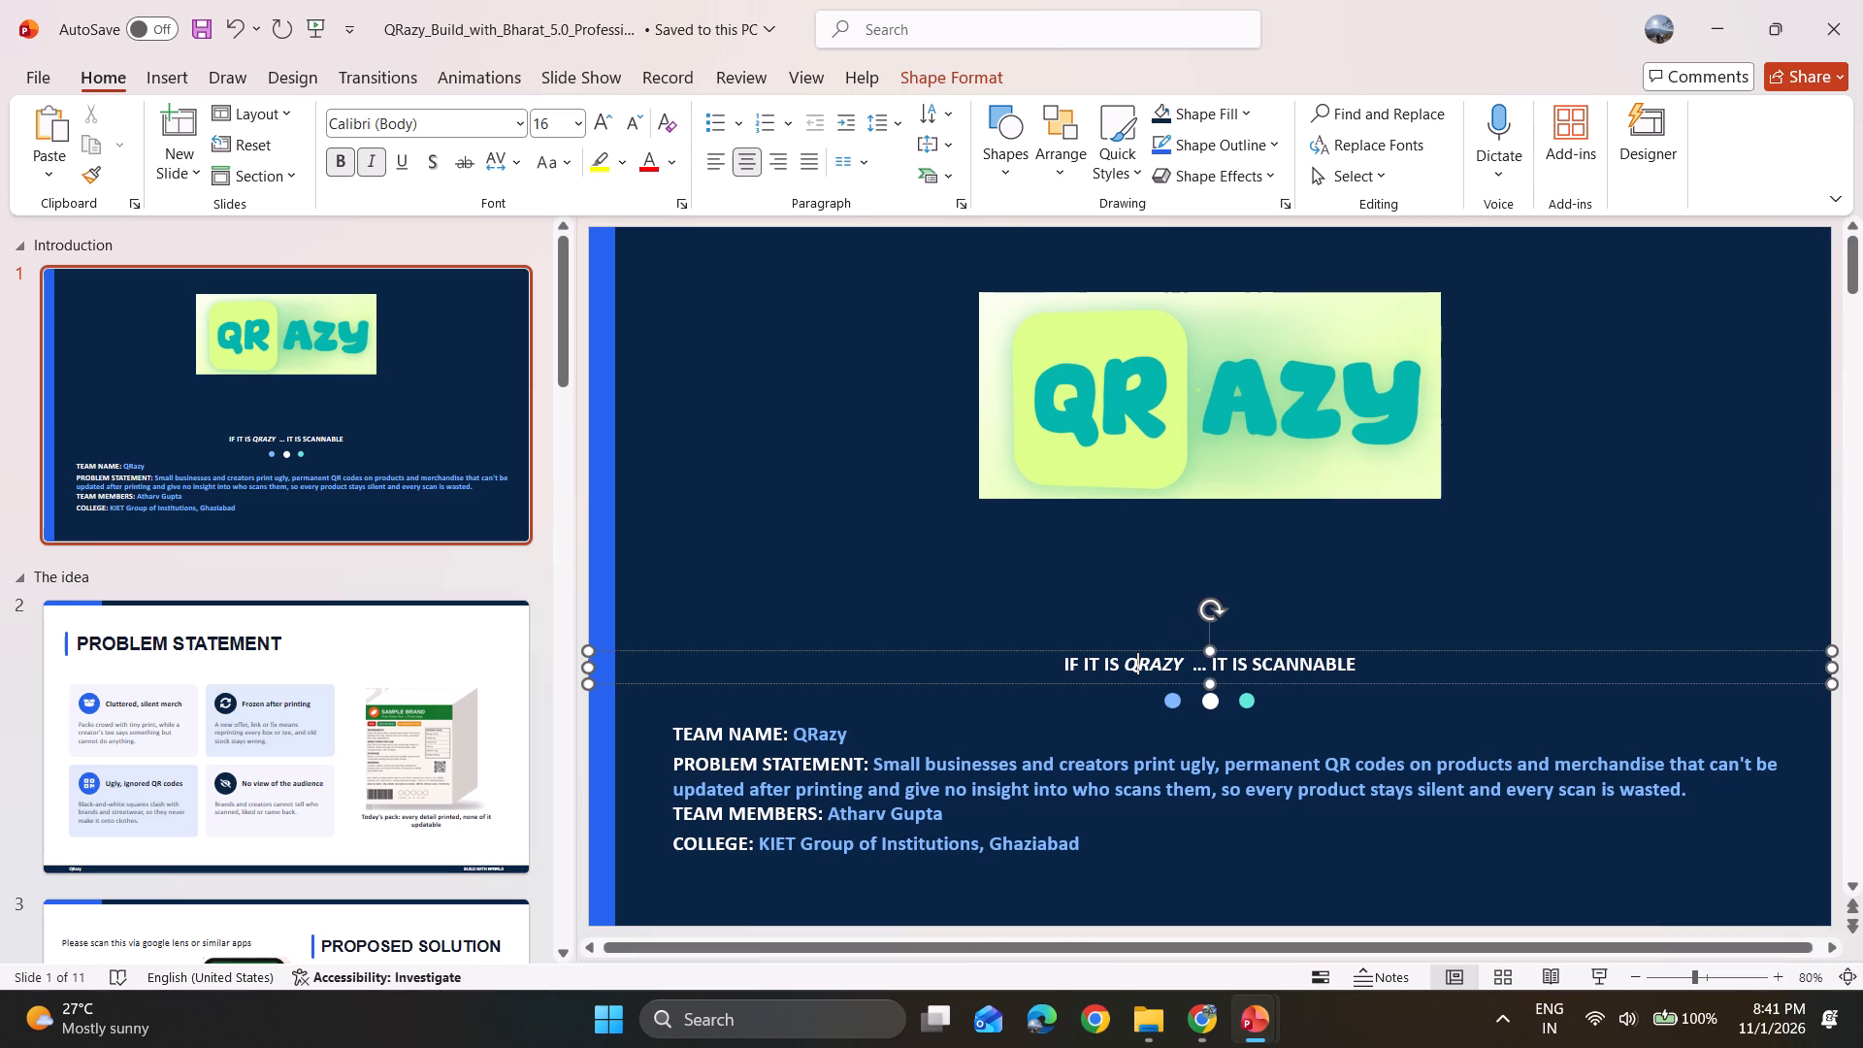
pyautogui.click(1116, 674)
# Move the QRazy logo down to just above the tagline, keeping it horizontally centred on the cover slide.
pyautogui.click(1173, 372)
pyautogui.moveTo(1164, 384); pyautogui.dragTo(1153, 486)
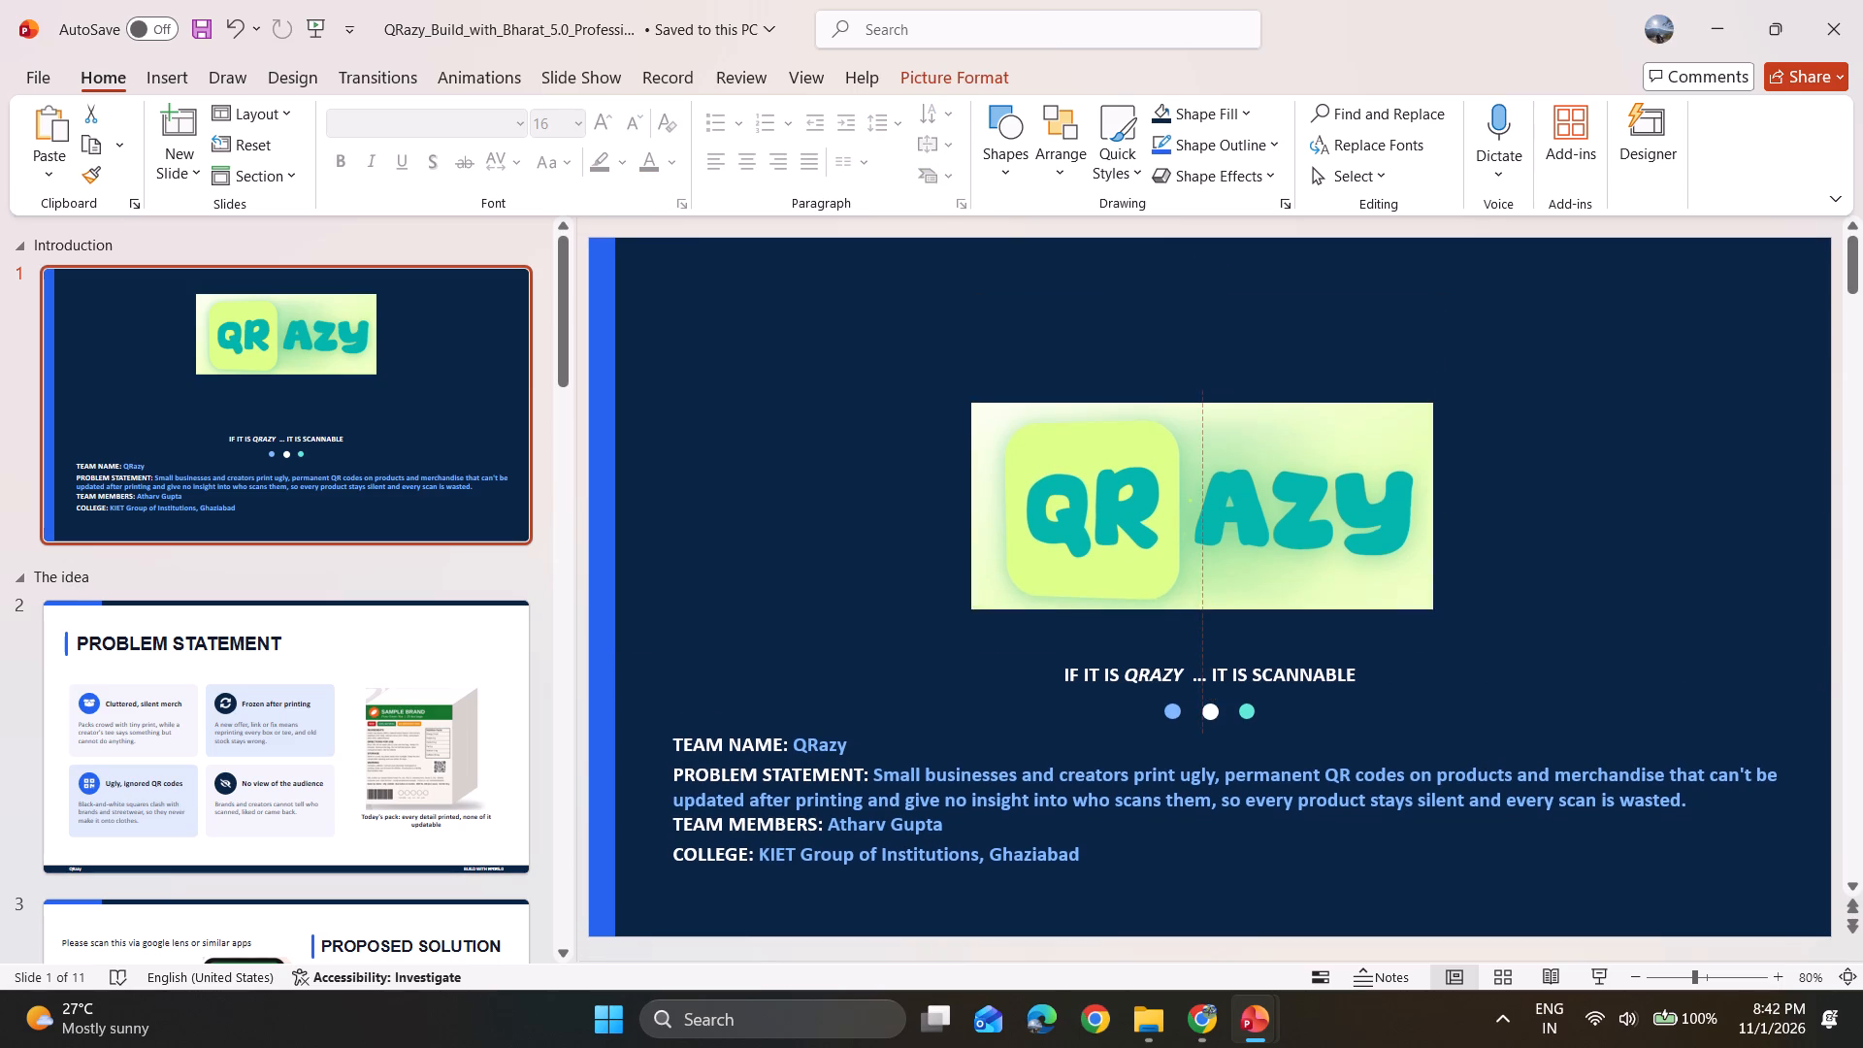
pyautogui.moveTo(1153, 486); pyautogui.dragTo(1165, 516)
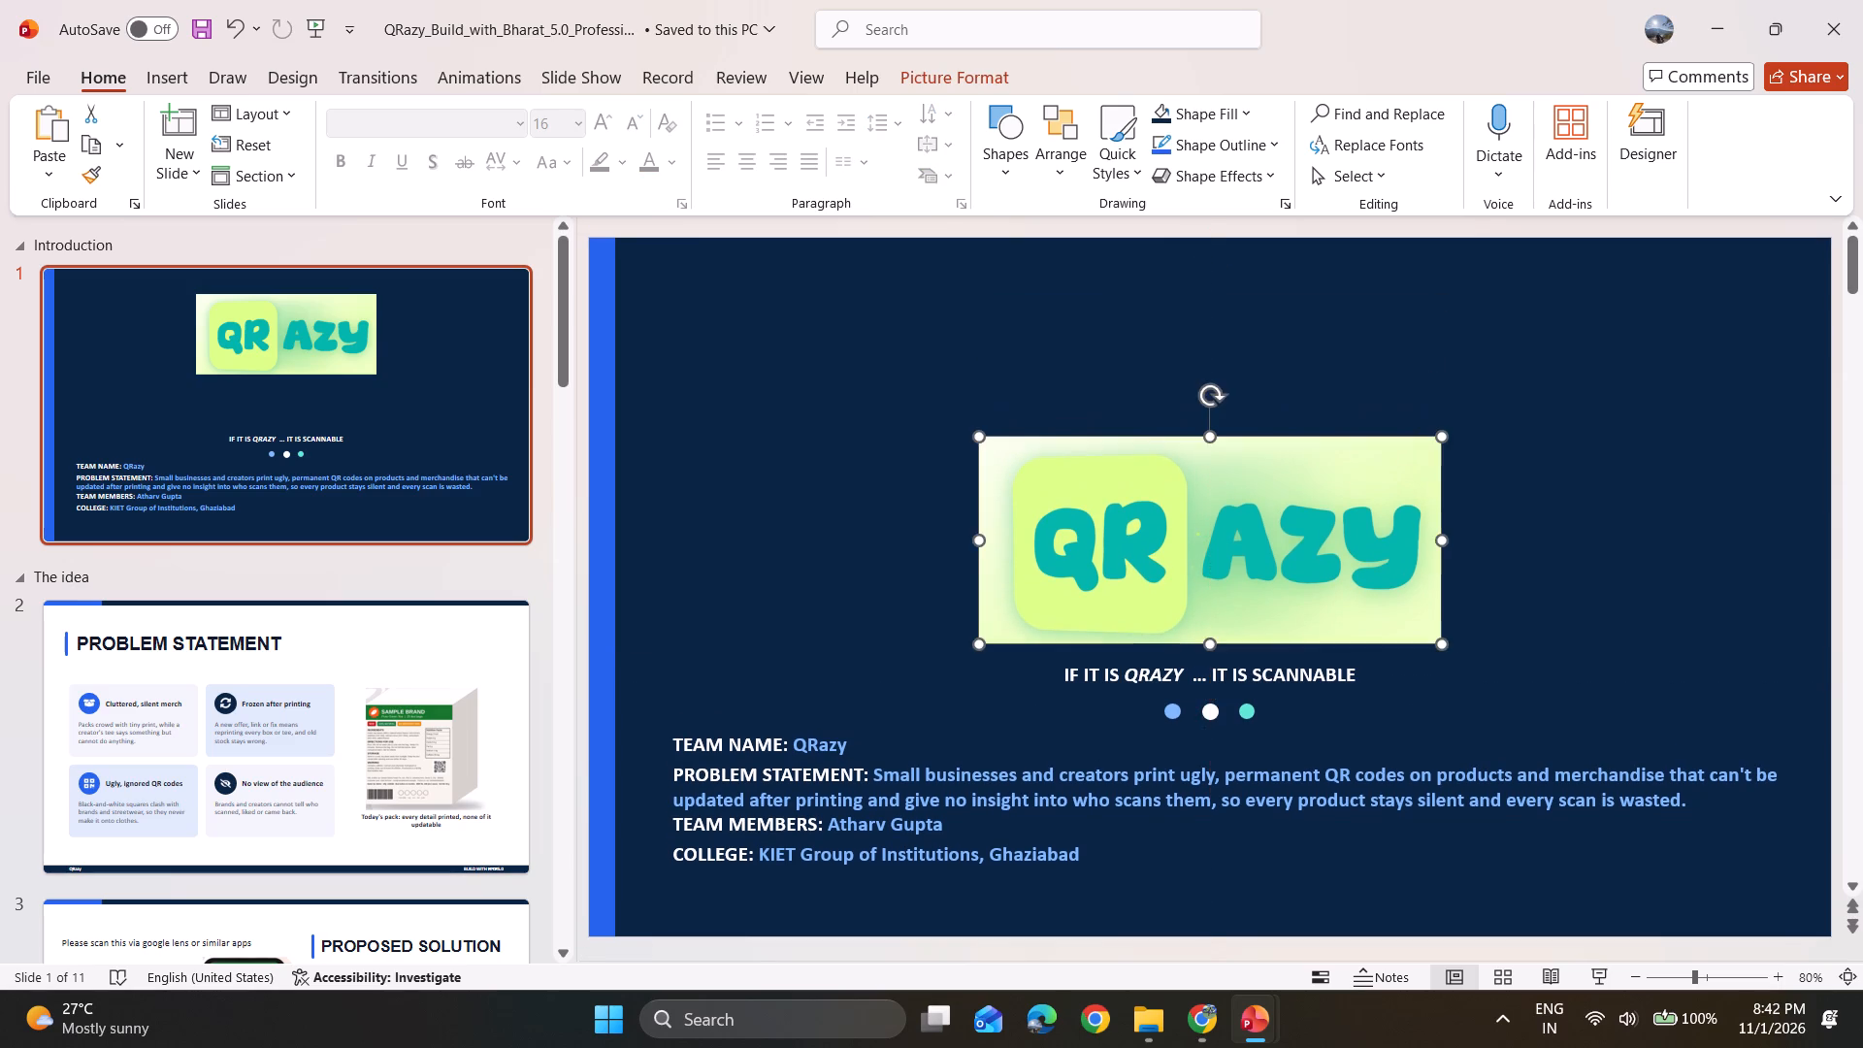
pyautogui.click(846, 474)
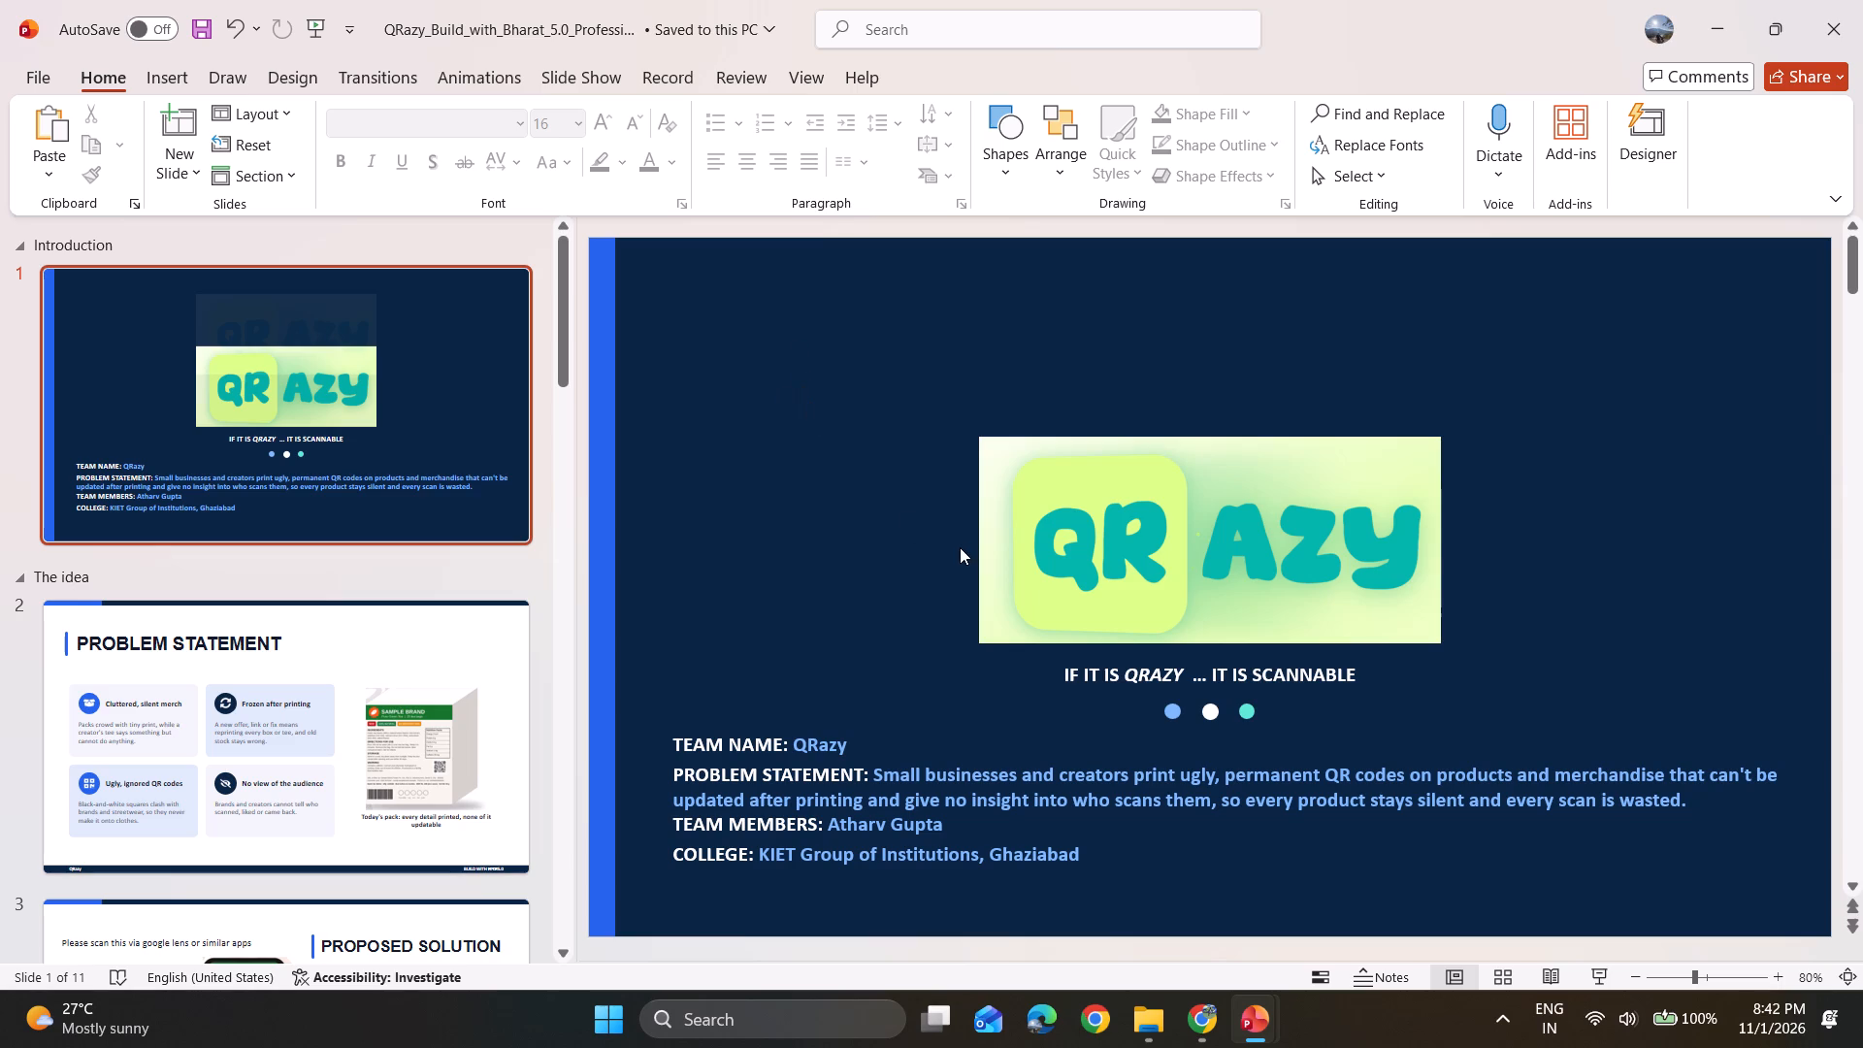
# Capture a screenshot of the whole cover slide area.
pyautogui.press('Print')
pyautogui.moveTo(585, 236); pyautogui.dragTo(1757, 873)
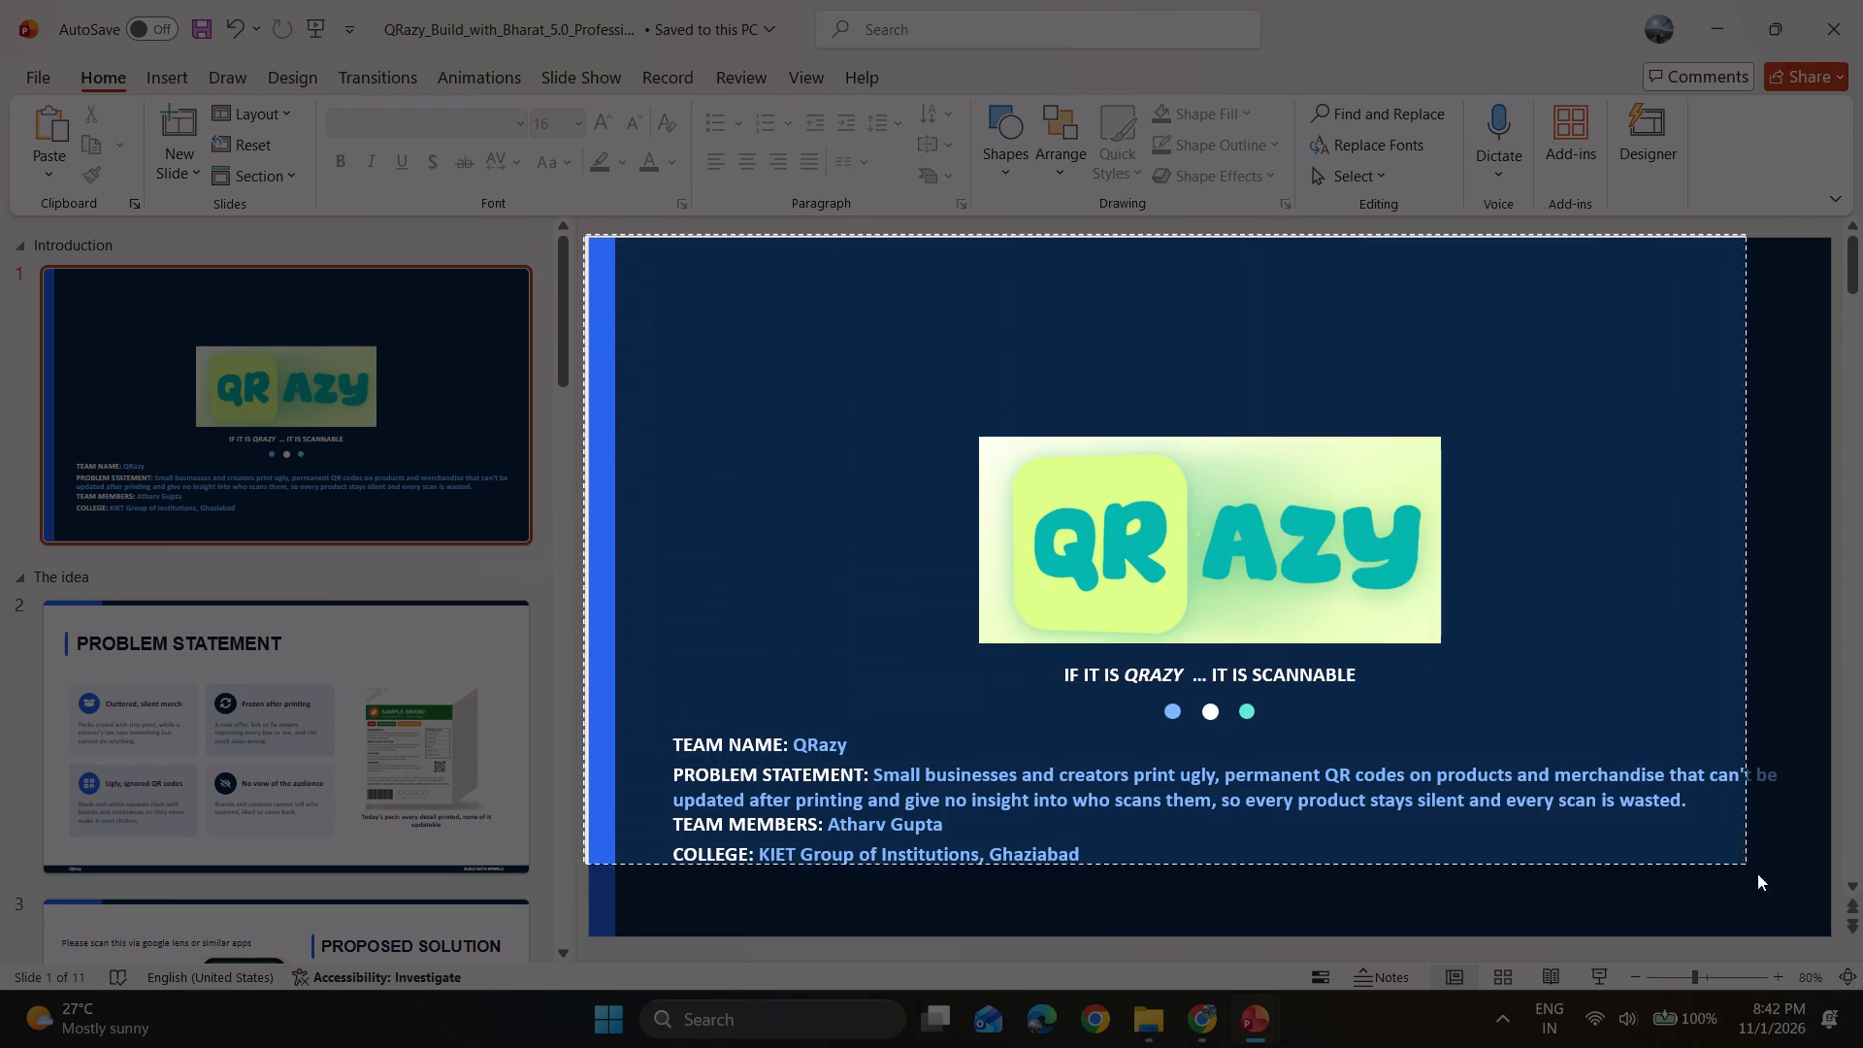
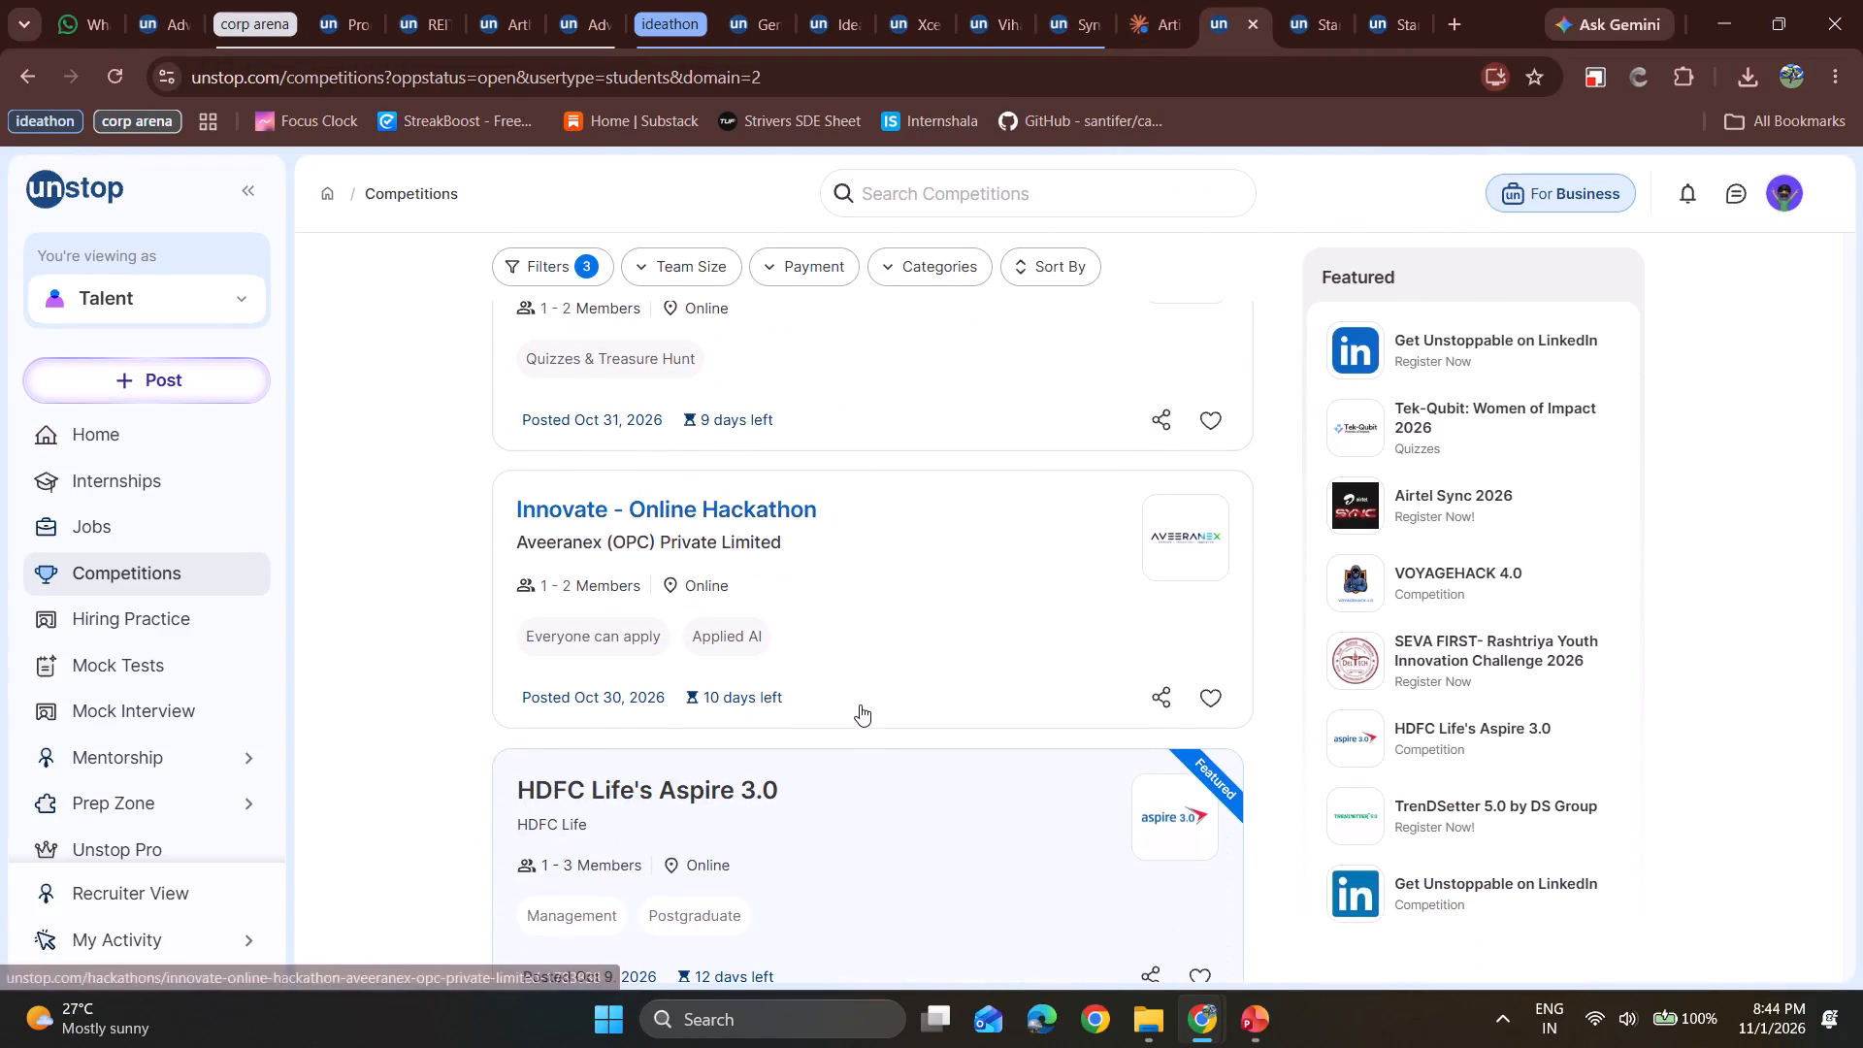
# Open the Innovate - Online Hackathon listing by Aveeranex from the Unstop competitions list in a new tab.
pyautogui.rightClick(670, 520)
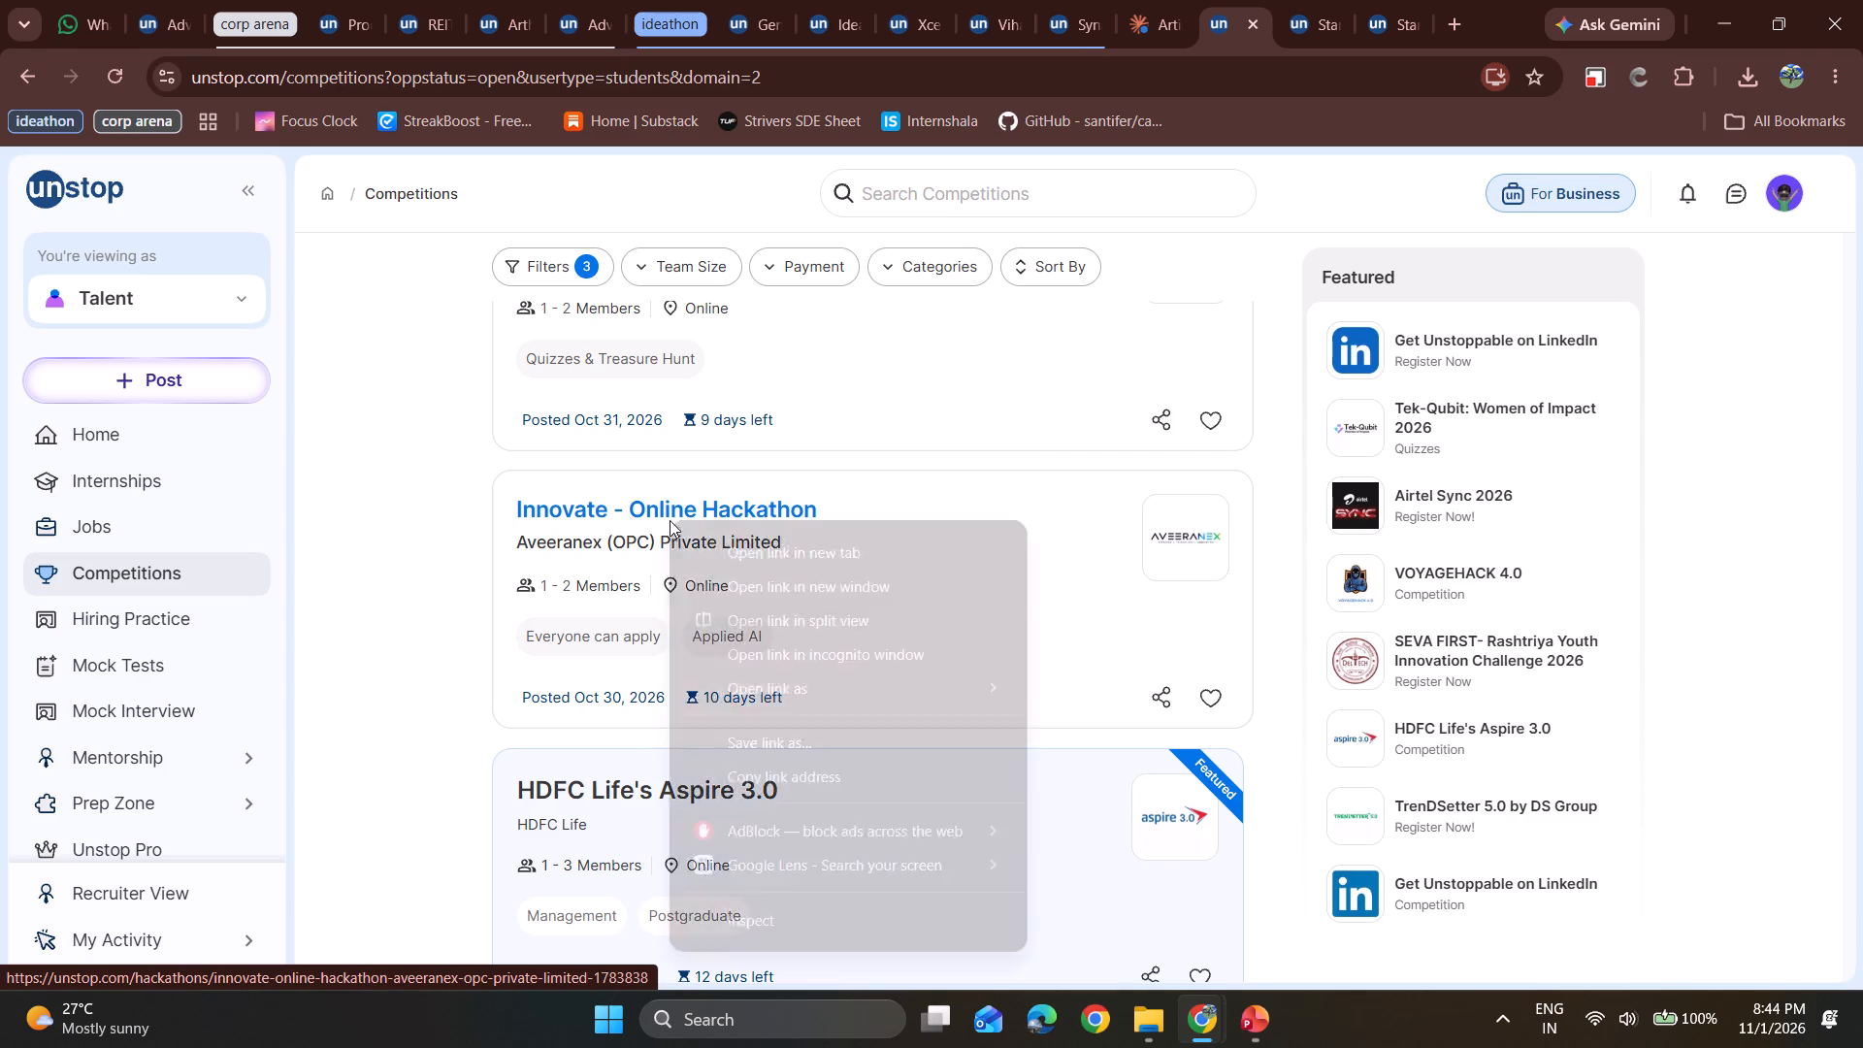
pyautogui.click(778, 548)
# Look through the further open student competitions listed after HDFC Life's Aspire 3.0 on Unstop.
pyautogui.scroll(-6, 765, 636)
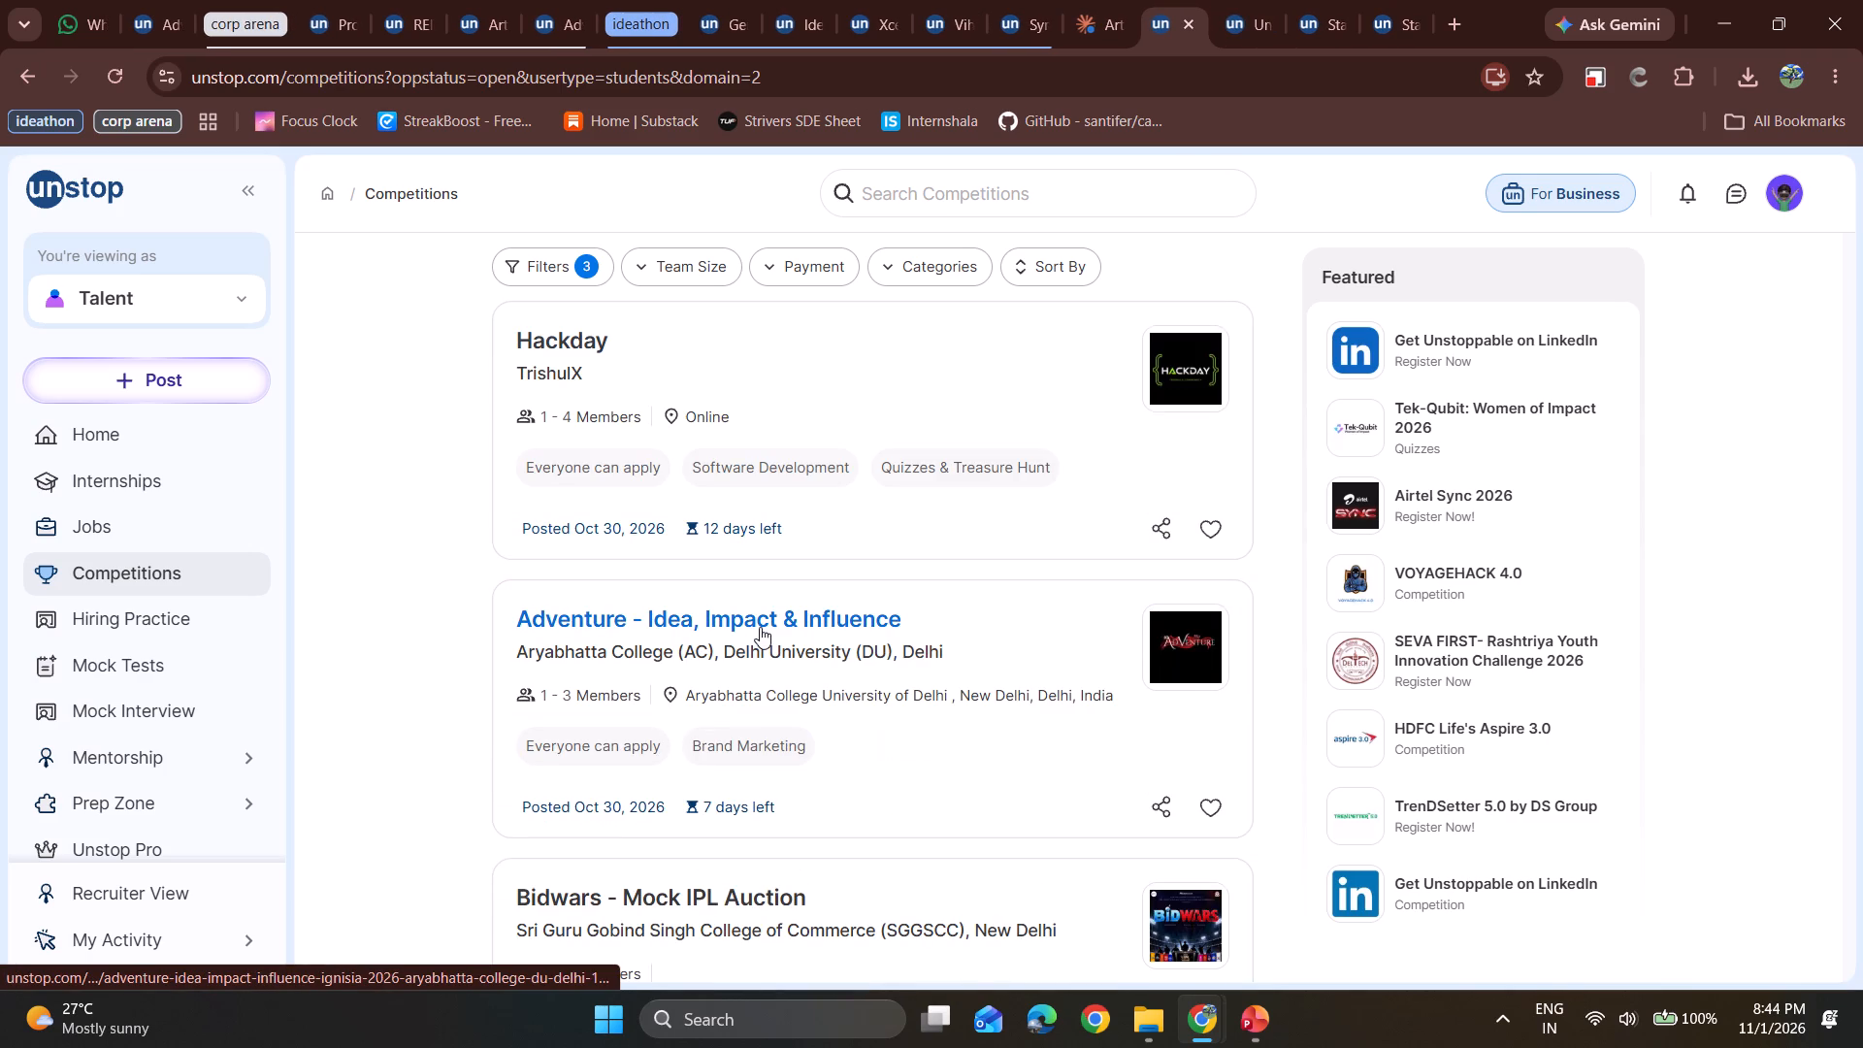
# Open TrishulX's Hackday listing in a new tab, keeping the Unstop competitions list open.
pyautogui.scroll(1, 761, 627)
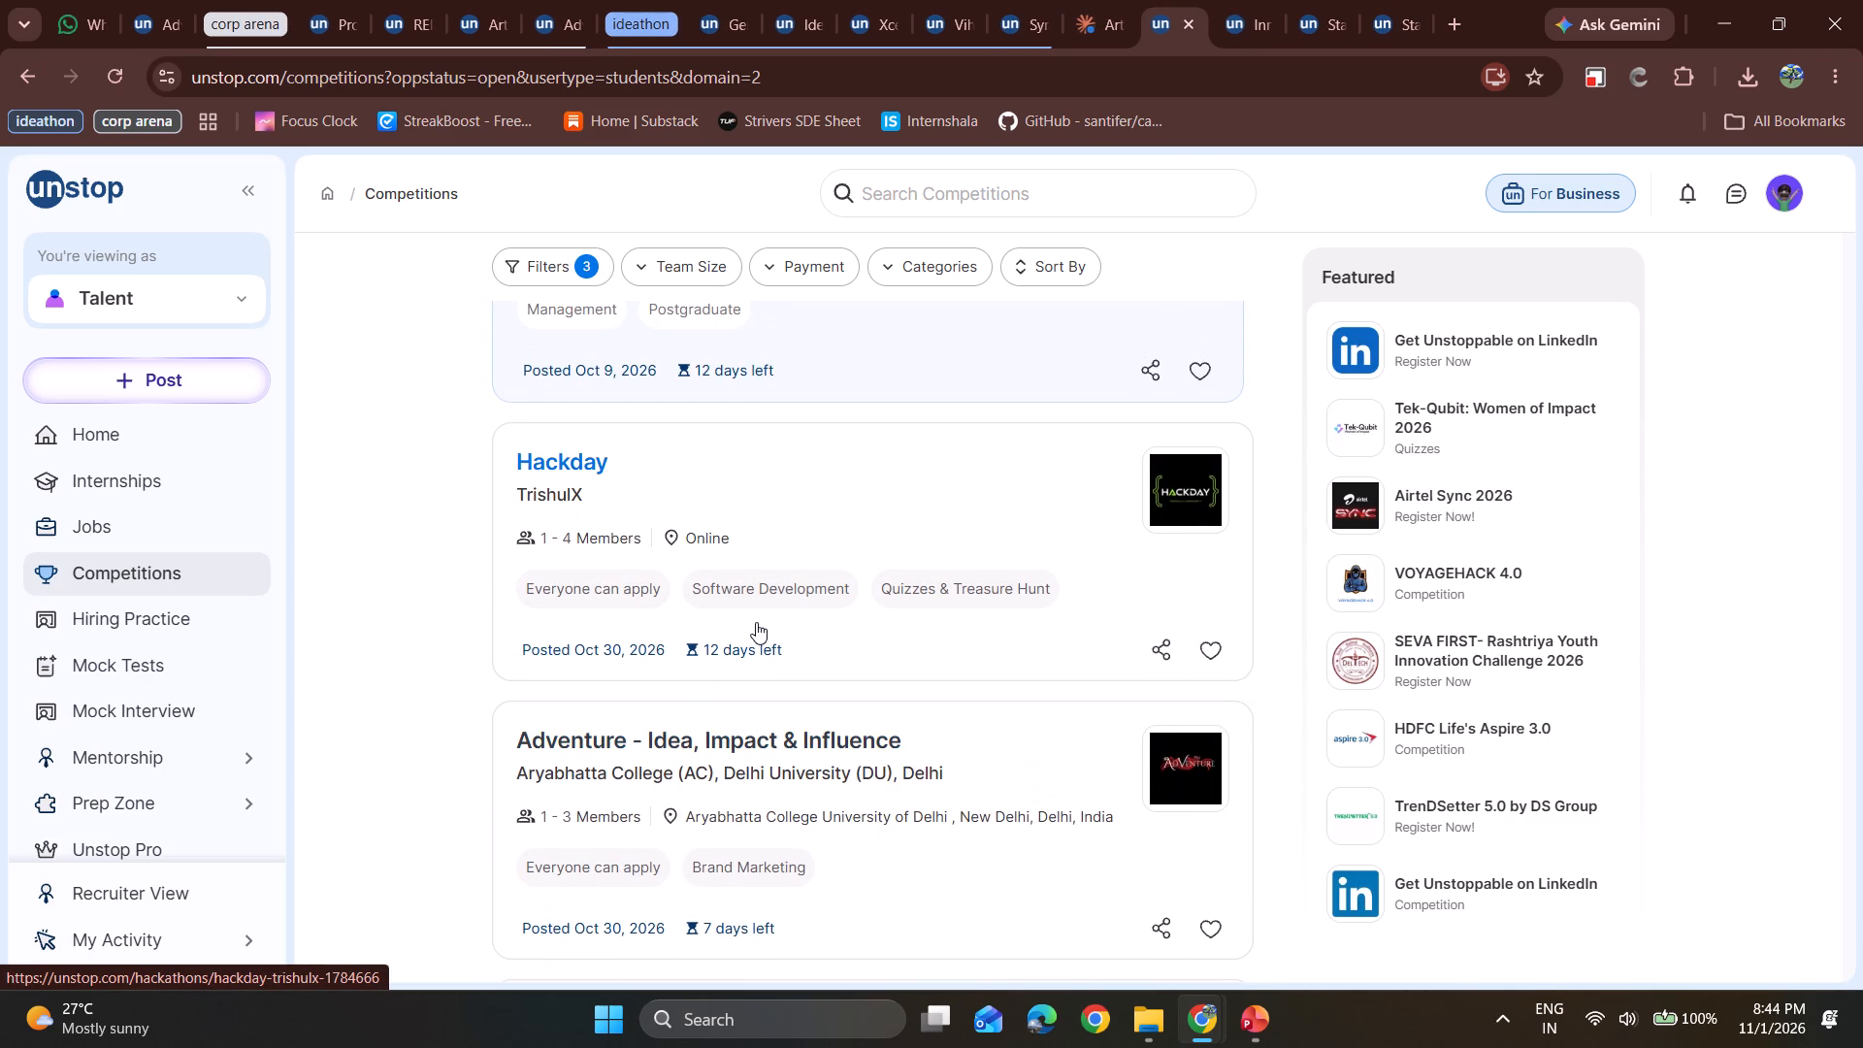
pyautogui.rightClick(573, 475)
pyautogui.click(615, 518)
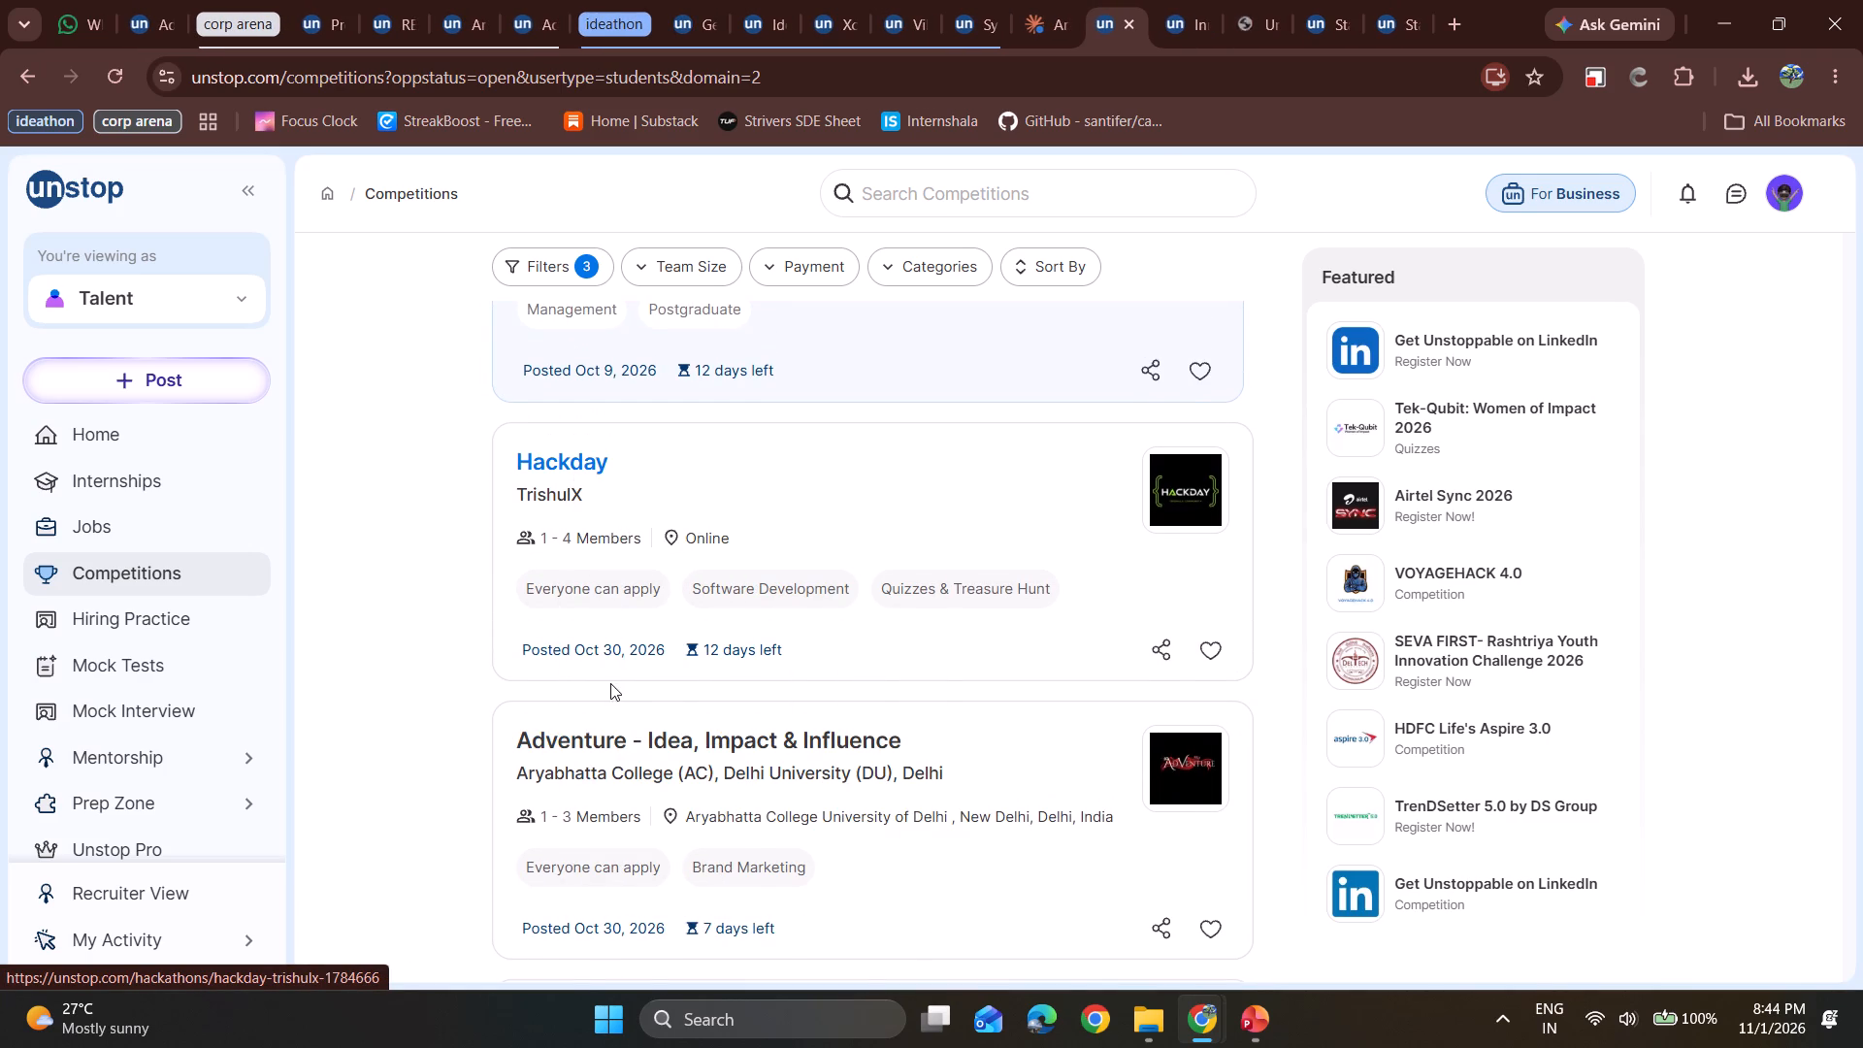
# Check the already open ProdMad 6.0 and Adventure competition pages in the corp arena tab group.
pyautogui.scroll(-1, 610, 683)
pyautogui.rightClick(637, 623)
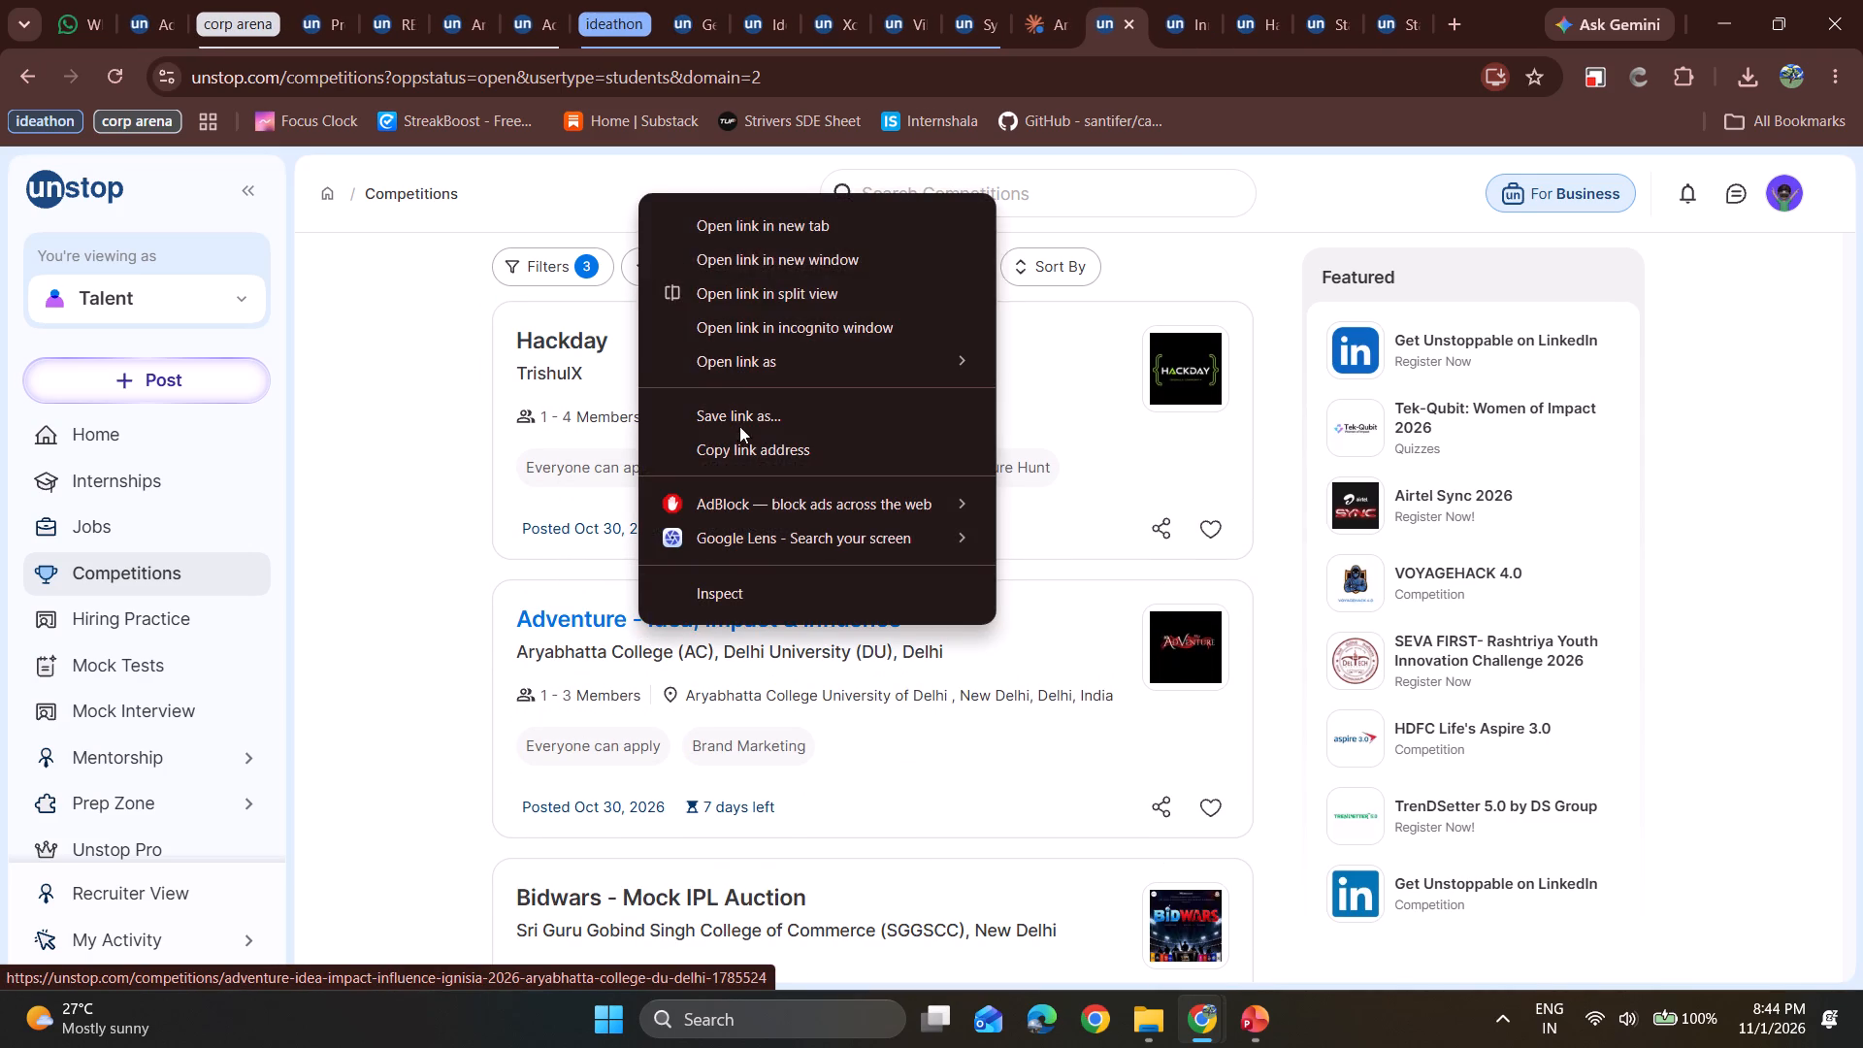
pyautogui.click(415, 389)
pyautogui.click(158, 1)
pyautogui.click(156, 18)
pyautogui.scroll(4, 387, 494)
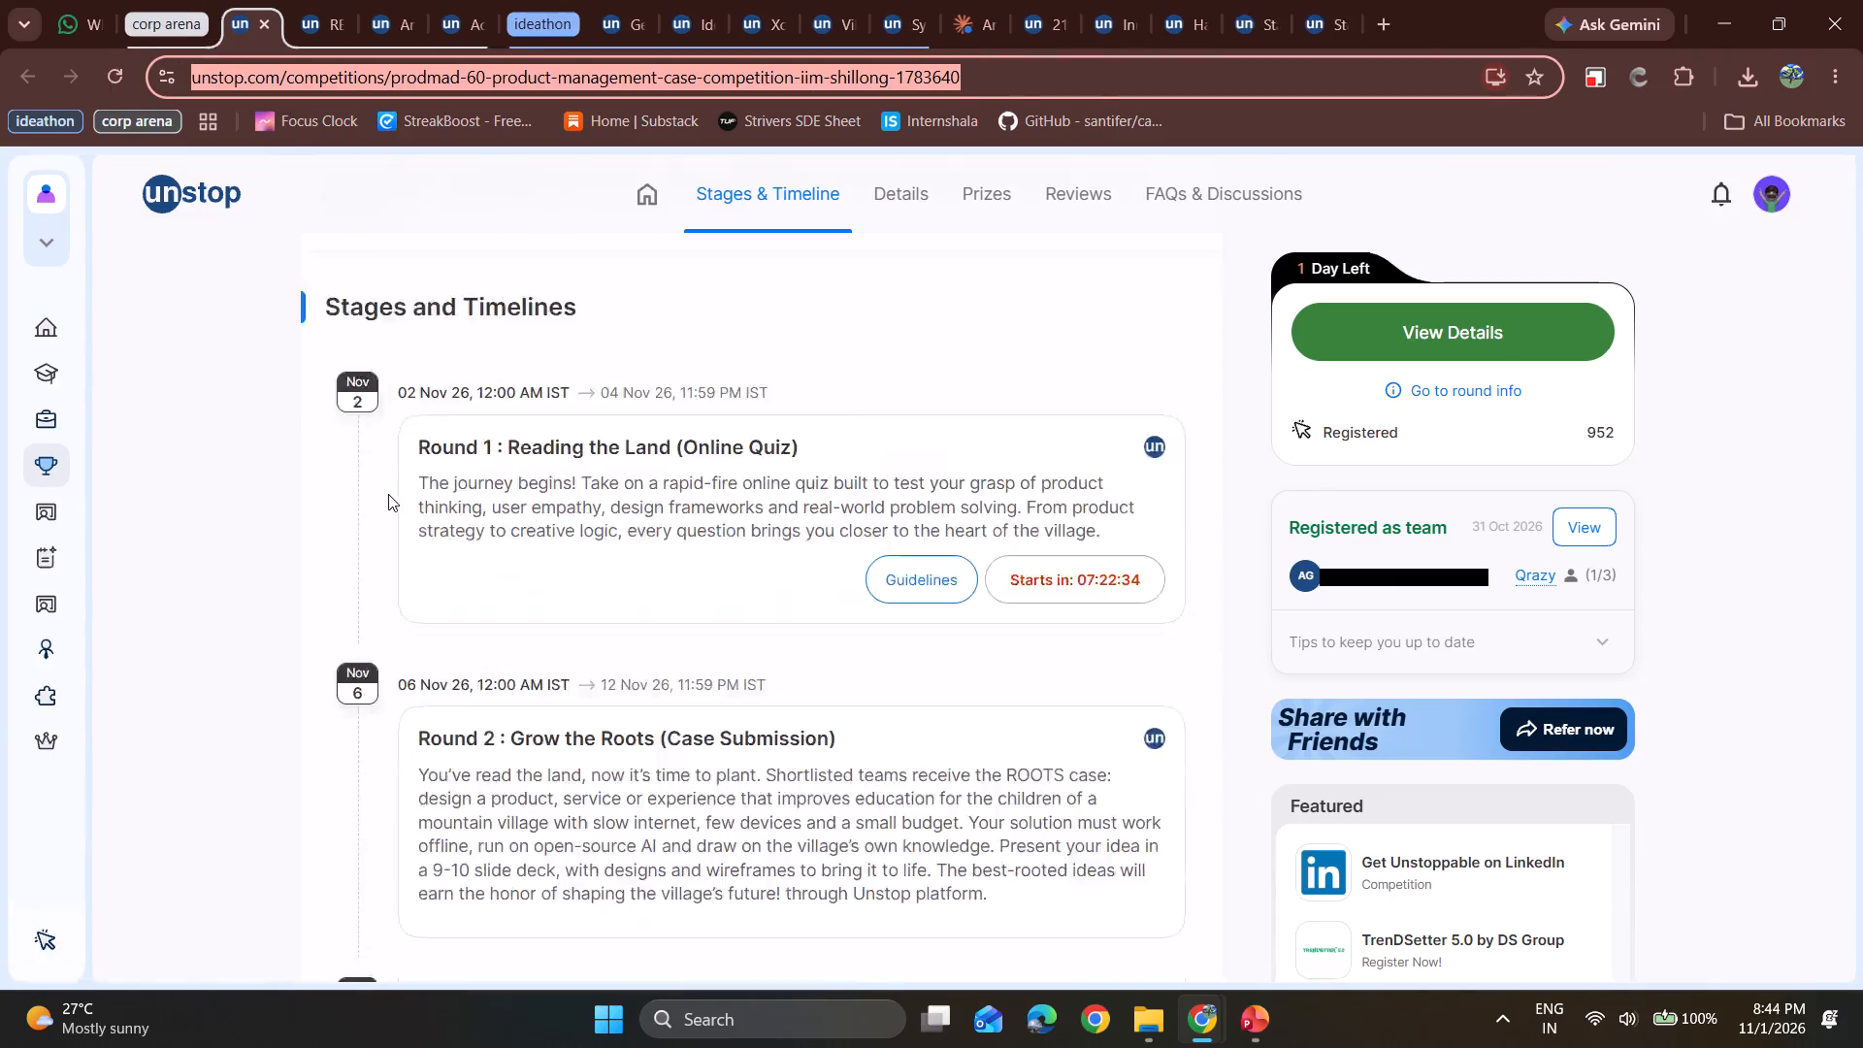
pyautogui.scroll(10, 388, 494)
pyautogui.click(207, 524)
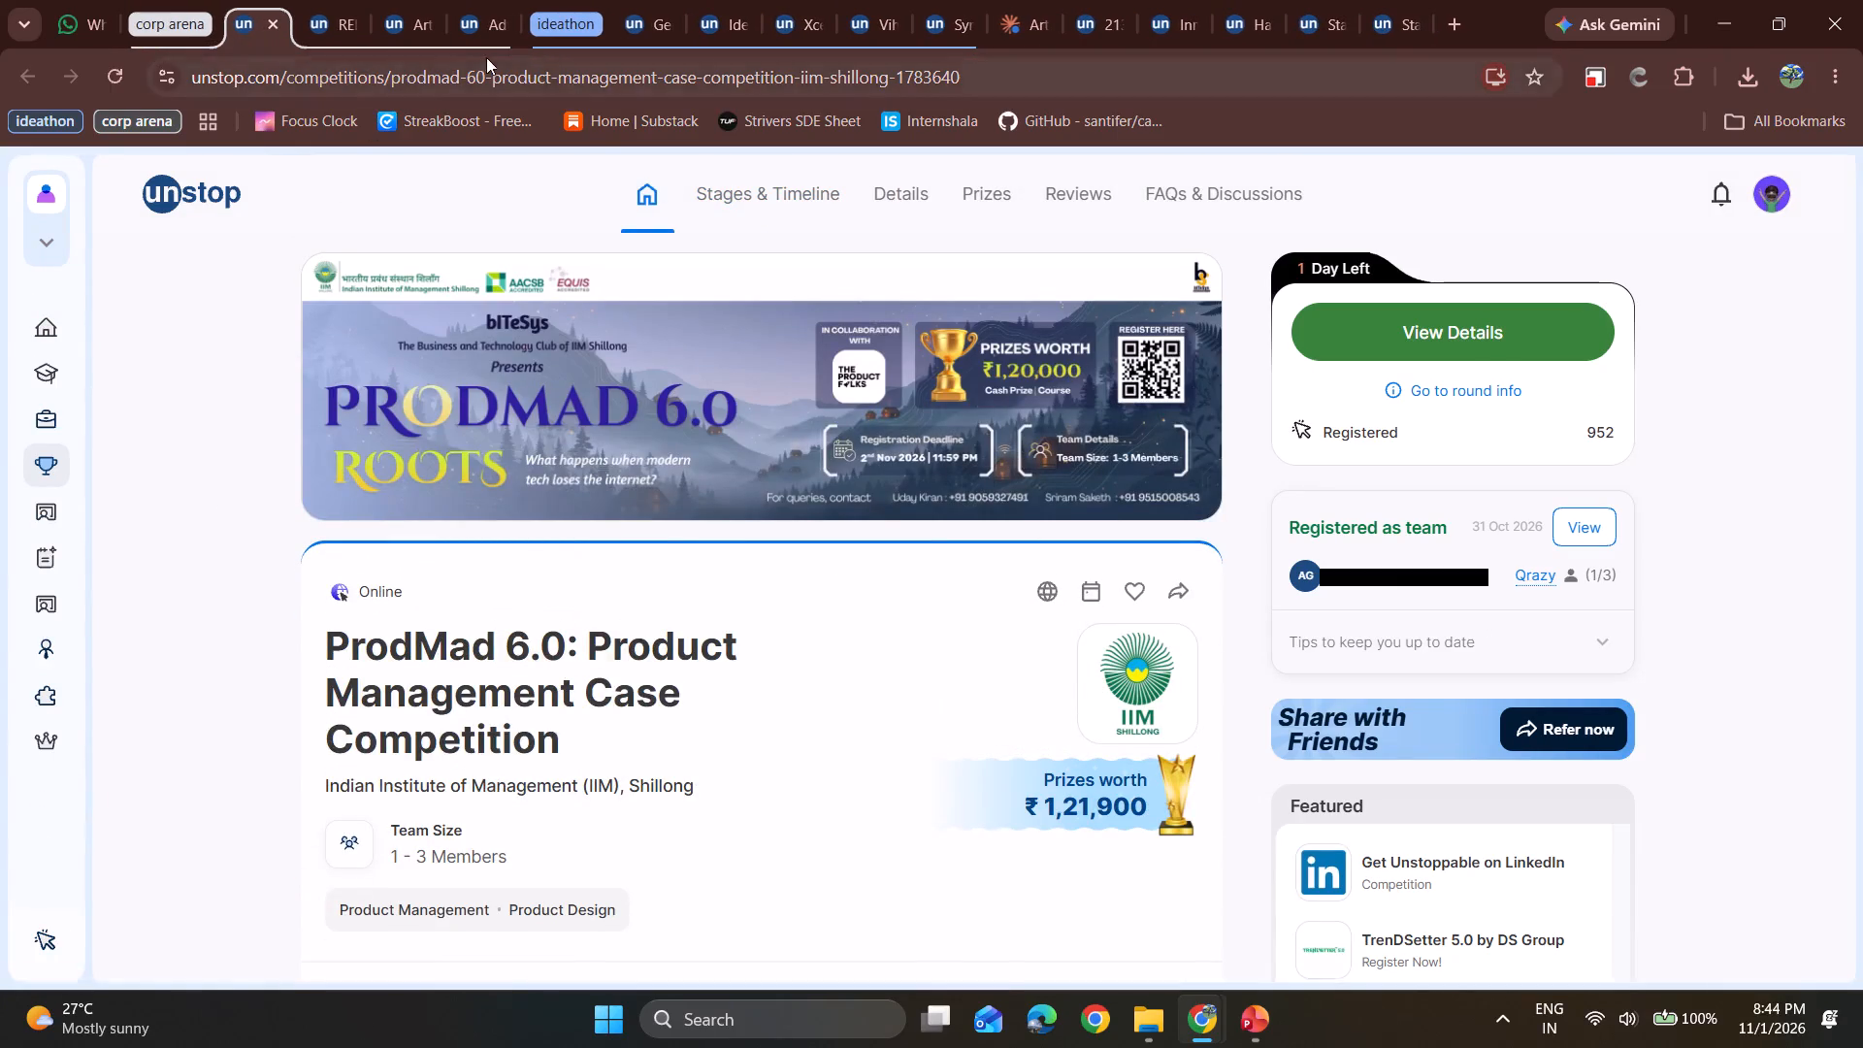
pyautogui.click(483, 23)
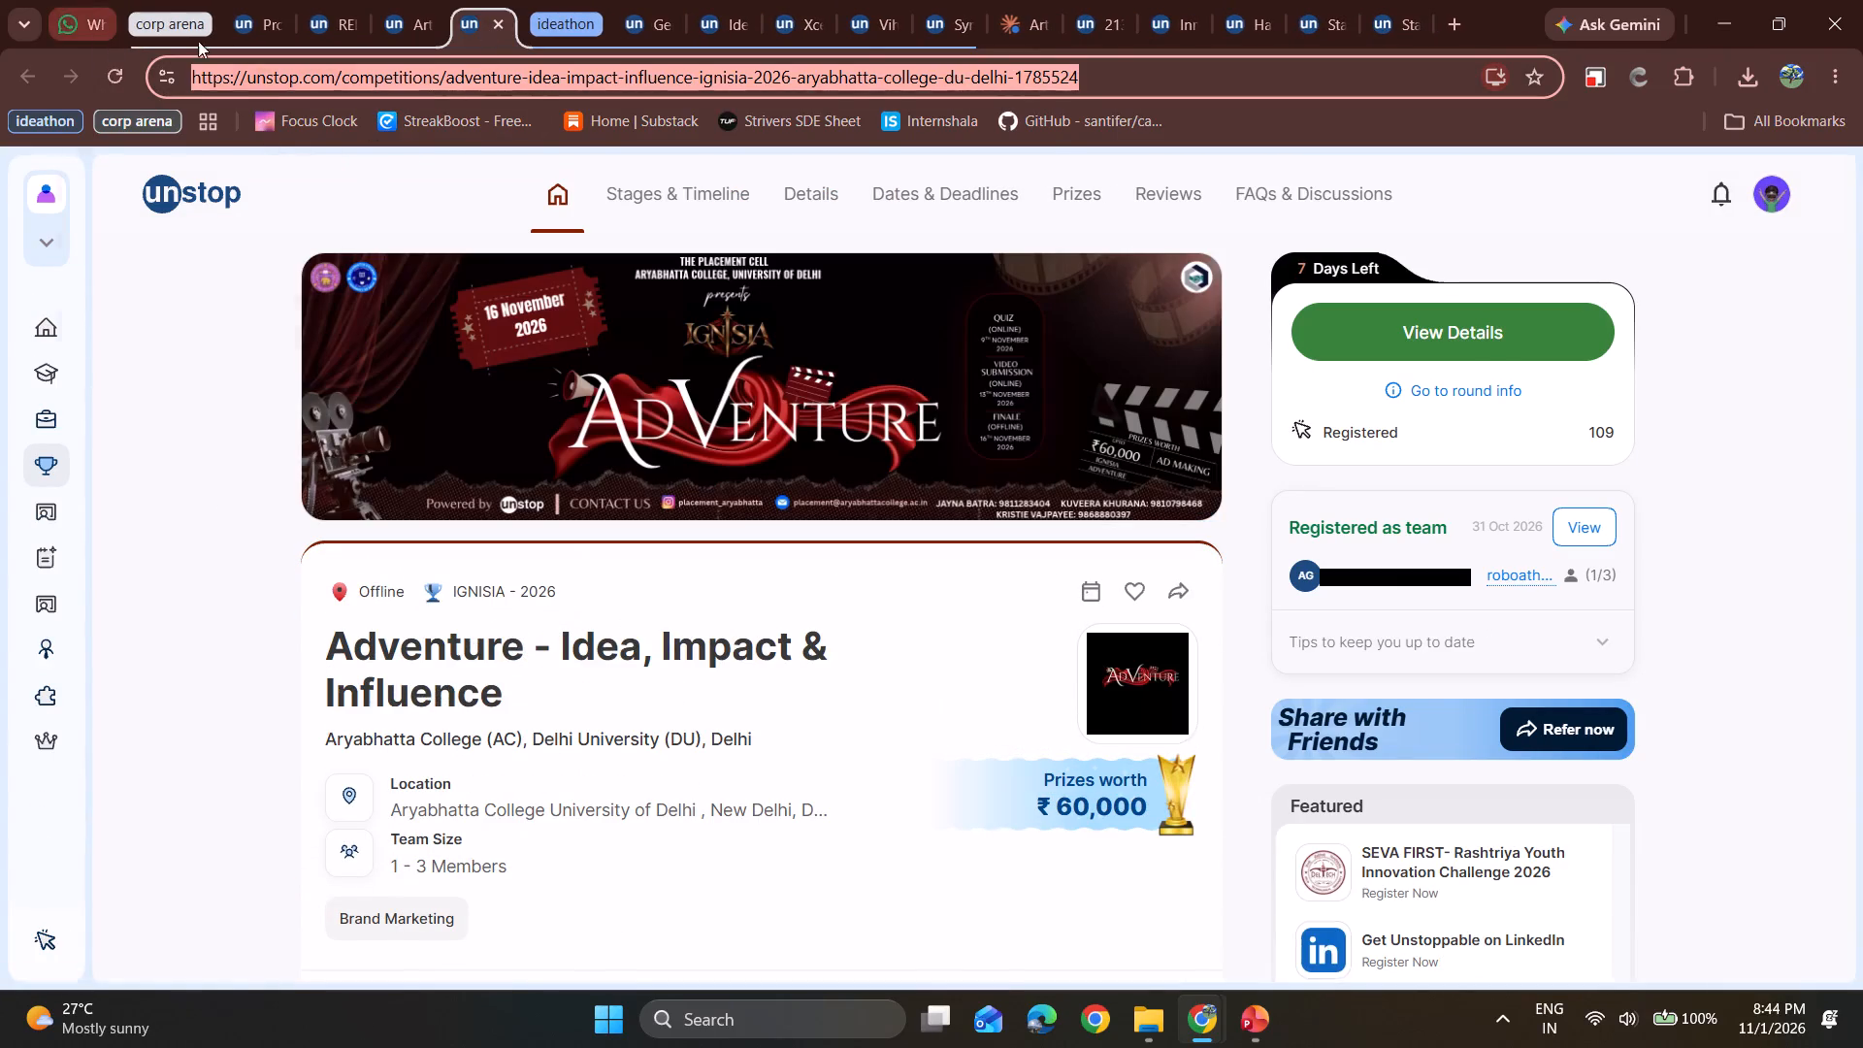
# Return to the Unstop competitions list and browse the remaining listings on the current results page.
pyautogui.click(1094, 16)
pyautogui.scroll(-3, 764, 701)
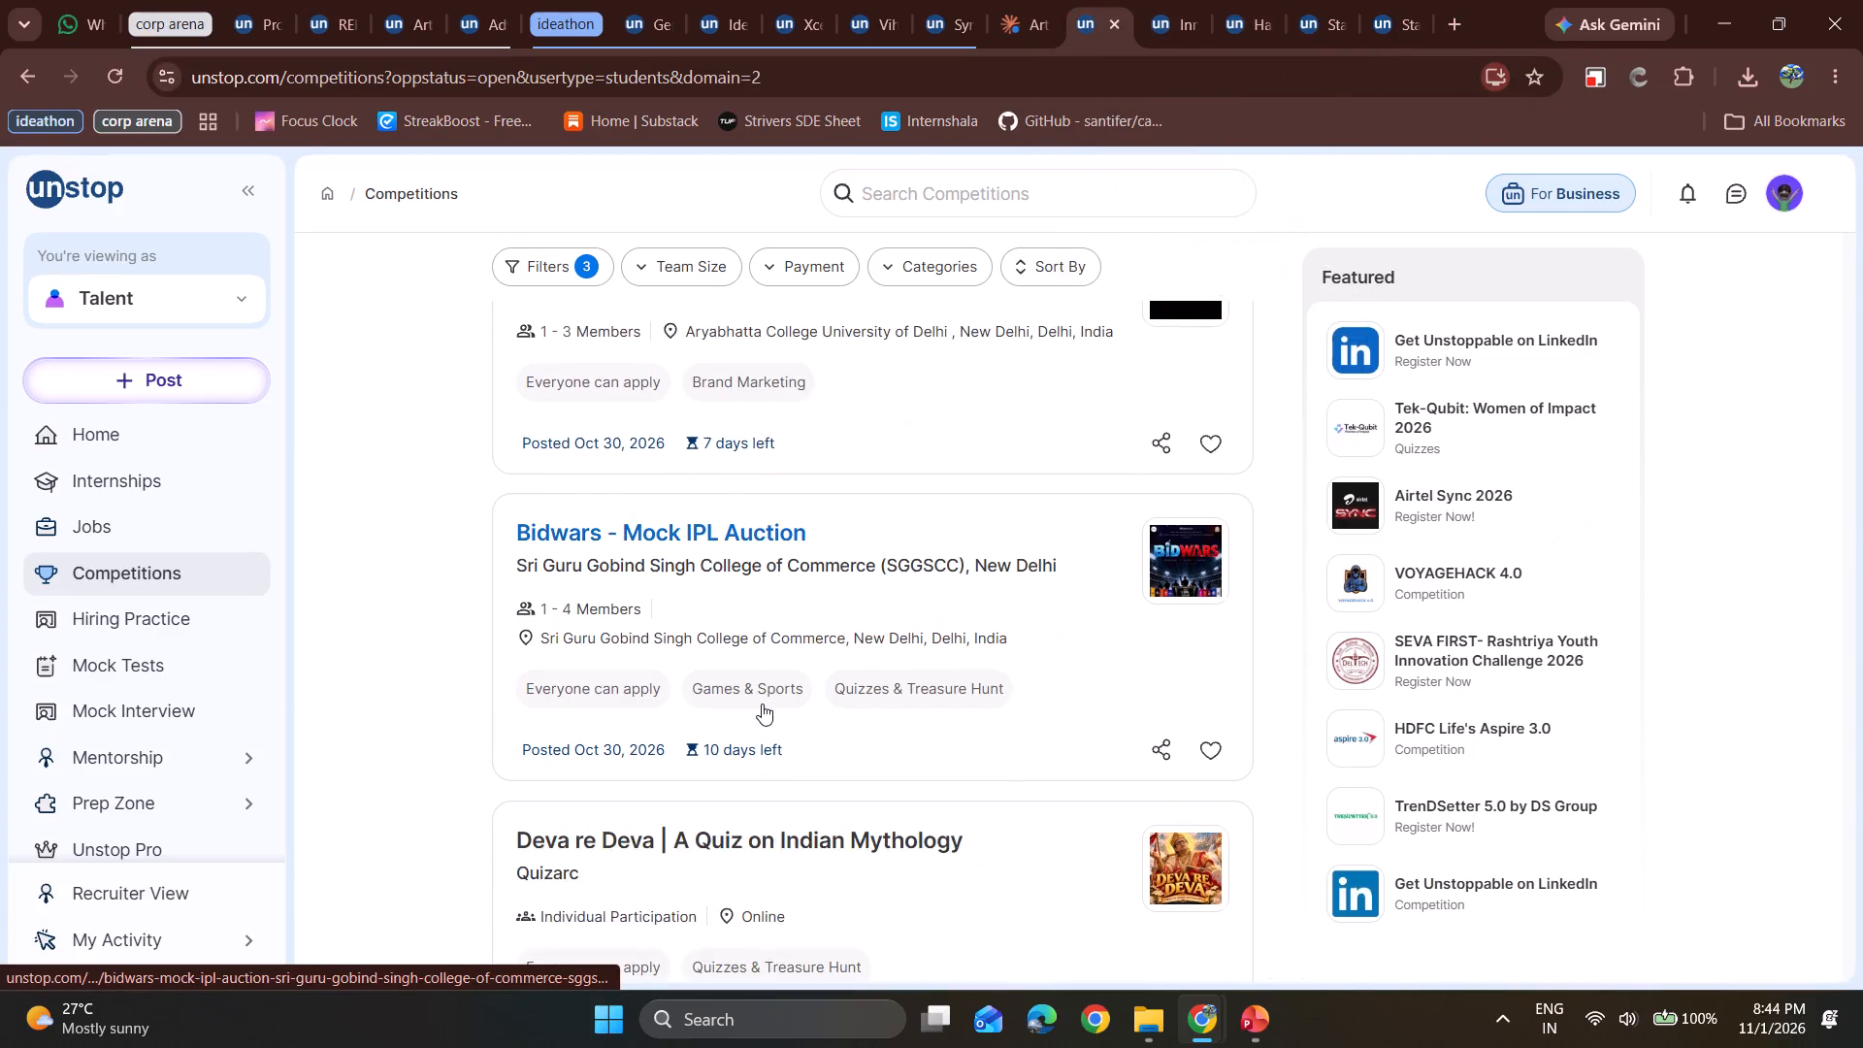
pyautogui.scroll(-6, 757, 708)
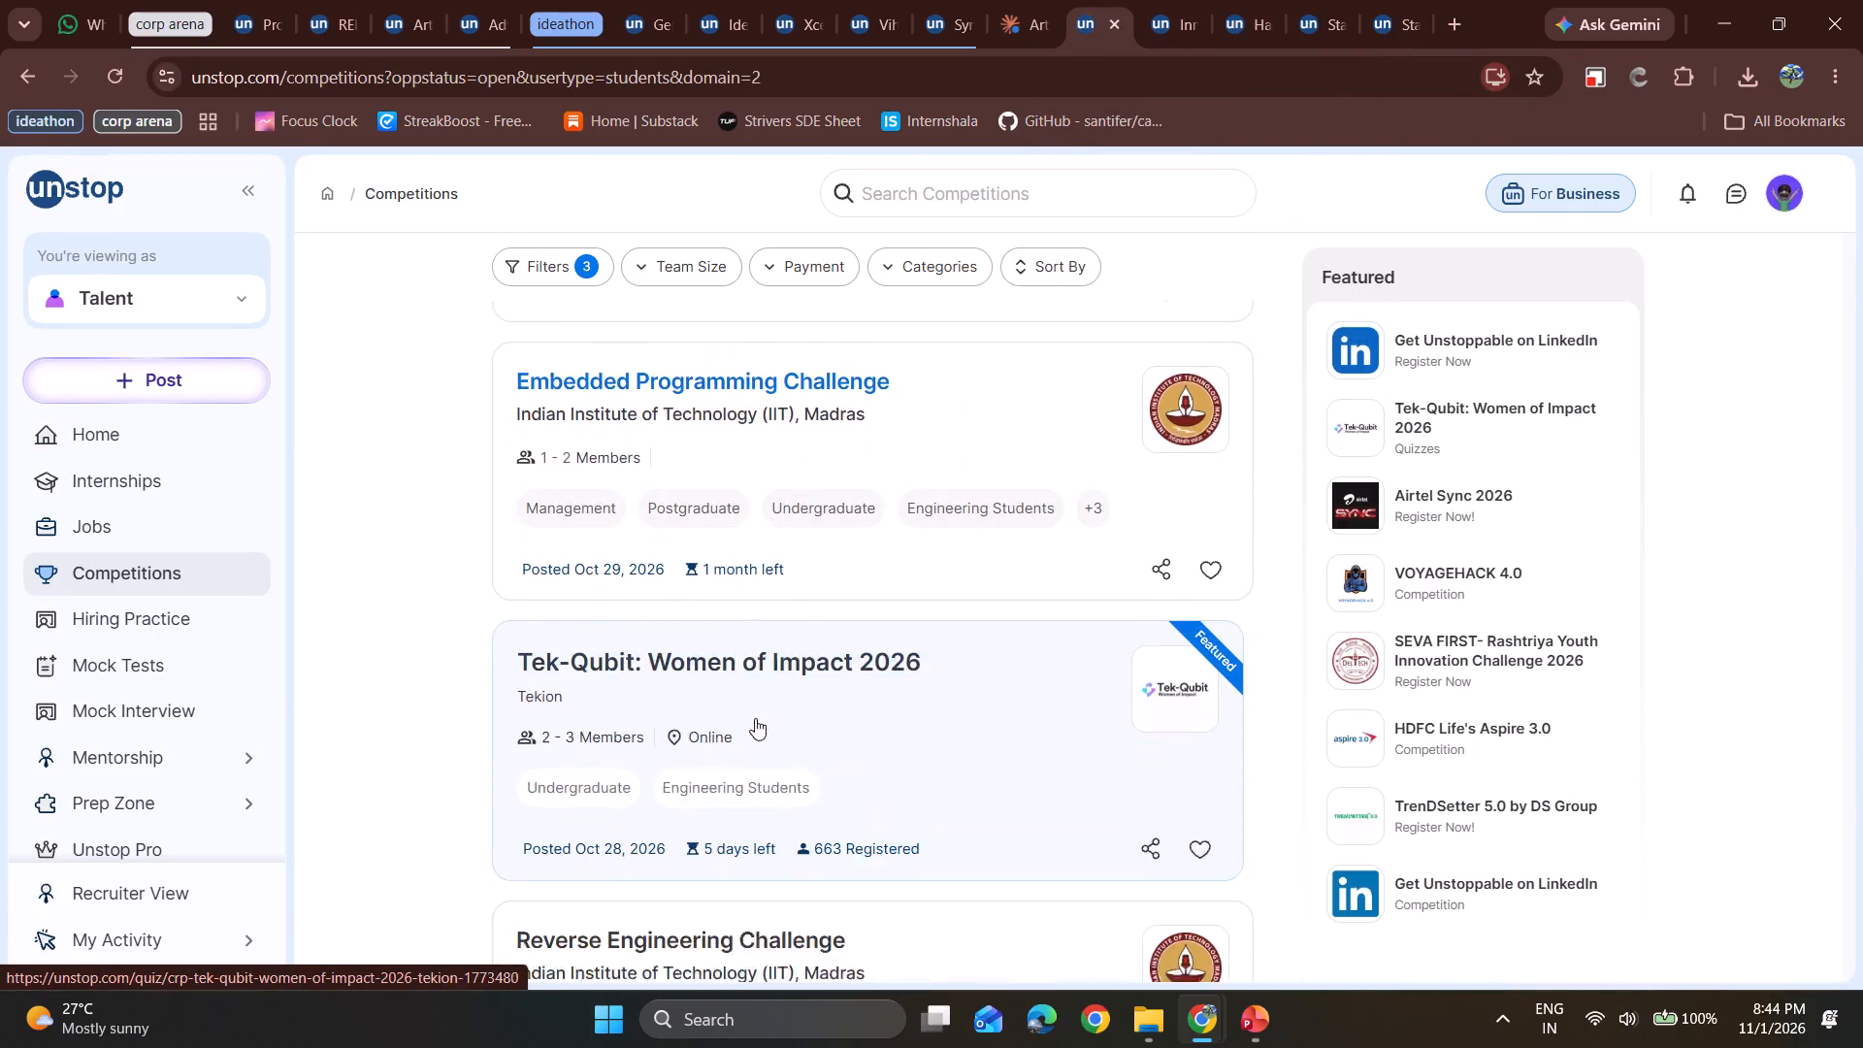
pyautogui.scroll(-11, 755, 718)
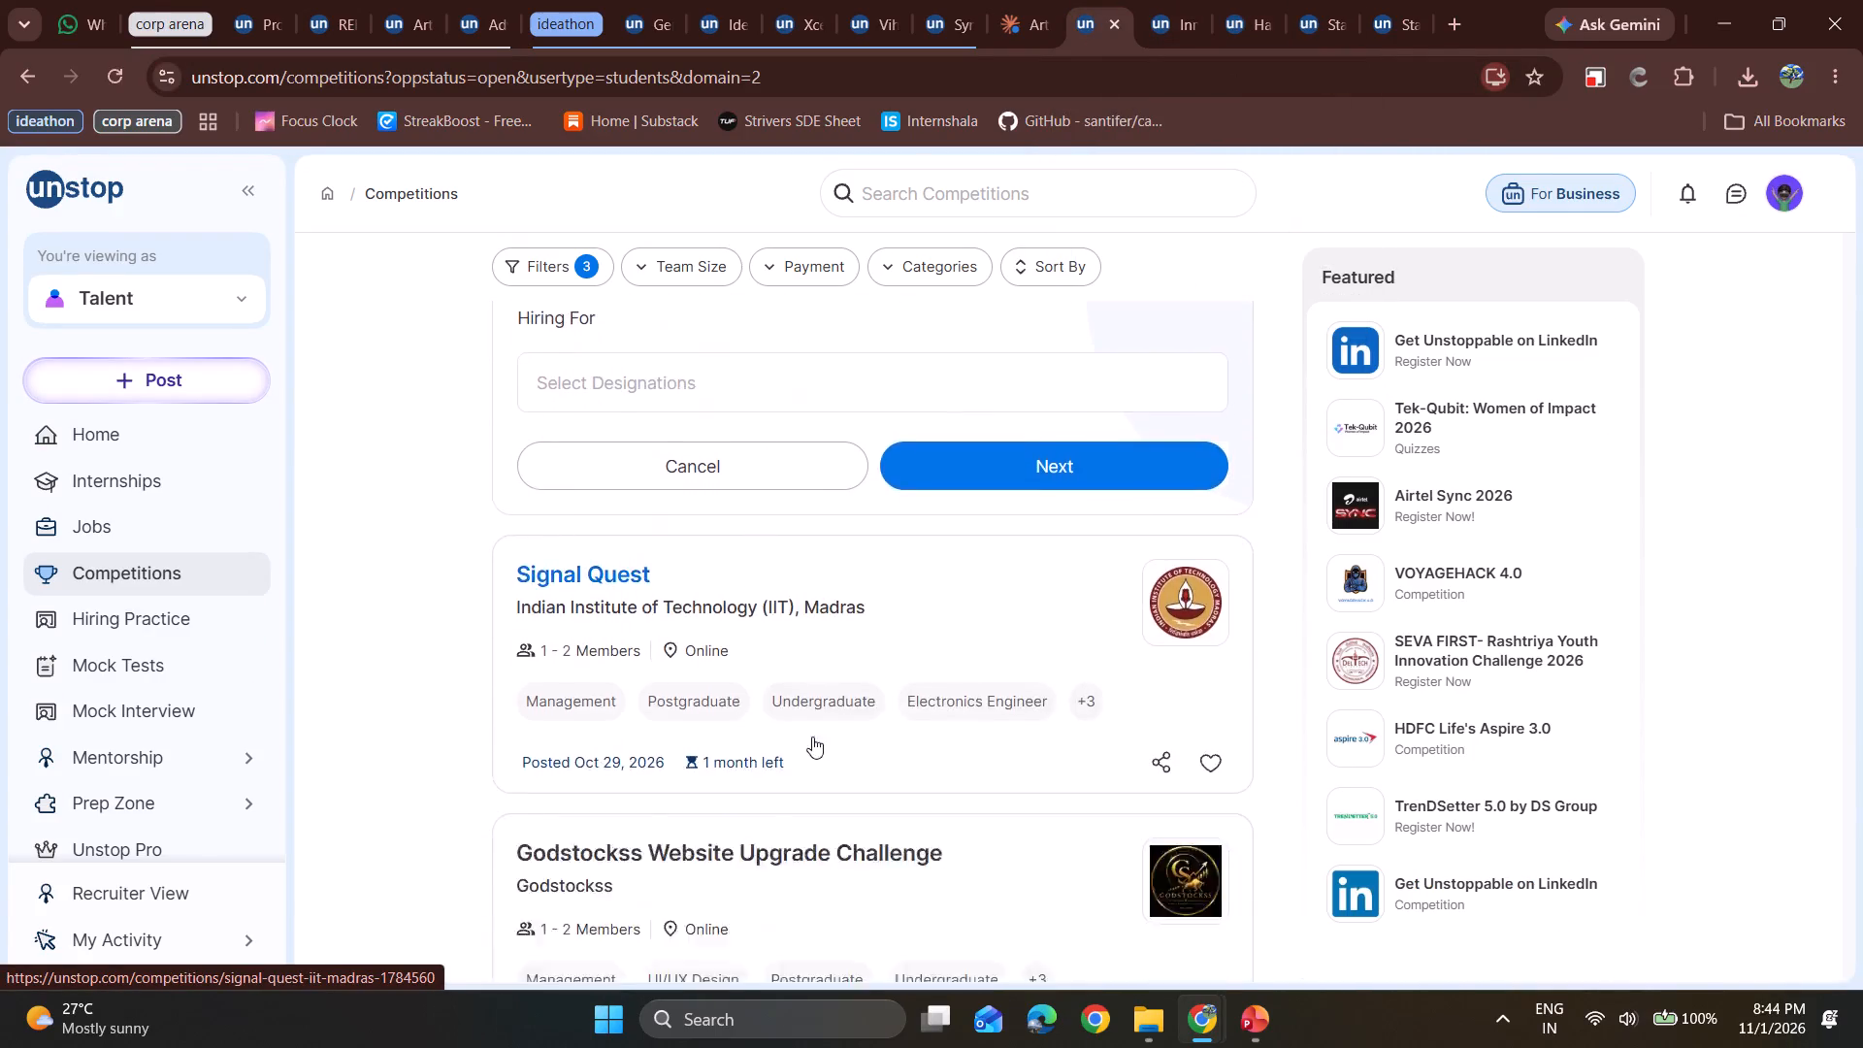
pyautogui.scroll(-5, 820, 763)
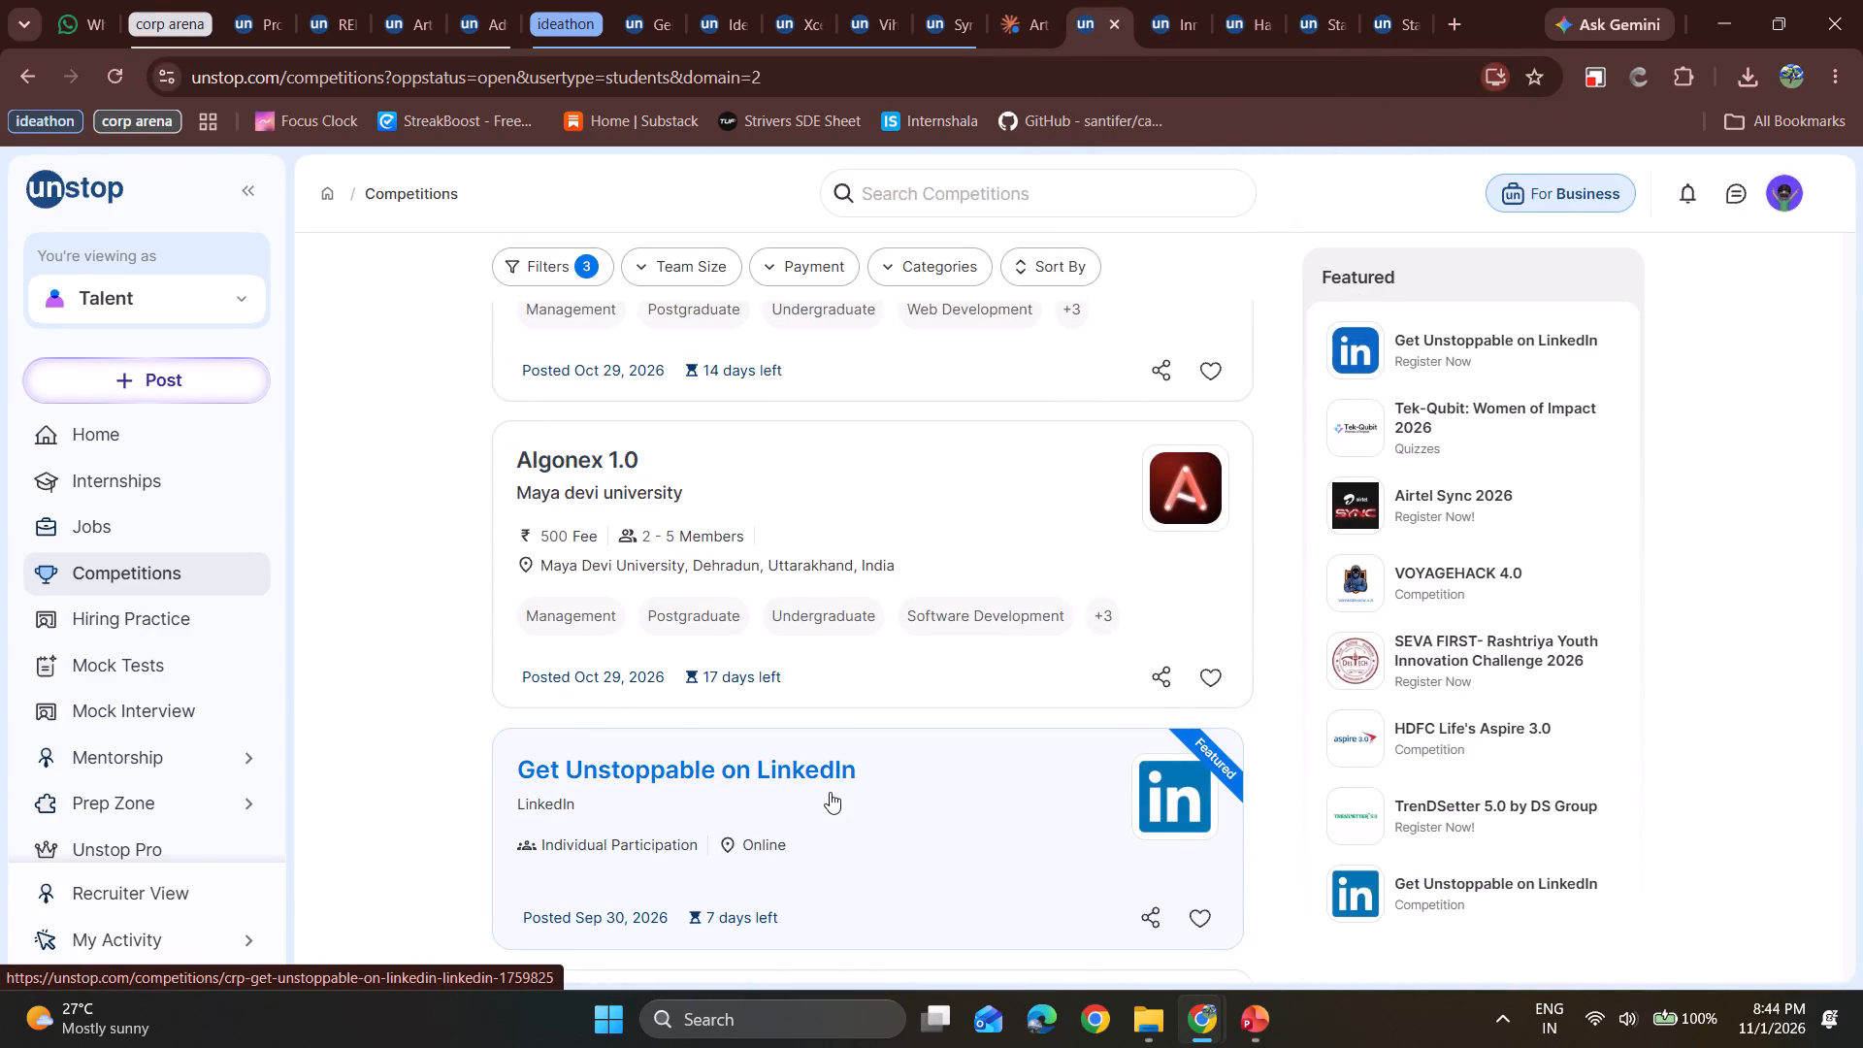
pyautogui.scroll(-9, 830, 792)
# Review the submission stages and prizes of Aveeranex's Innovate - Online Hackathon, then close its page.
pyautogui.click(1160, 24)
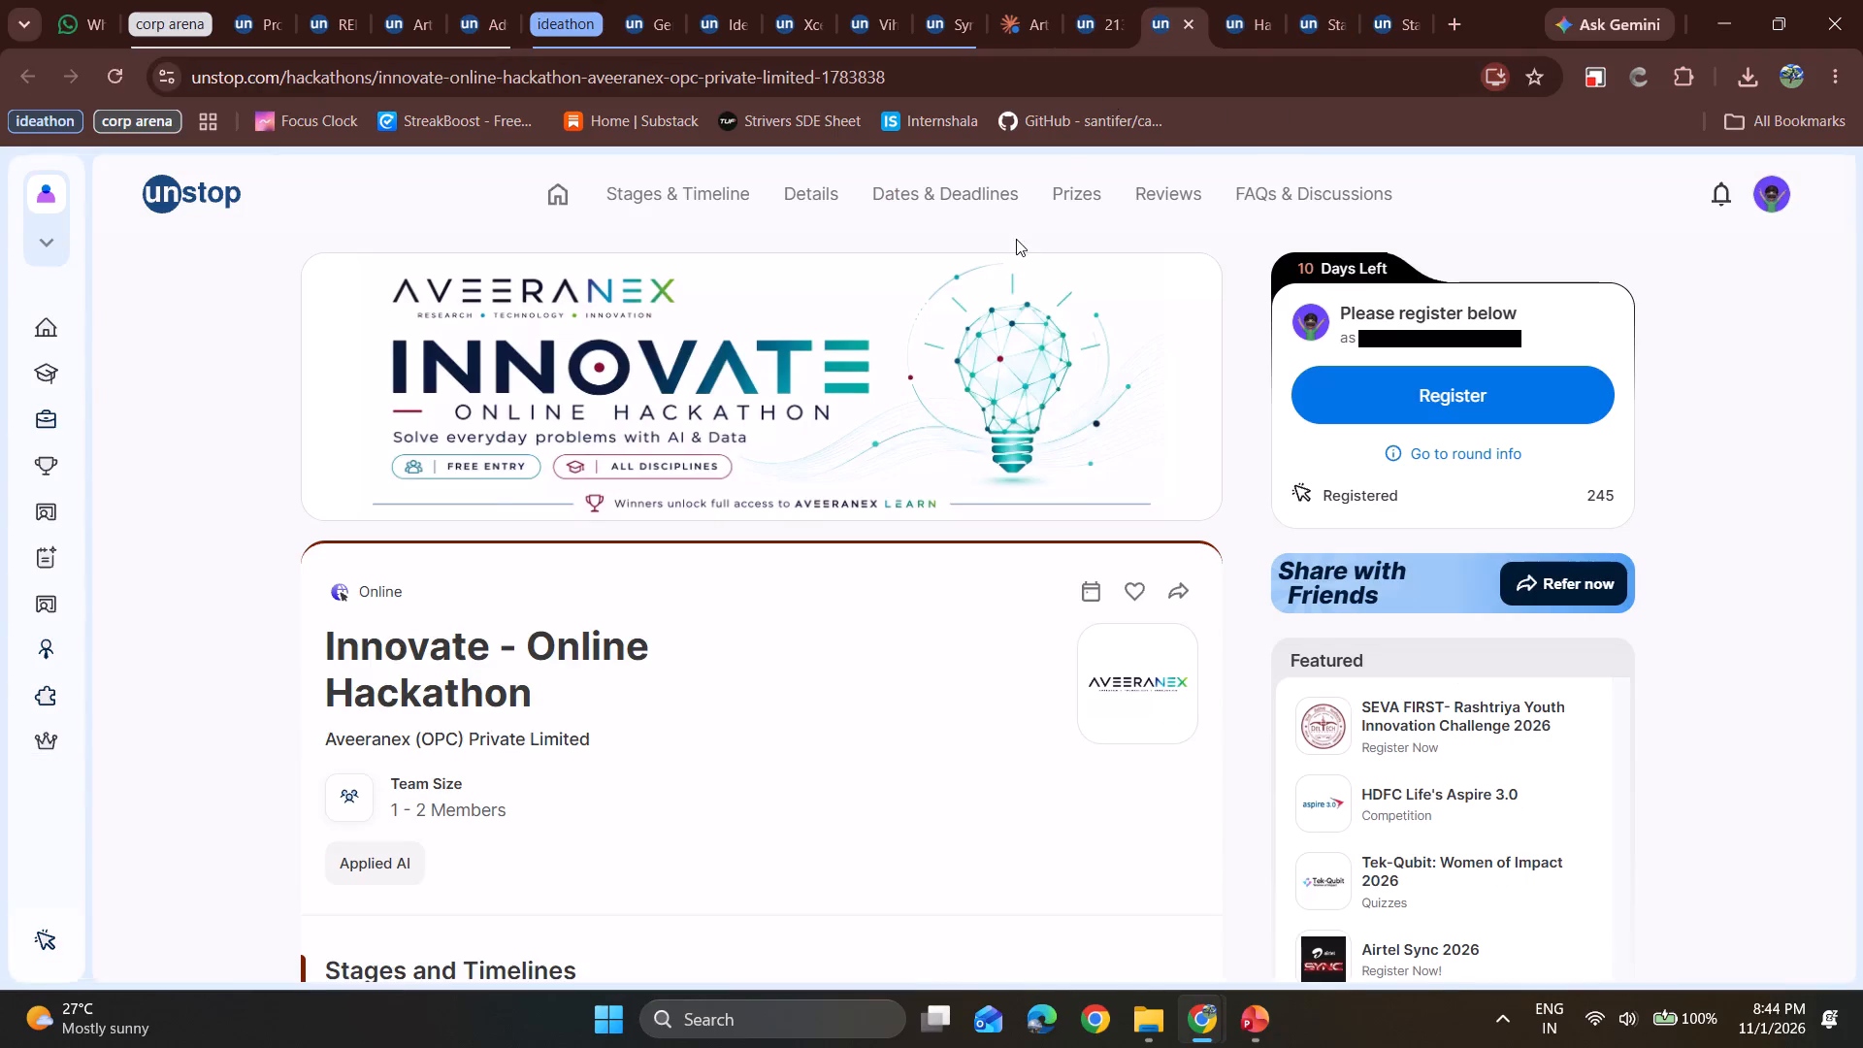
pyautogui.scroll(-6, 724, 675)
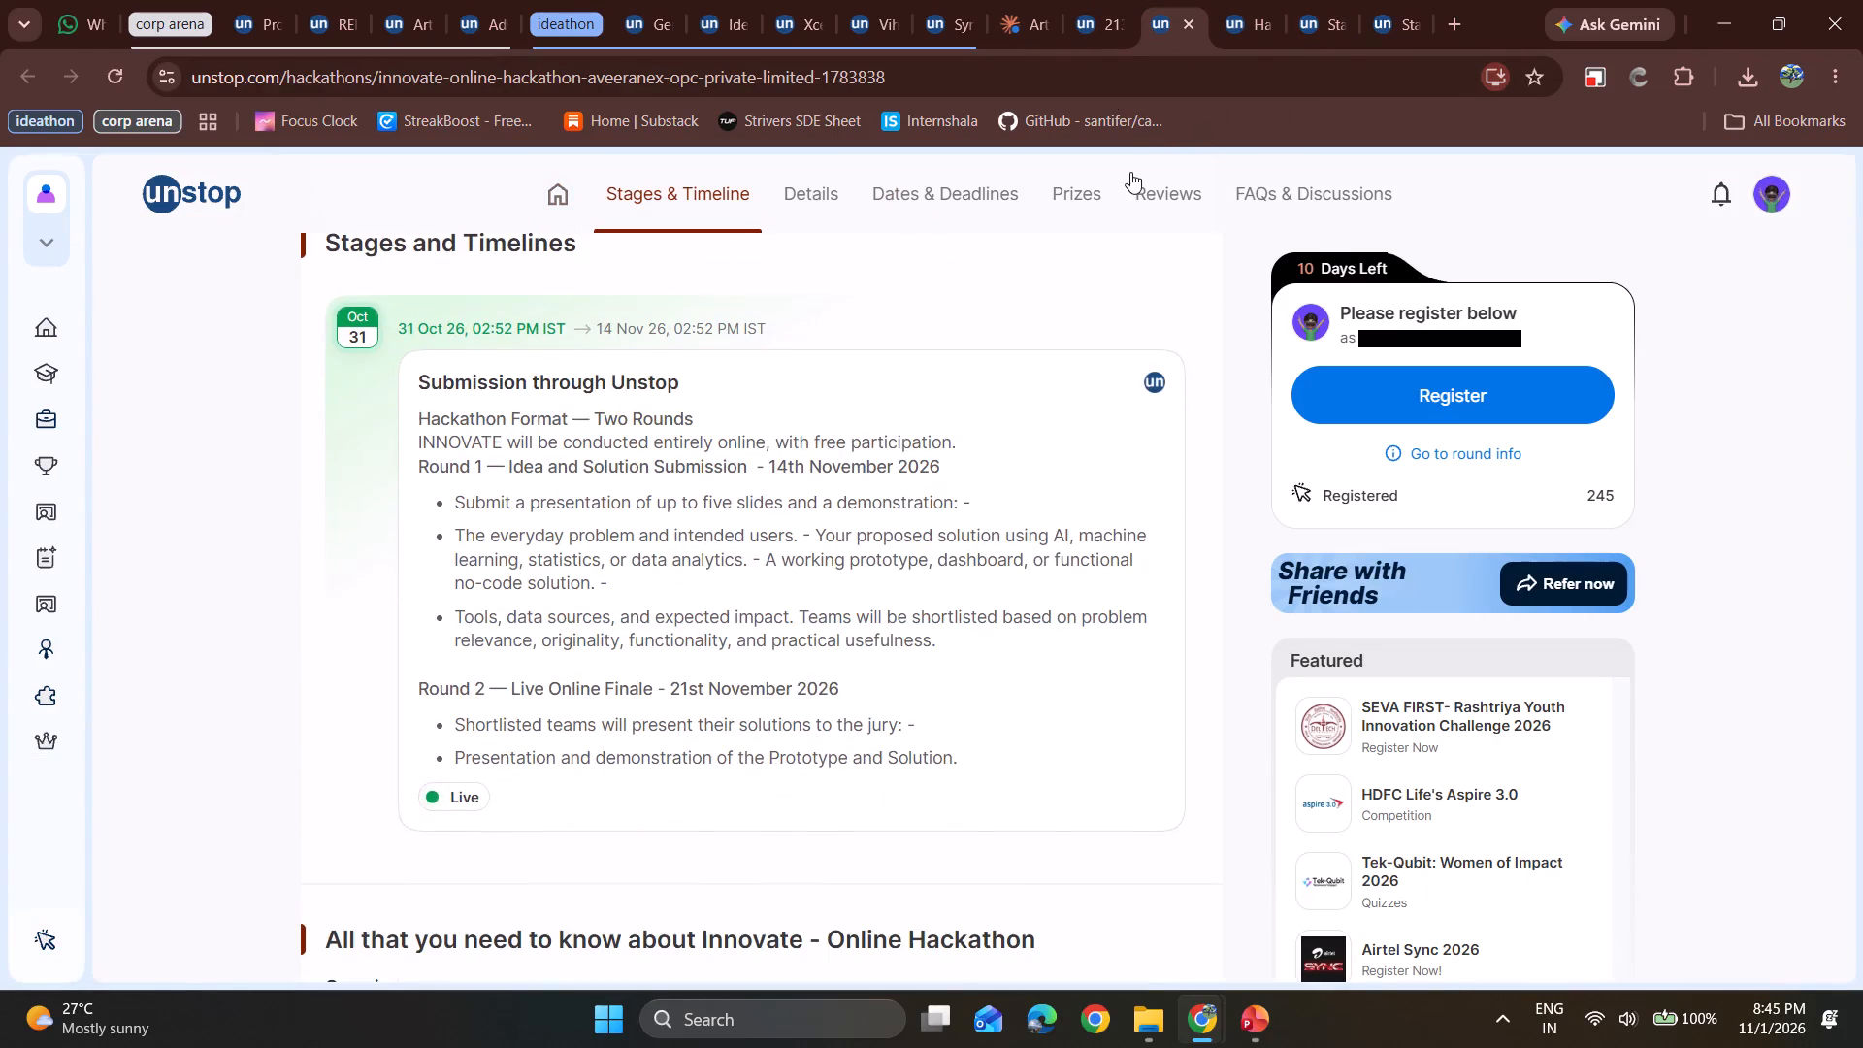
pyautogui.click(1067, 206)
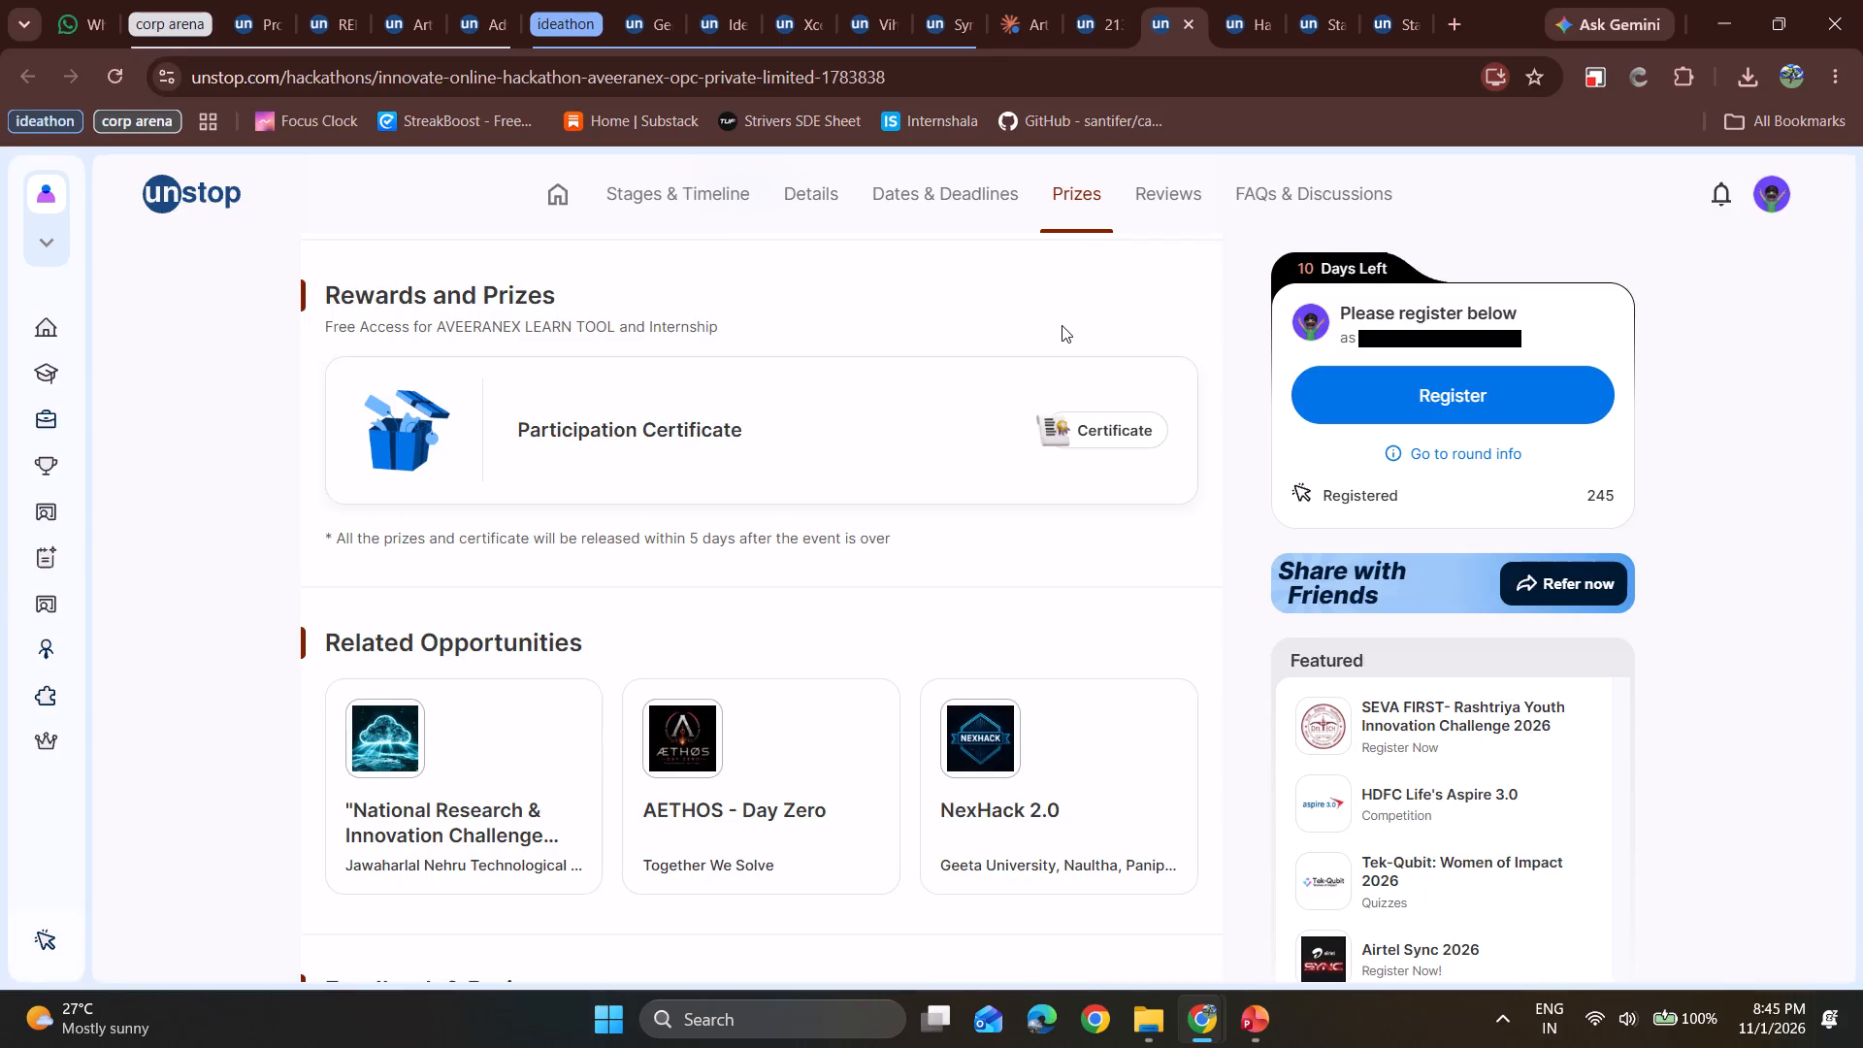
pyautogui.scroll(8, 1062, 325)
pyautogui.click(1181, 24)
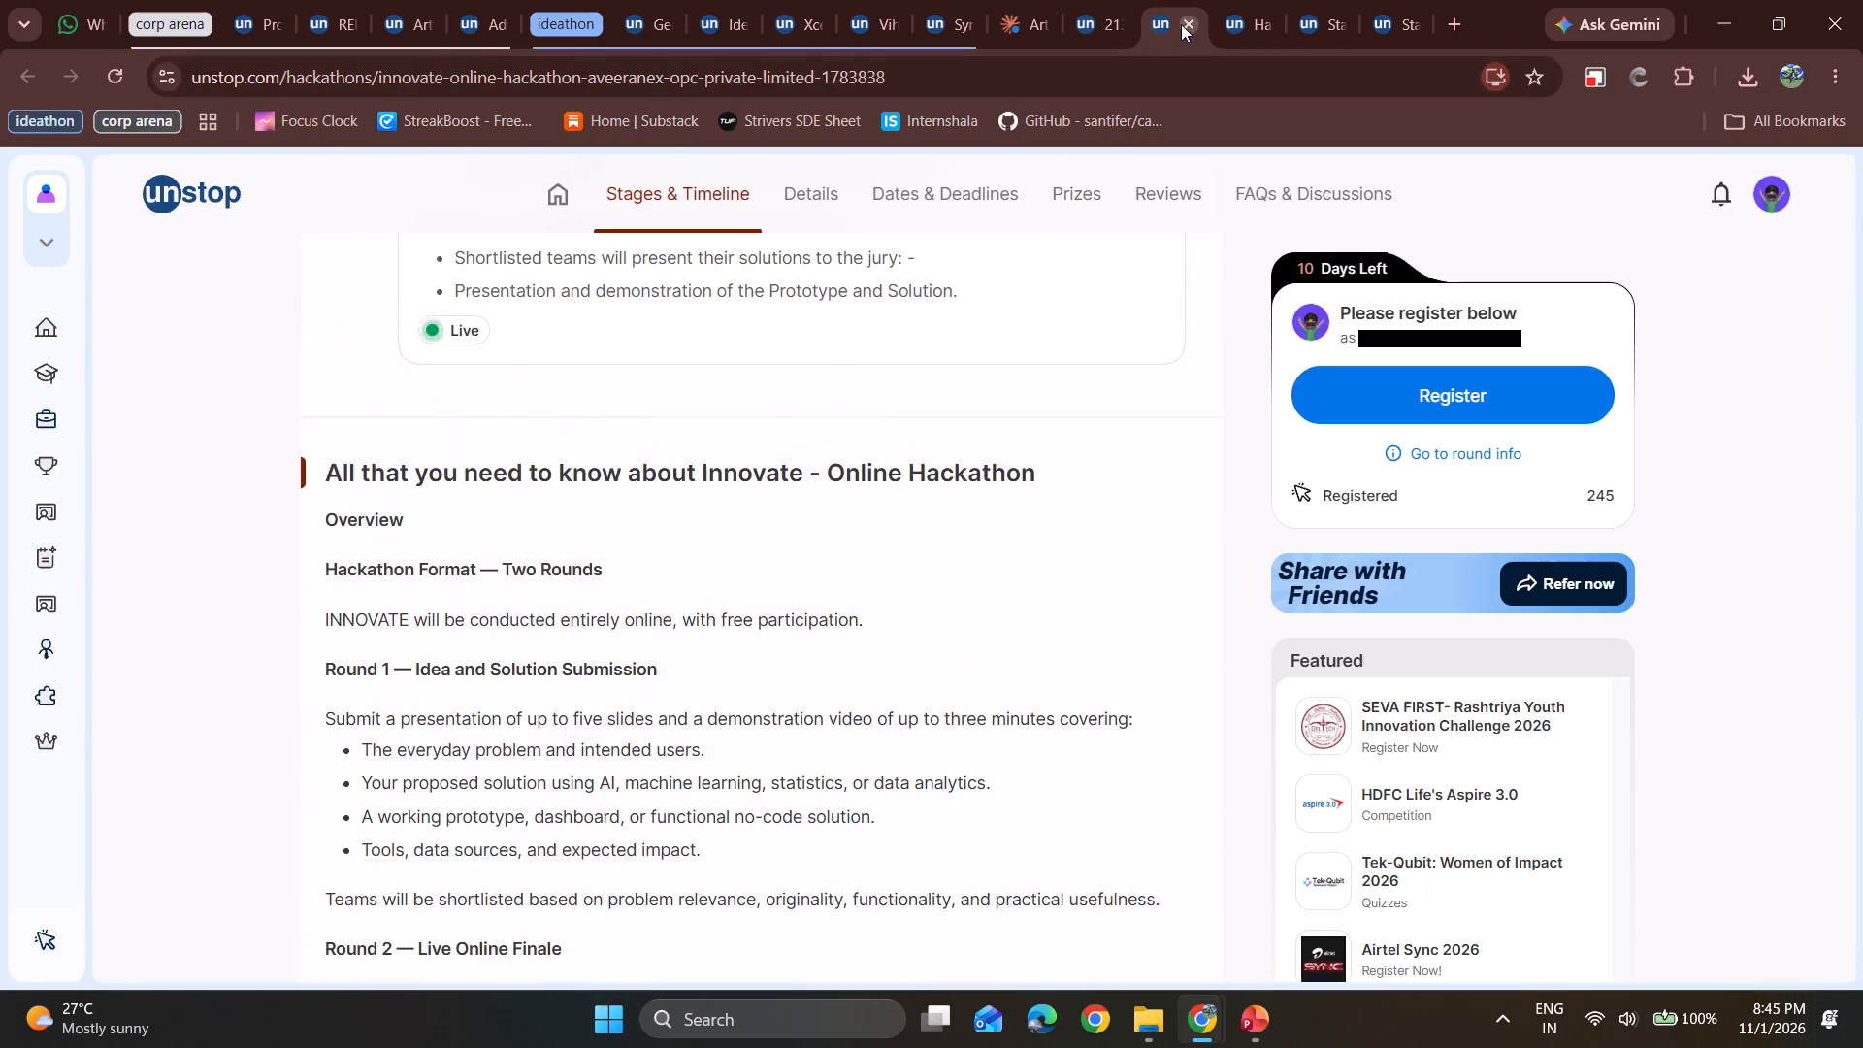
# Review Hackday's prizes, format, process and full rules, then close its page.
pyautogui.click(1093, 188)
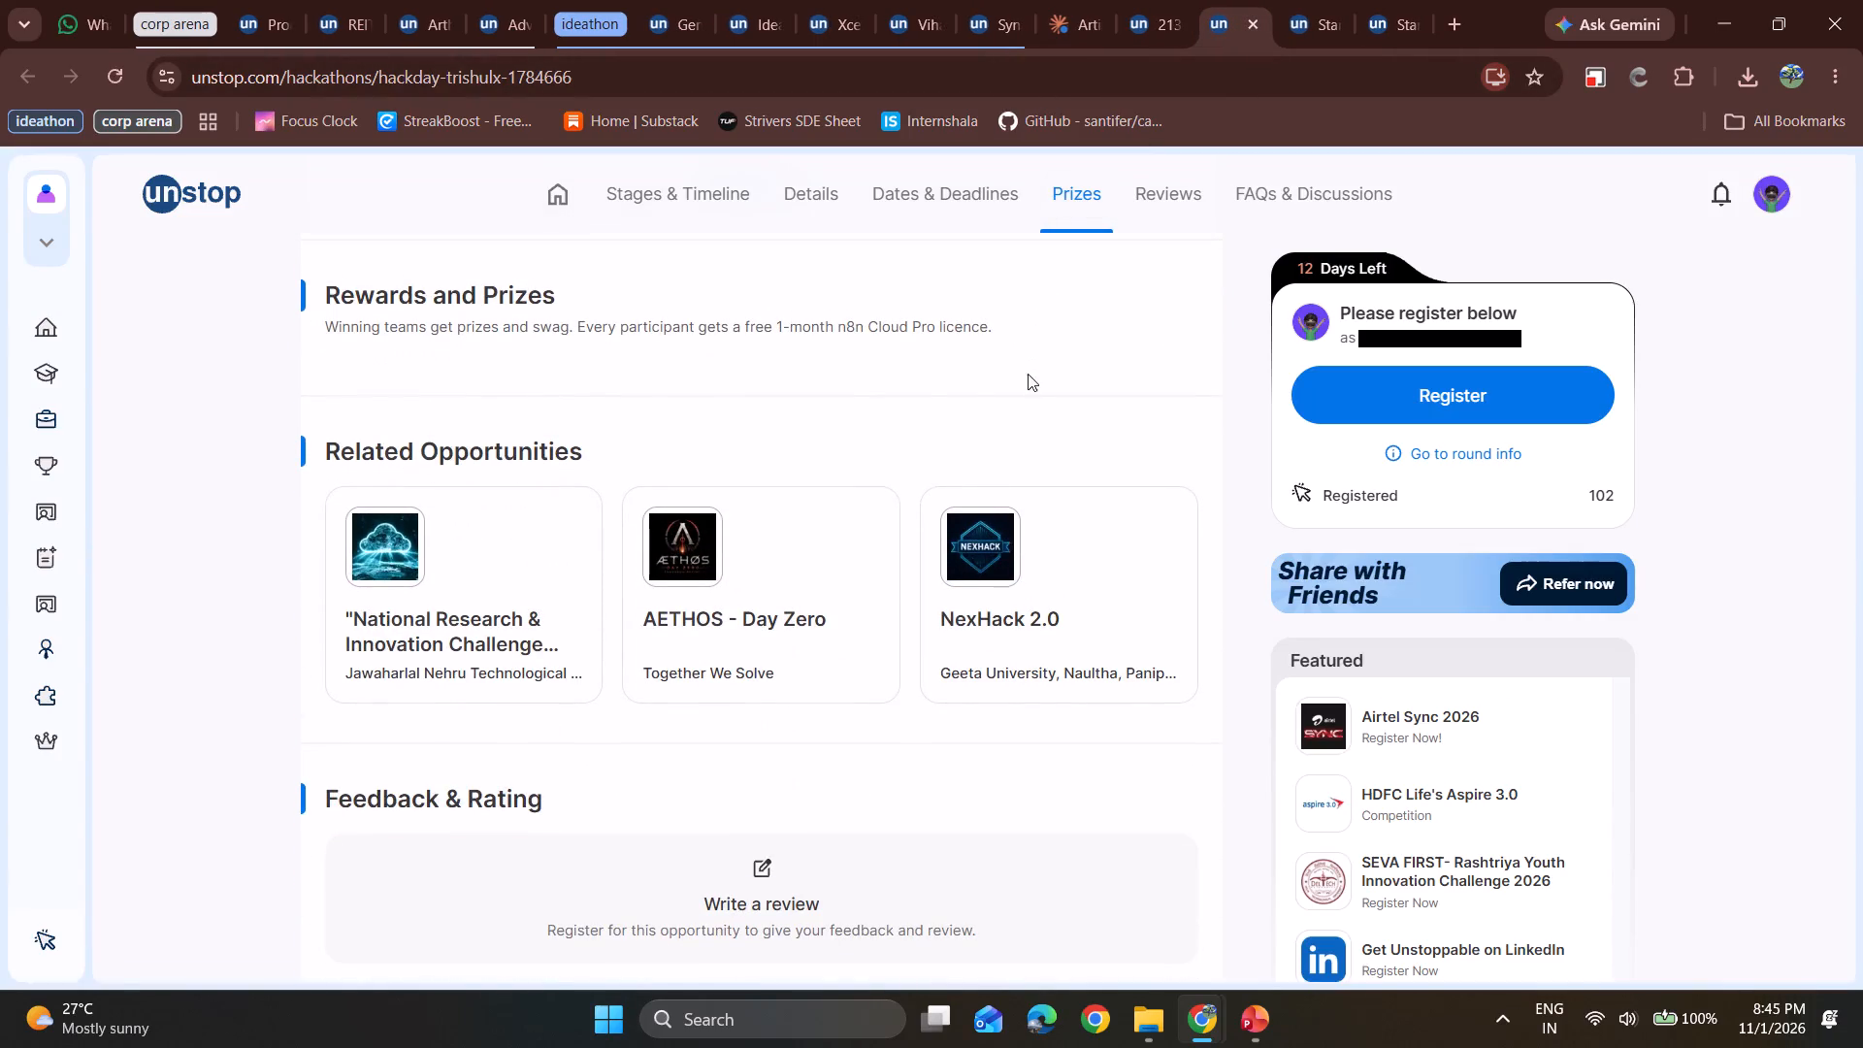
pyautogui.scroll(3, 1023, 386)
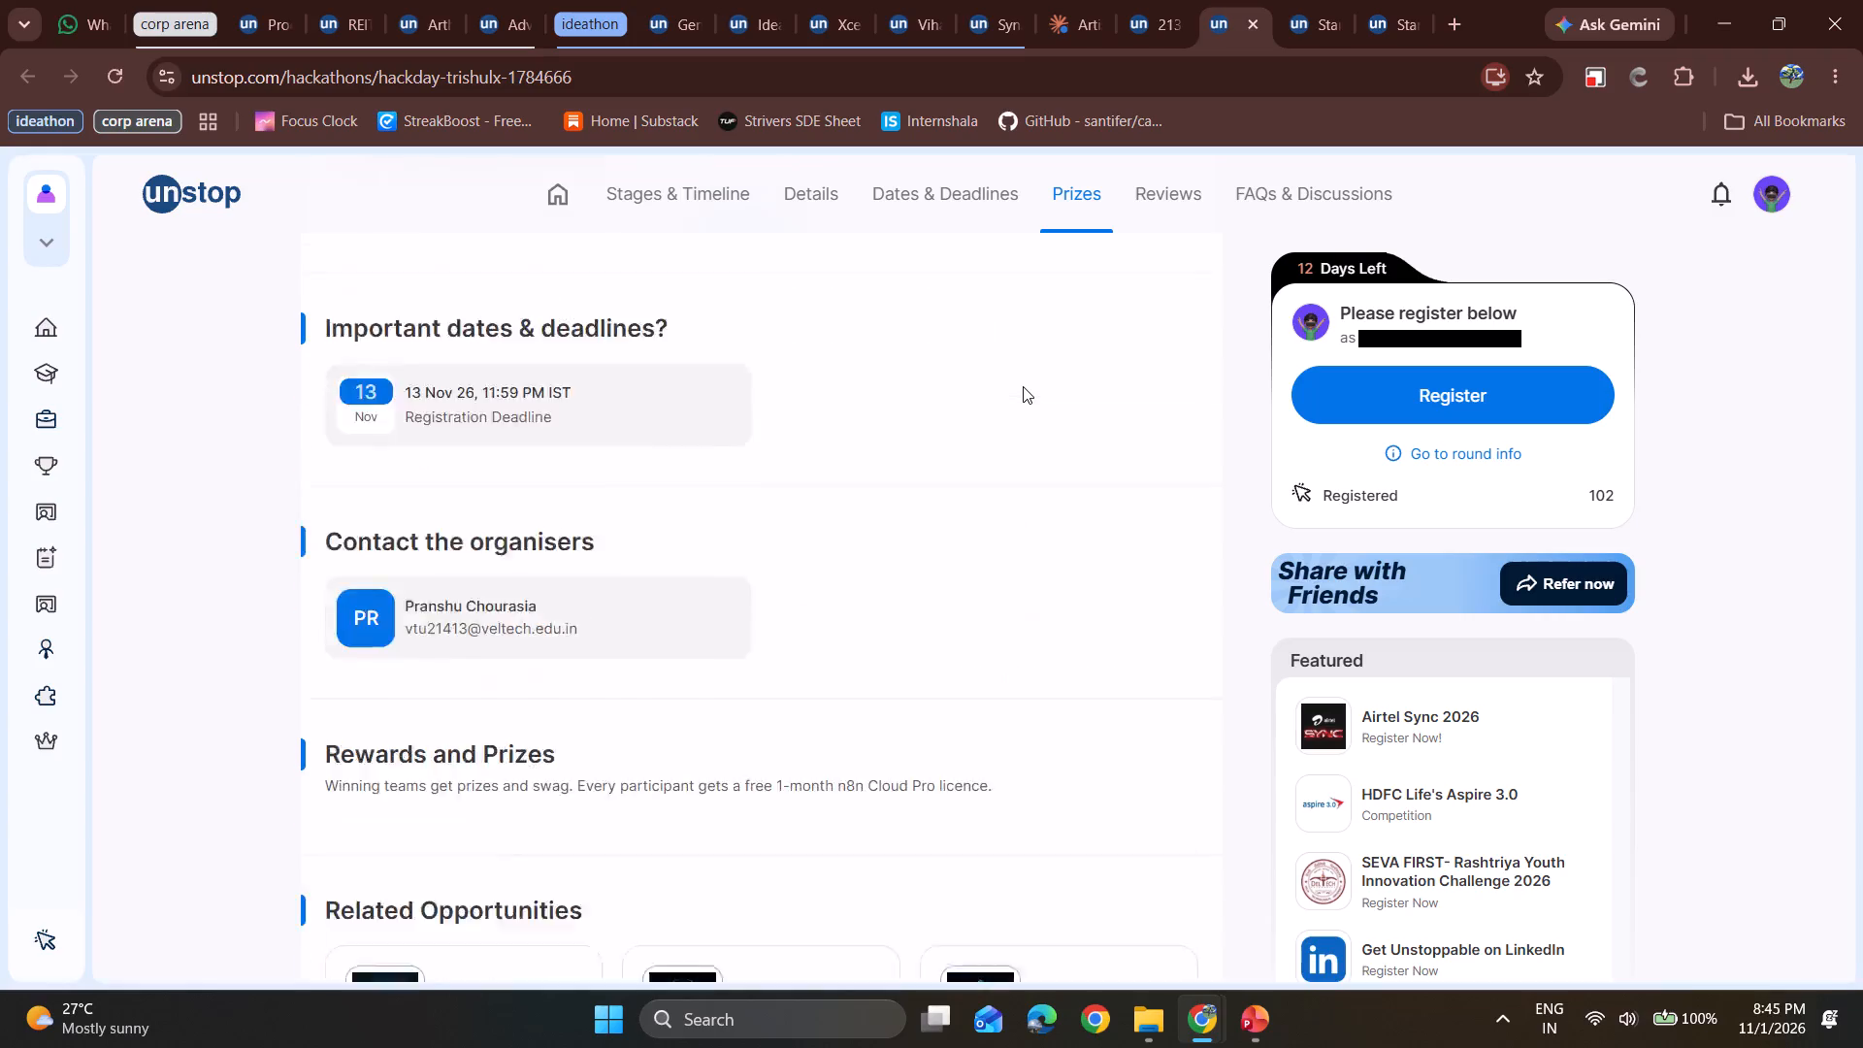
pyautogui.scroll(2, 1023, 386)
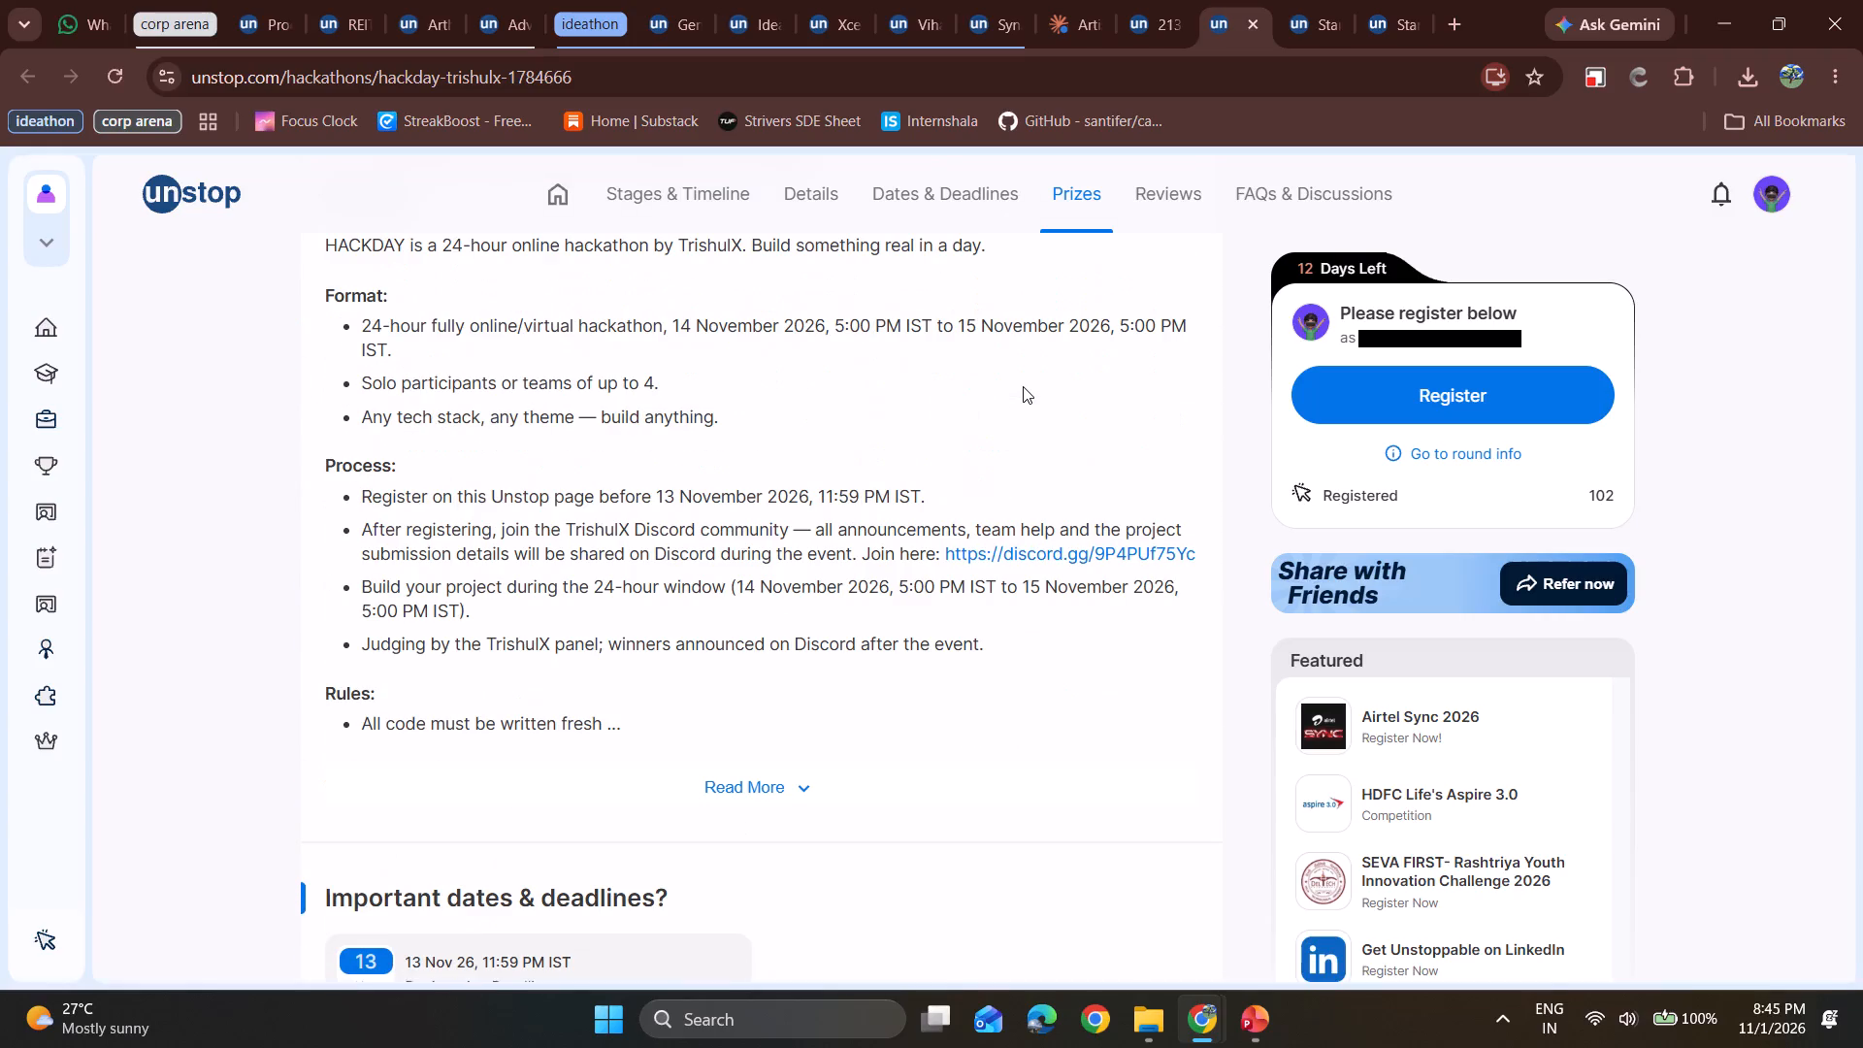
pyautogui.click(697, 780)
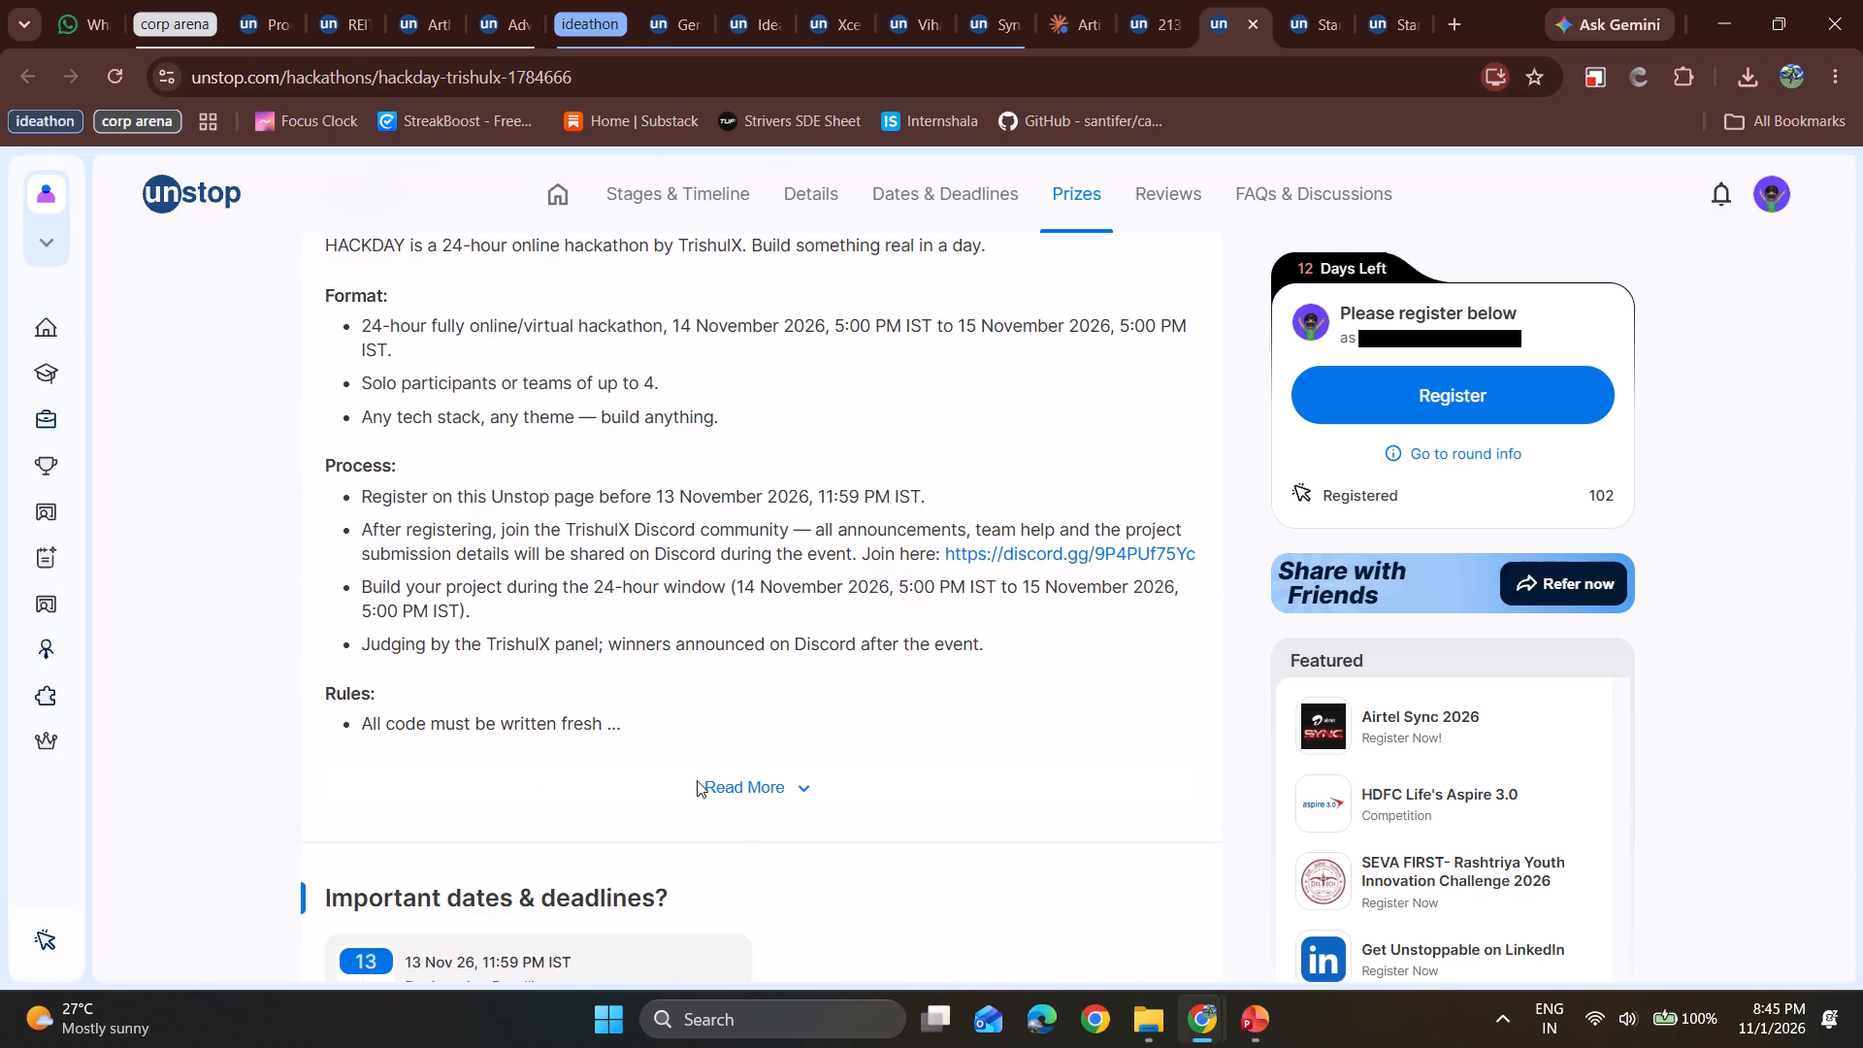
pyautogui.click(707, 789)
pyautogui.scroll(-4, 707, 793)
pyautogui.scroll(6, 696, 773)
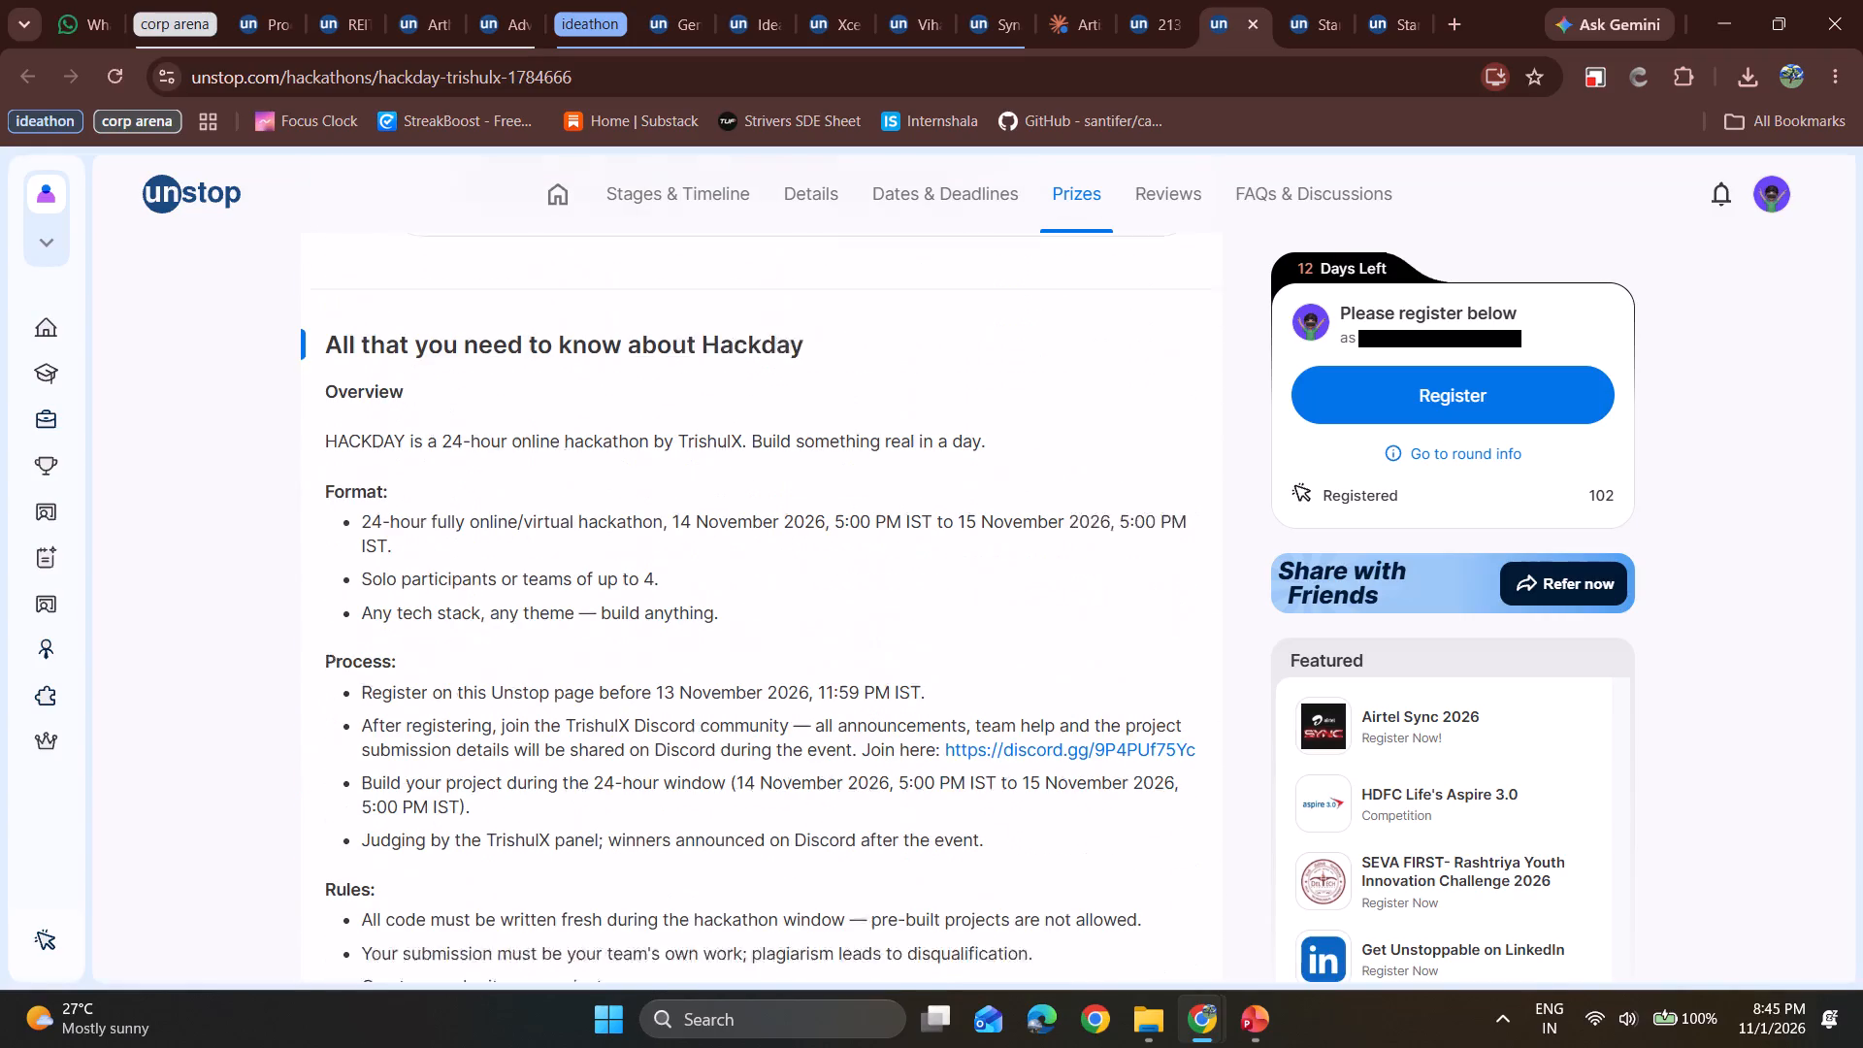
pyautogui.click(1253, 37)
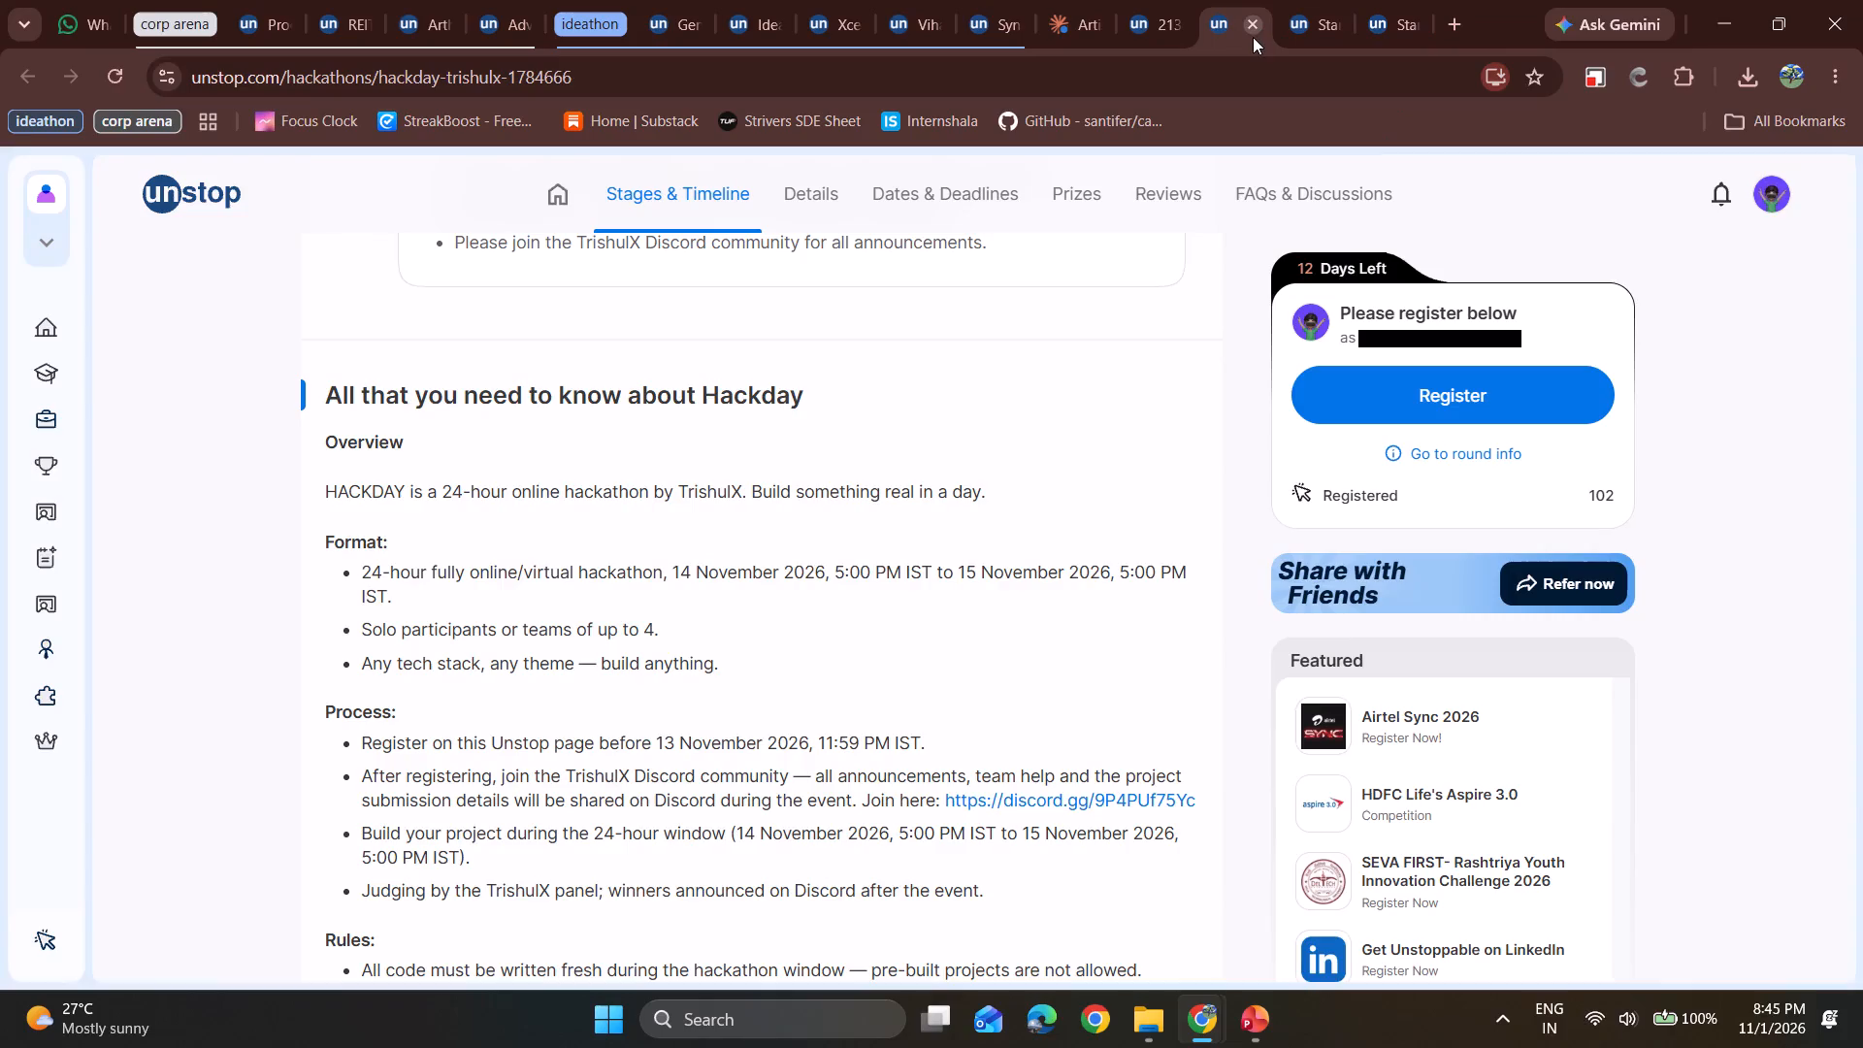
pyautogui.click(1251, 28)
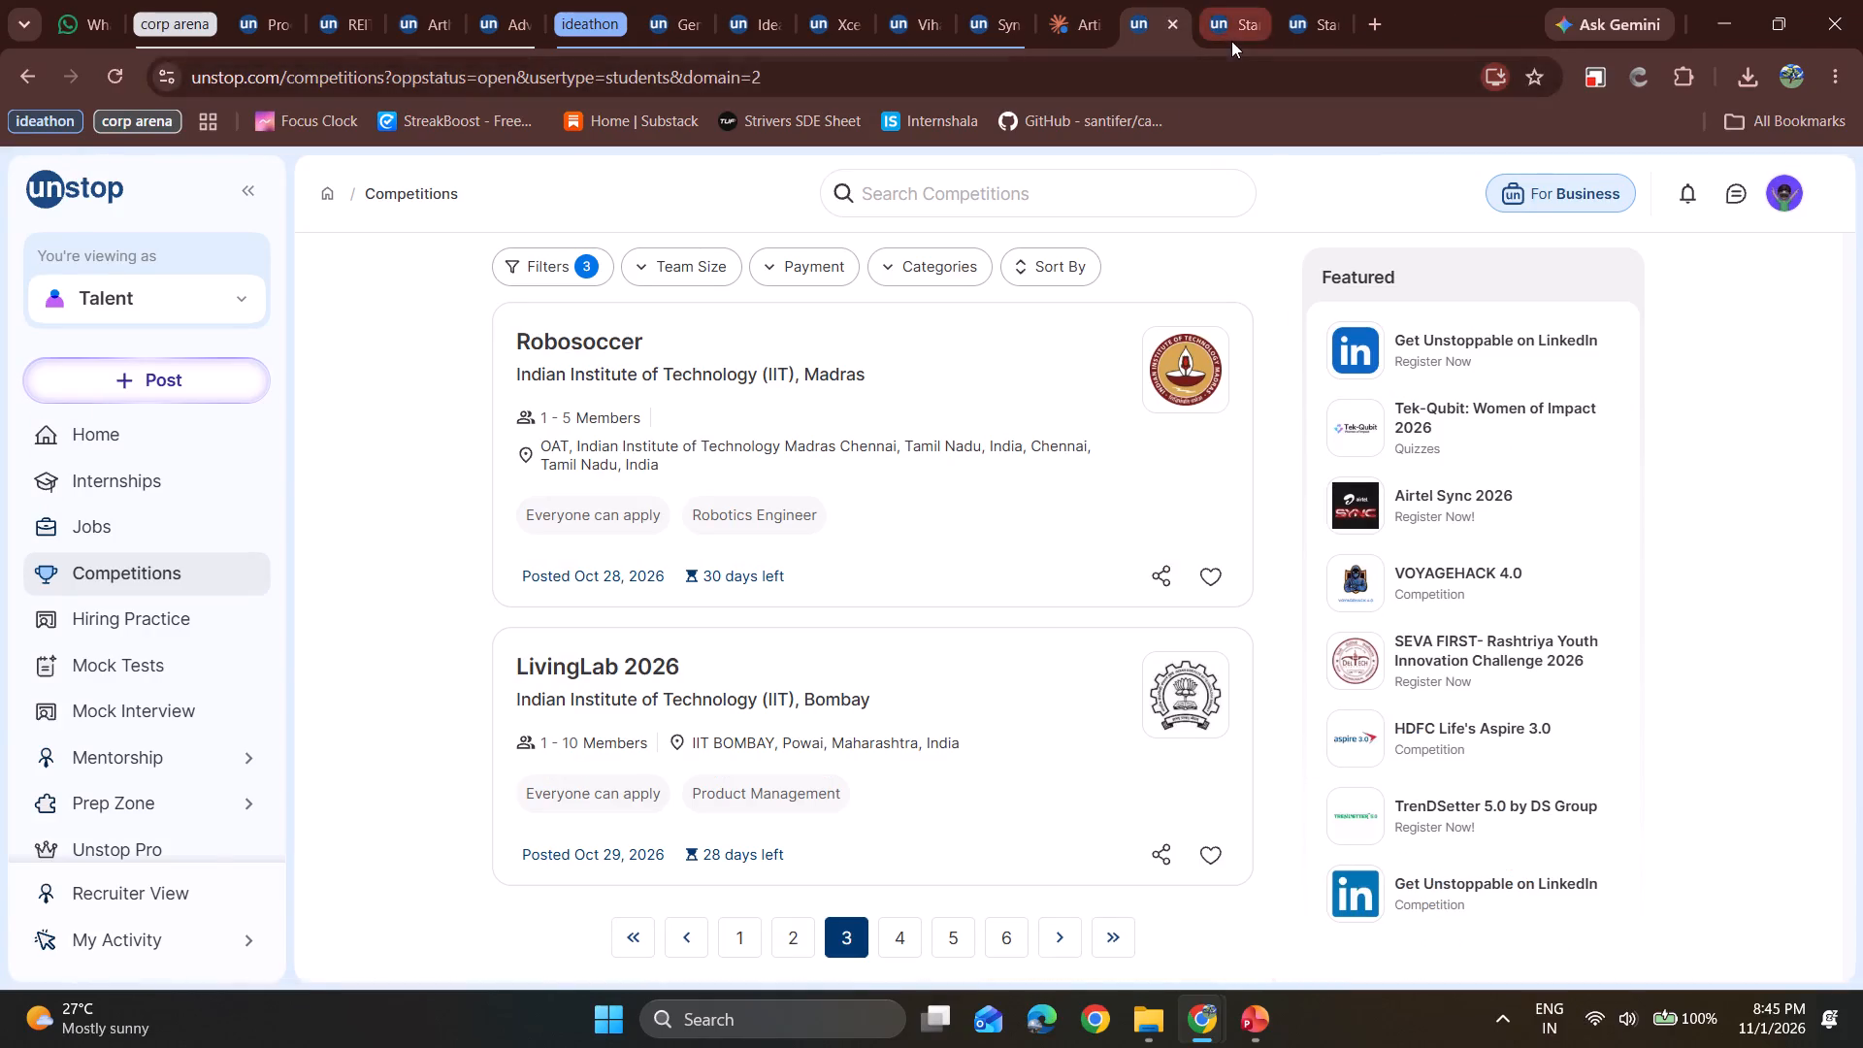
# Go to page 4 of the competitions list and open the VOYAGEHACK 4.0 listing in a new tab.
pyautogui.click(894, 956)
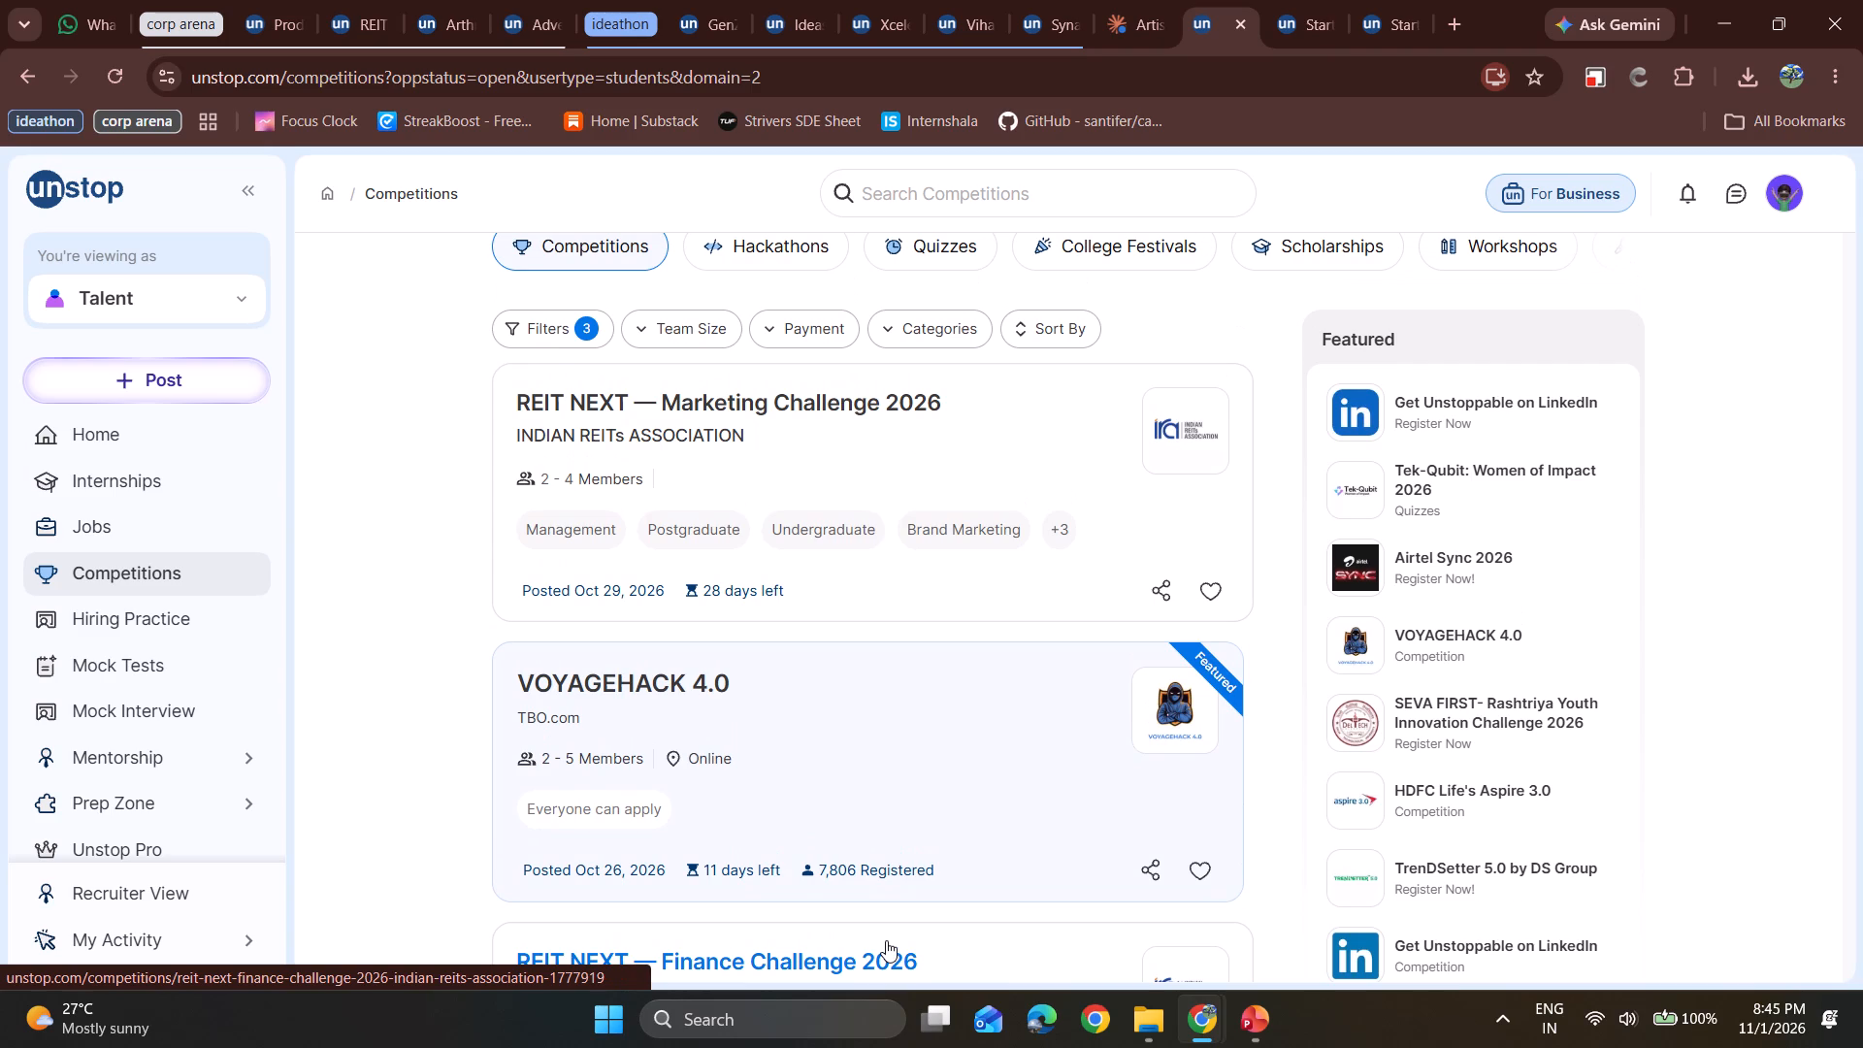
pyautogui.scroll(2, 886, 940)
pyautogui.click(549, 824)
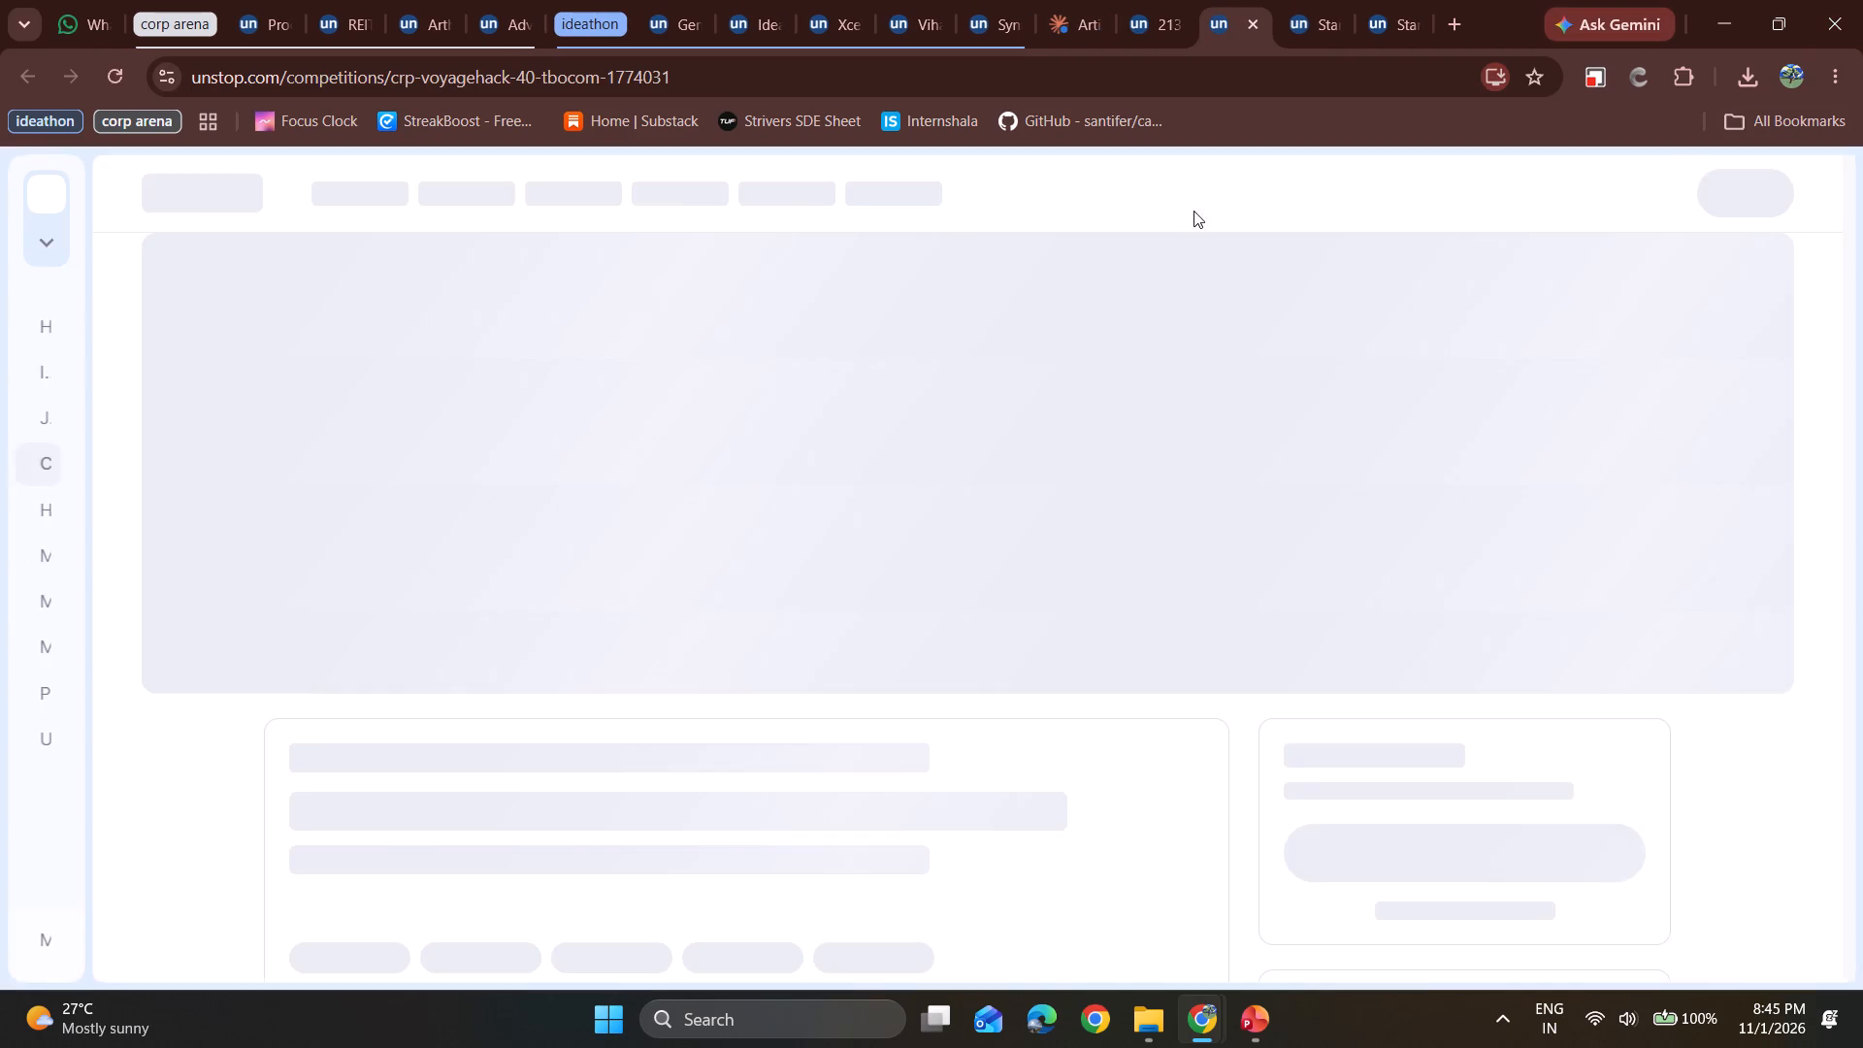
# Examine VOYAGEHACK 4.0's rewards and prizes and its stages and timelines.
pyautogui.scroll(-5, 703, 687)
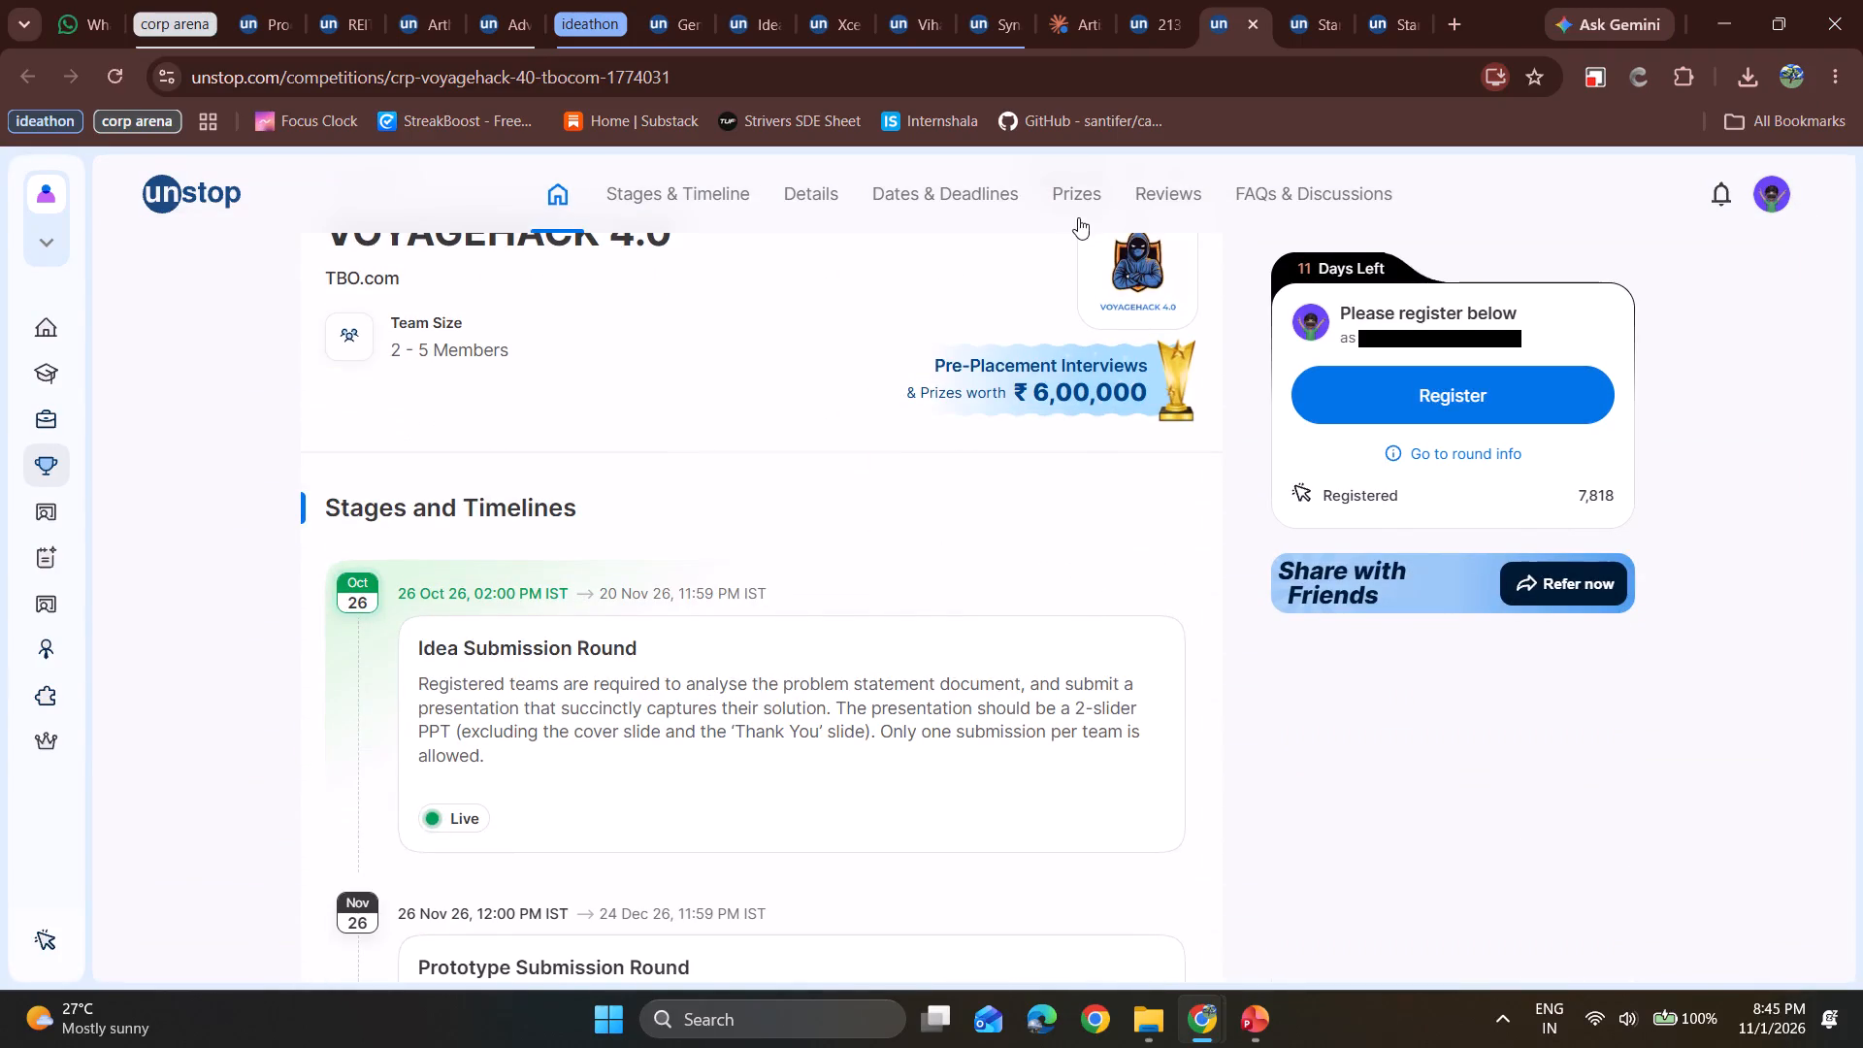
pyautogui.click(1062, 210)
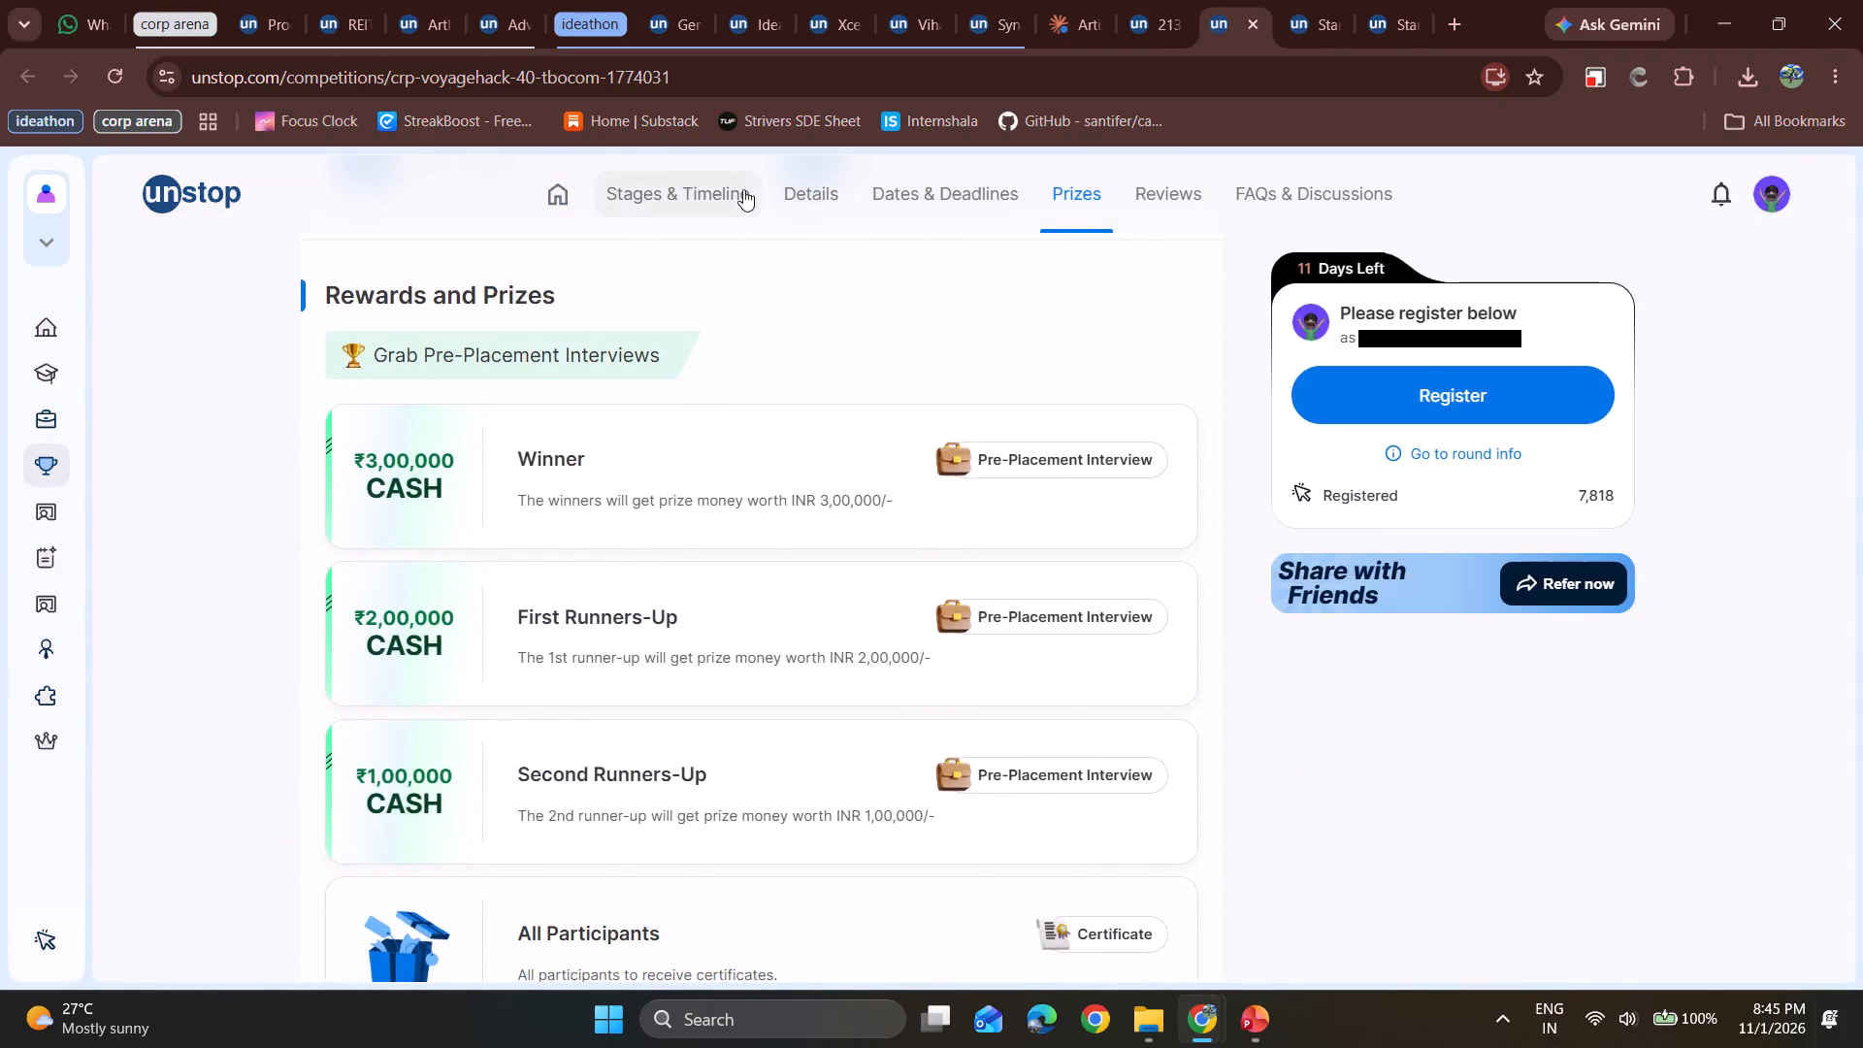
pyautogui.click(703, 190)
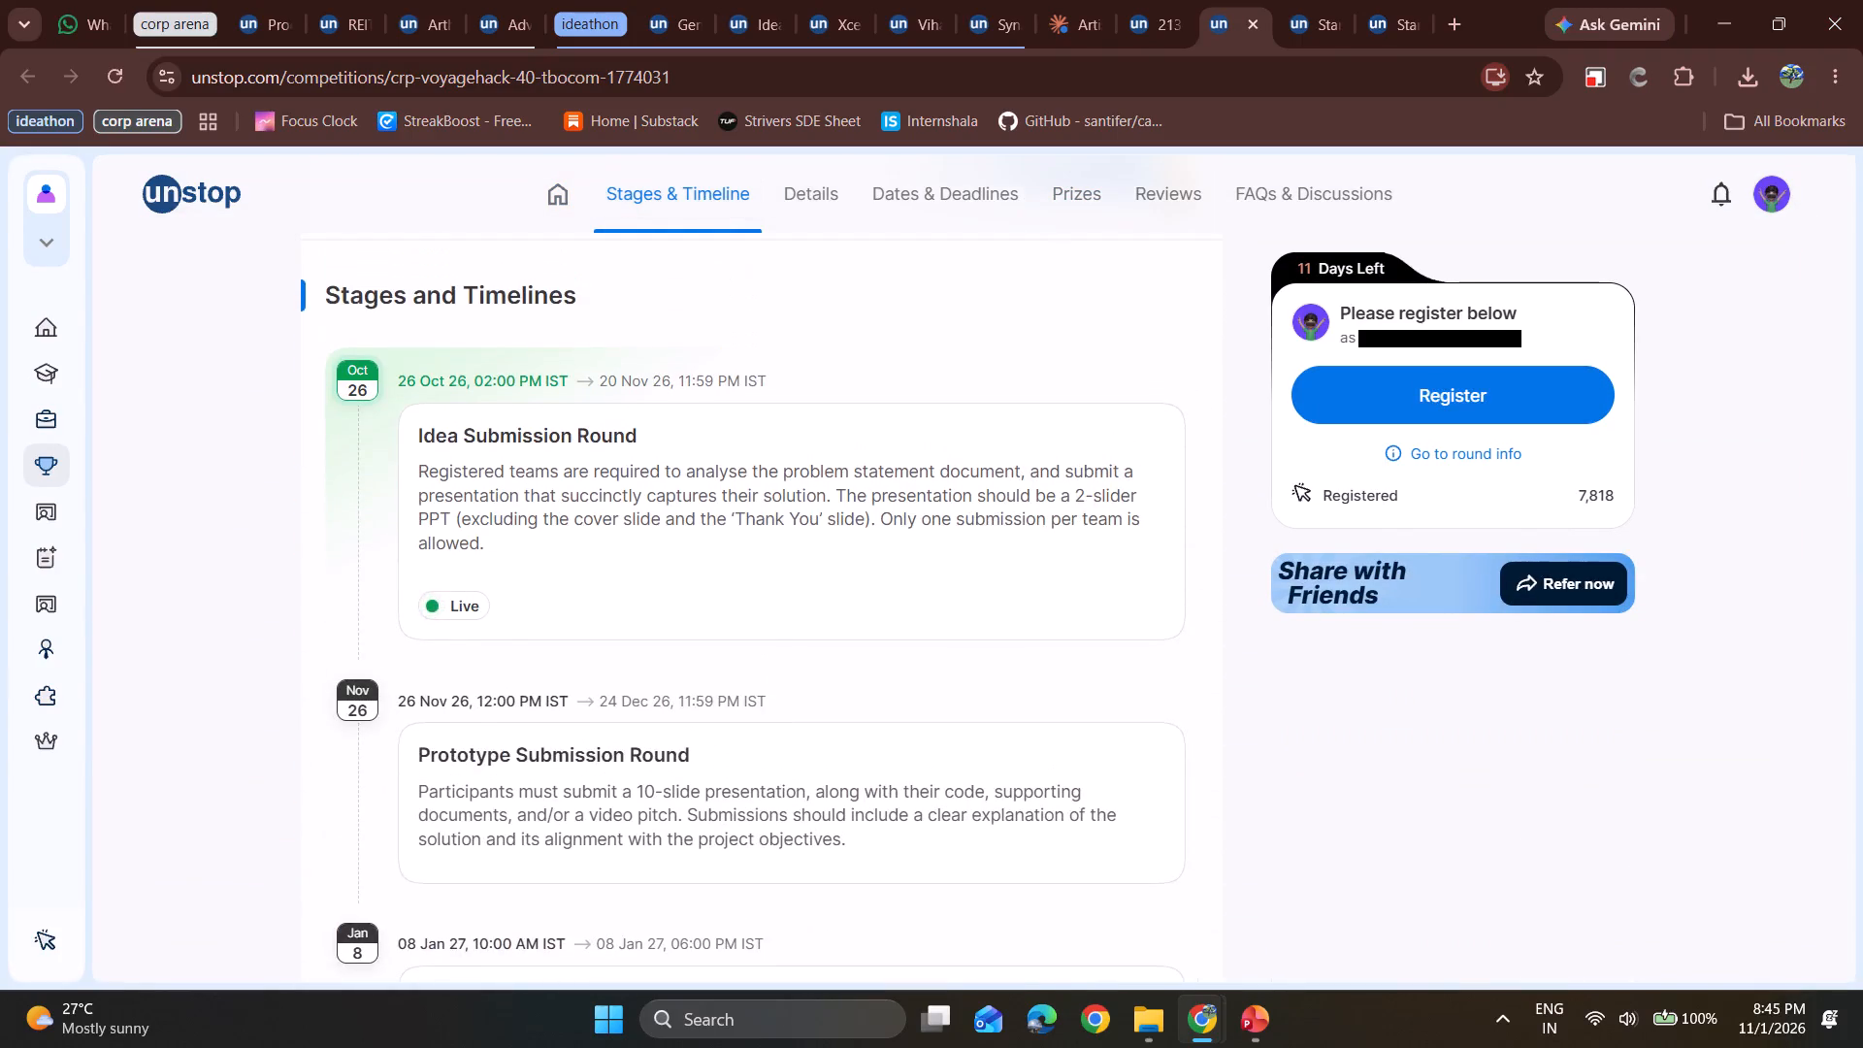
pyautogui.scroll(-1, 690, 537)
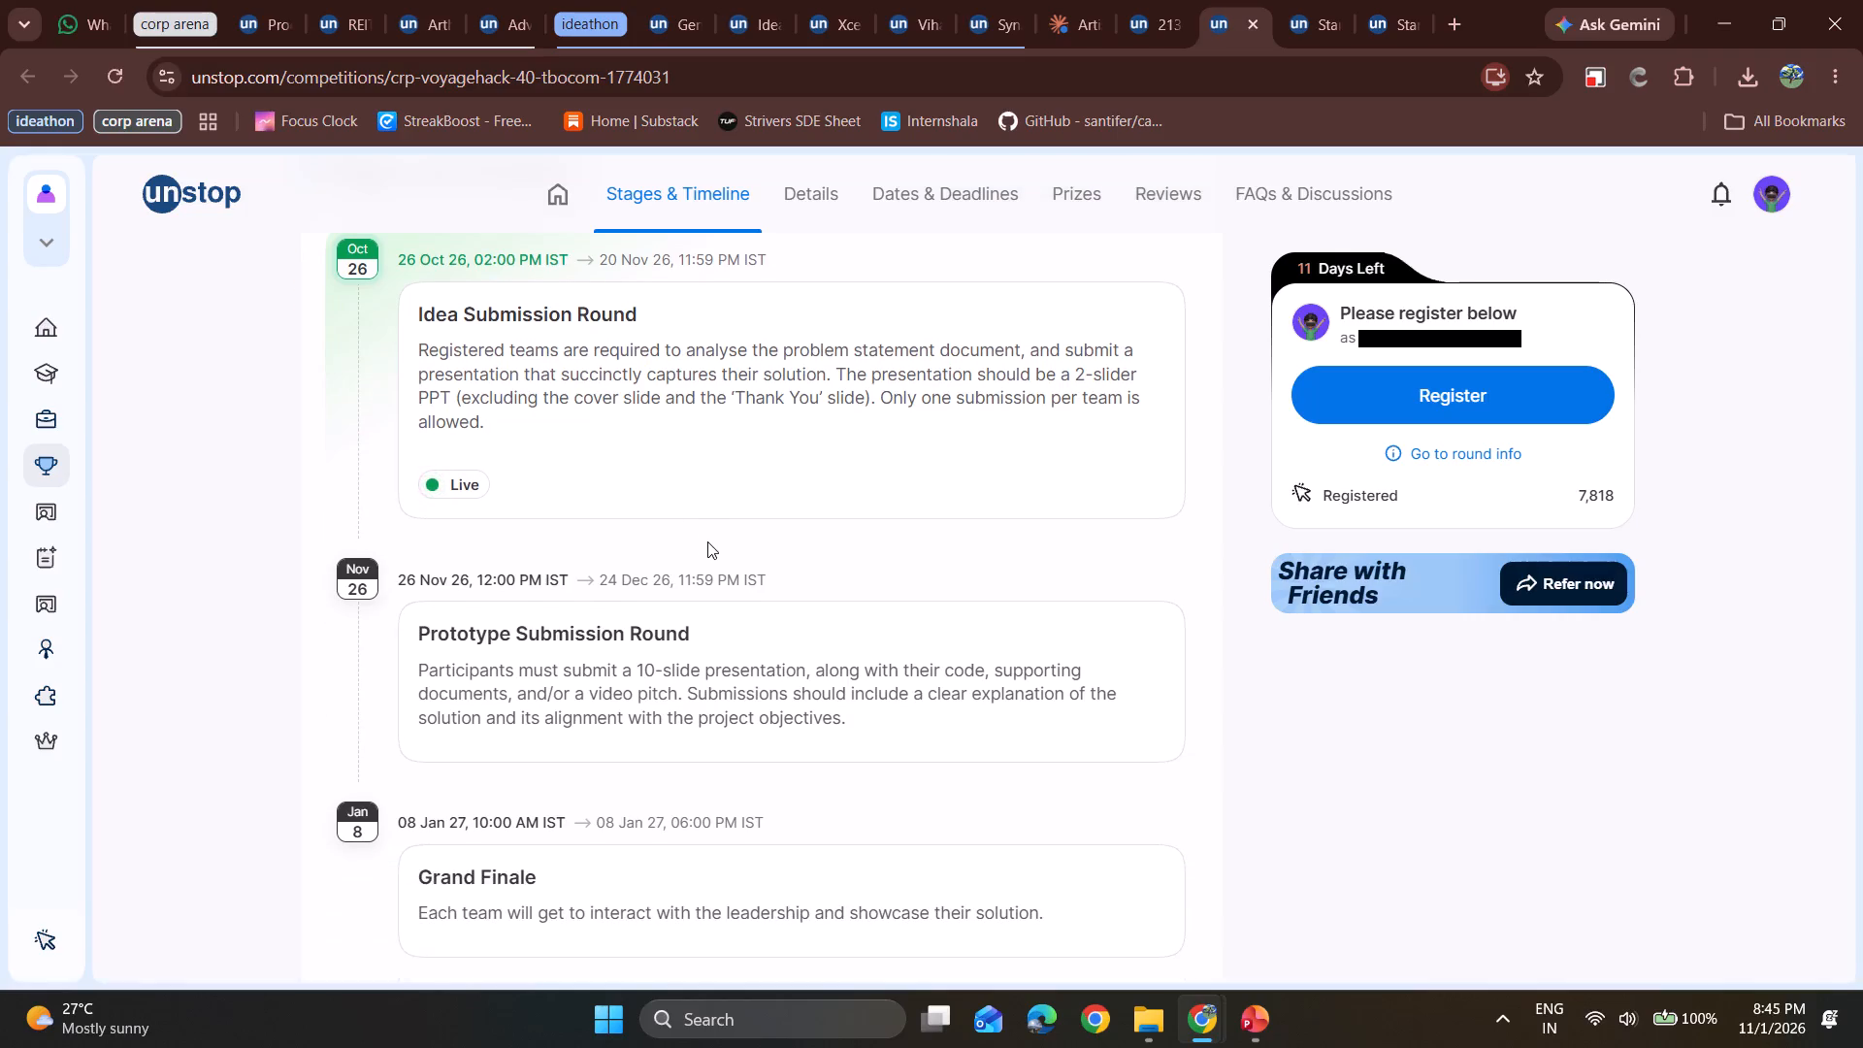
pyautogui.scroll(-3, 710, 570)
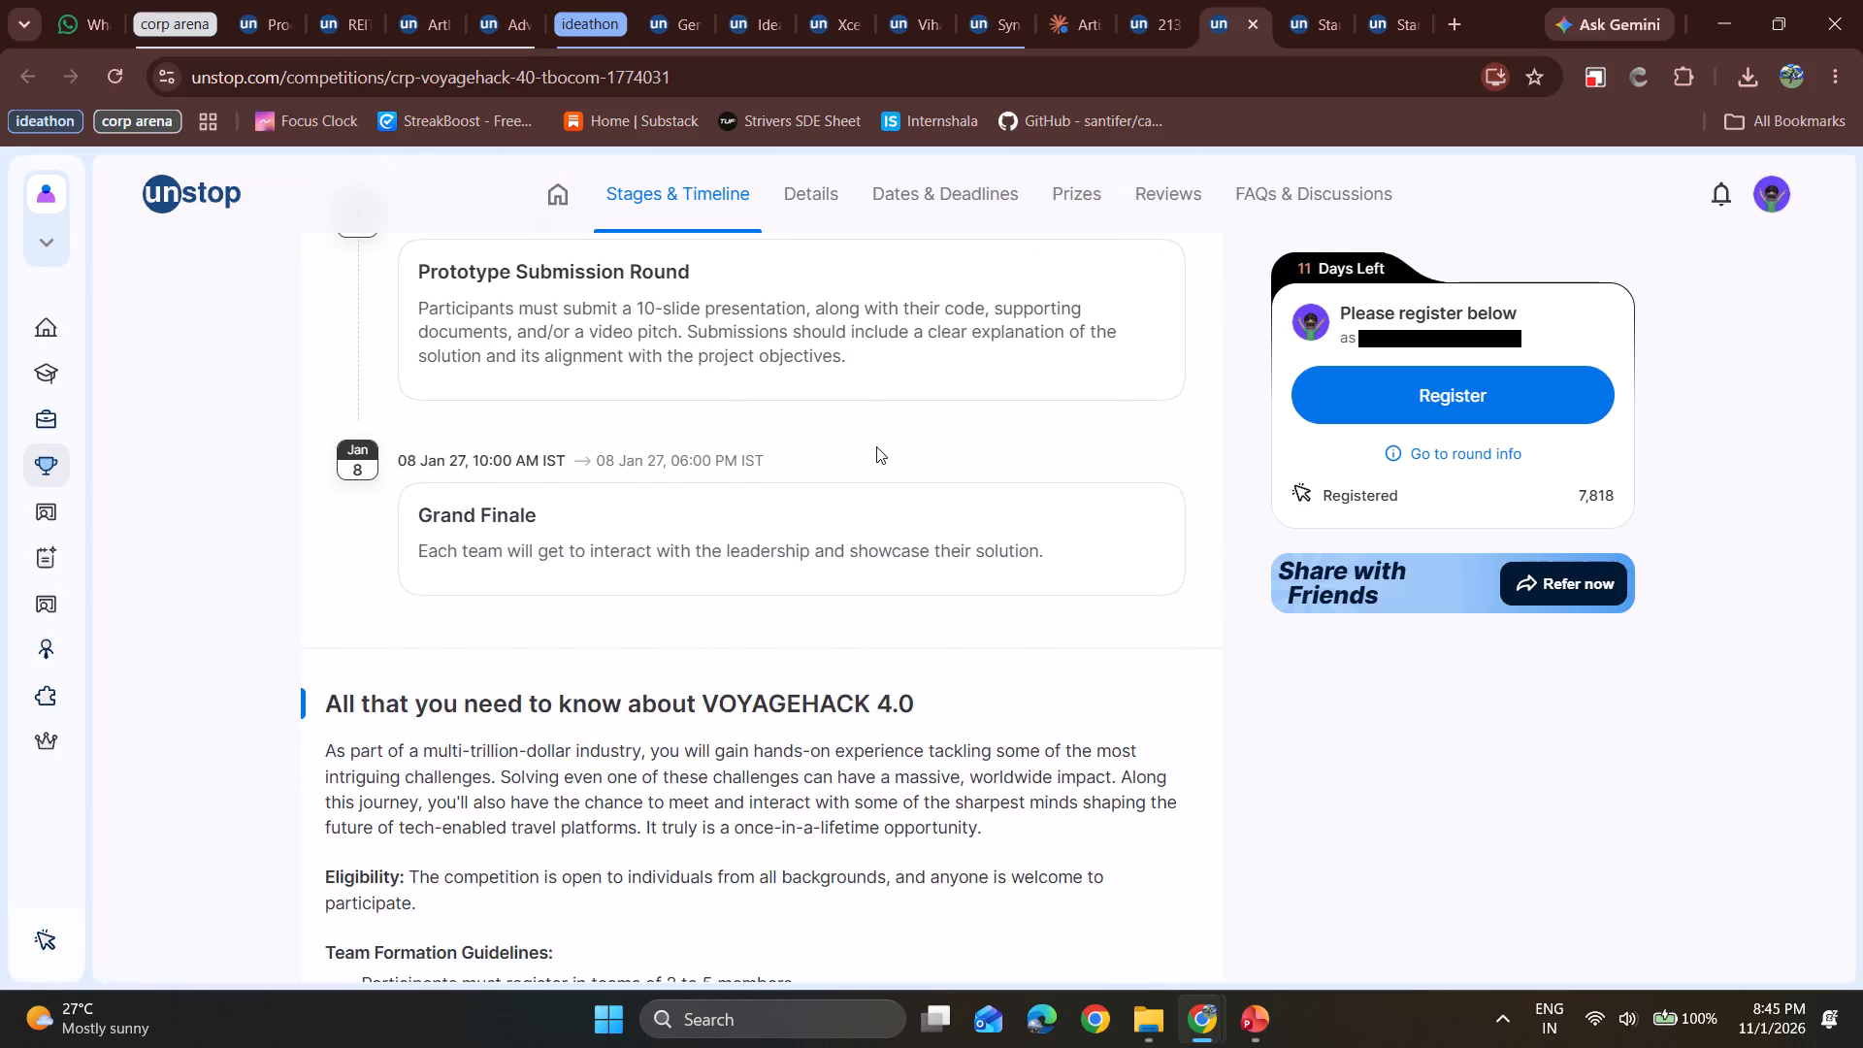
pyautogui.scroll(1, 922, 771)
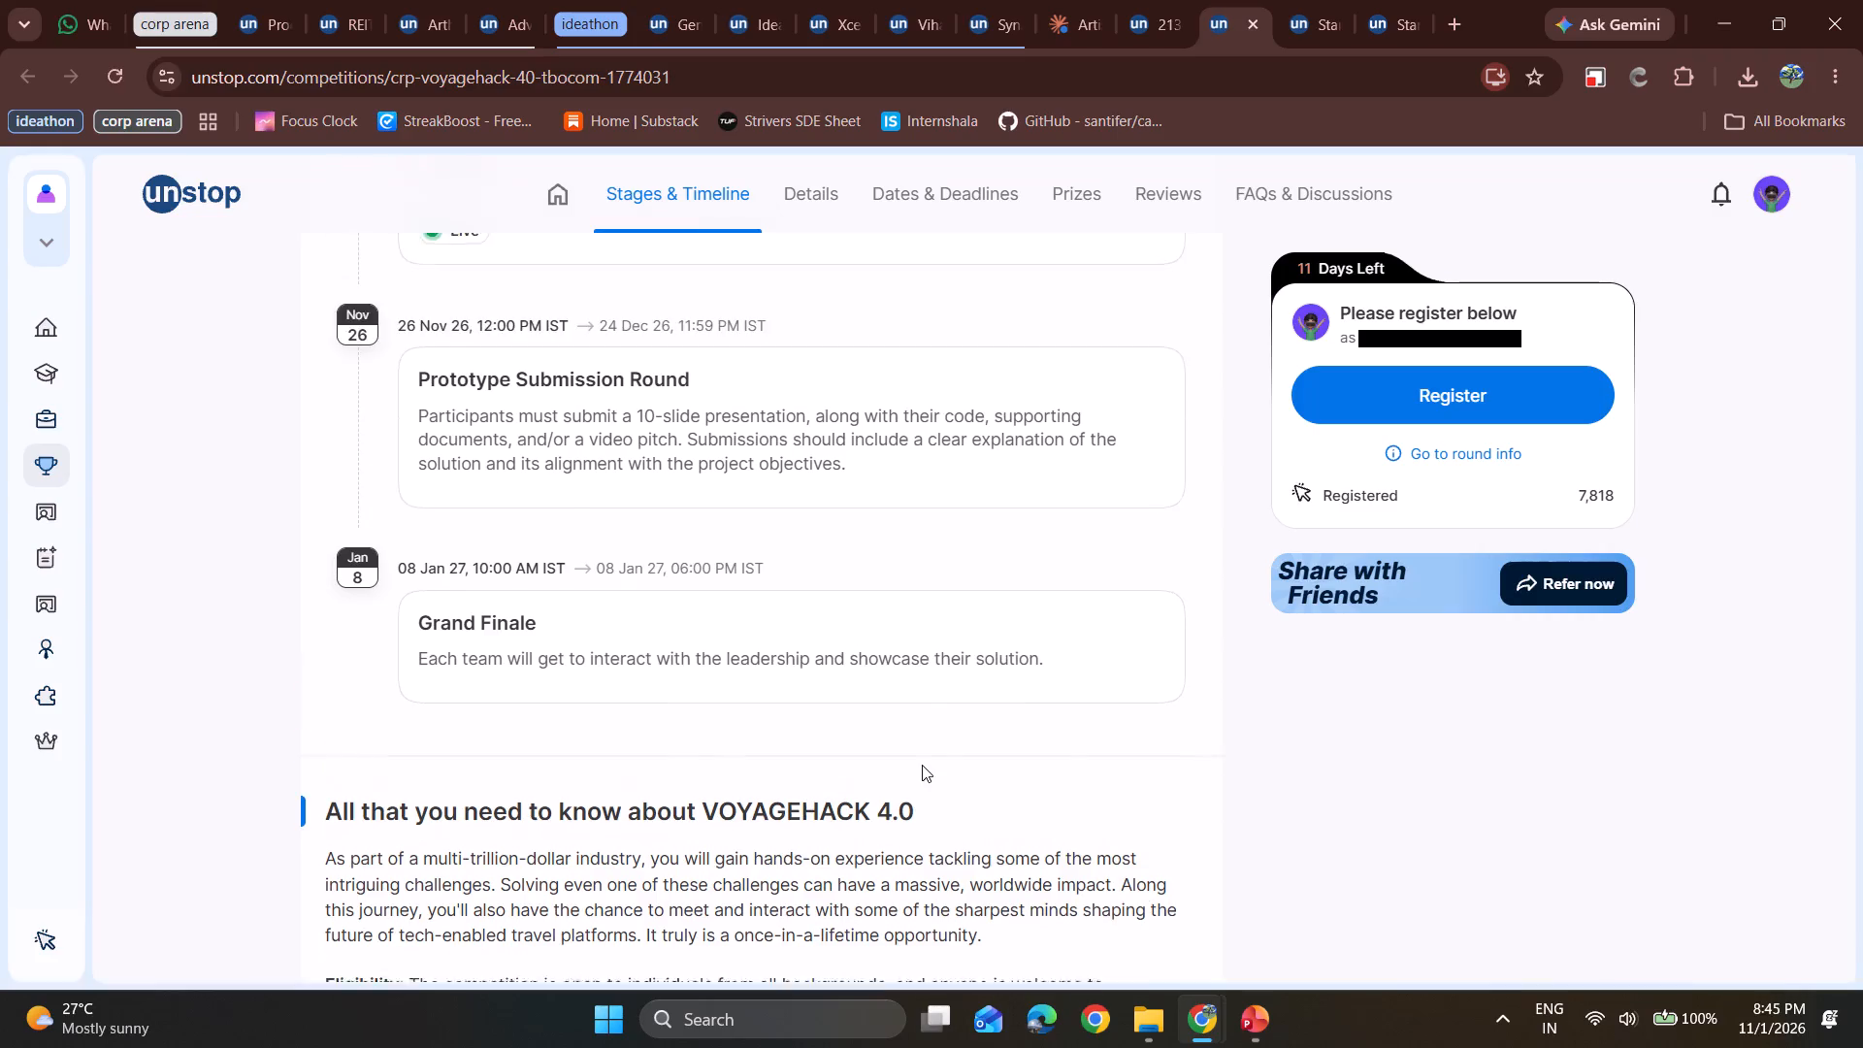
pyautogui.scroll(8, 922, 765)
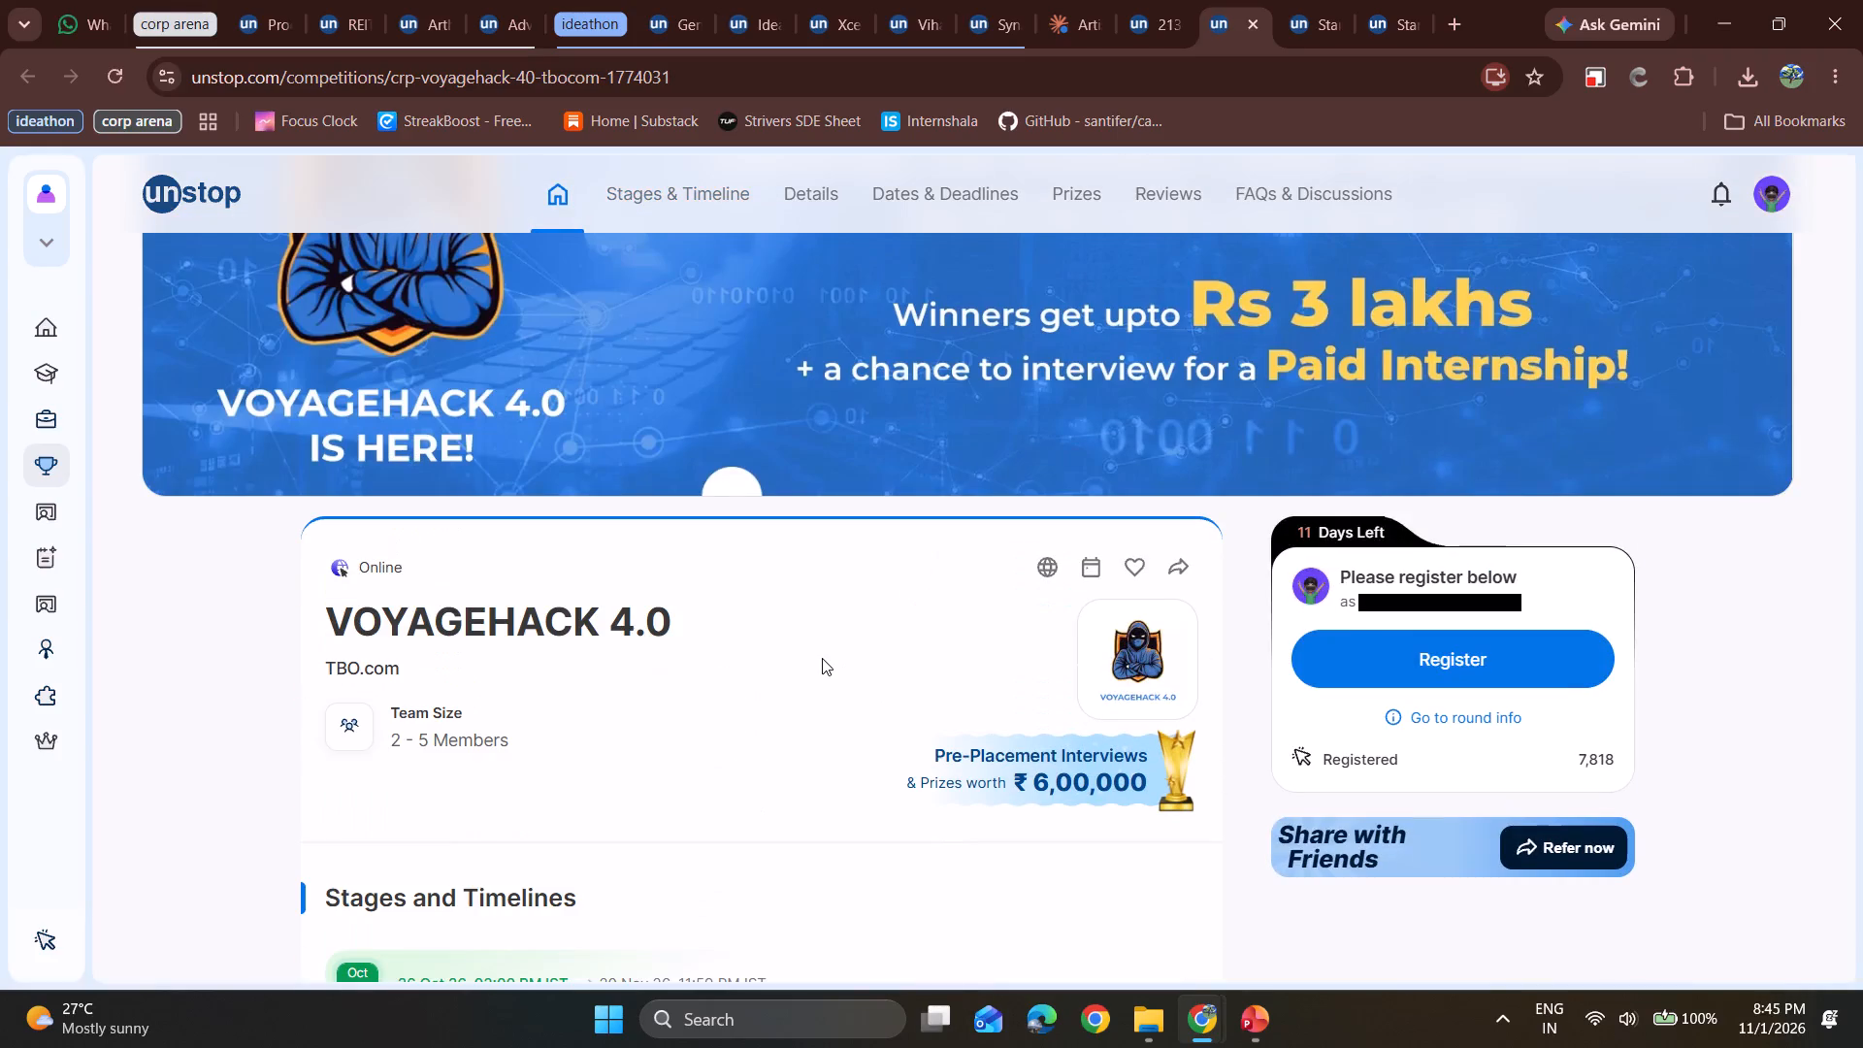
# Read VOYAGEHACK 4.0's eligibility, team formation guidelines and submission requirements for each round.
pyautogui.scroll(-10, 834, 660)
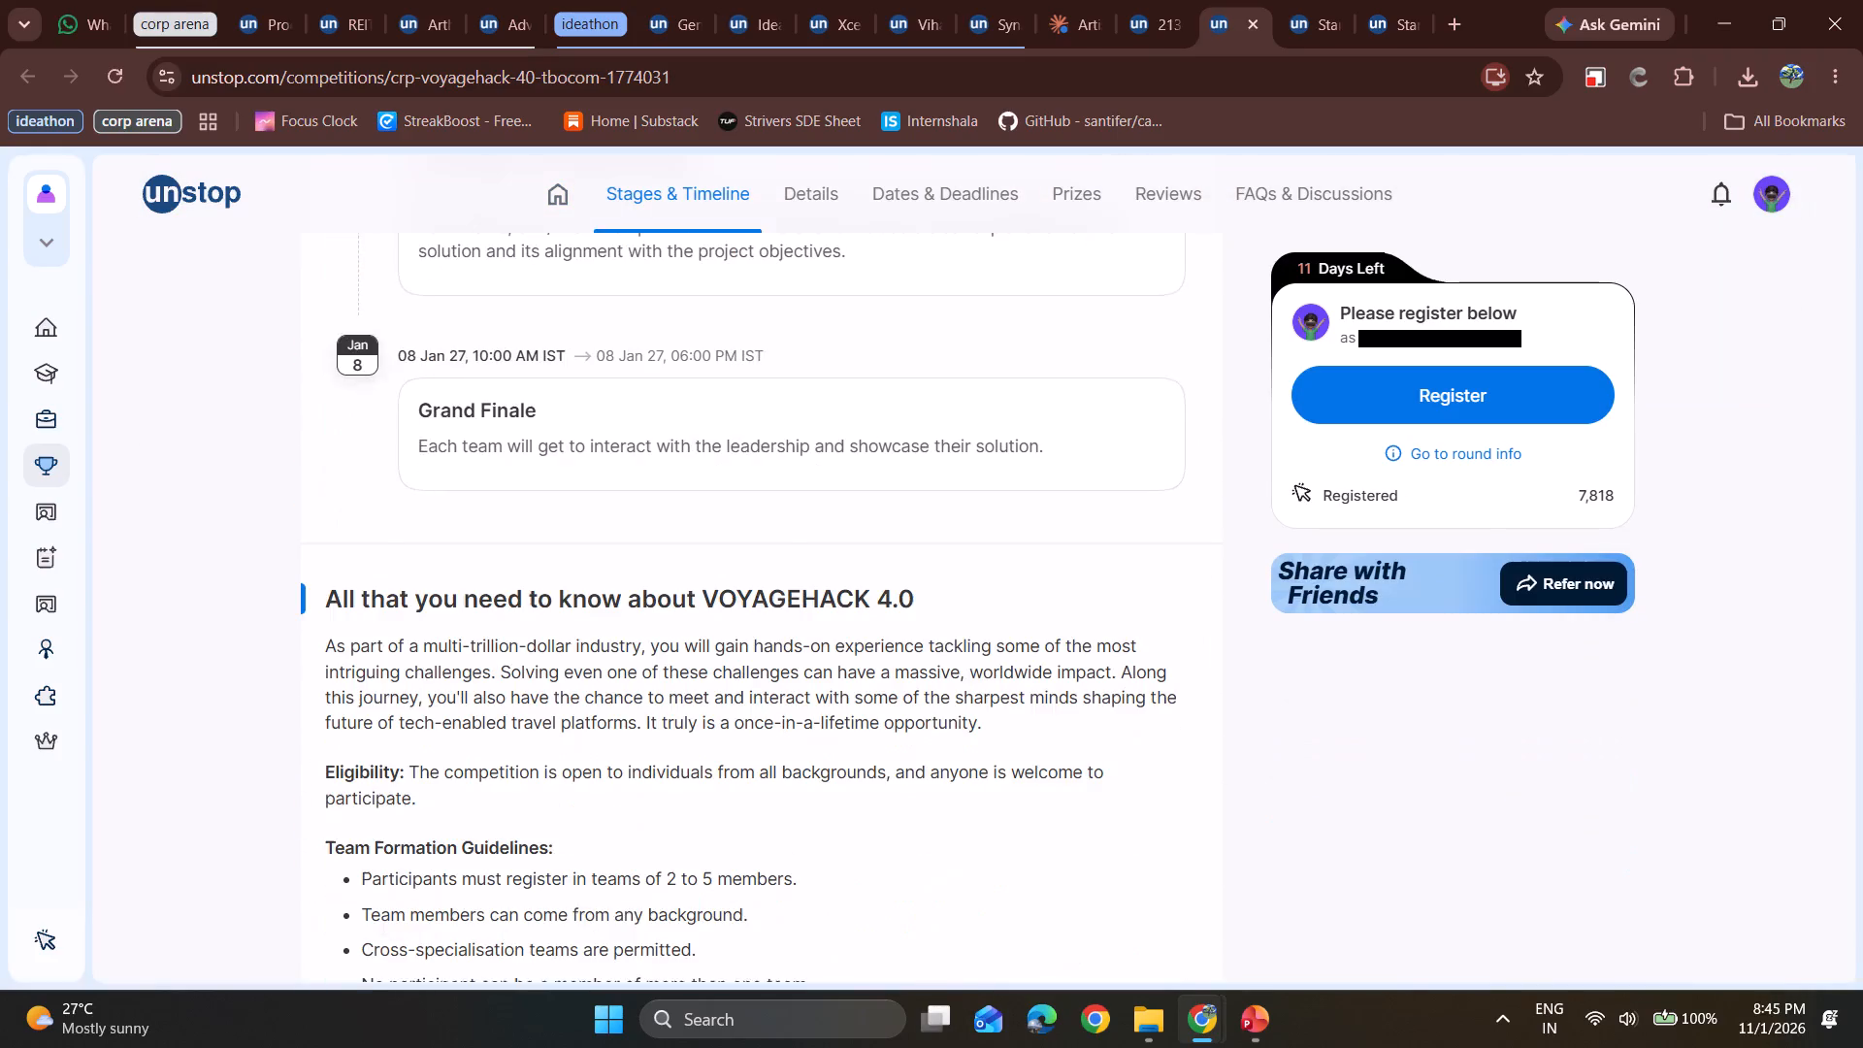
pyautogui.scroll(-2, 835, 755)
pyautogui.click(756, 821)
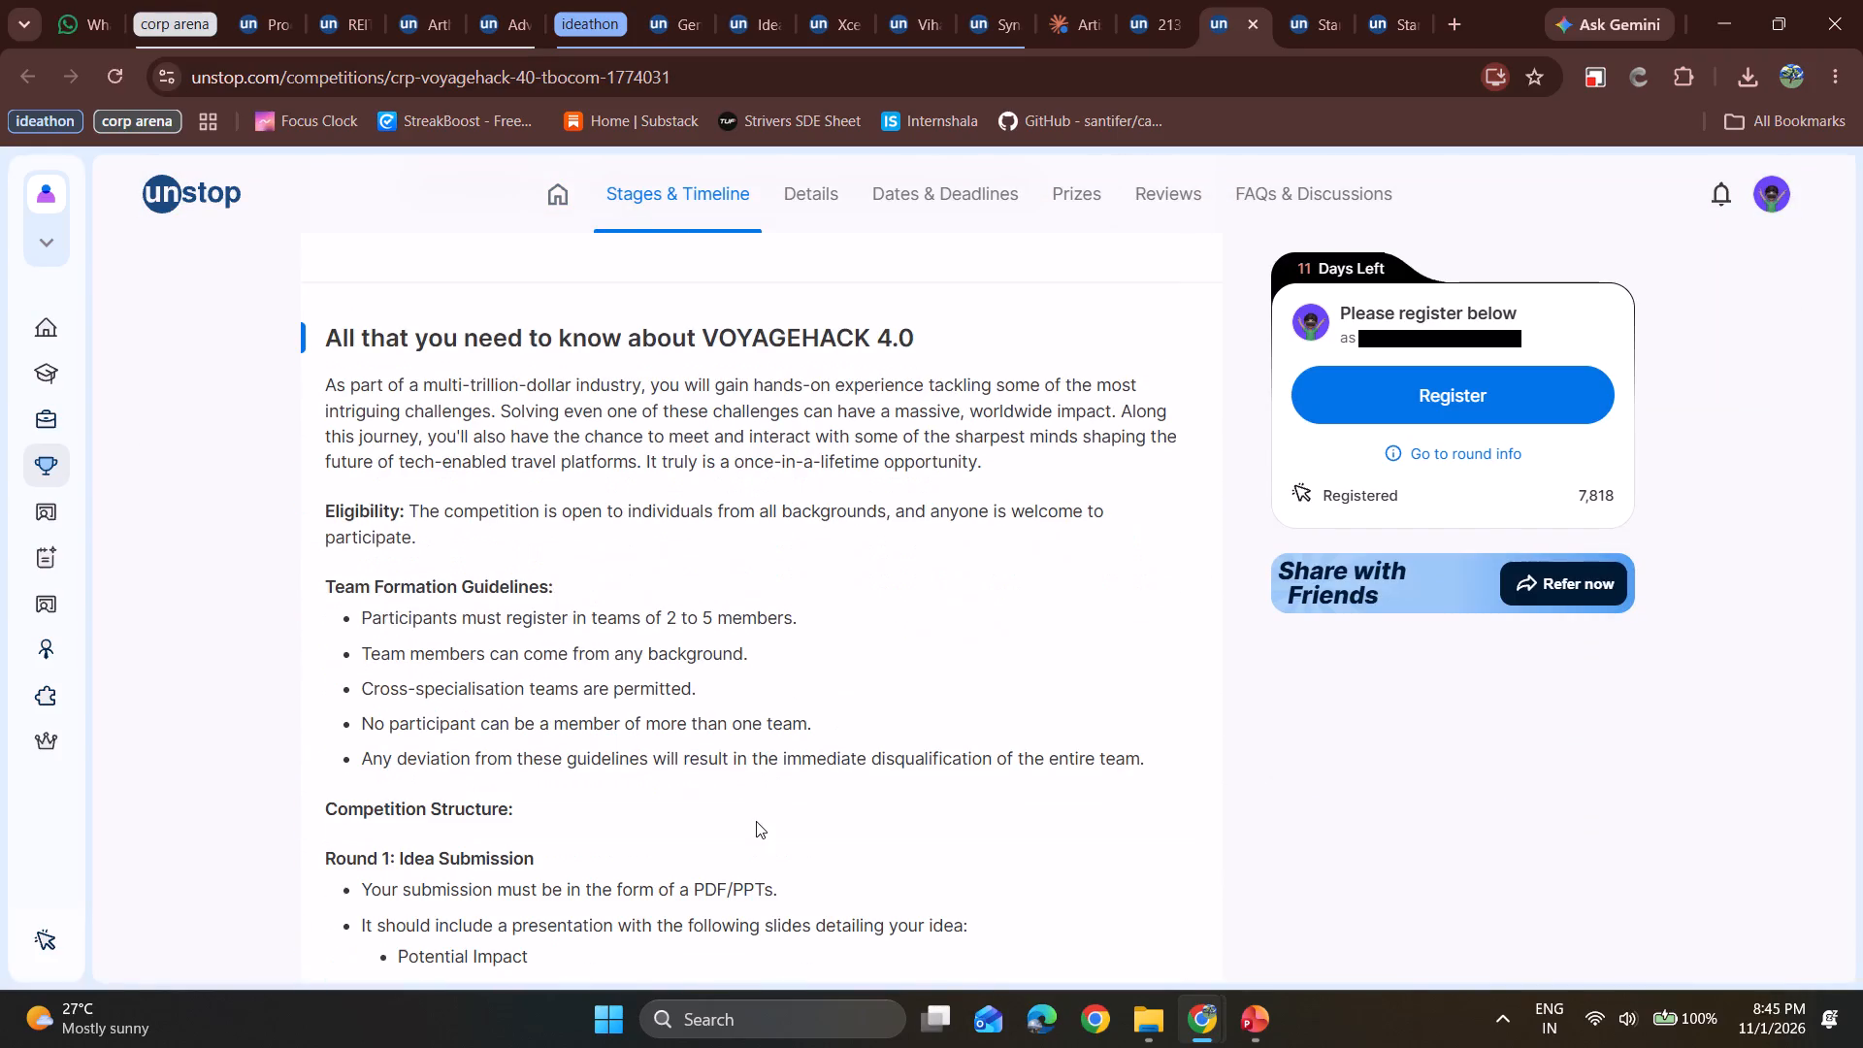
pyautogui.scroll(-2, 760, 803)
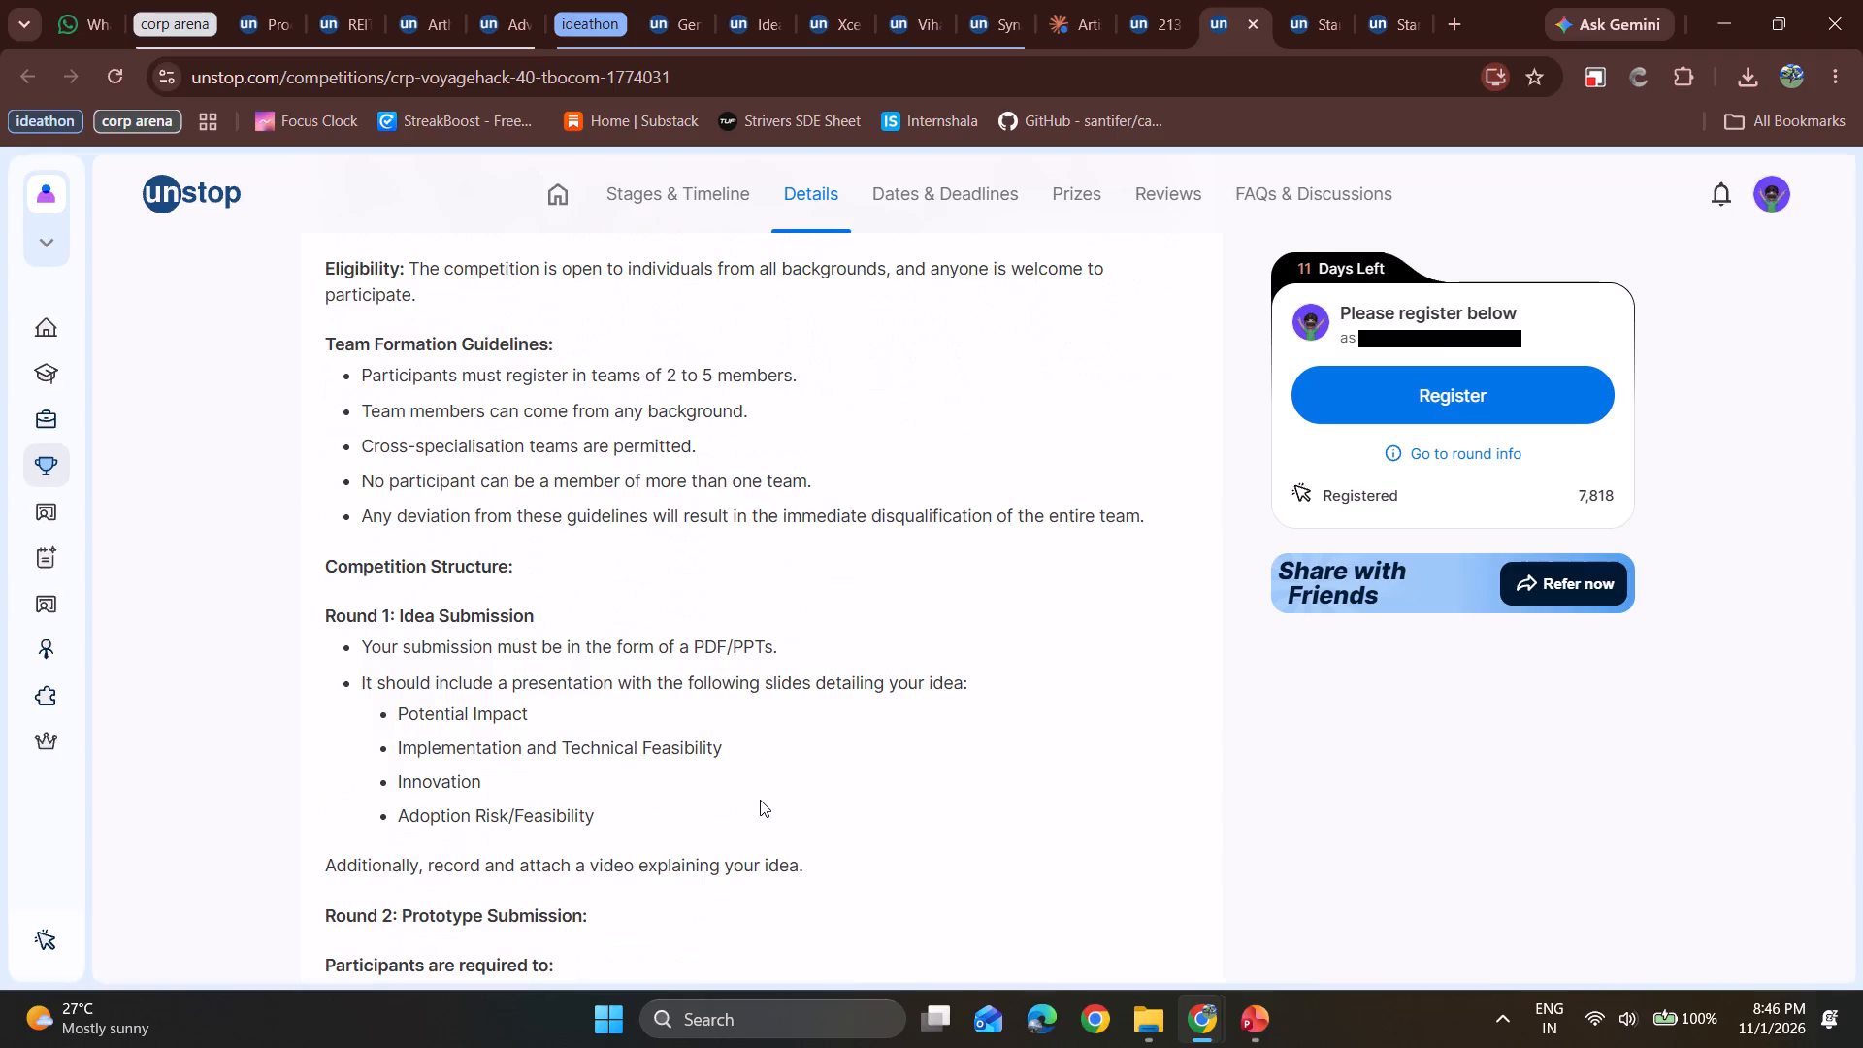
pyautogui.scroll(-4, 747, 787)
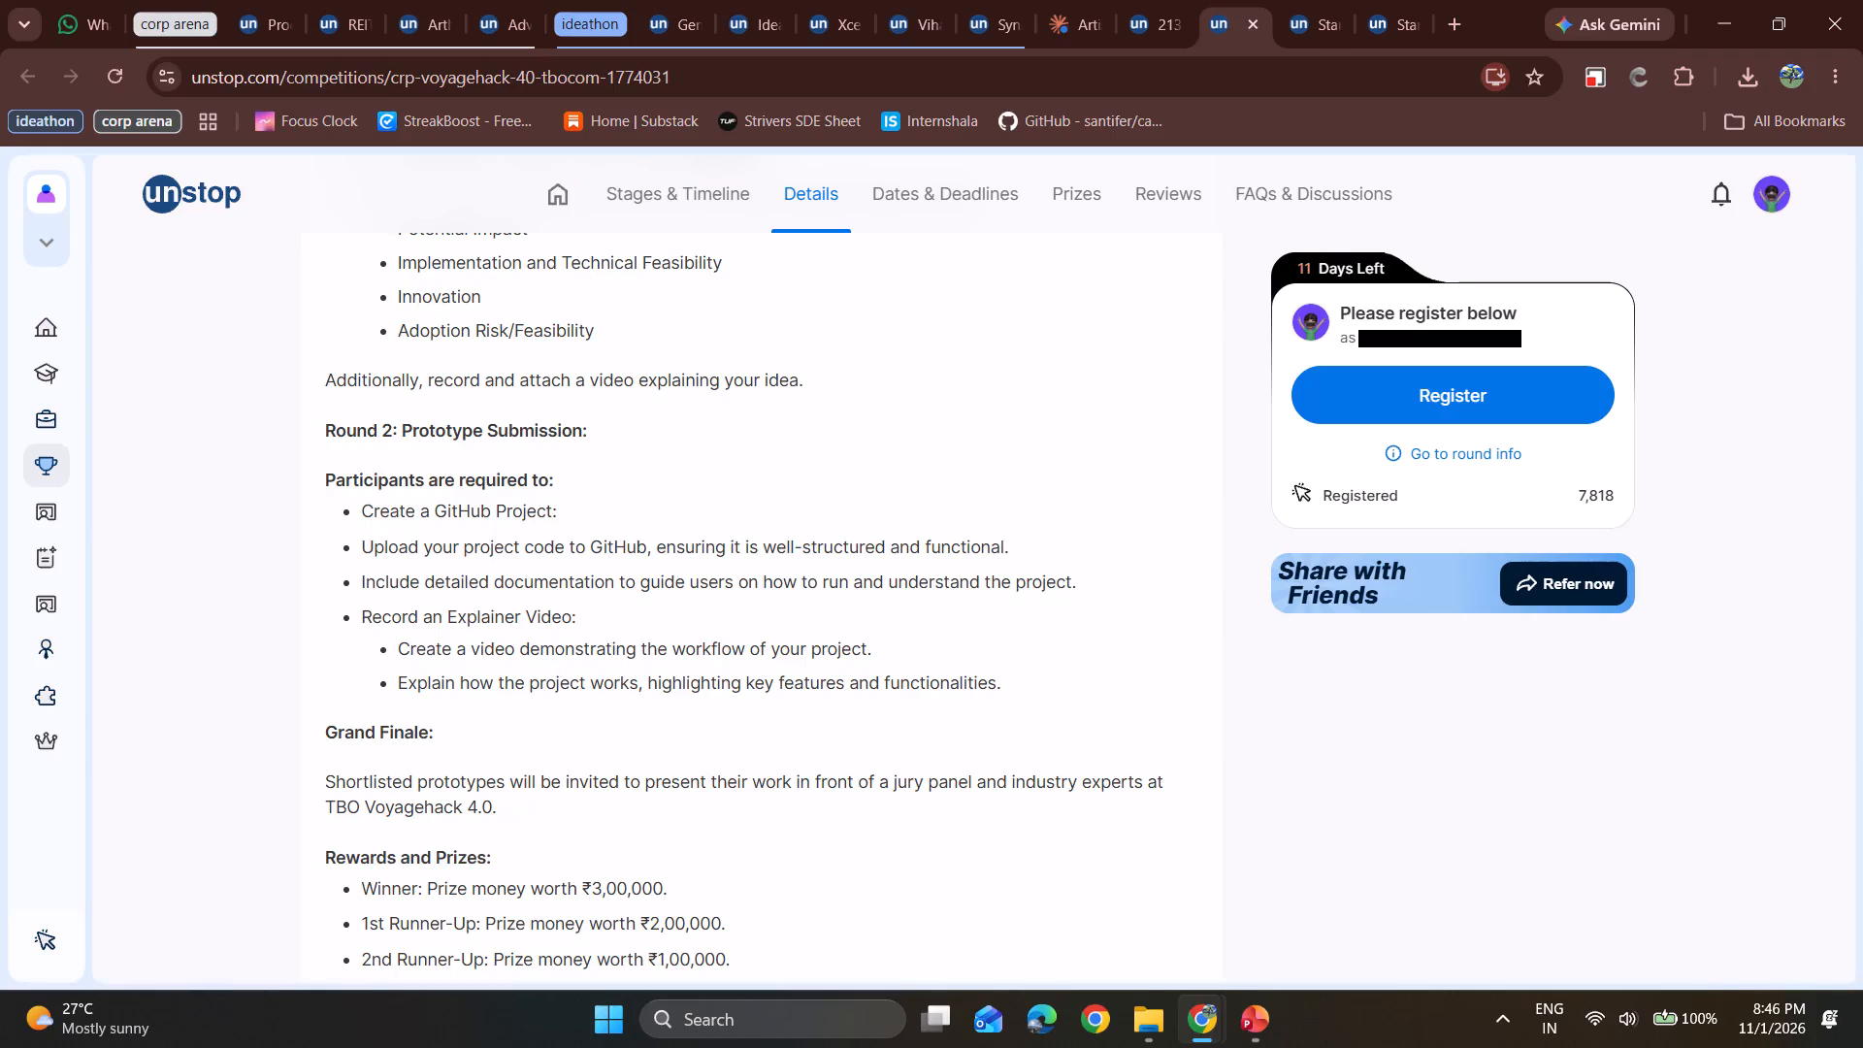
# Read VOYAGEHACK 4.0's prototype submission requirements, grand finale details, registration deadline, organiser contacts and prizes.
pyautogui.scroll(-1, 603, 777)
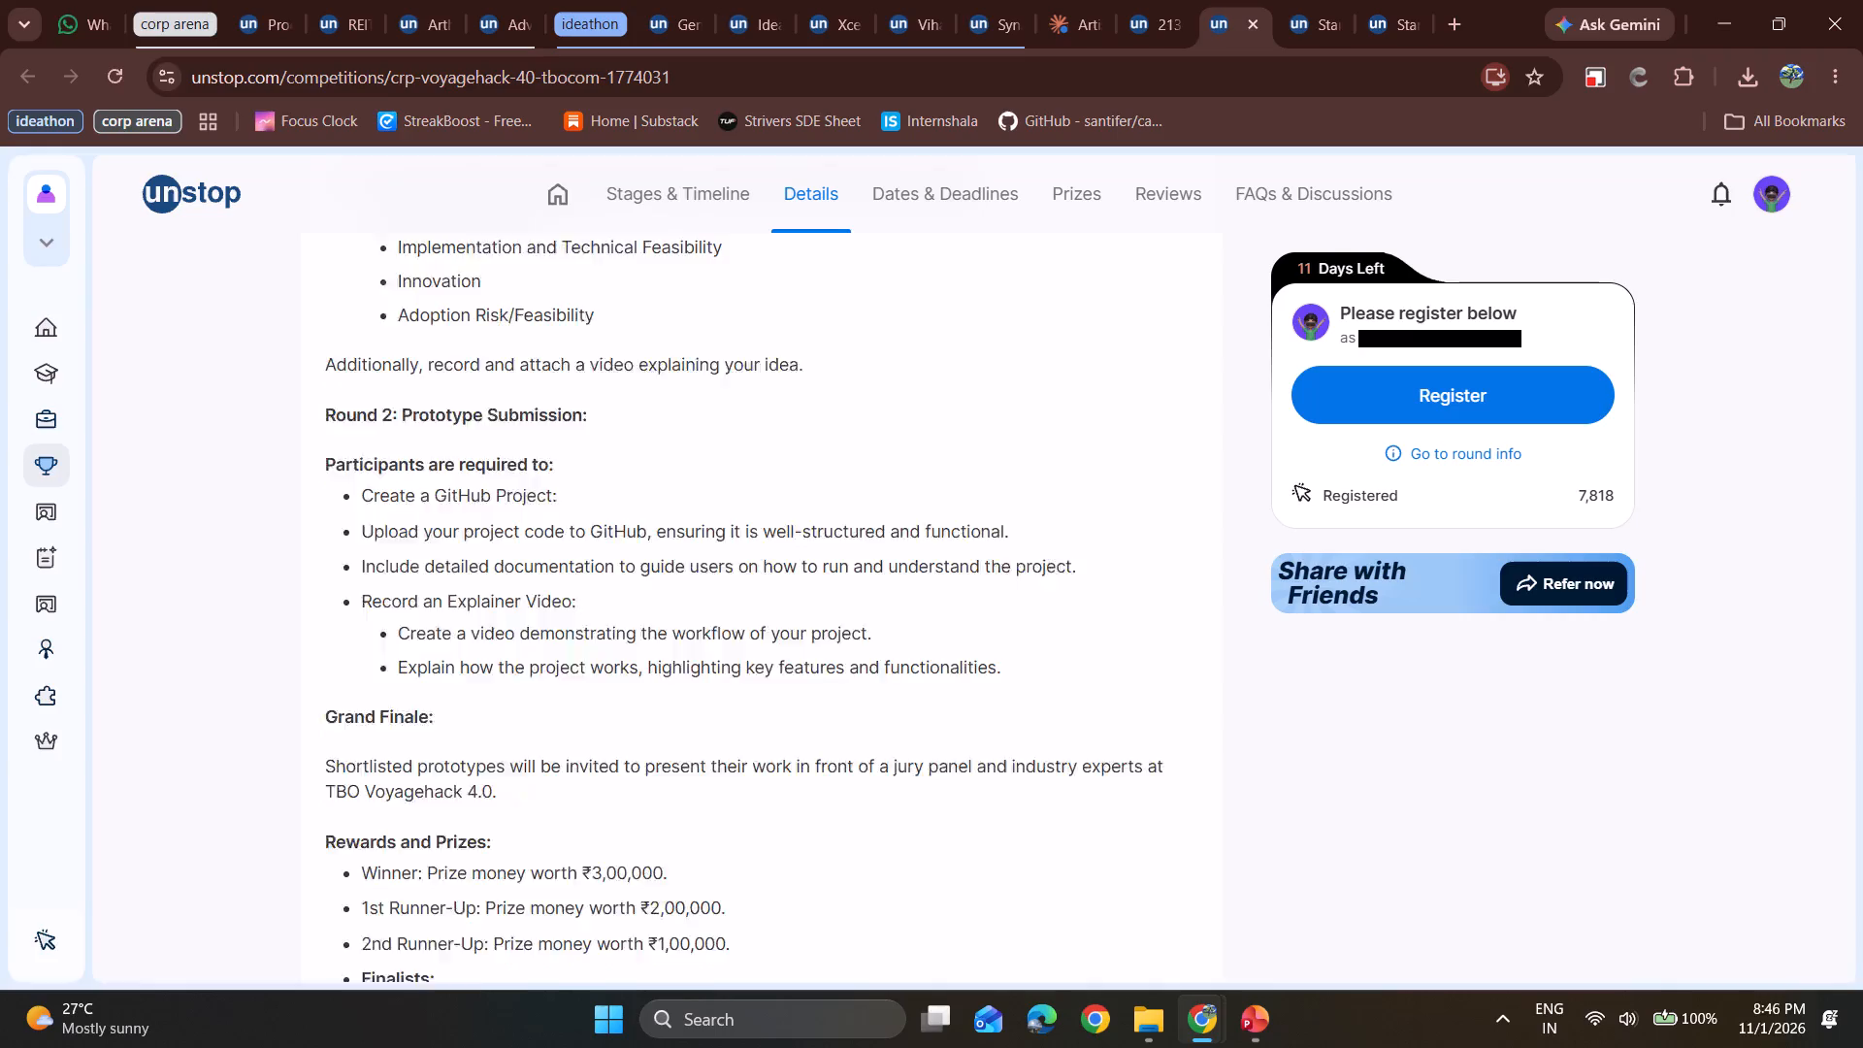
pyautogui.scroll(-3, 603, 777)
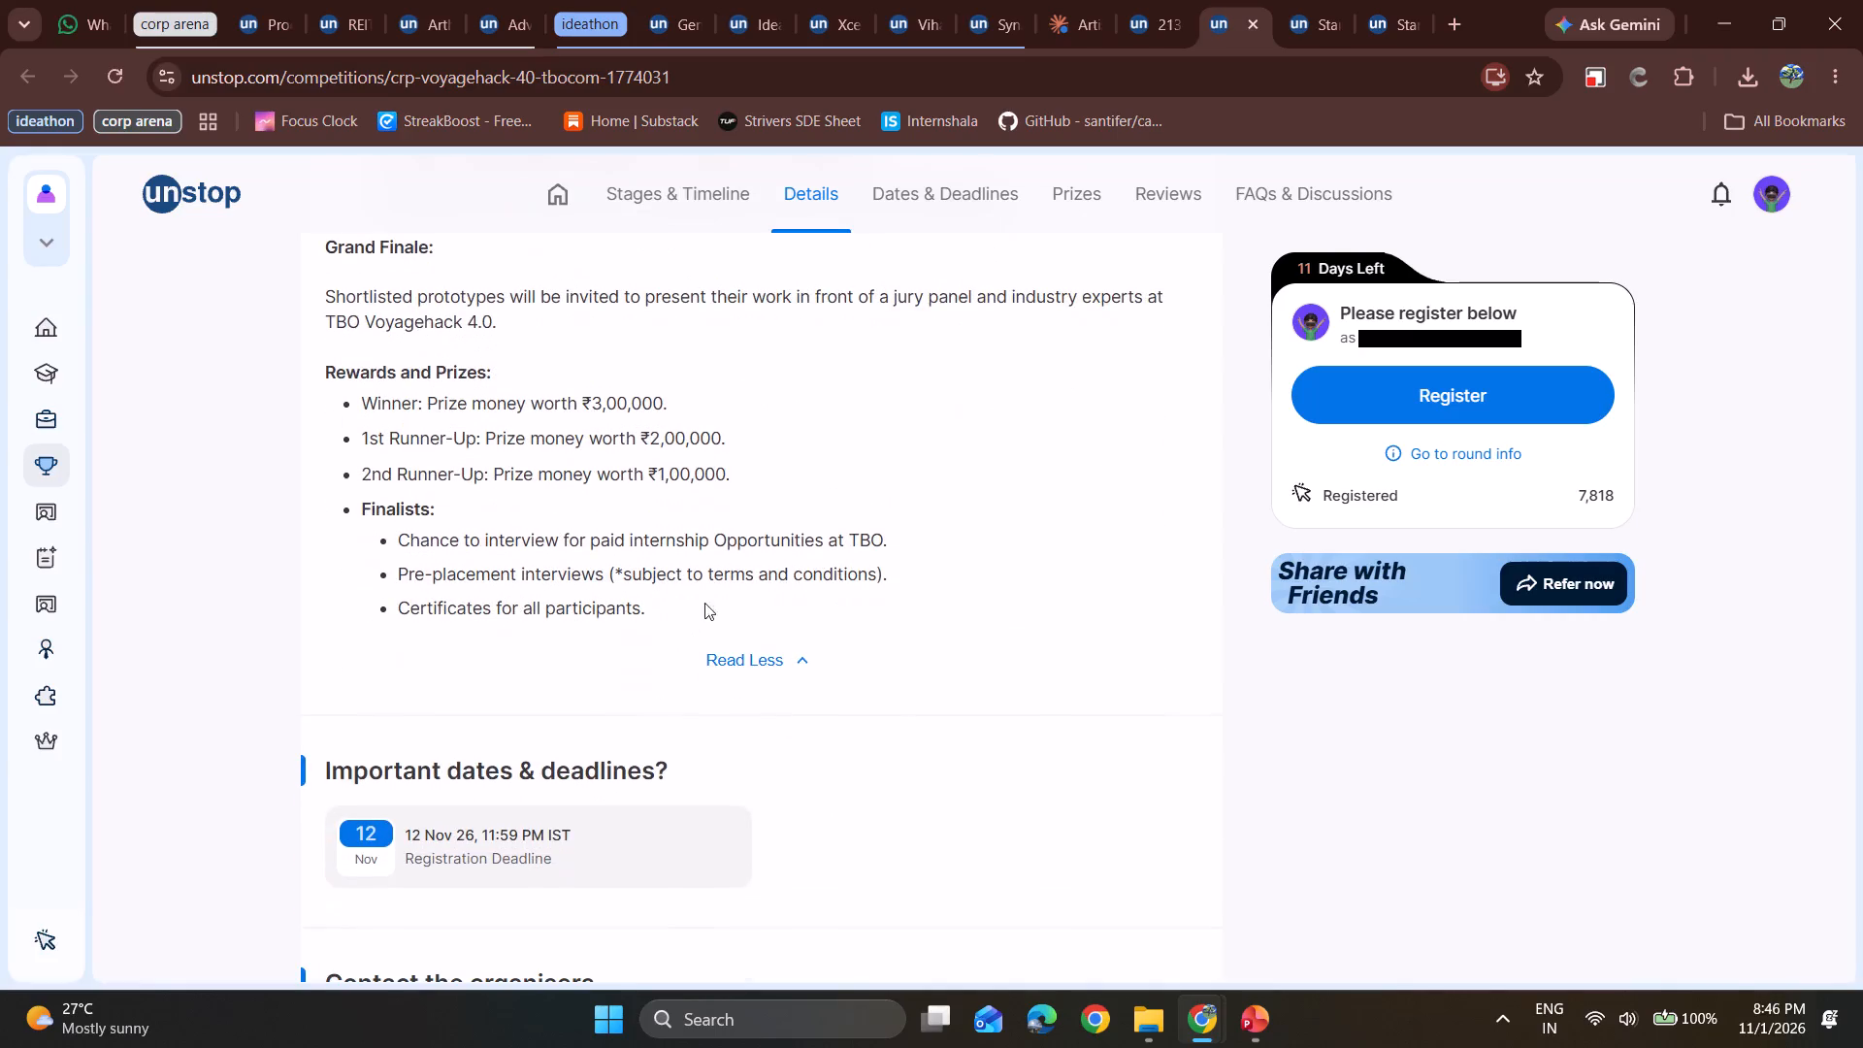
pyautogui.scroll(-6, 1065, 440)
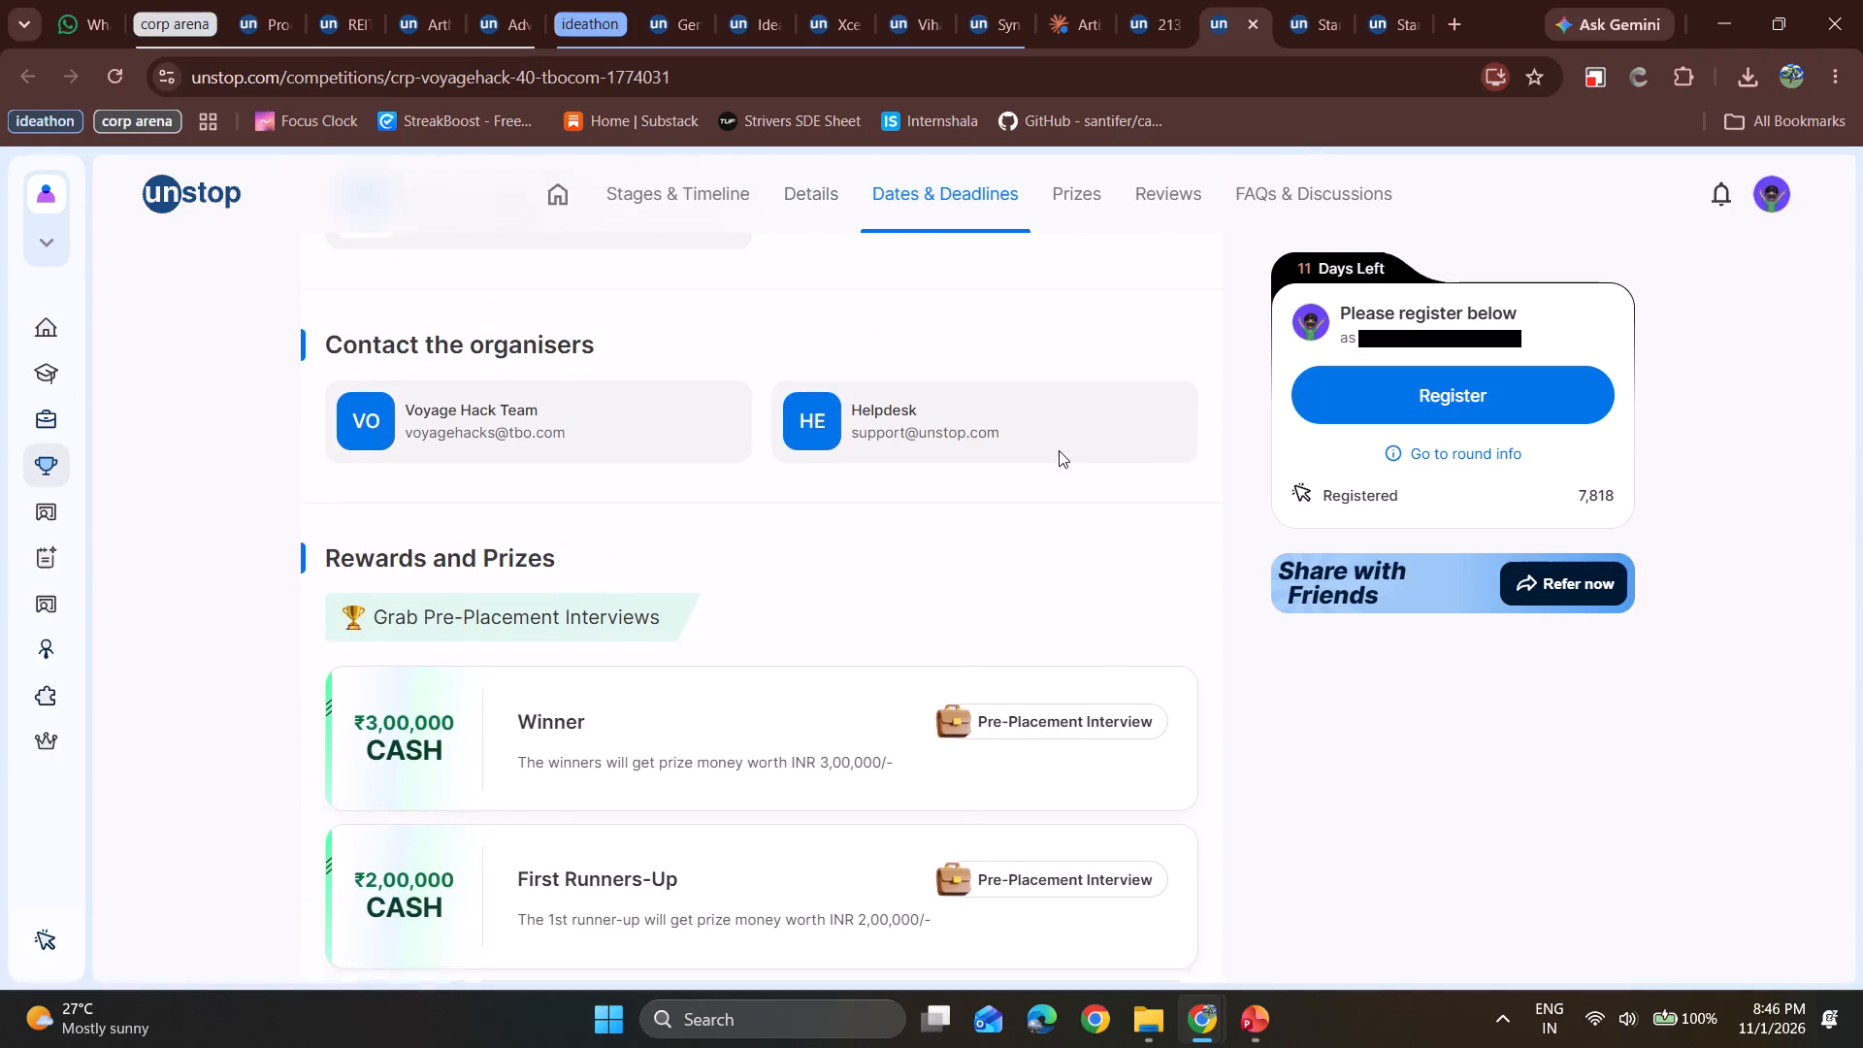
# Review the stages and overview of Startup Expo 2027, then view the Startup Summit 2026 listing.
pyautogui.click(1296, 16)
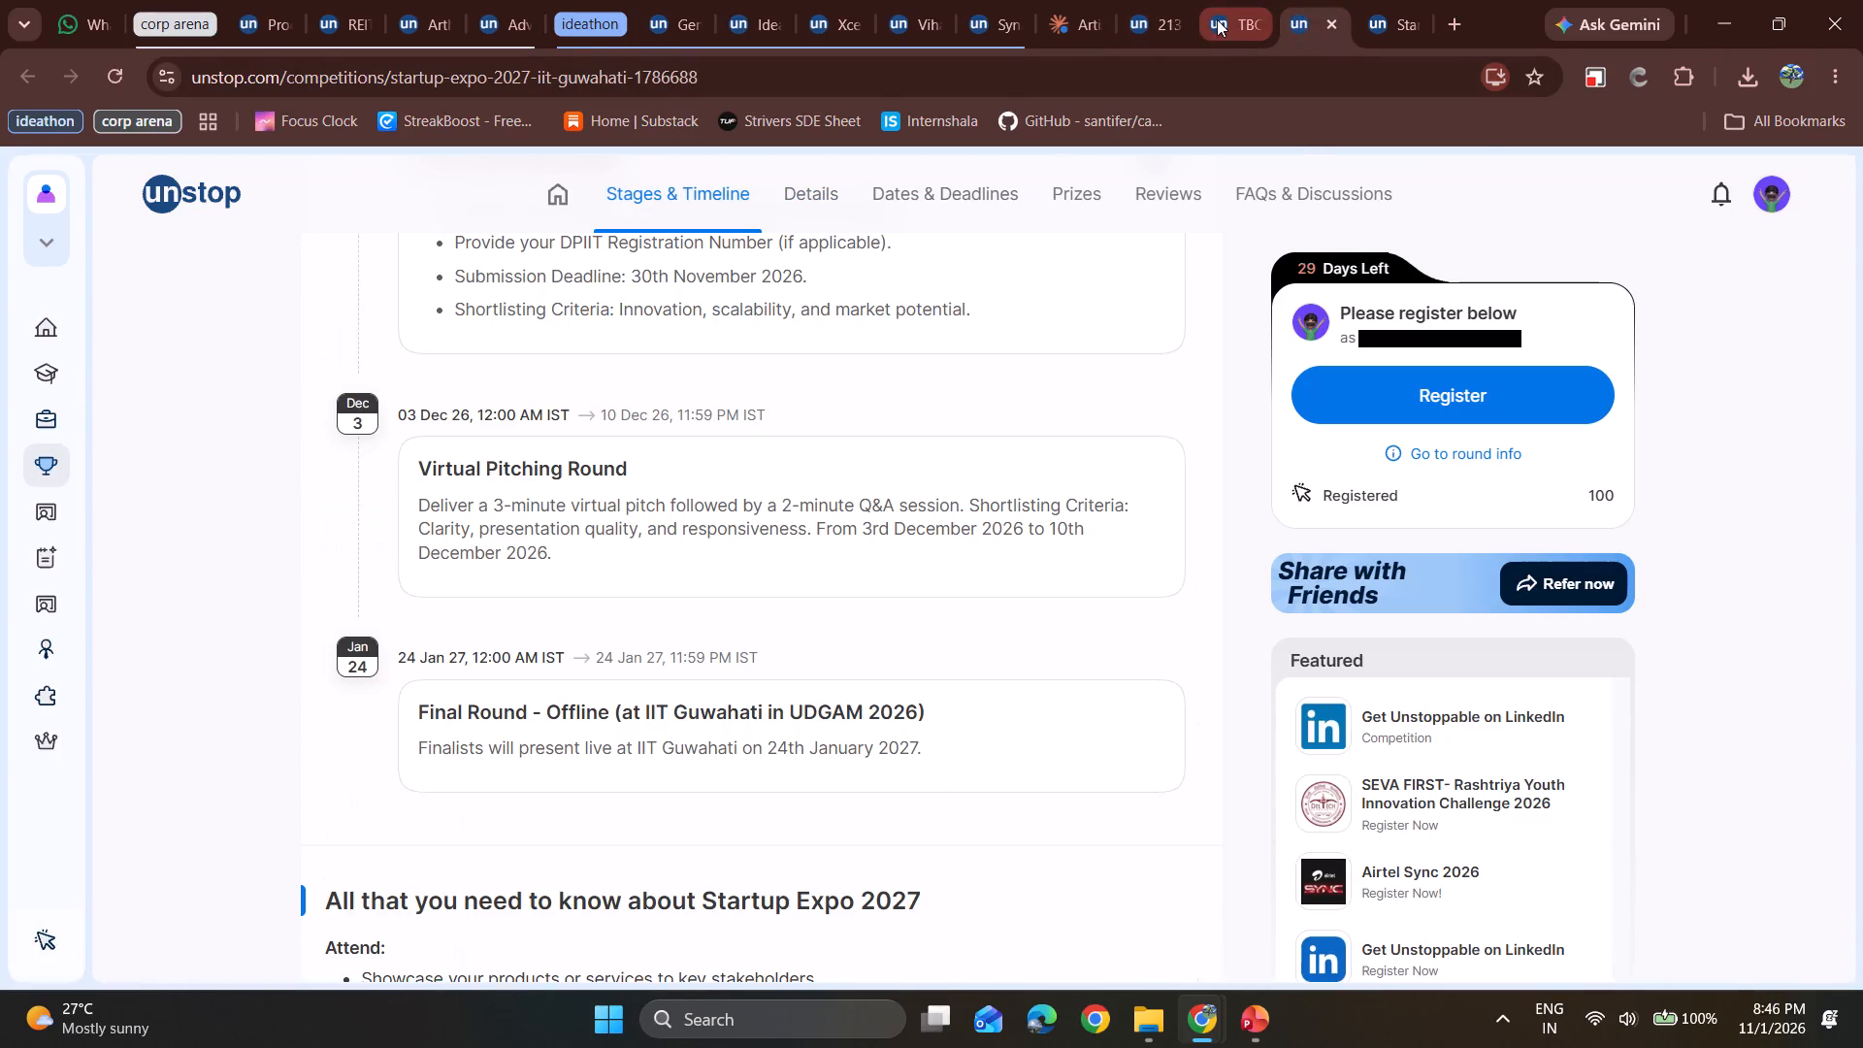
pyautogui.scroll(2, 1114, 425)
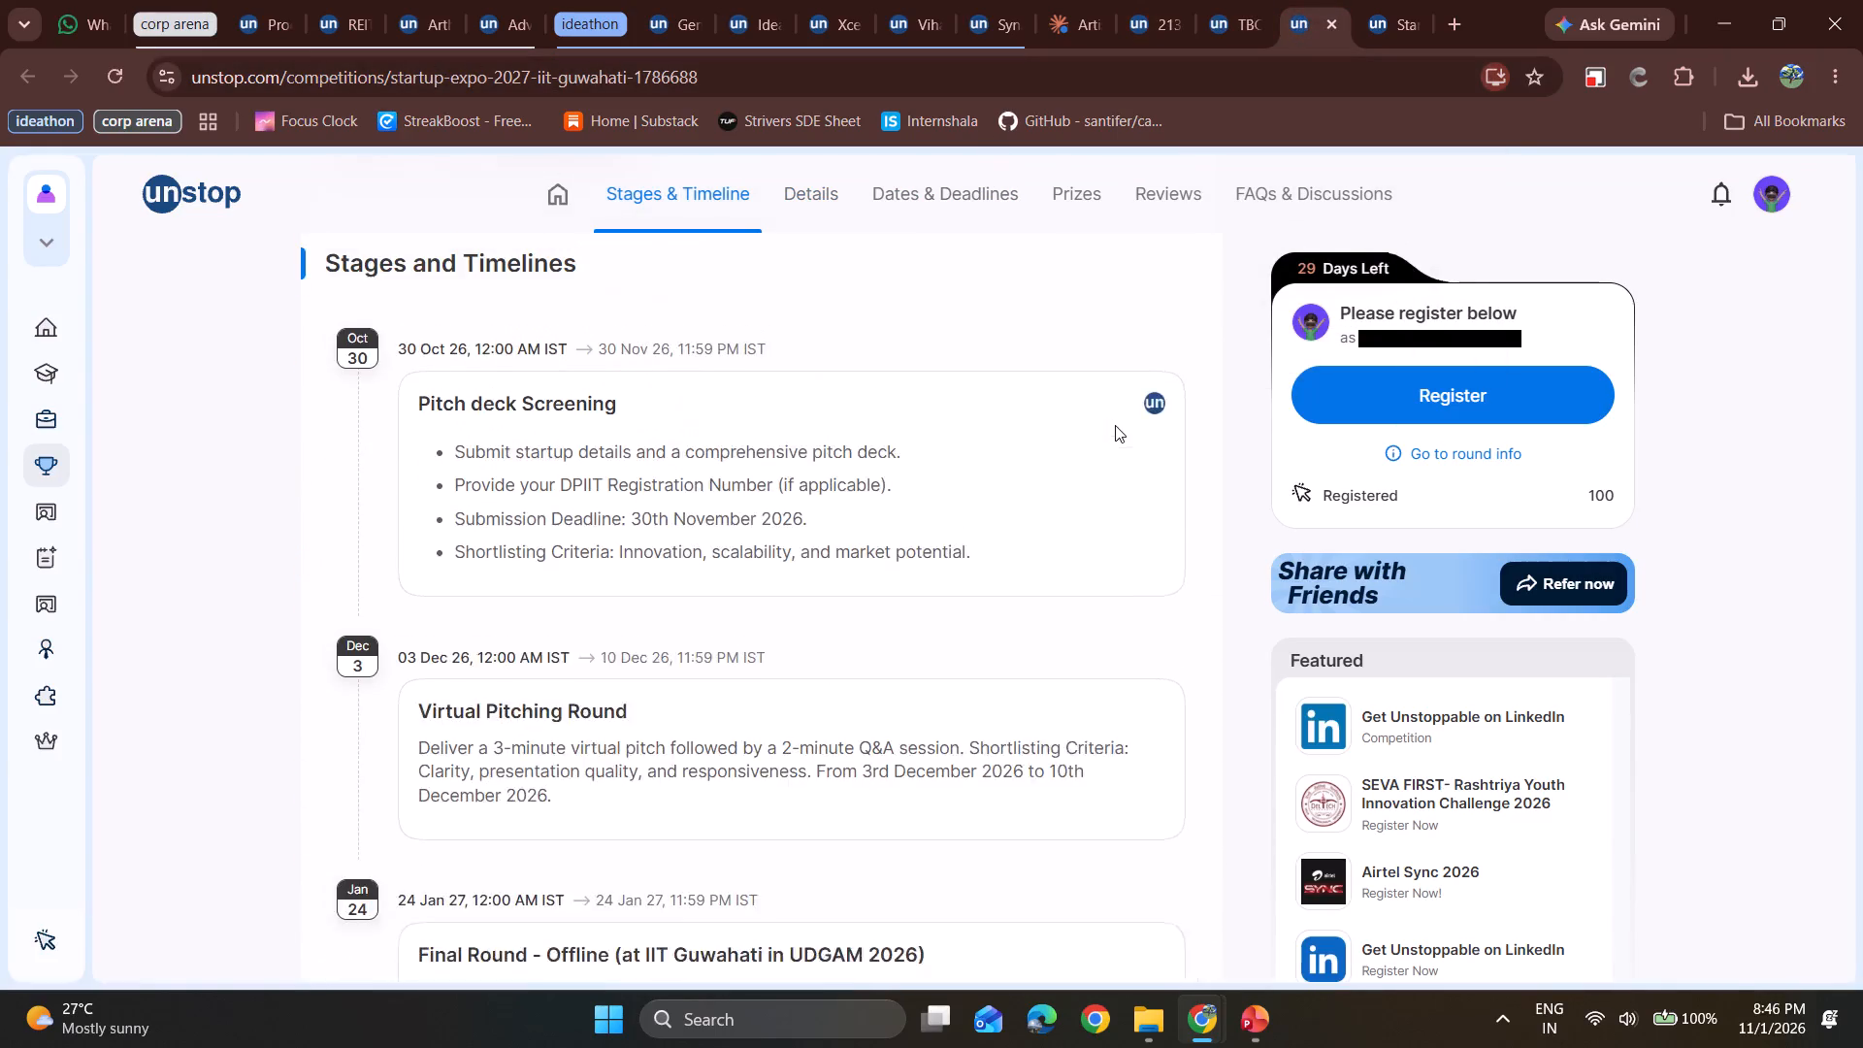
pyautogui.scroll(7, 1114, 425)
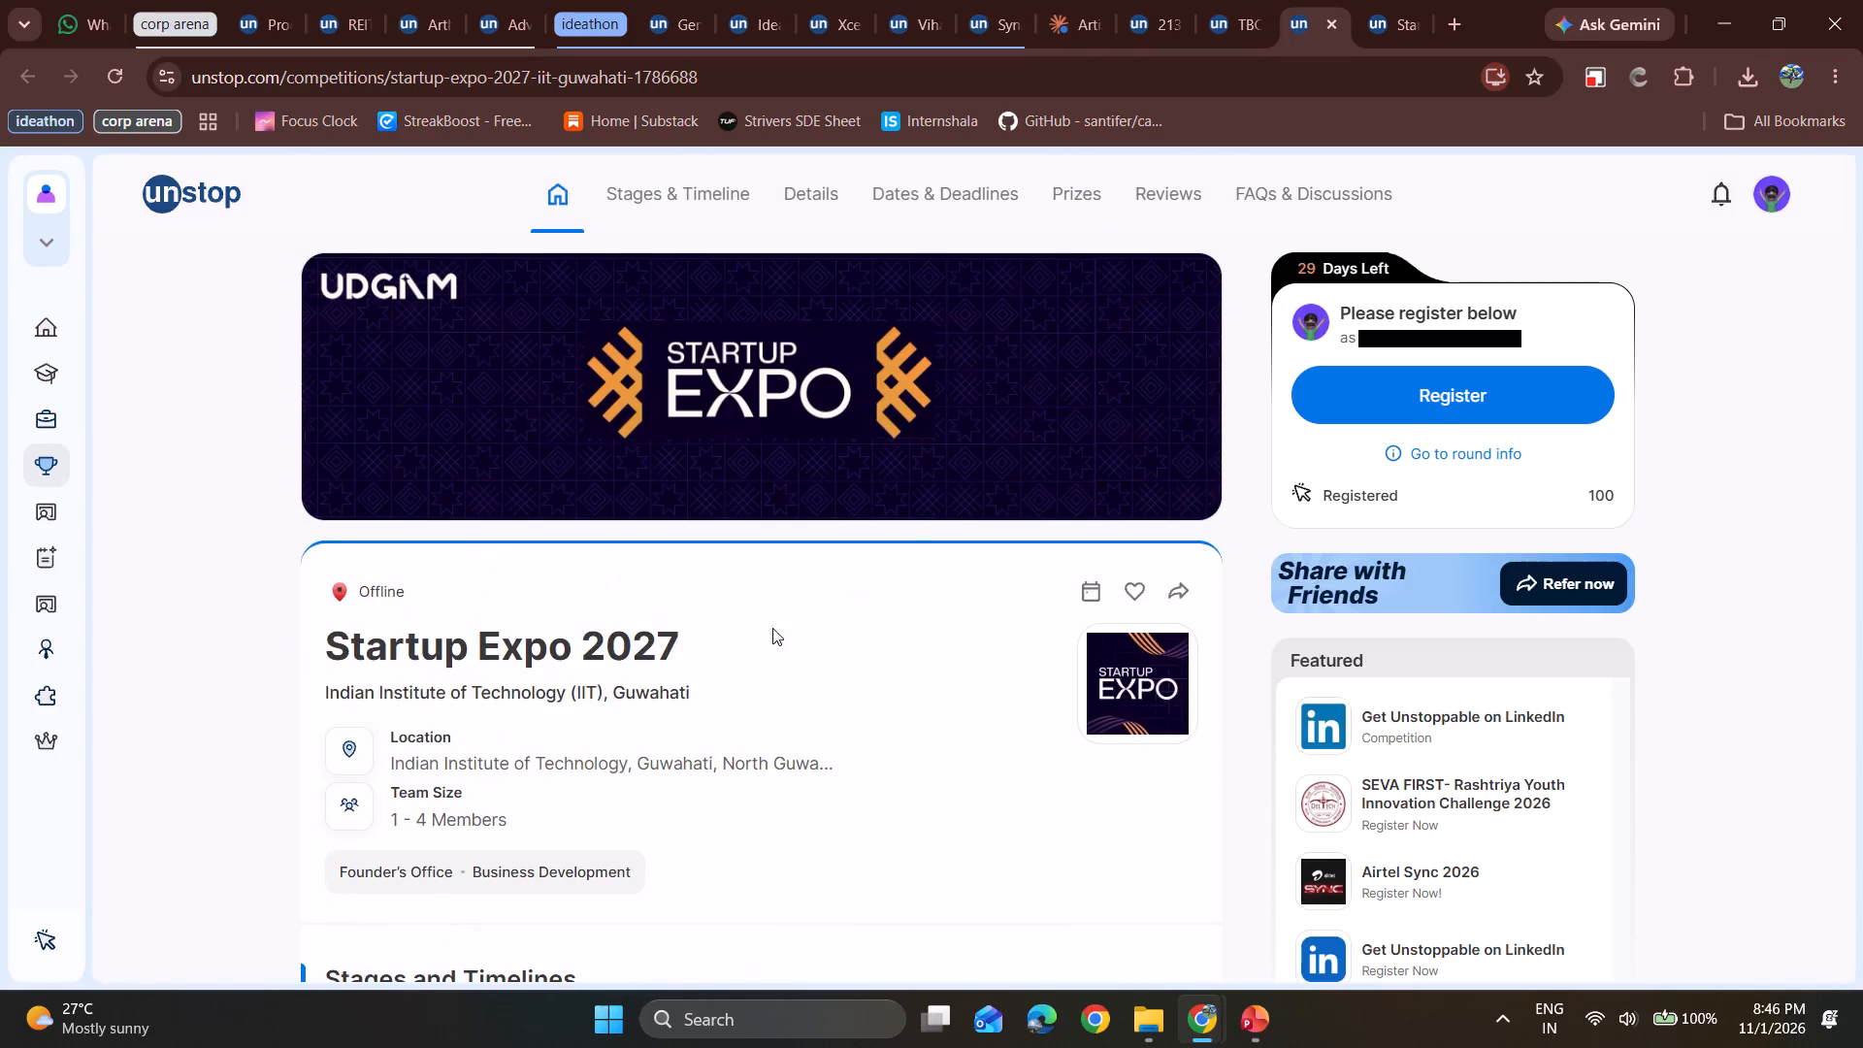
pyautogui.scroll(4, 706, 702)
pyautogui.click(1377, 8)
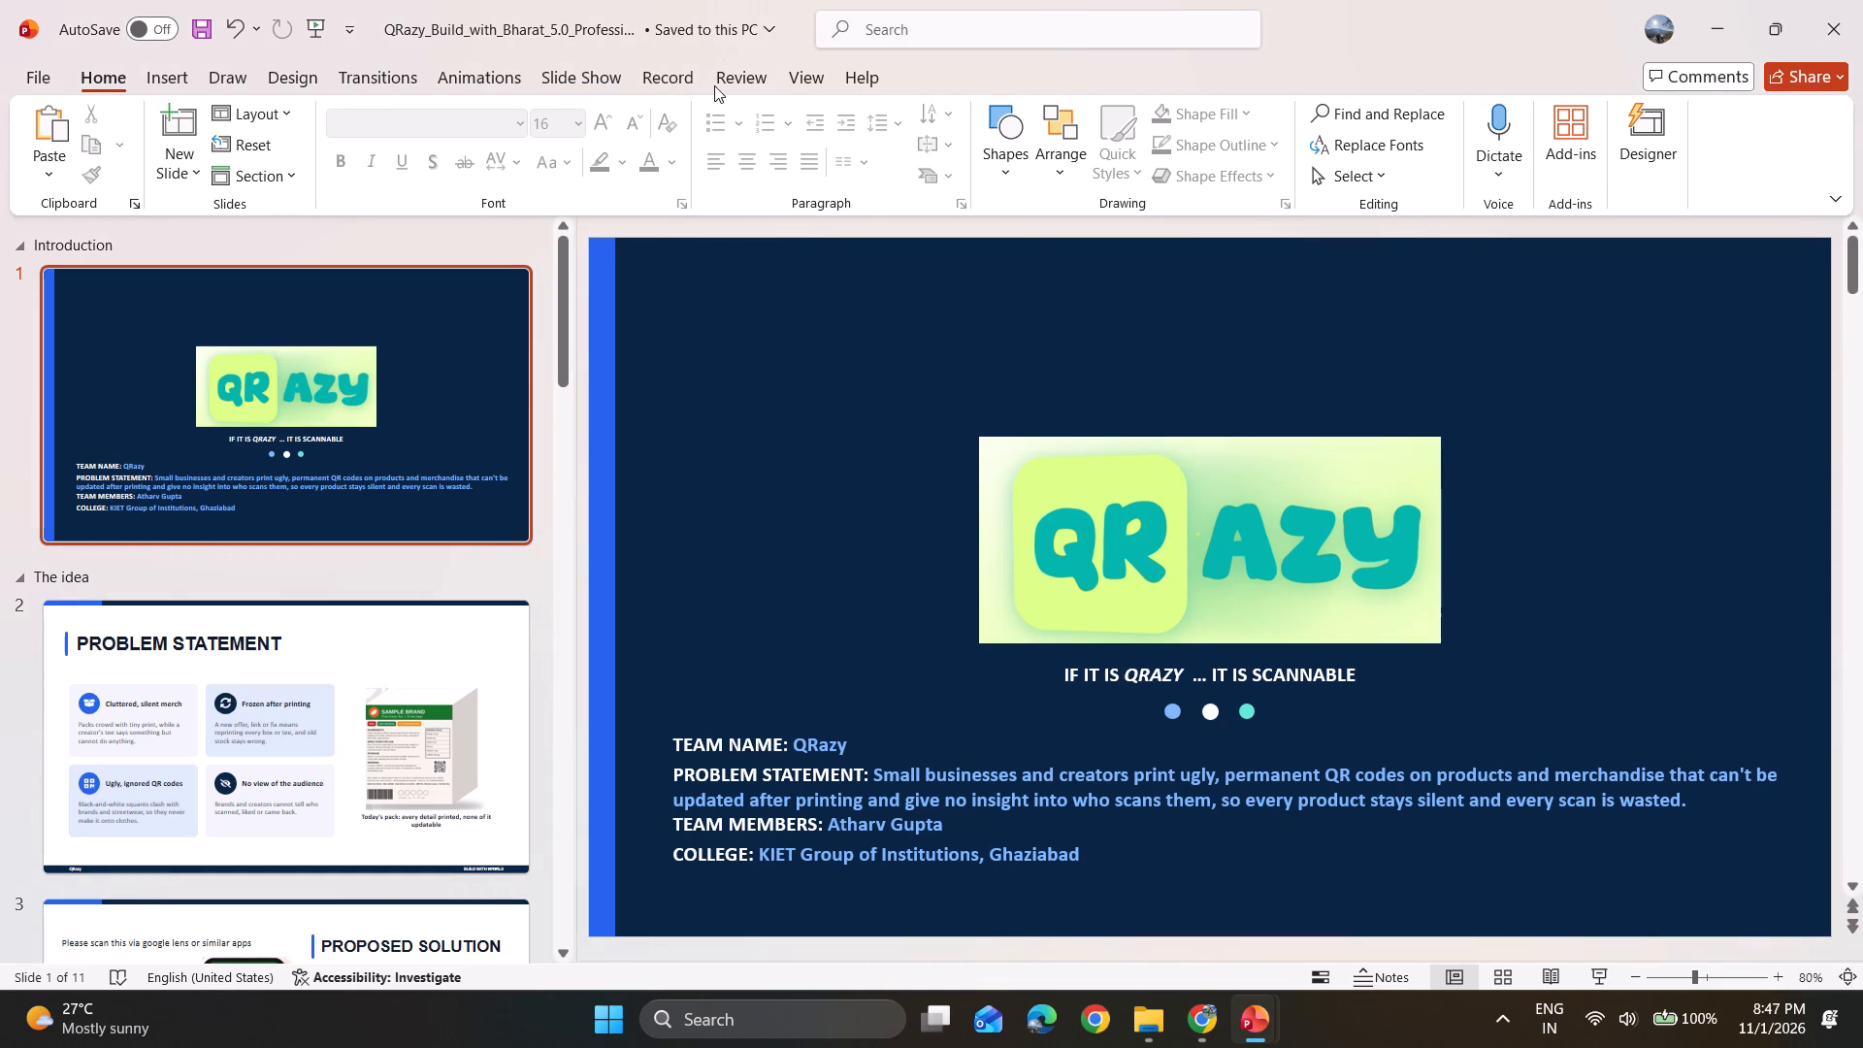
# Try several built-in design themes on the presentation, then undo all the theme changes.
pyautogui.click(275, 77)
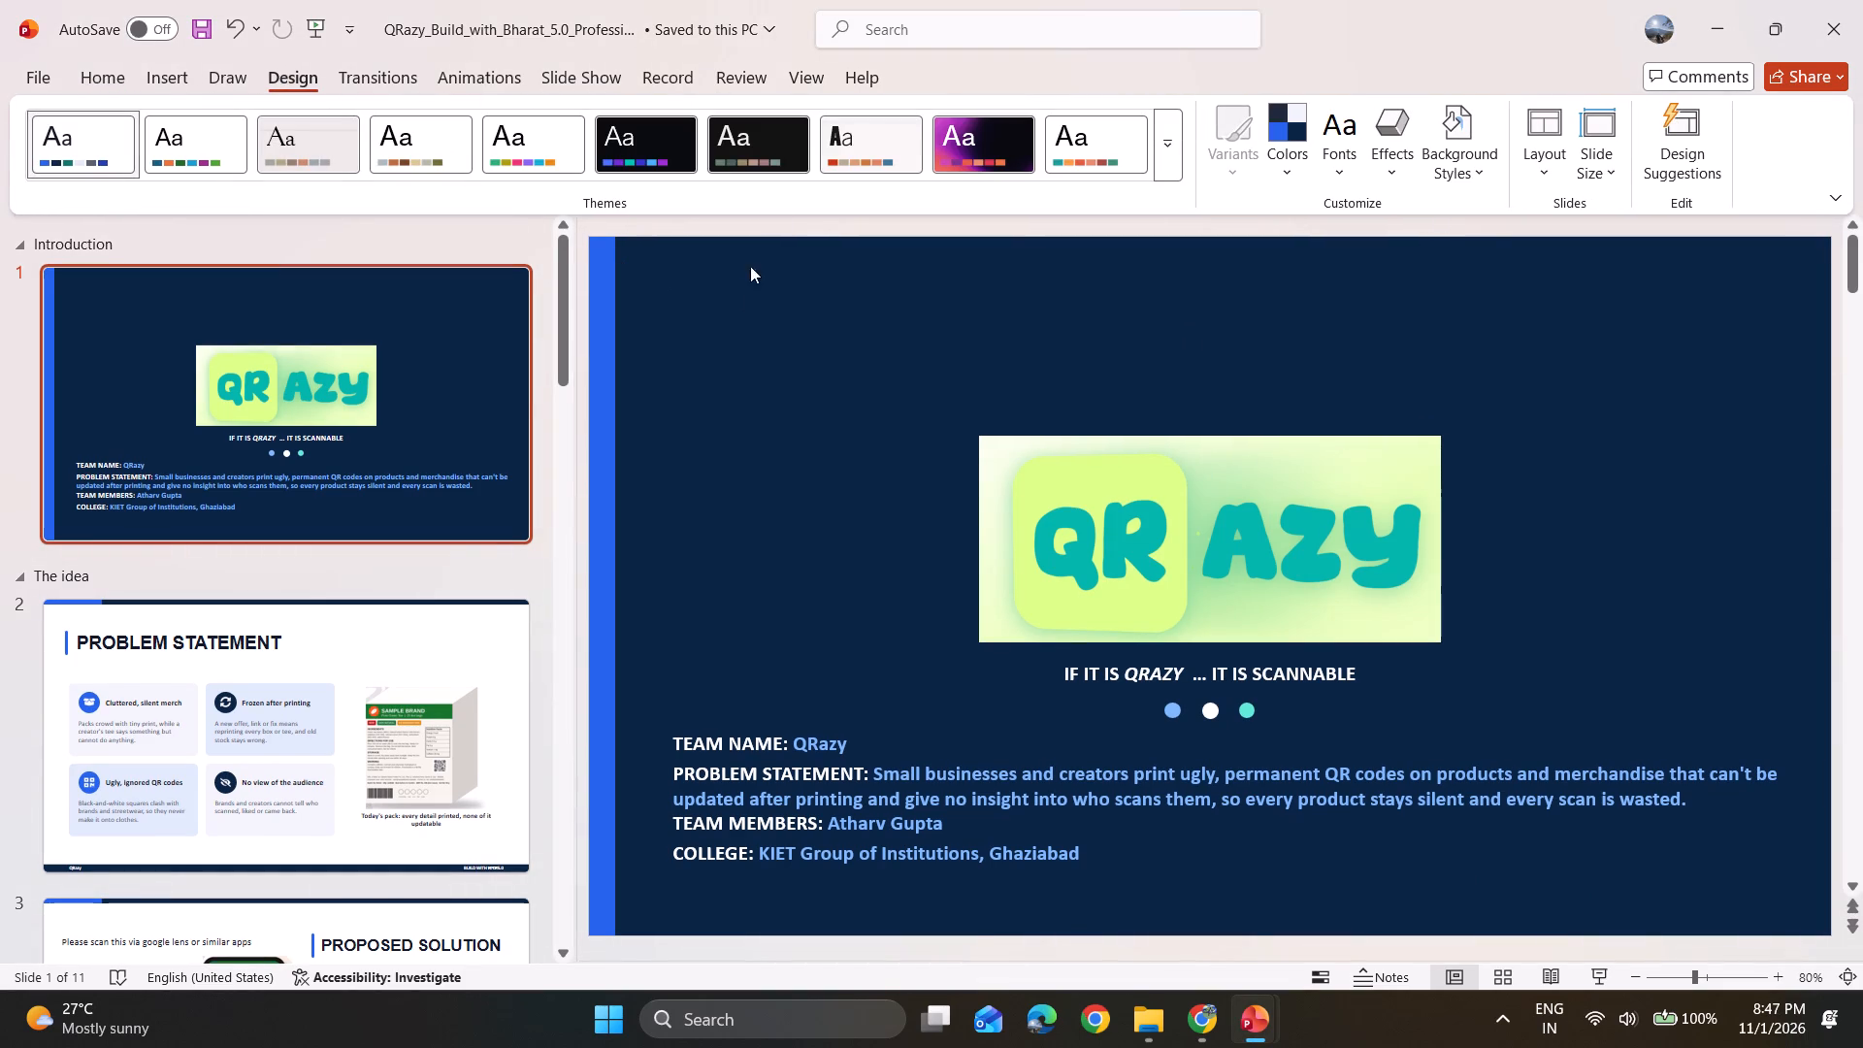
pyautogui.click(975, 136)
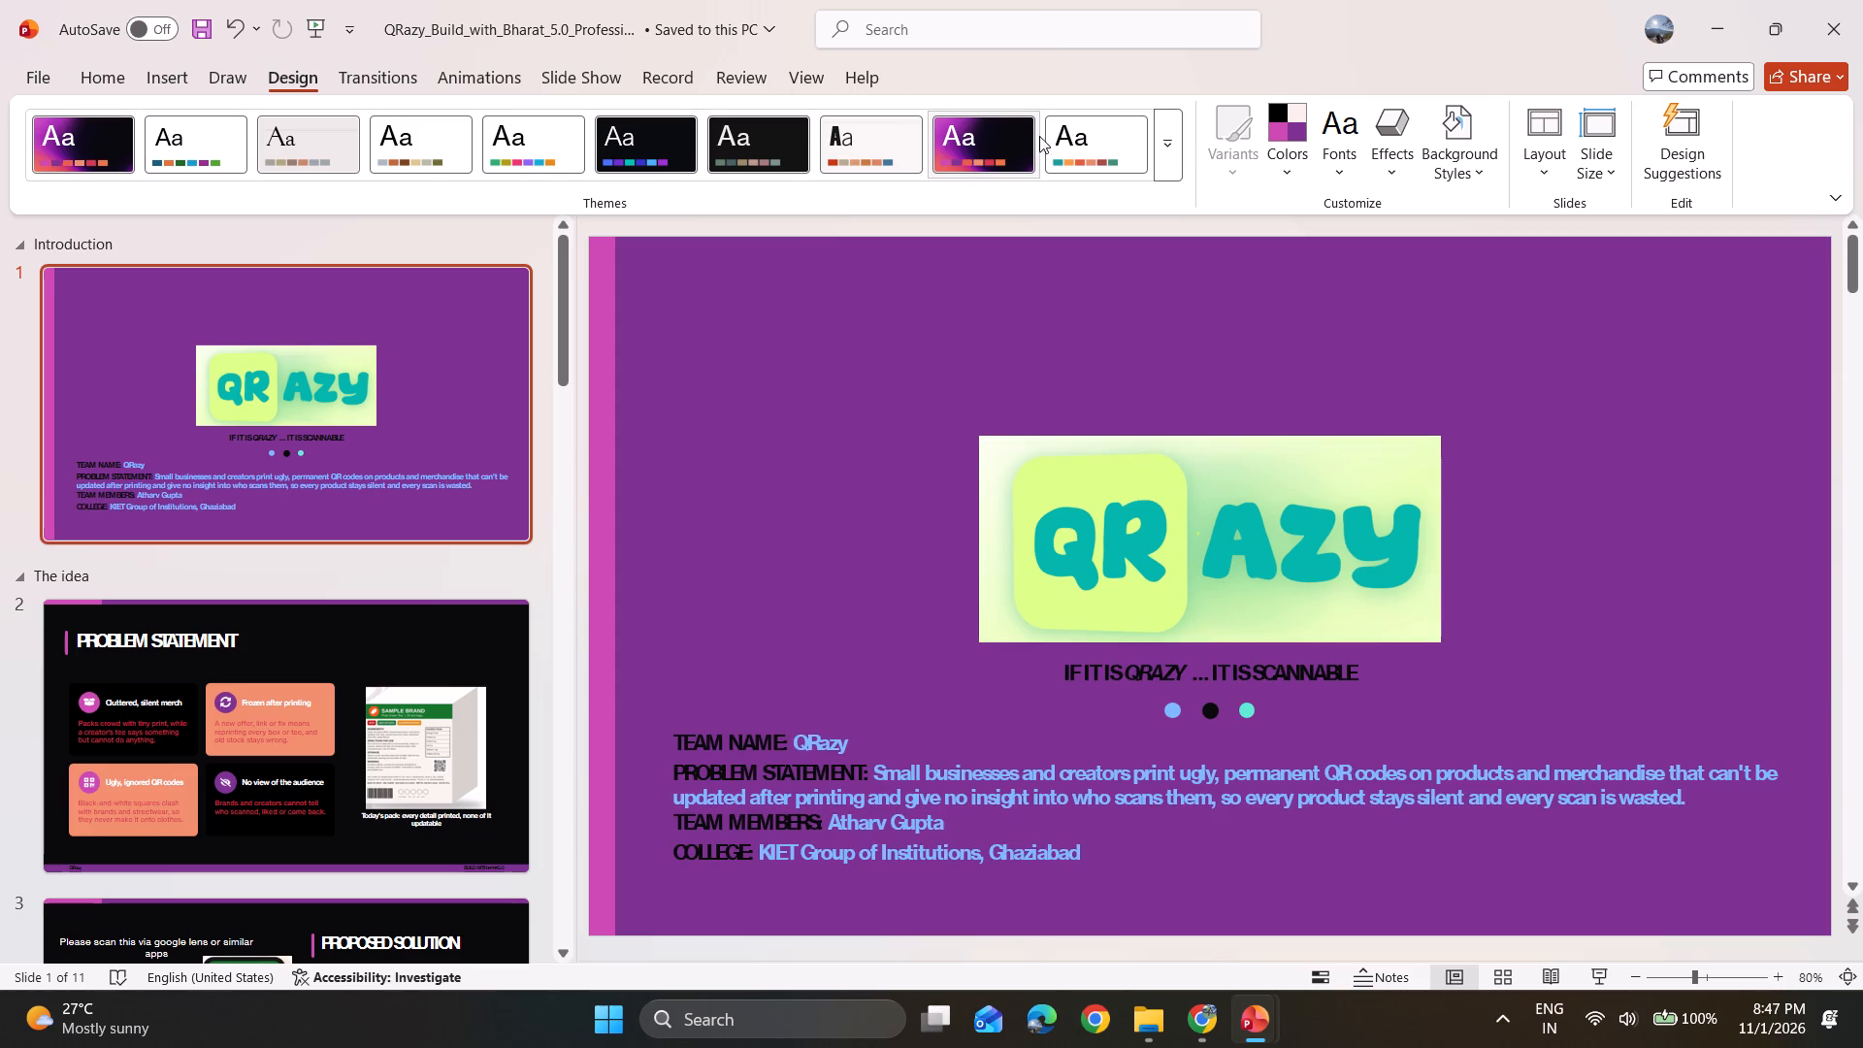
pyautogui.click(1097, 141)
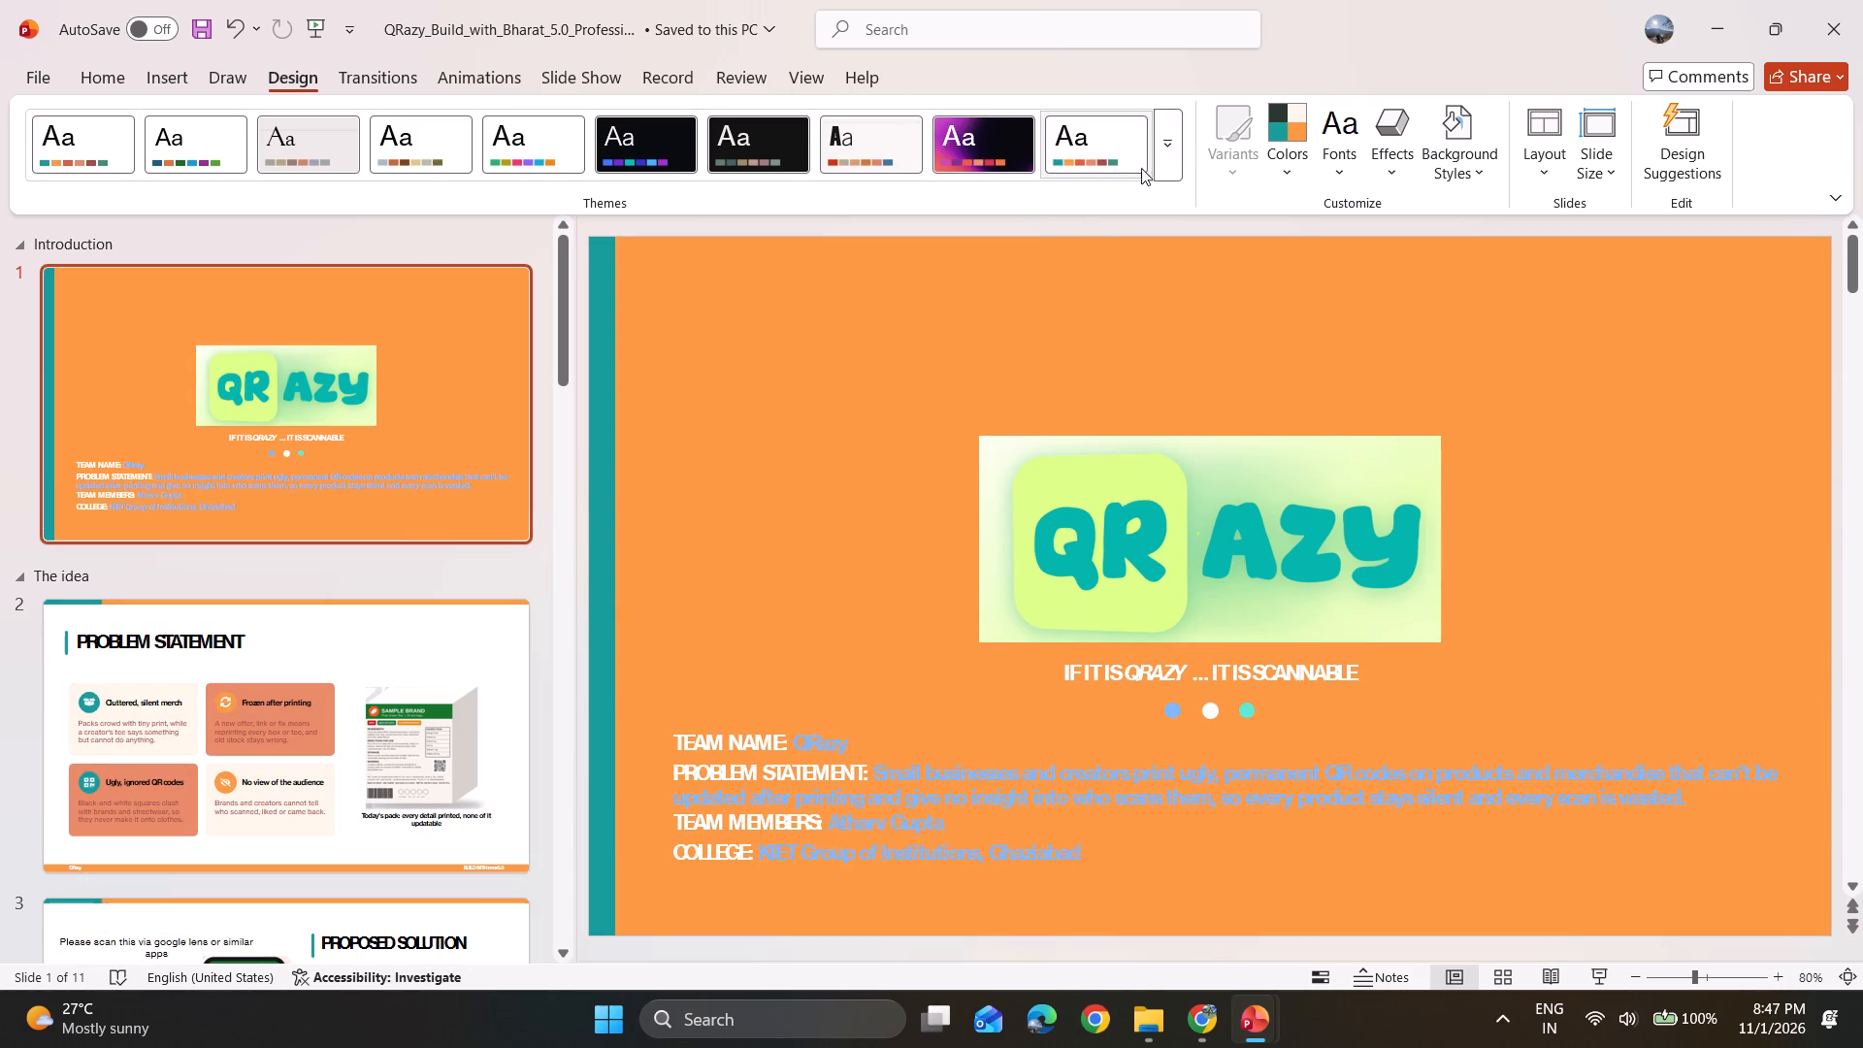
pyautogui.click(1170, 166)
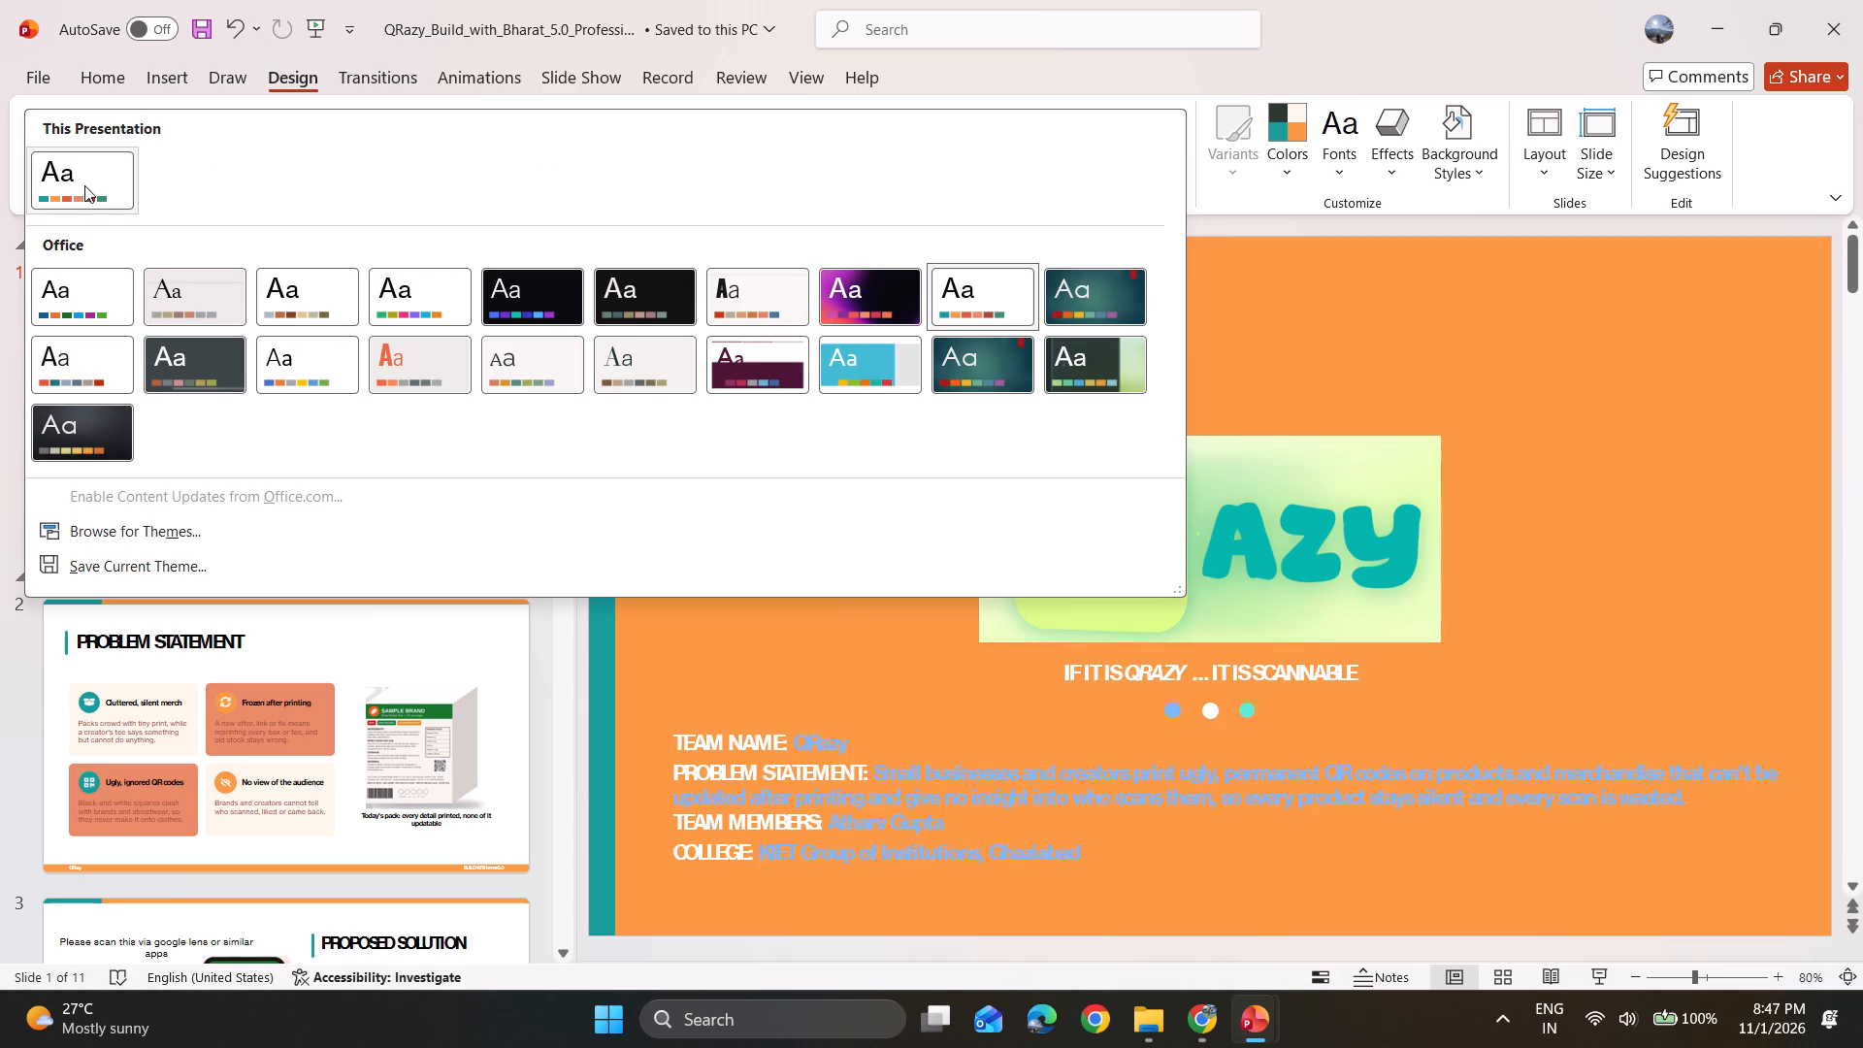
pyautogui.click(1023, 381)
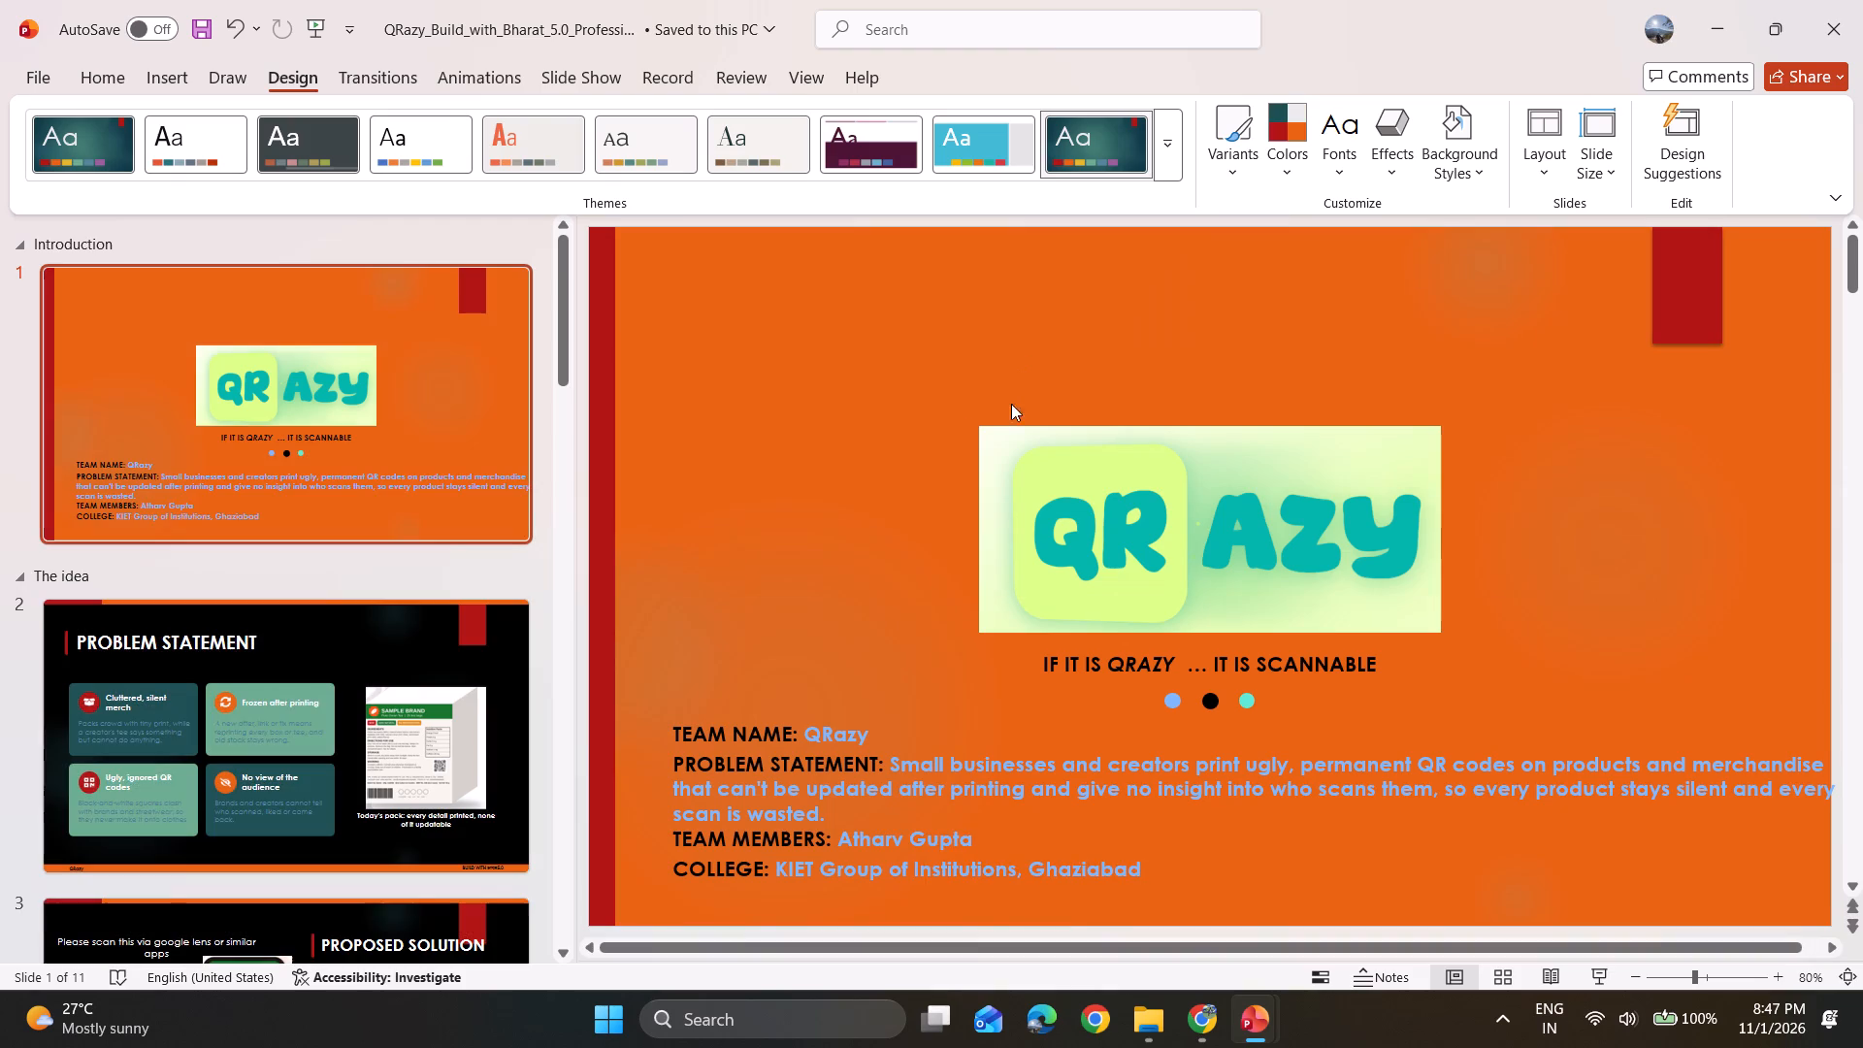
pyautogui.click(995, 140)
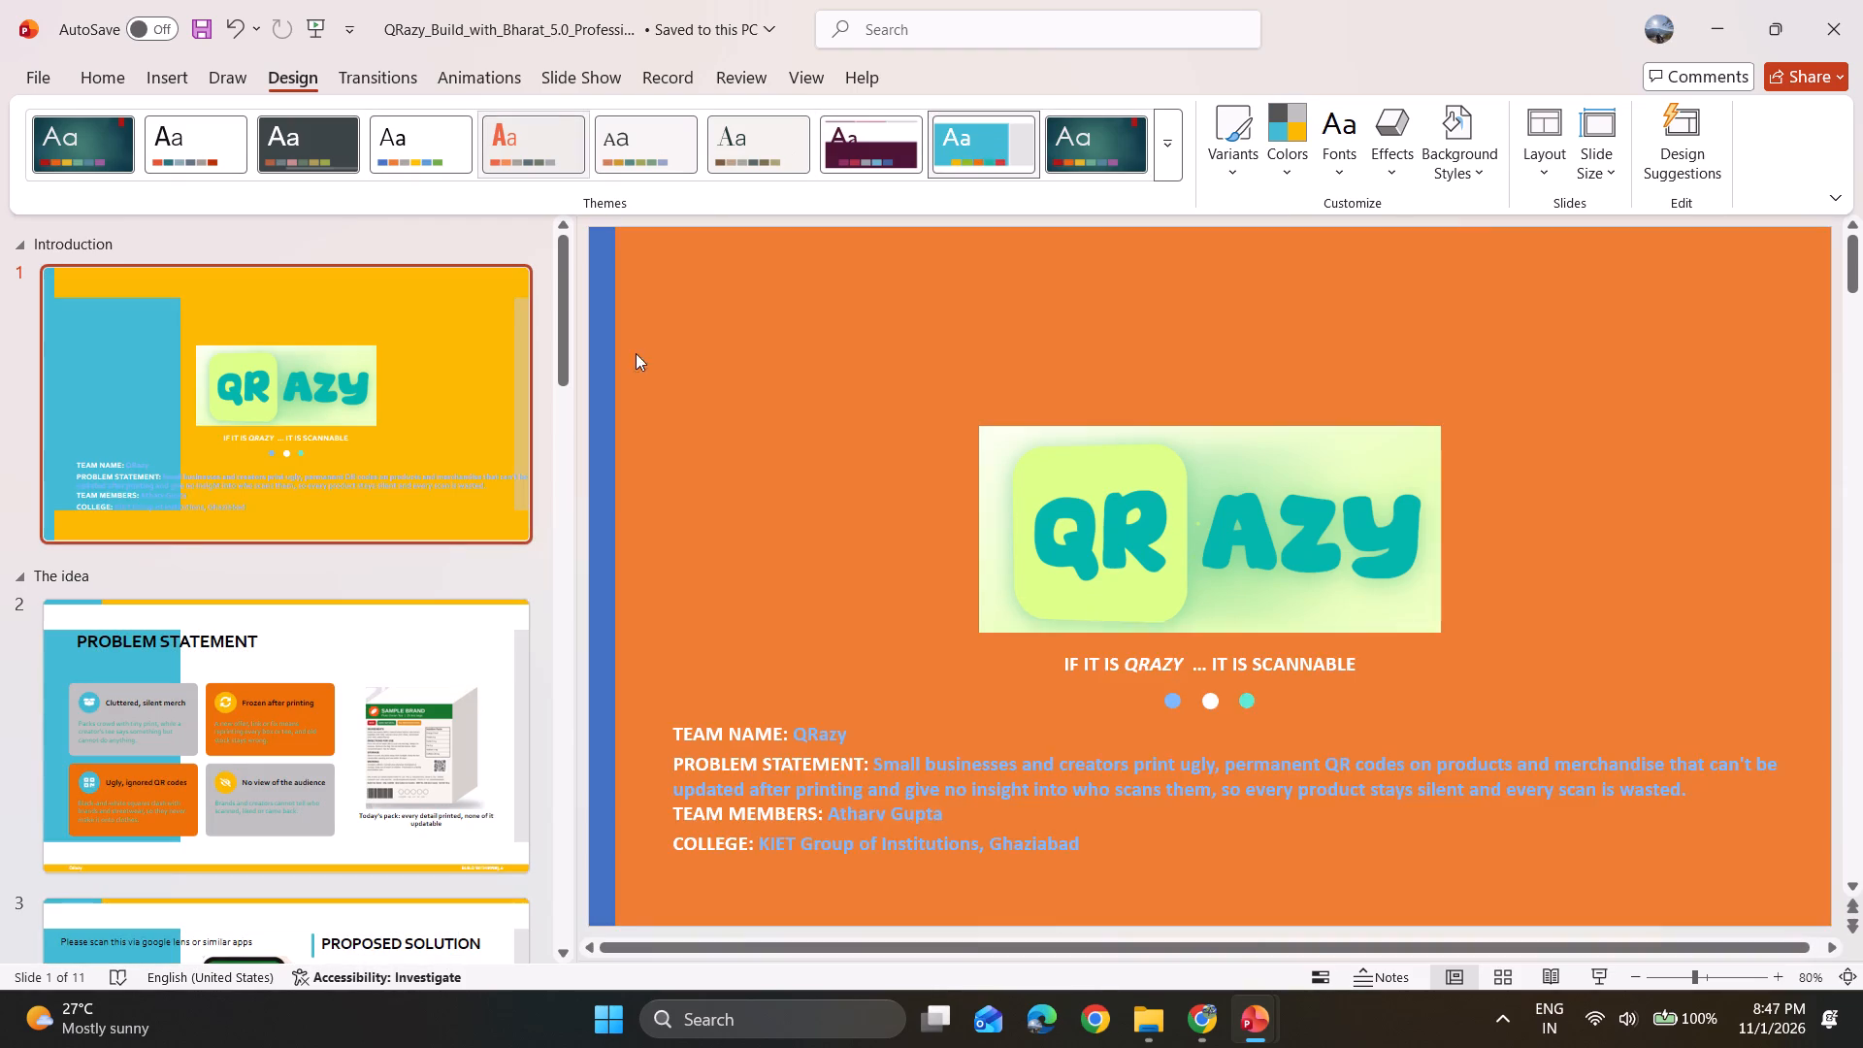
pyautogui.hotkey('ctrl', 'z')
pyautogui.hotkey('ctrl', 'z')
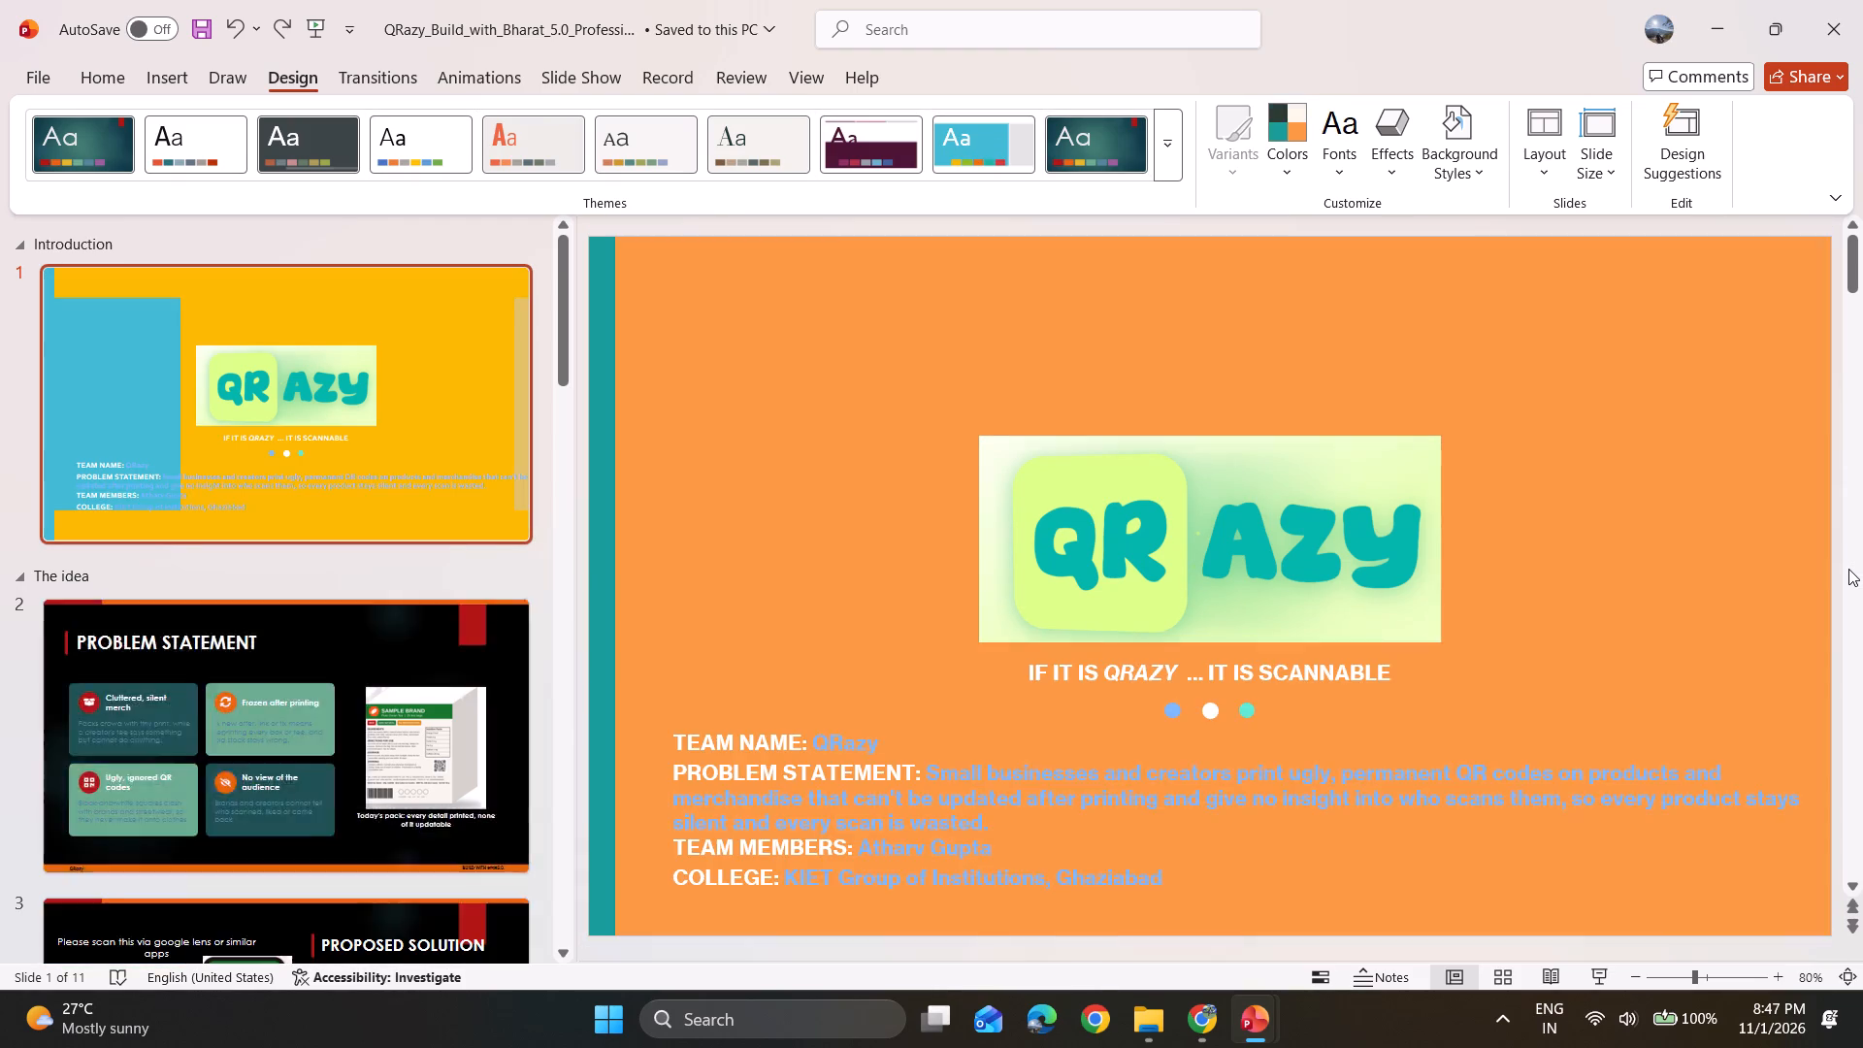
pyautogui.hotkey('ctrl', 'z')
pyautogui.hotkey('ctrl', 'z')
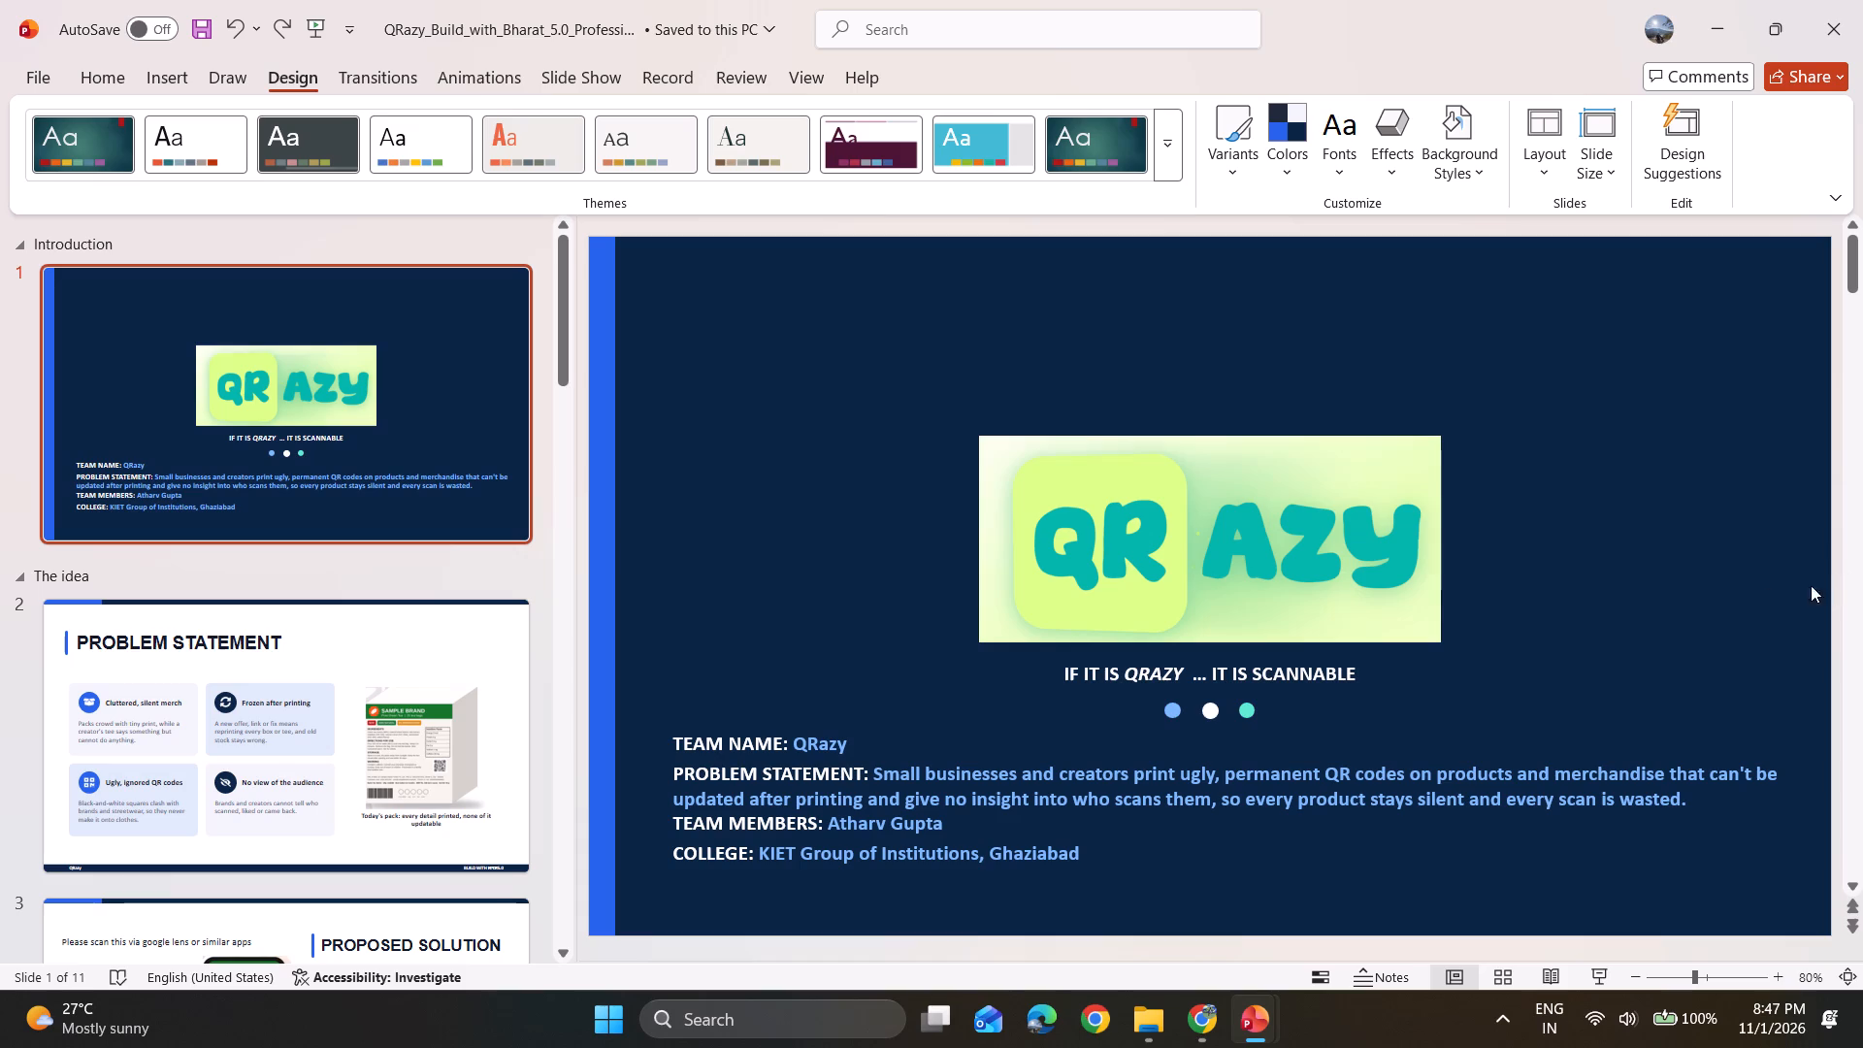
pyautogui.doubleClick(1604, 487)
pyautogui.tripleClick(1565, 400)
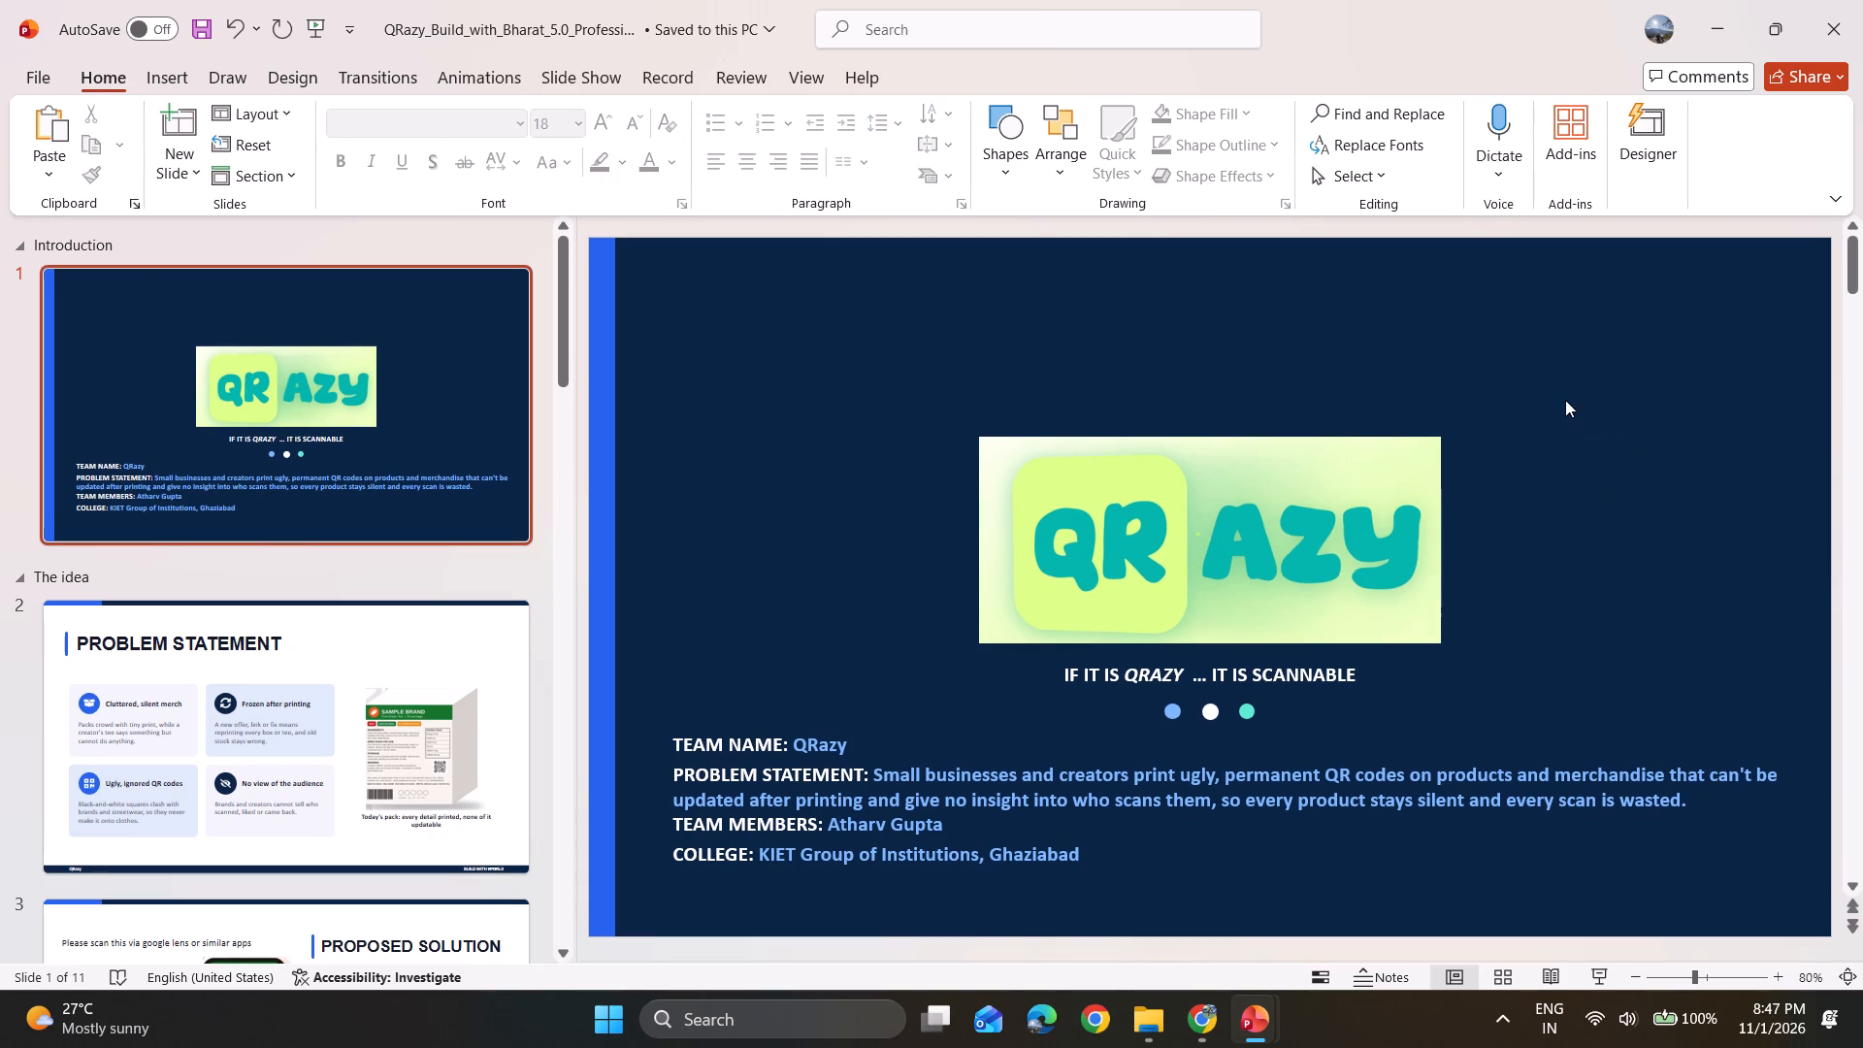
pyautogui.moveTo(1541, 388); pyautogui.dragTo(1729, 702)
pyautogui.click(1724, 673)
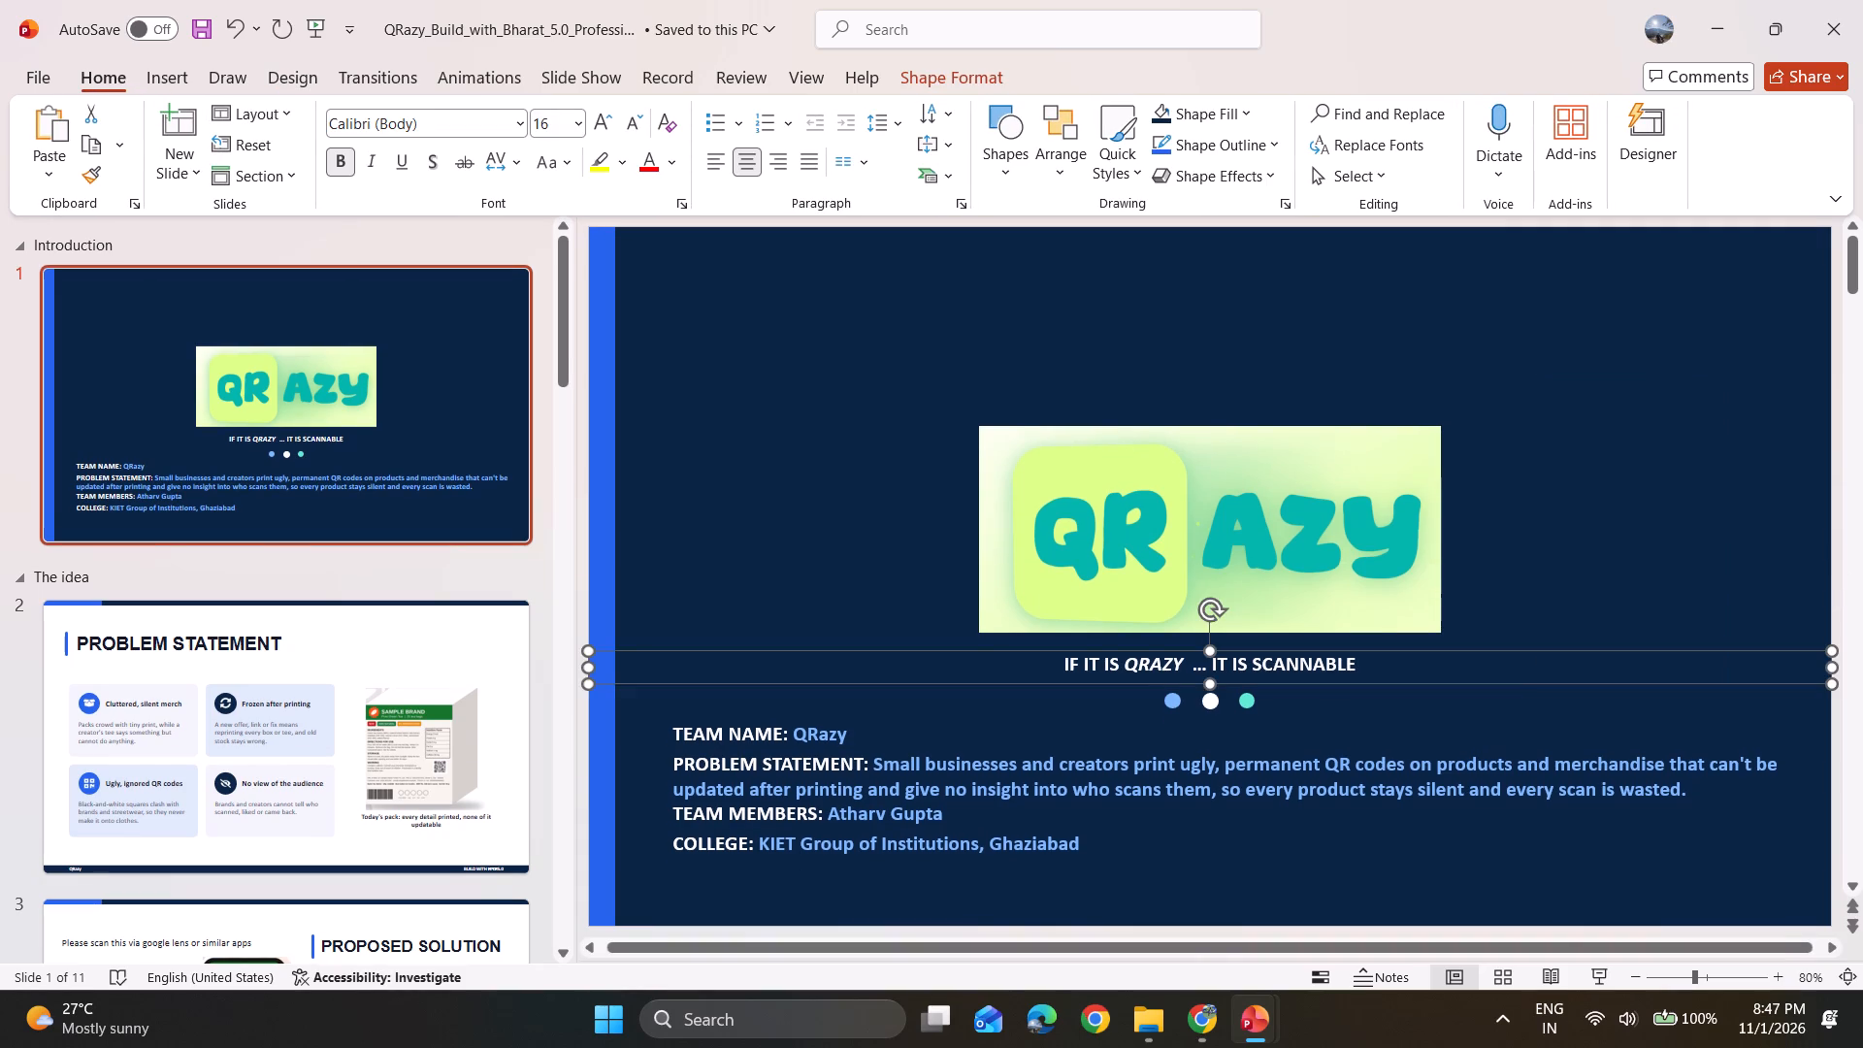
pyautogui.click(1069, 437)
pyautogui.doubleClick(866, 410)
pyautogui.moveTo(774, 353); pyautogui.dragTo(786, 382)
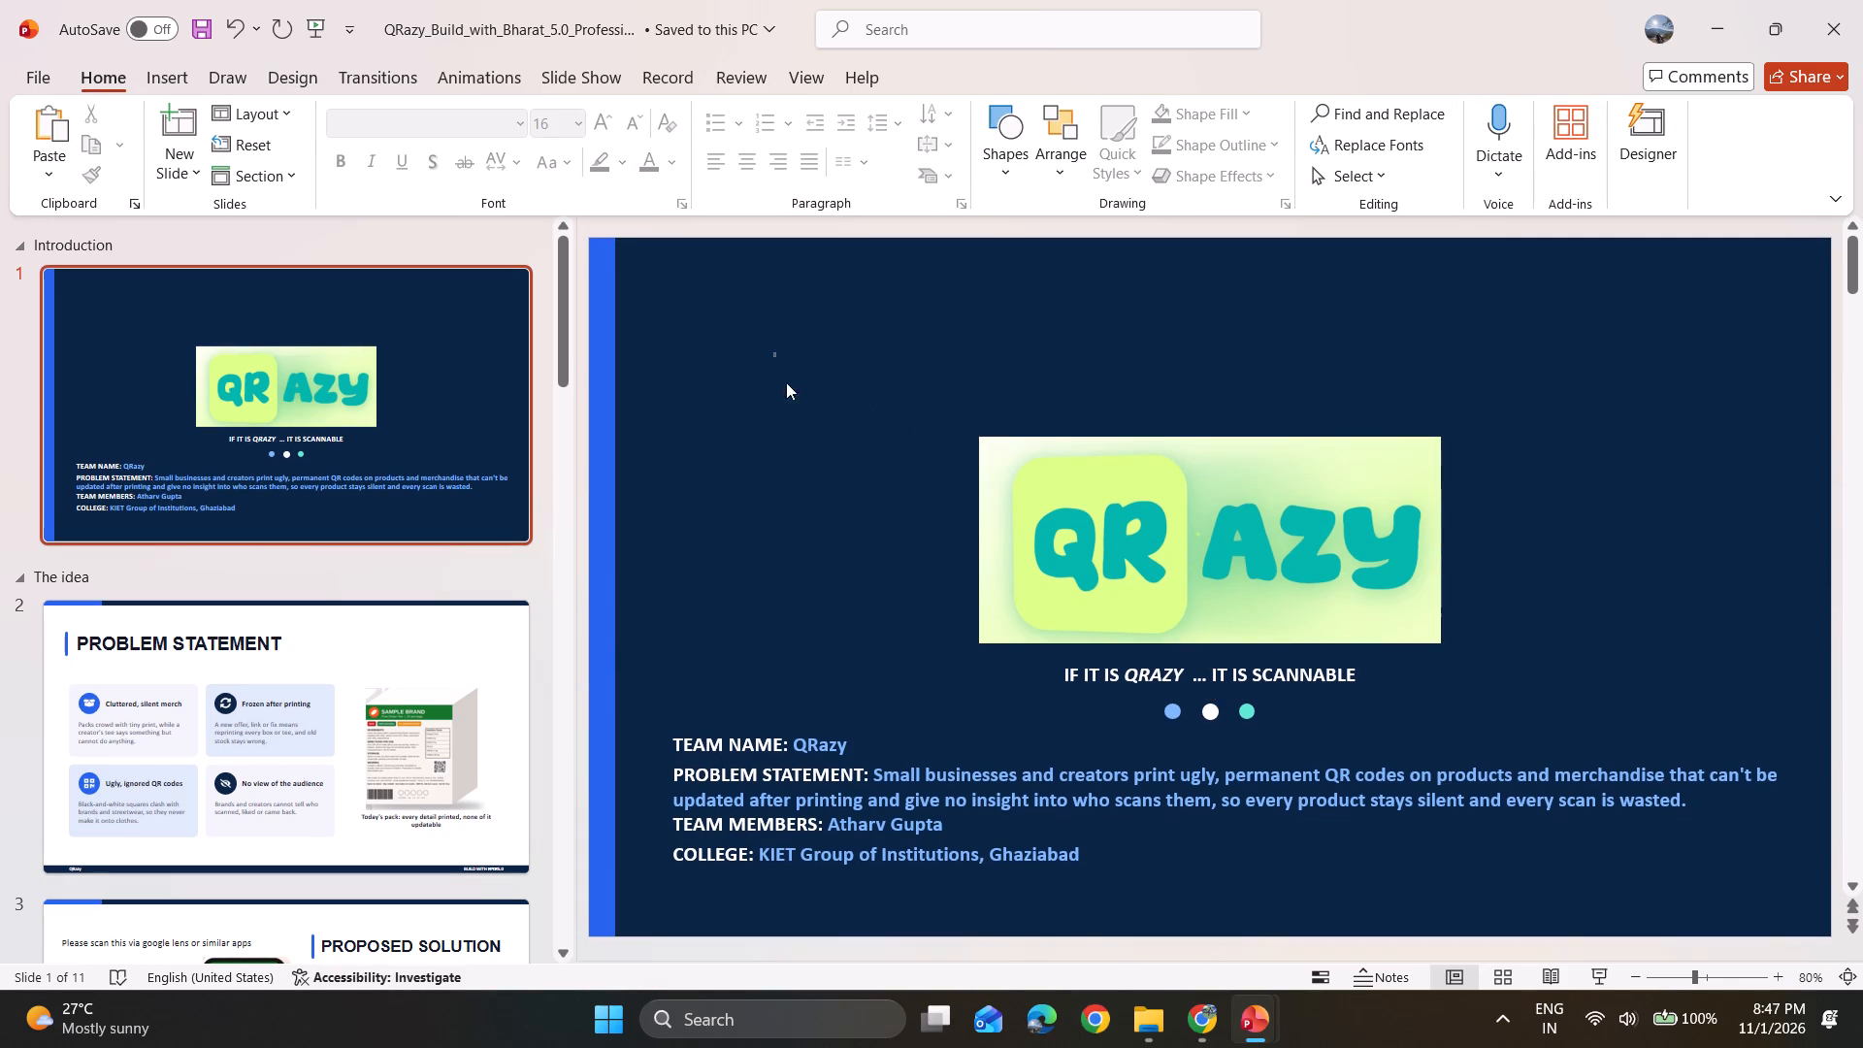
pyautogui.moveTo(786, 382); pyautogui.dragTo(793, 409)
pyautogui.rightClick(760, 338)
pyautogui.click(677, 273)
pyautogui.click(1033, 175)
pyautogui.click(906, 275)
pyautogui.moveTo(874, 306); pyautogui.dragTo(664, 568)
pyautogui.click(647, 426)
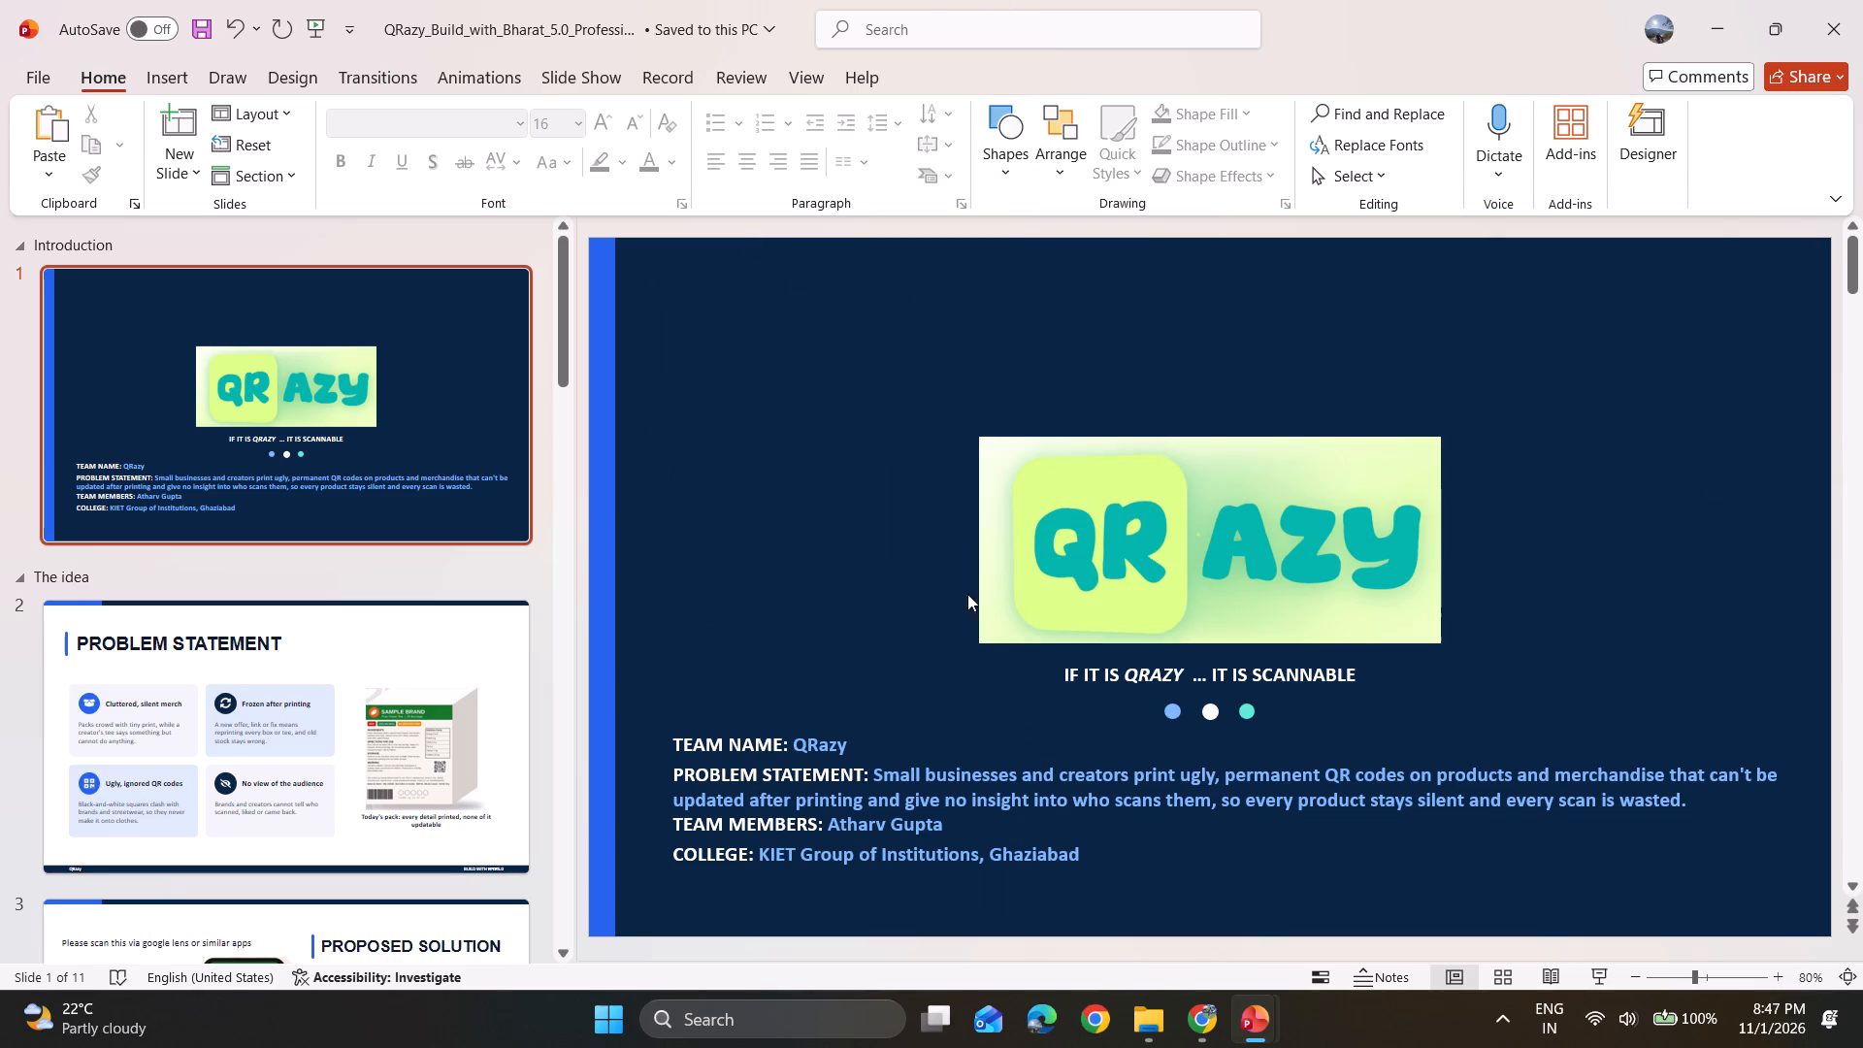
# Move the QRazy logo on the cover slide to the left, beside the vertical blue stripe.
pyautogui.moveTo(1069, 502); pyautogui.dragTo(711, 458)
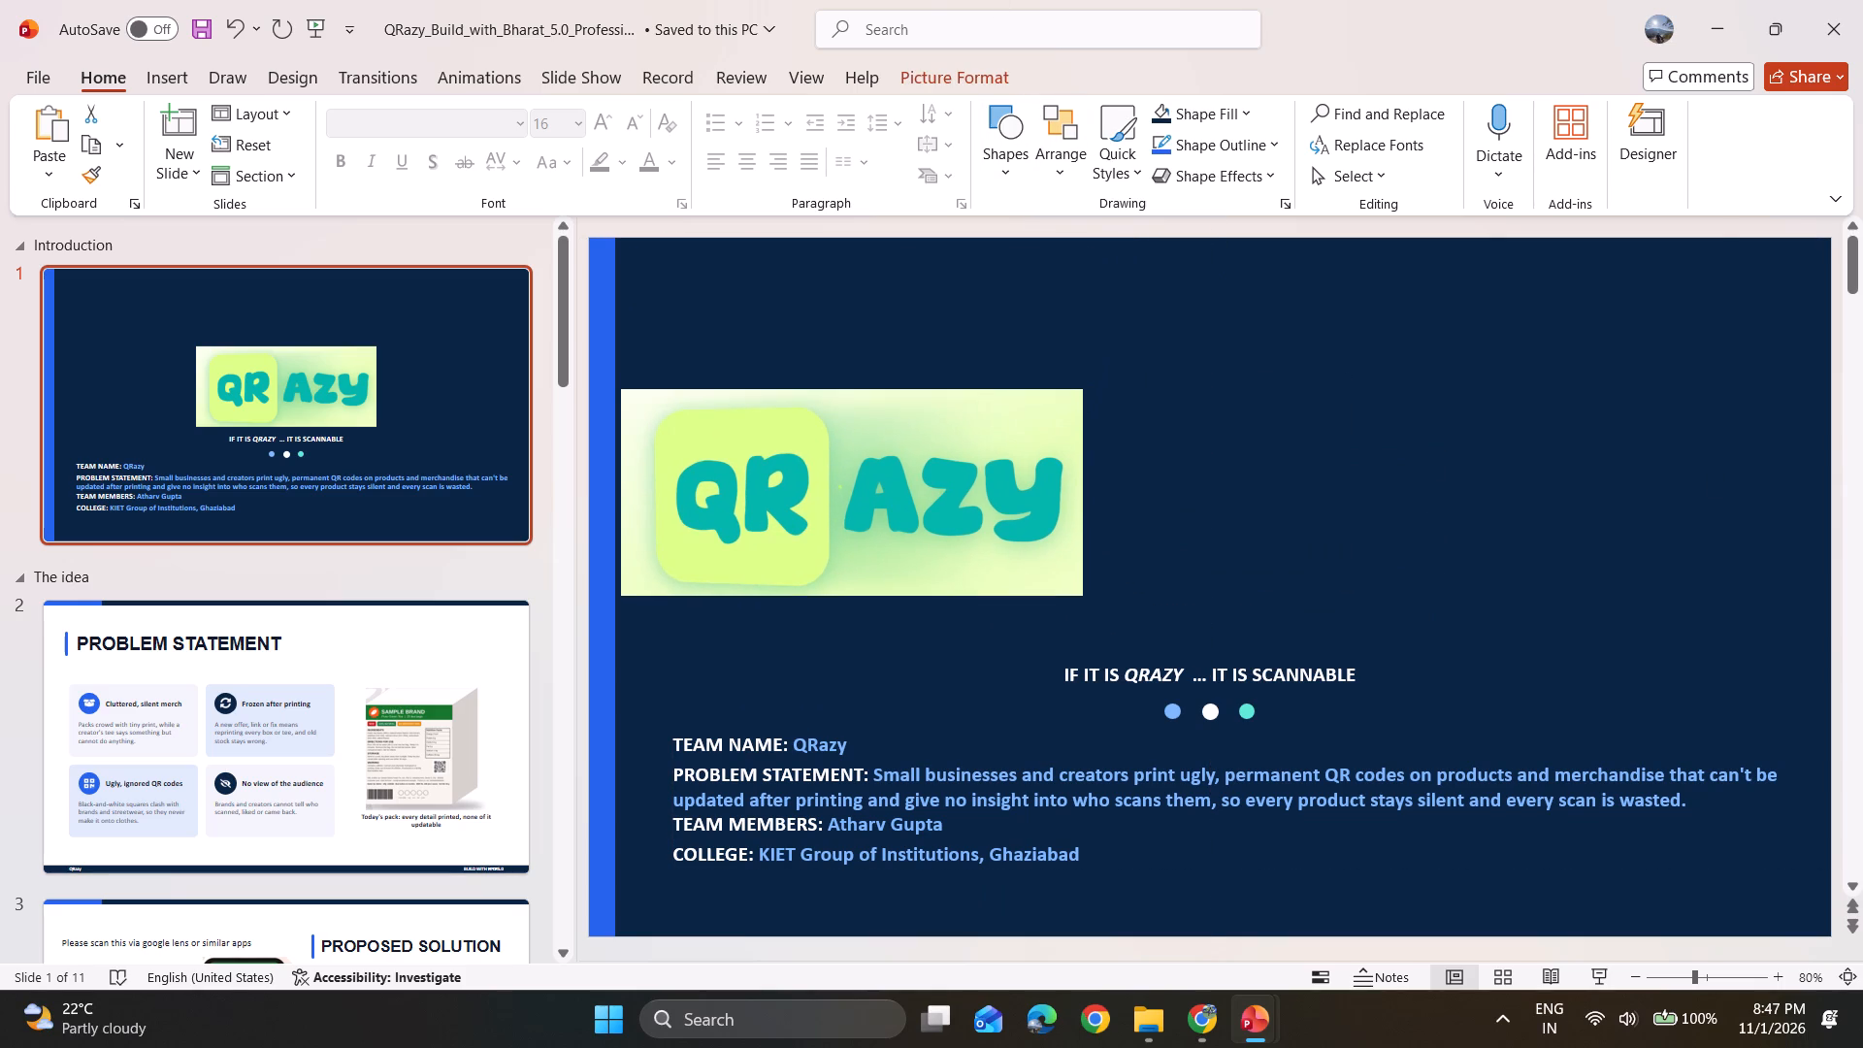
pyautogui.moveTo(711, 458); pyautogui.dragTo(710, 466)
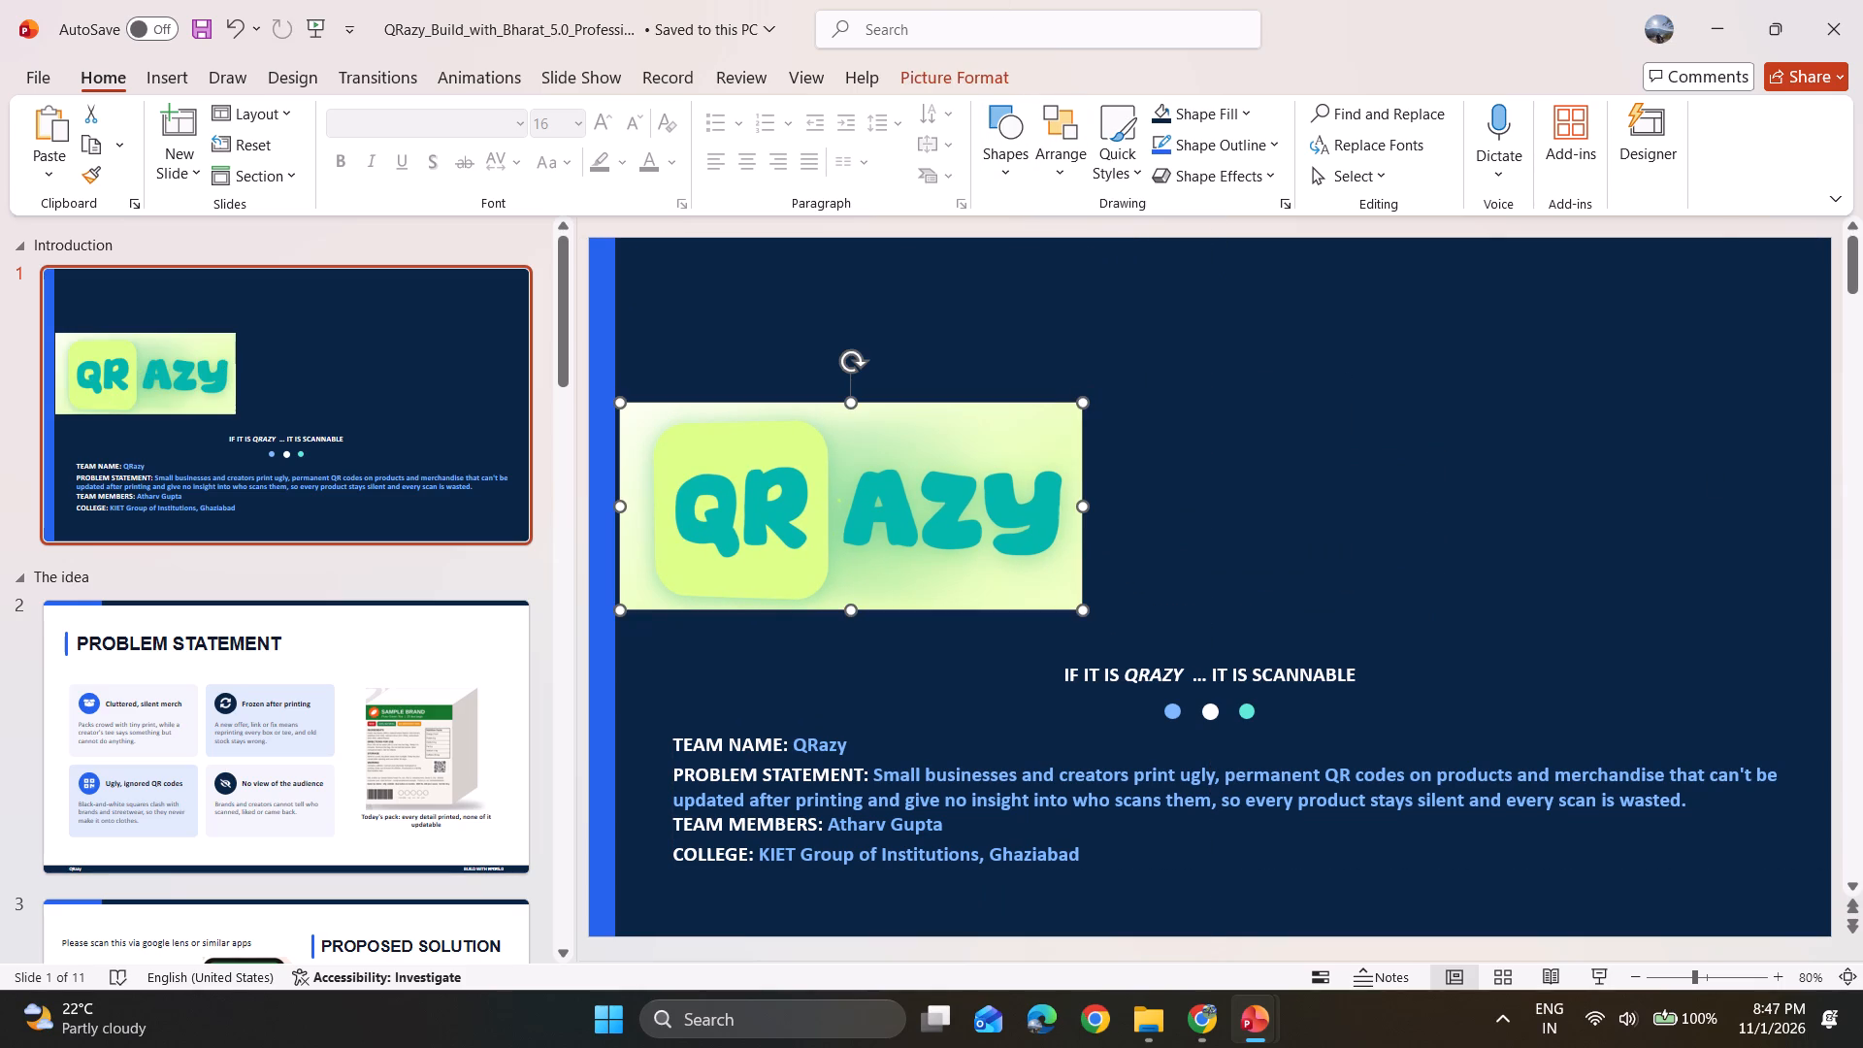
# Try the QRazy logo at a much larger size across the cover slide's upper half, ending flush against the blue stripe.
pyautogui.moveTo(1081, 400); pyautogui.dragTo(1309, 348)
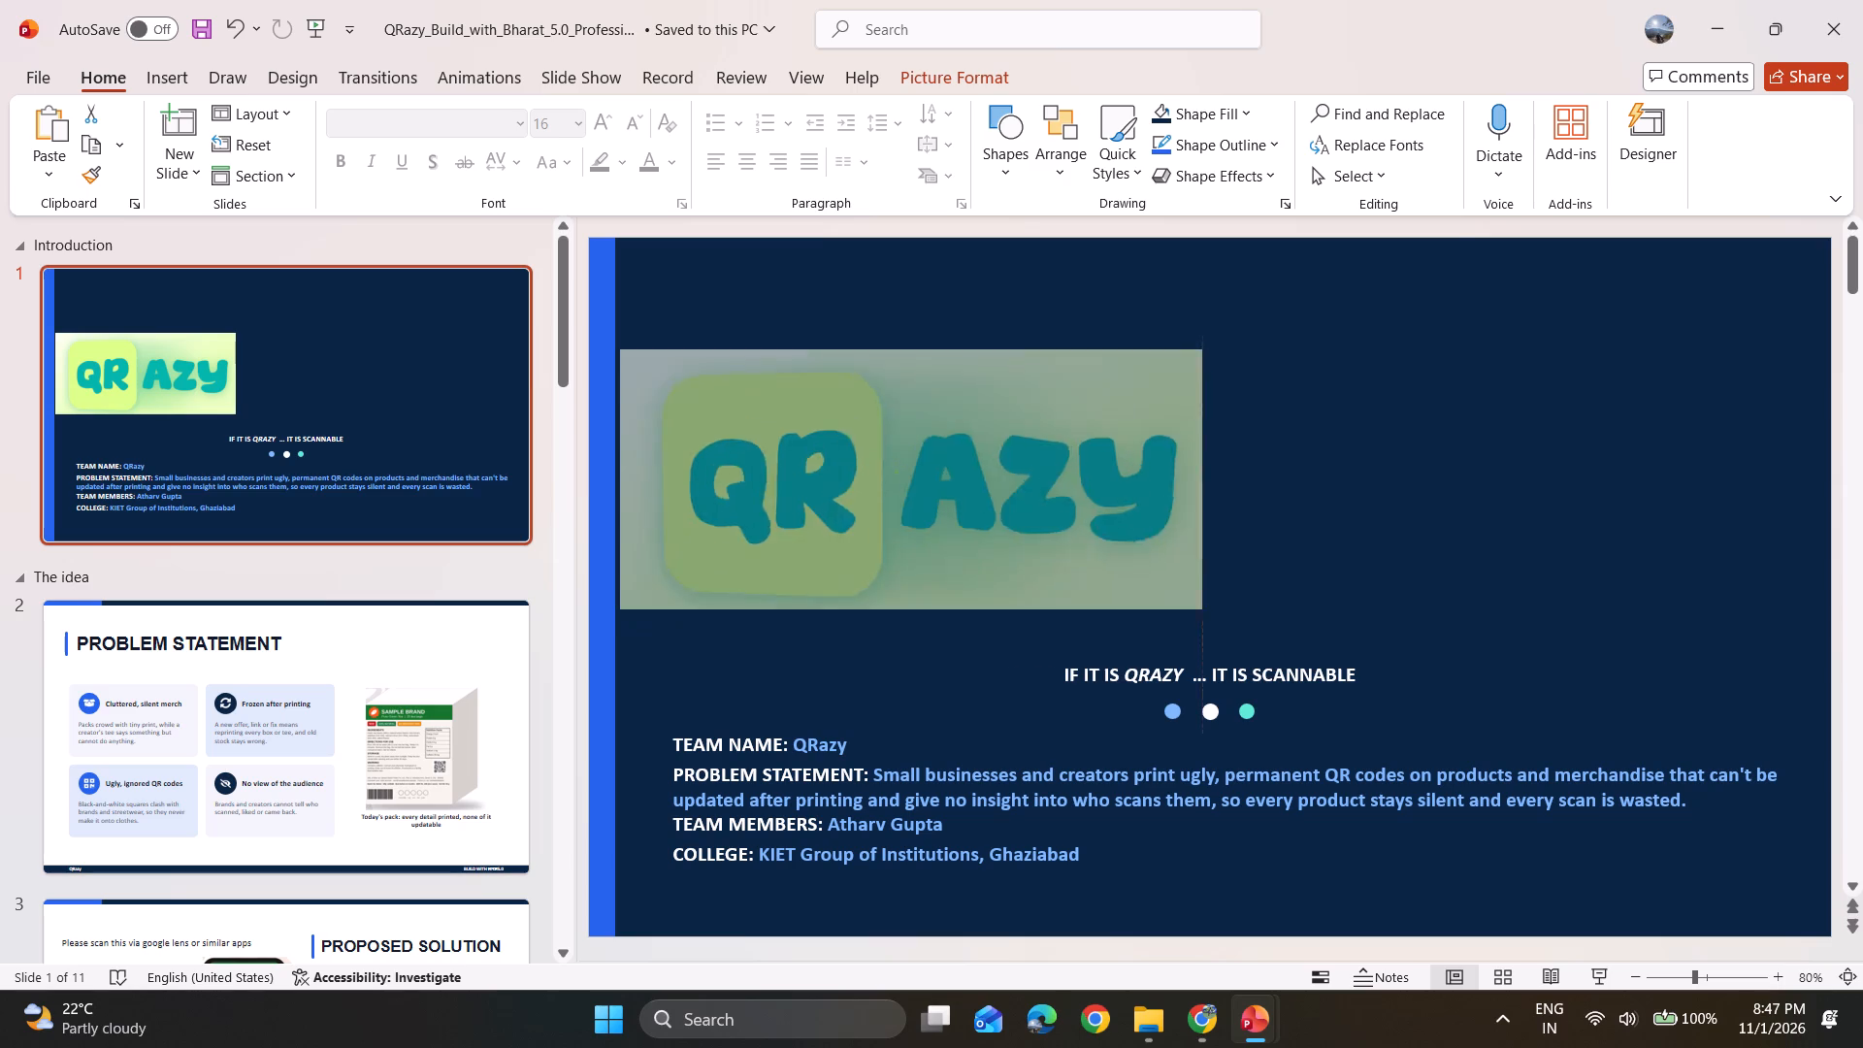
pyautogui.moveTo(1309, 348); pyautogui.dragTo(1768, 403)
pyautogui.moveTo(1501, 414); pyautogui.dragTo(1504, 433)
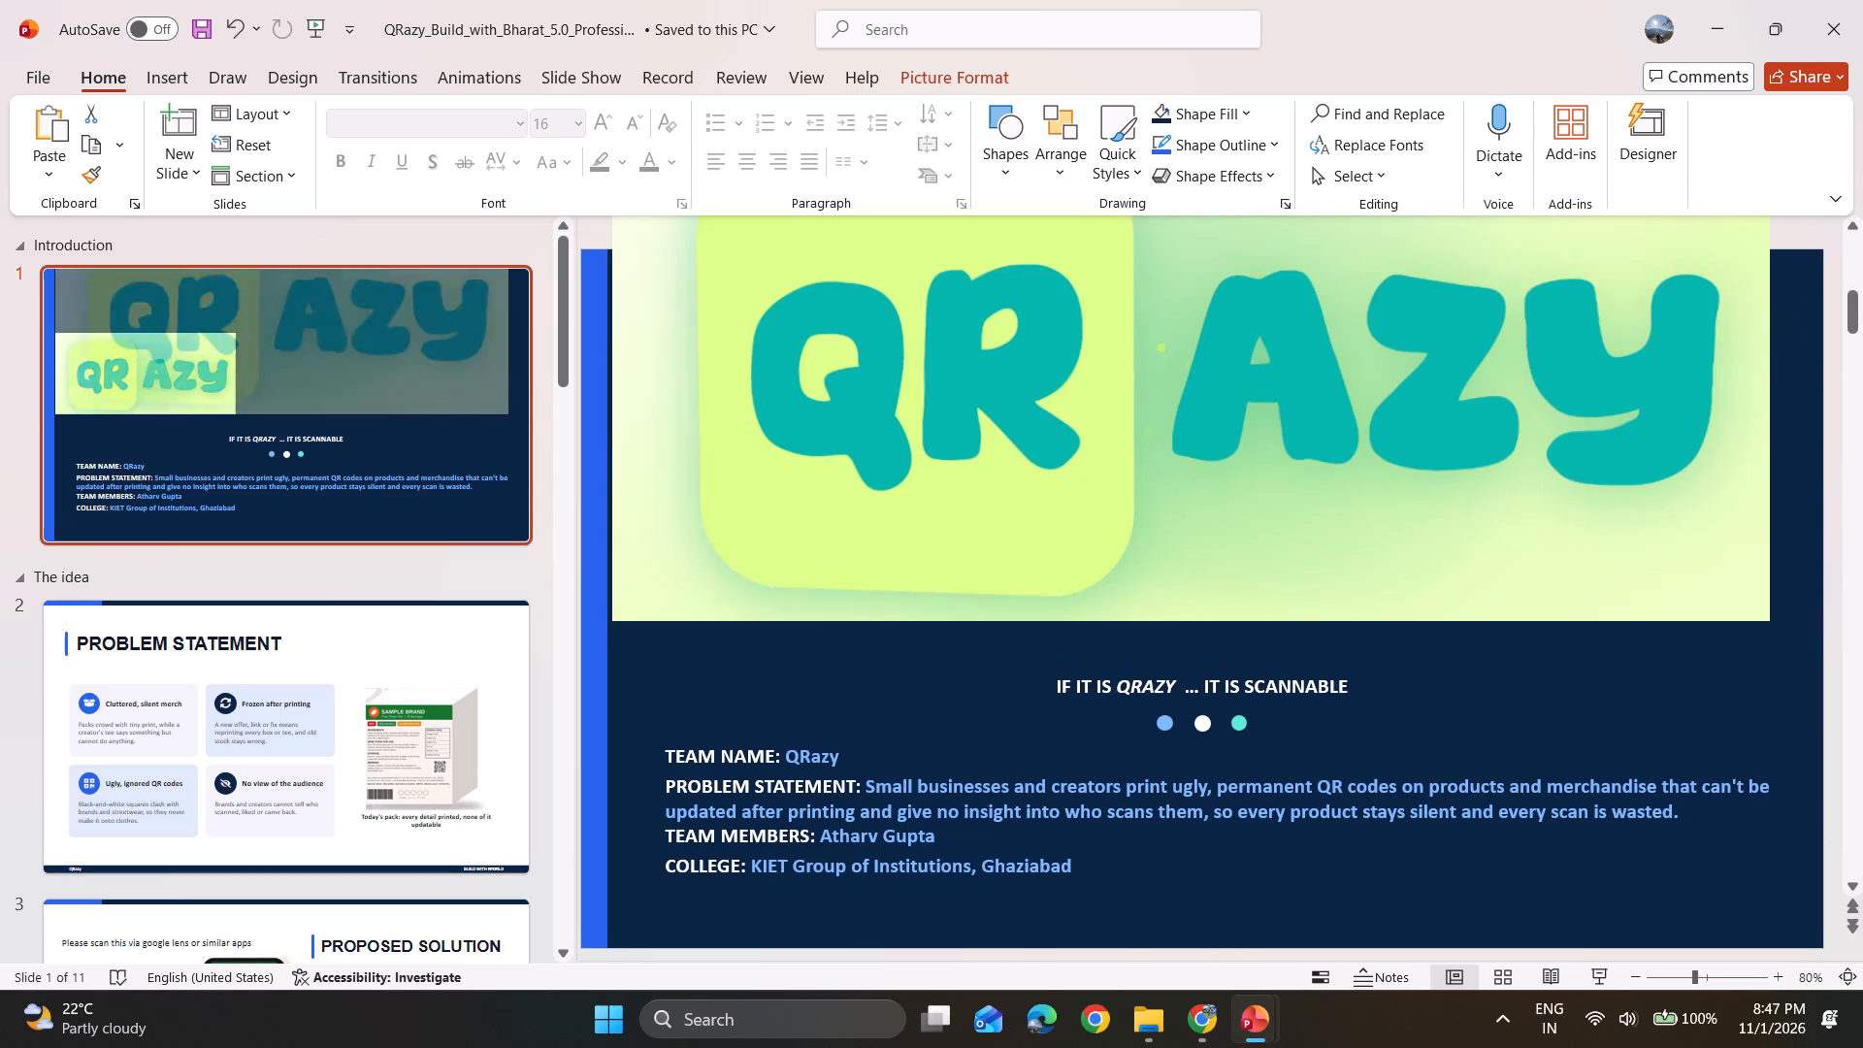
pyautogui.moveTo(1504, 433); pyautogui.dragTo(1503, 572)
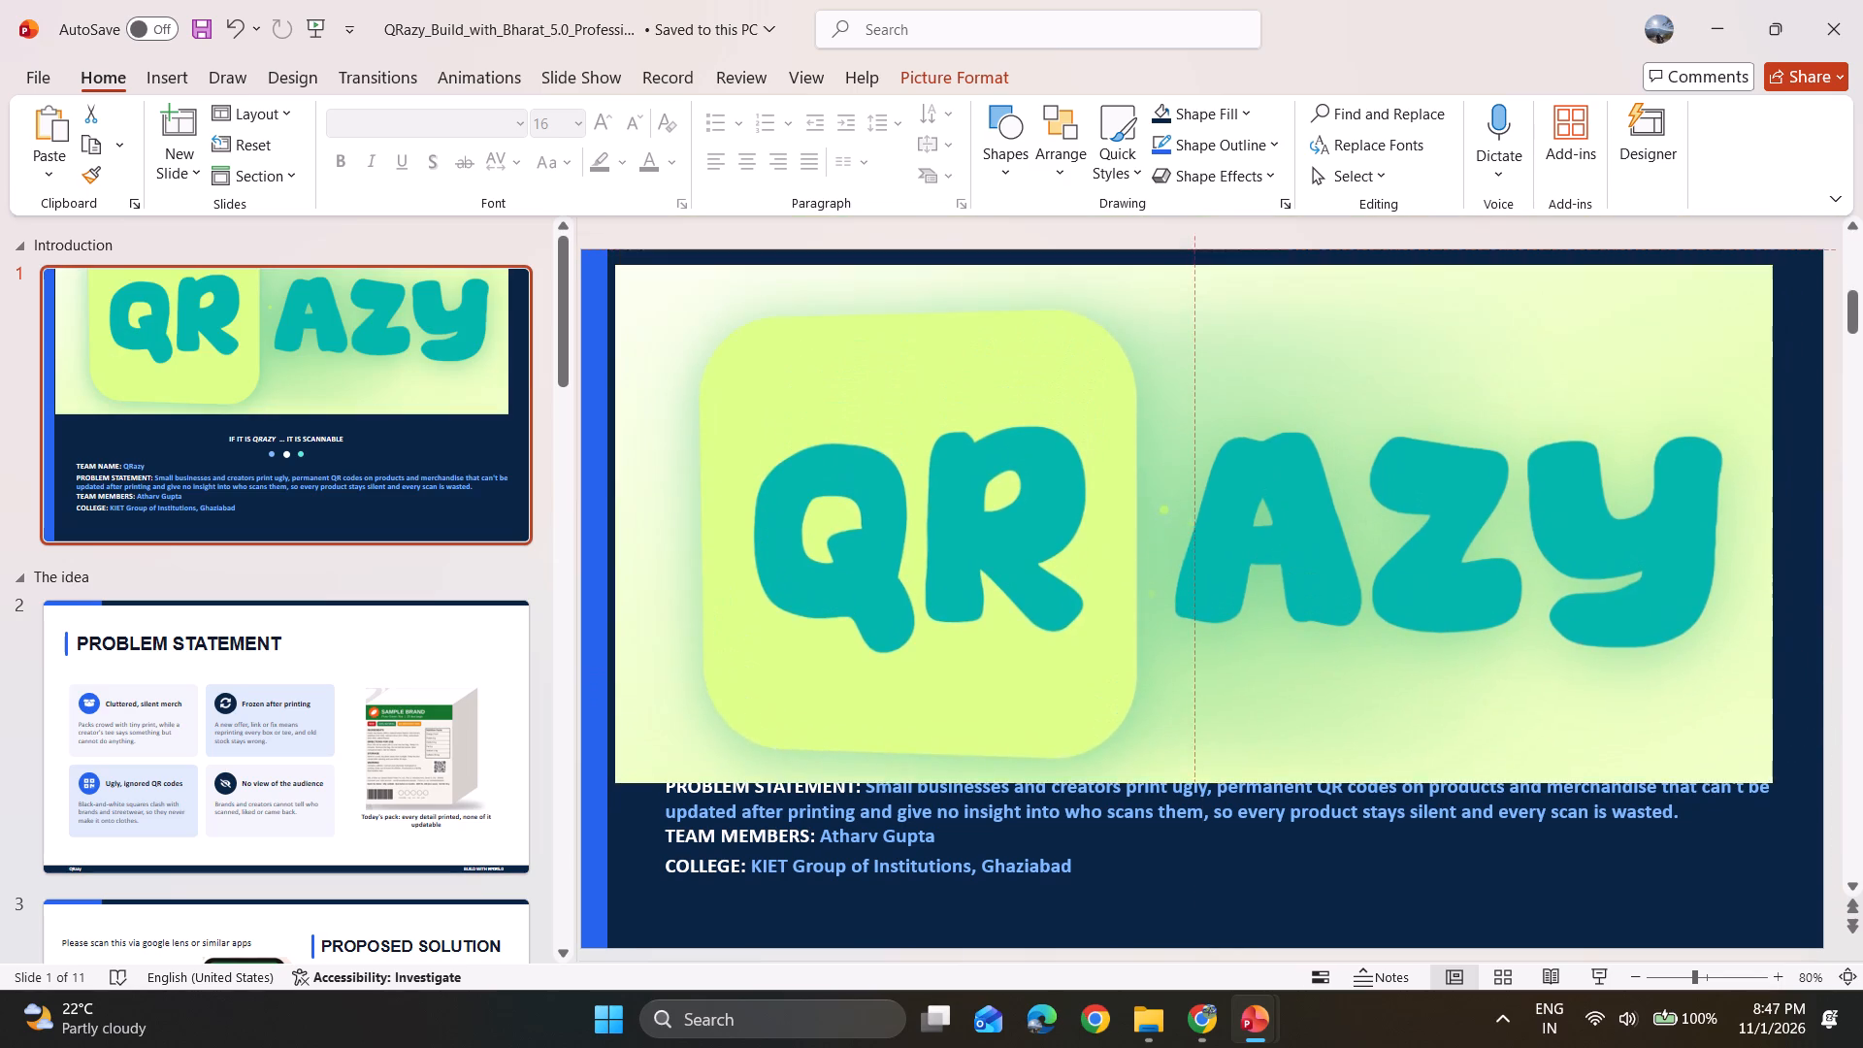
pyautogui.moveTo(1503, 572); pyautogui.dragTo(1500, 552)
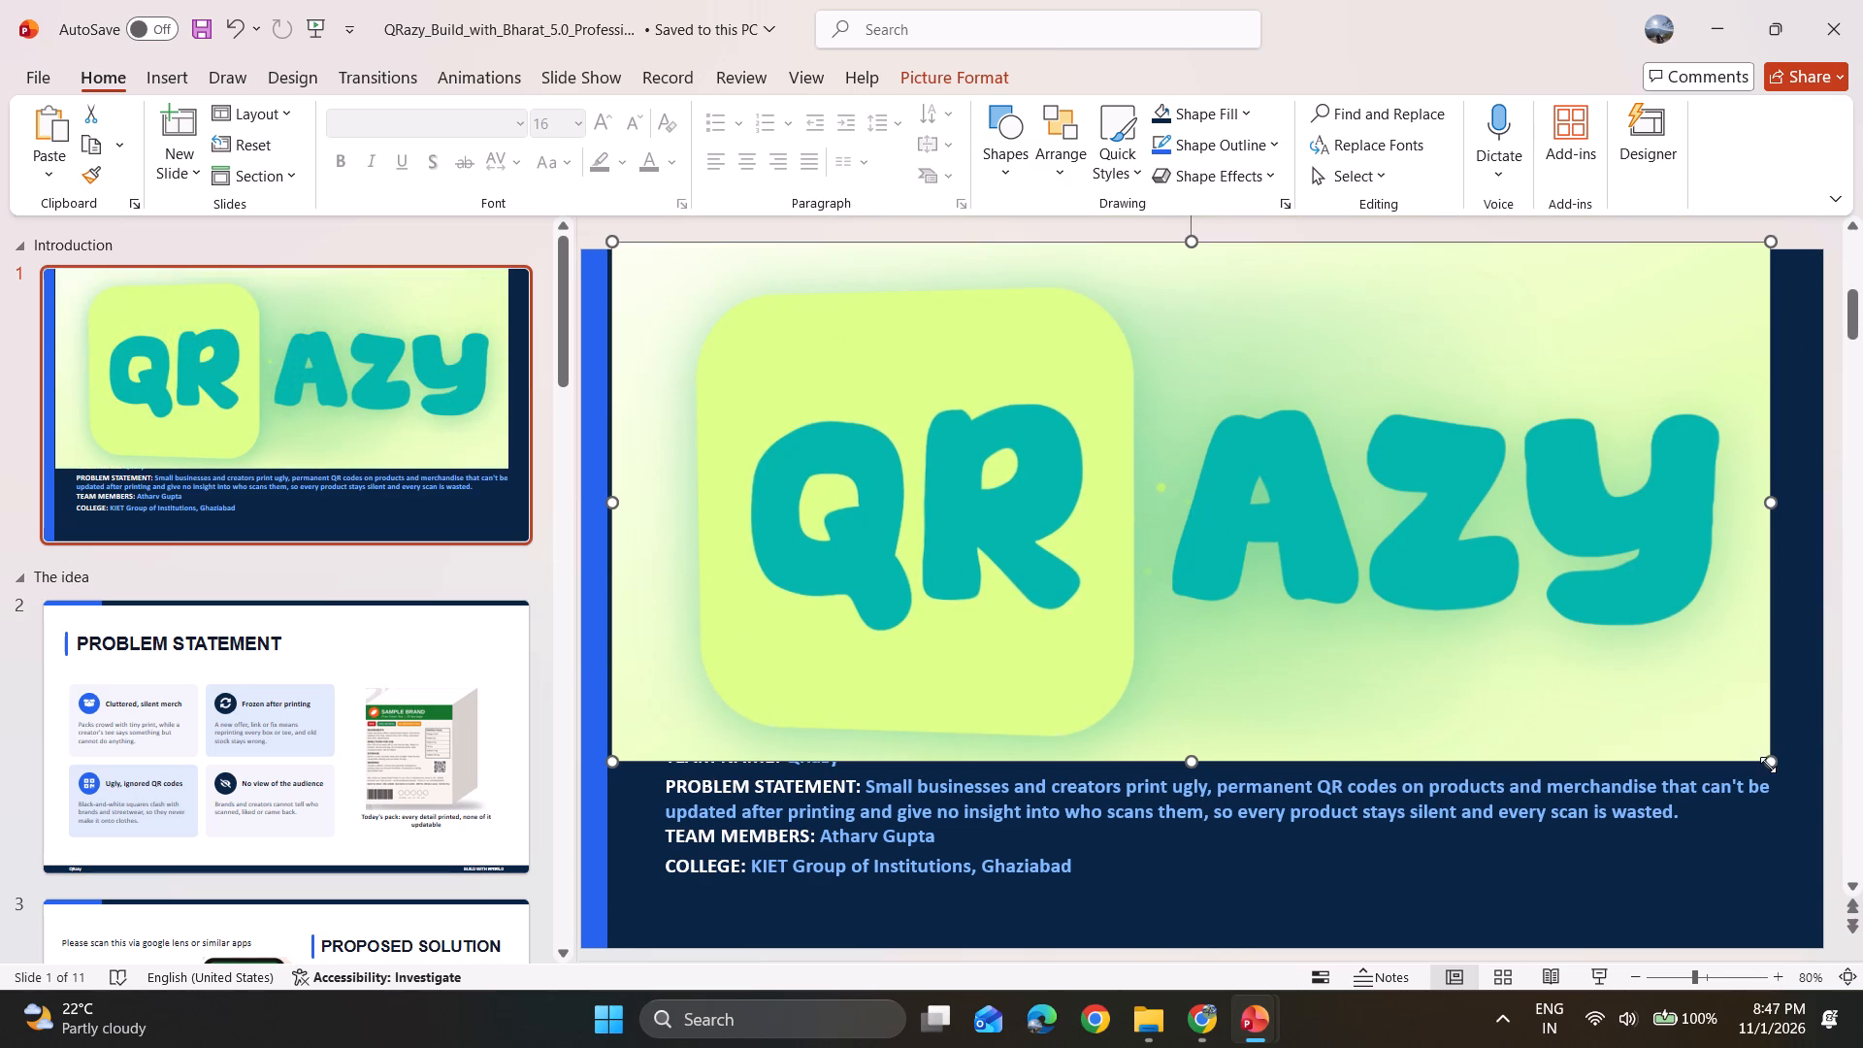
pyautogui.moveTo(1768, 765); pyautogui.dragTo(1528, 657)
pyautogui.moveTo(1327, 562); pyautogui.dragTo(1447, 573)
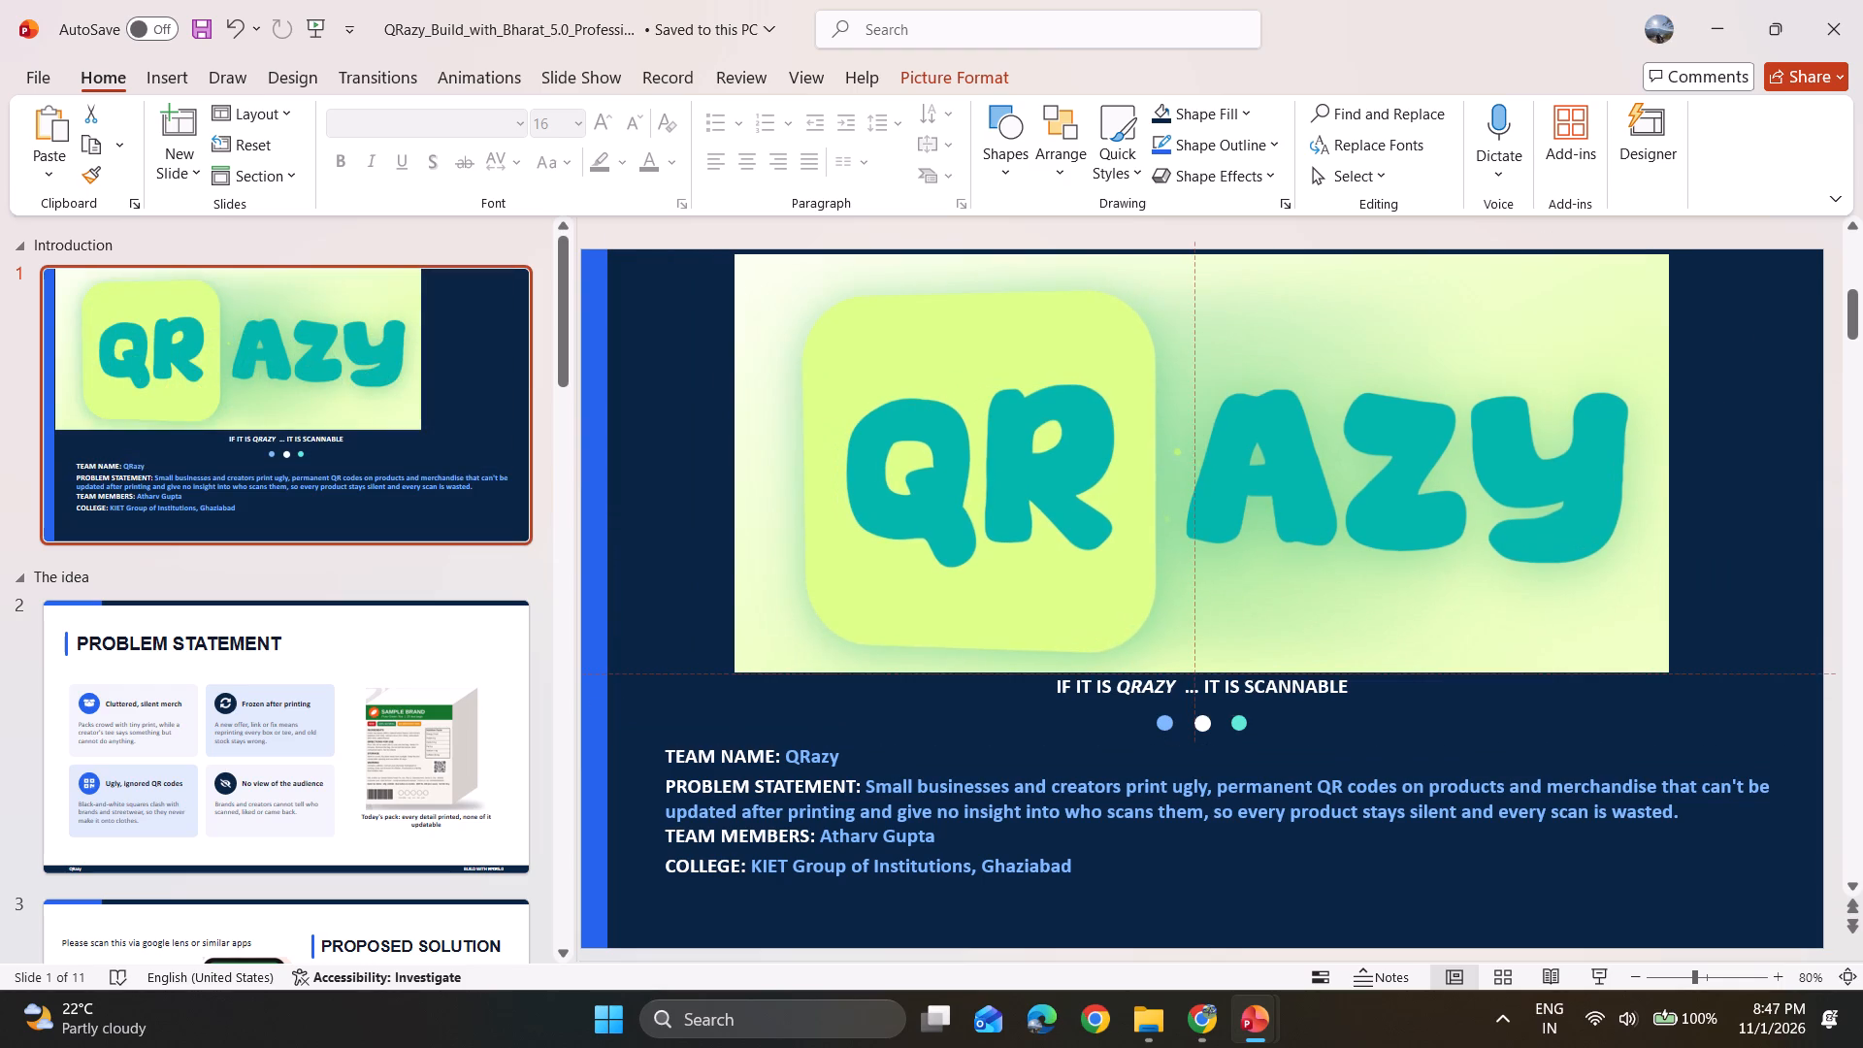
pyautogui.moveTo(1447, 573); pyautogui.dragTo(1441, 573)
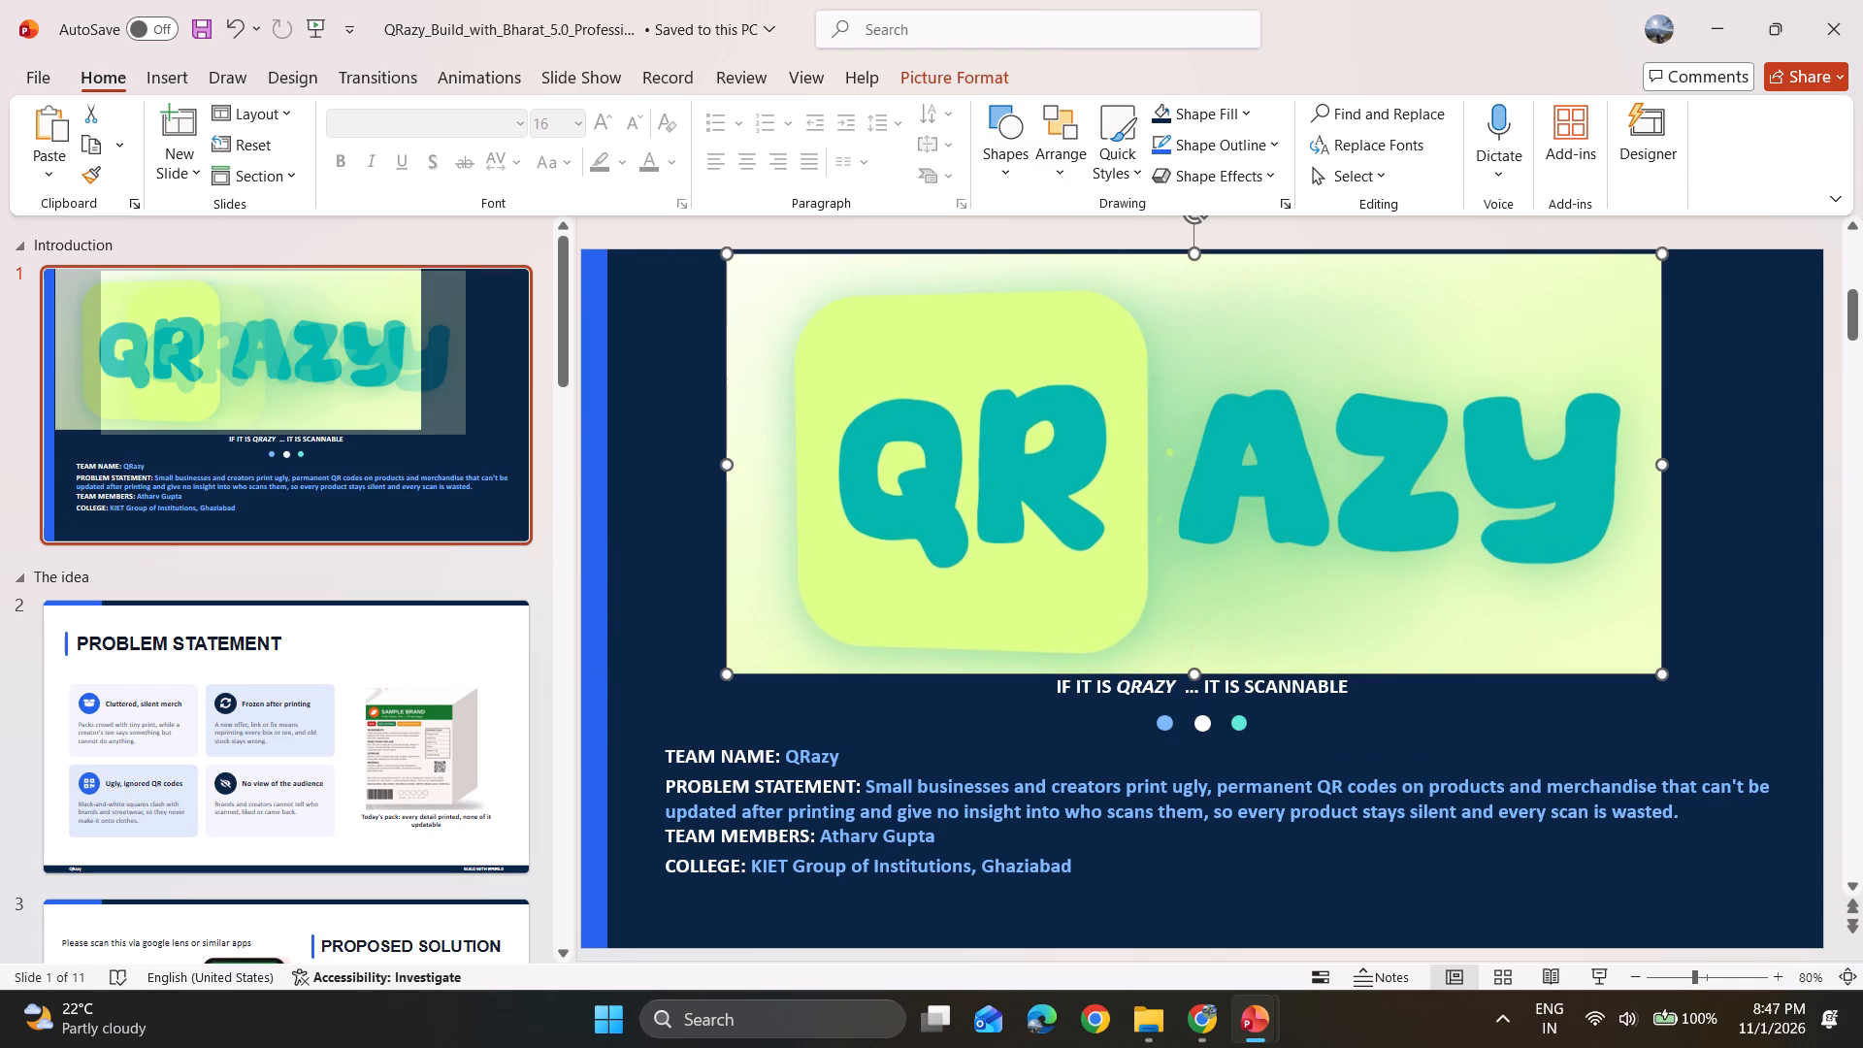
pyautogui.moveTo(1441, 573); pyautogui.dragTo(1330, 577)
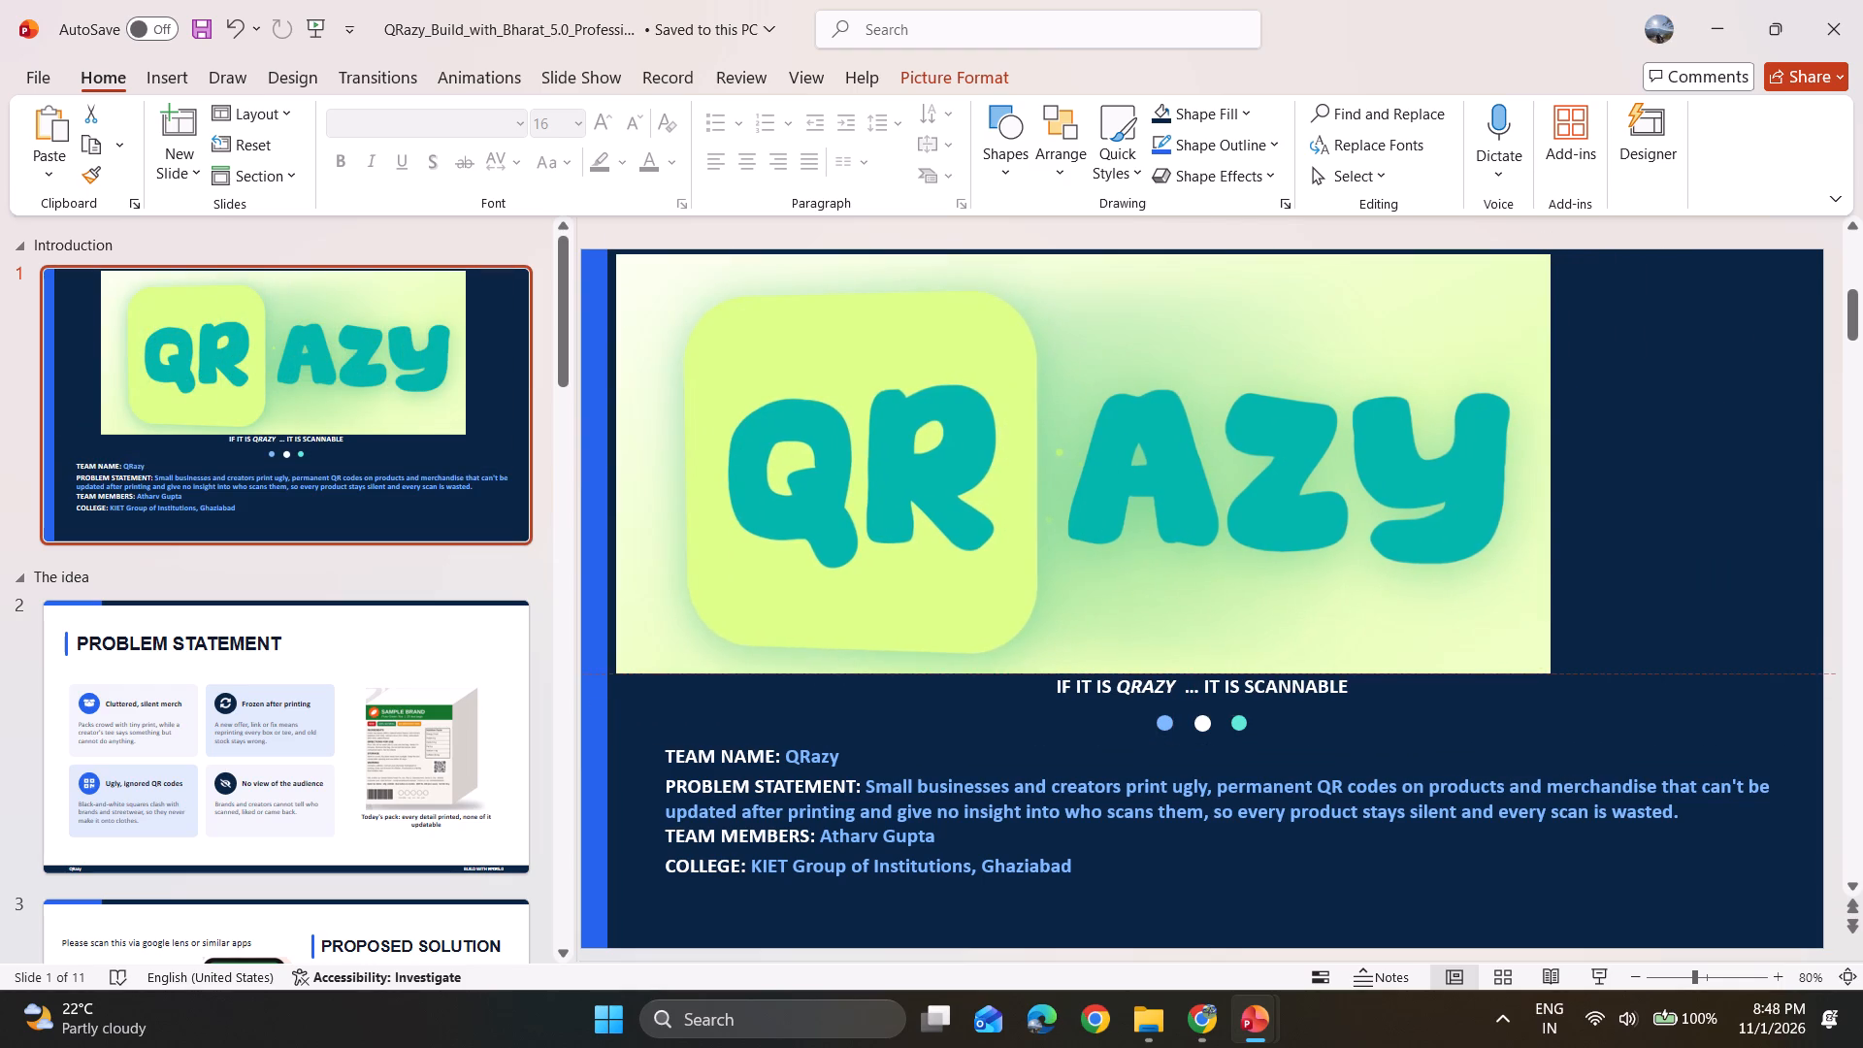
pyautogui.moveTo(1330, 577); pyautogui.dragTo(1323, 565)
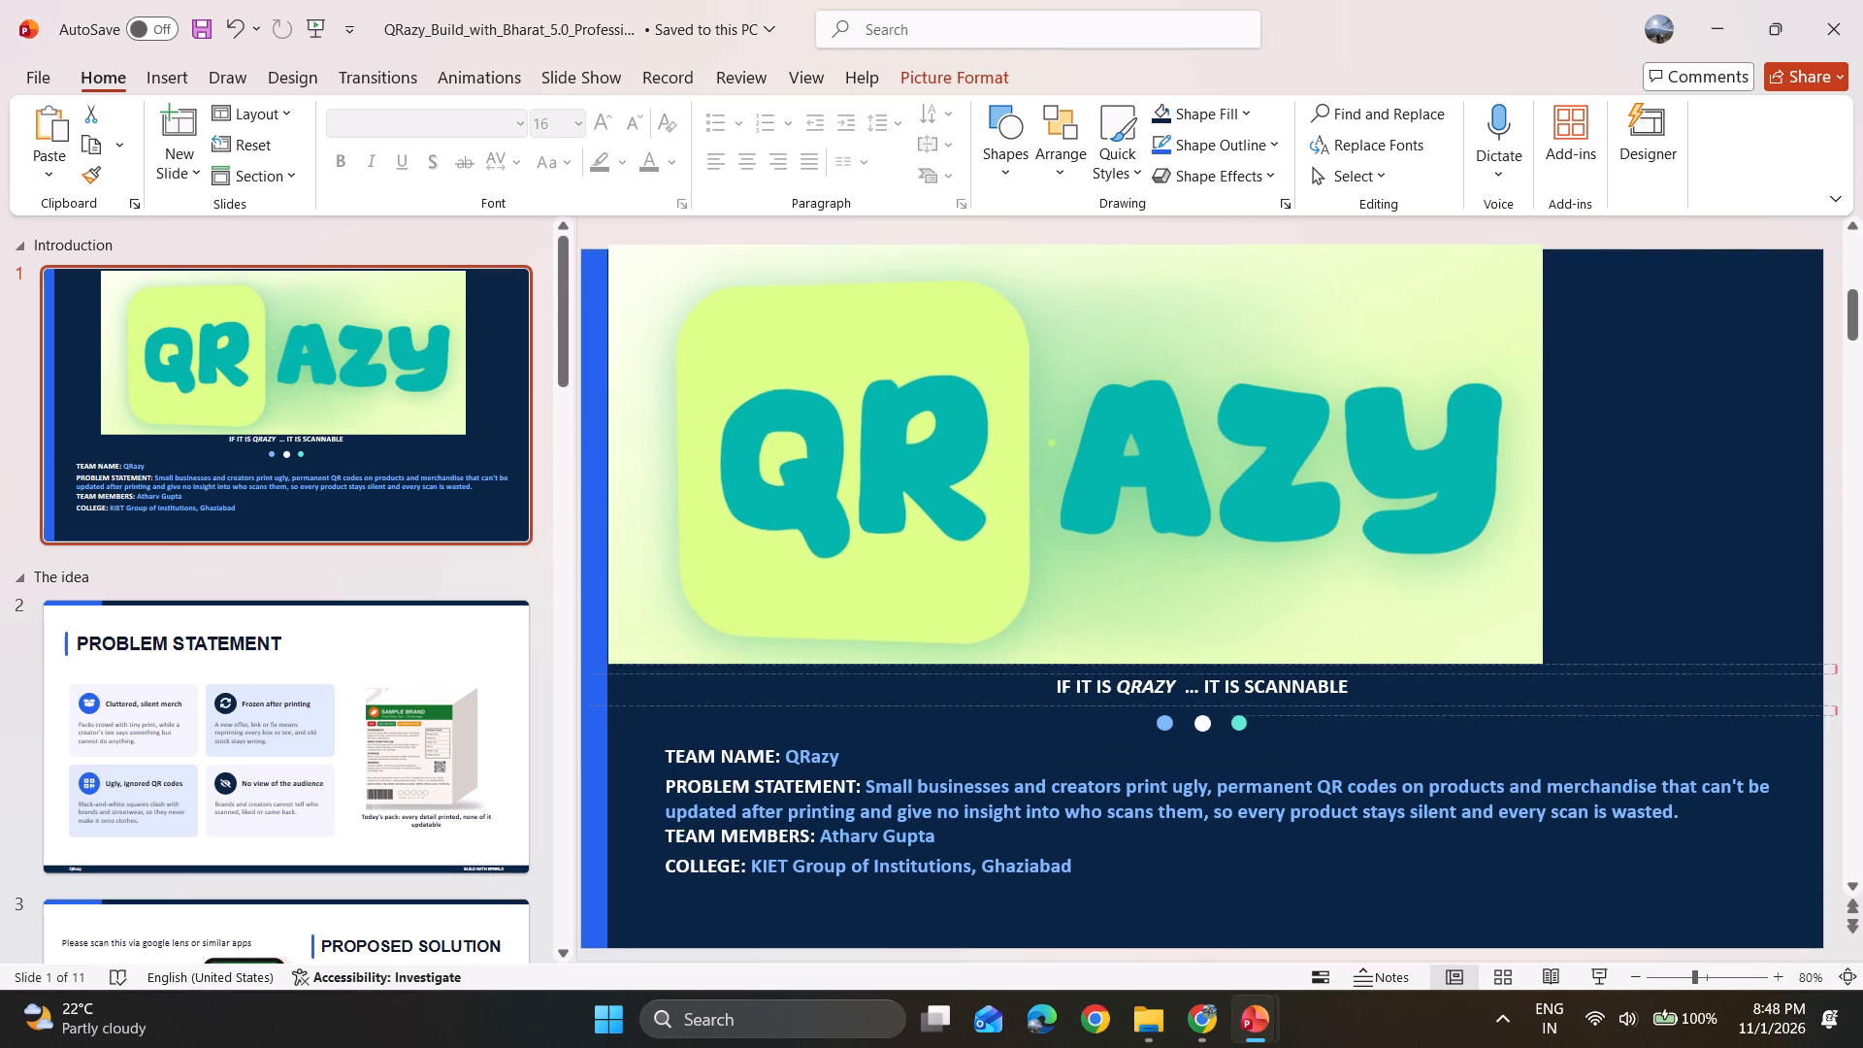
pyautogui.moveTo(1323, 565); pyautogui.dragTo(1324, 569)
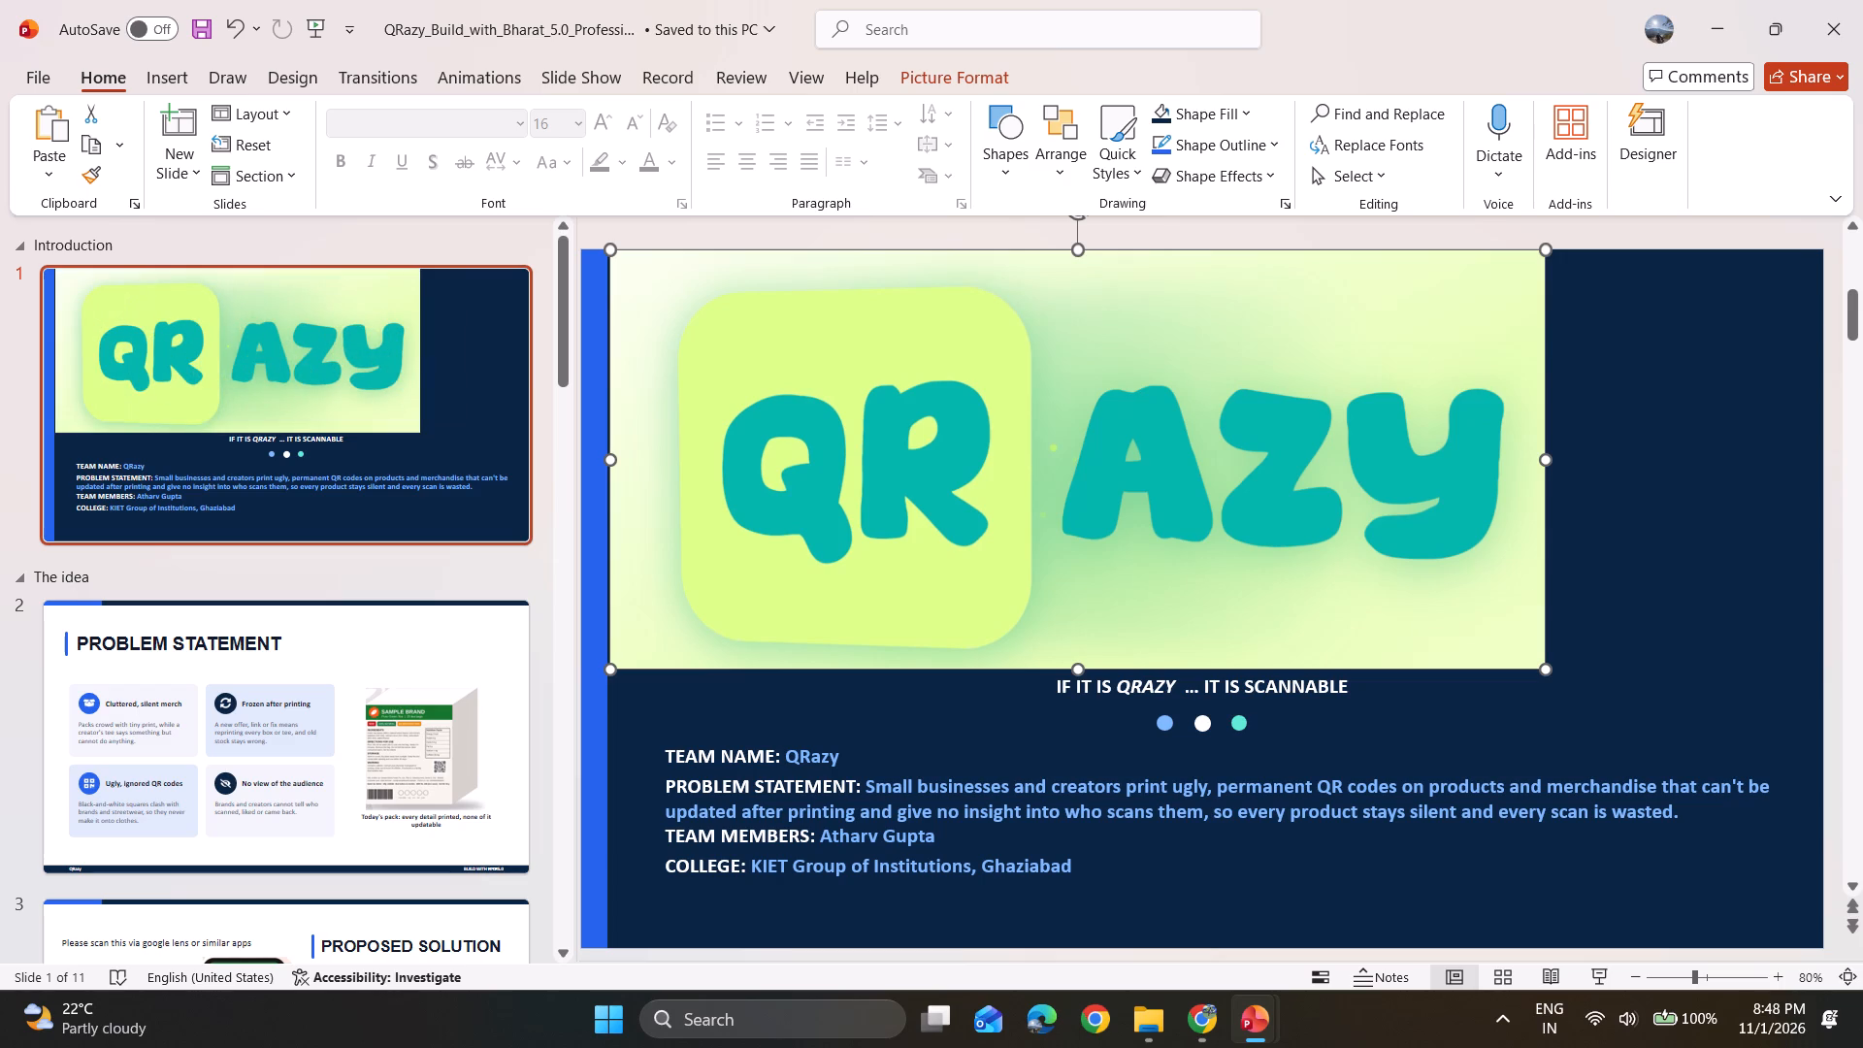
# Shrink the QRazy logo to a small size and place it just above the team name text on the cover slide.
pyautogui.moveTo(1546, 255); pyautogui.dragTo(1400, 351)
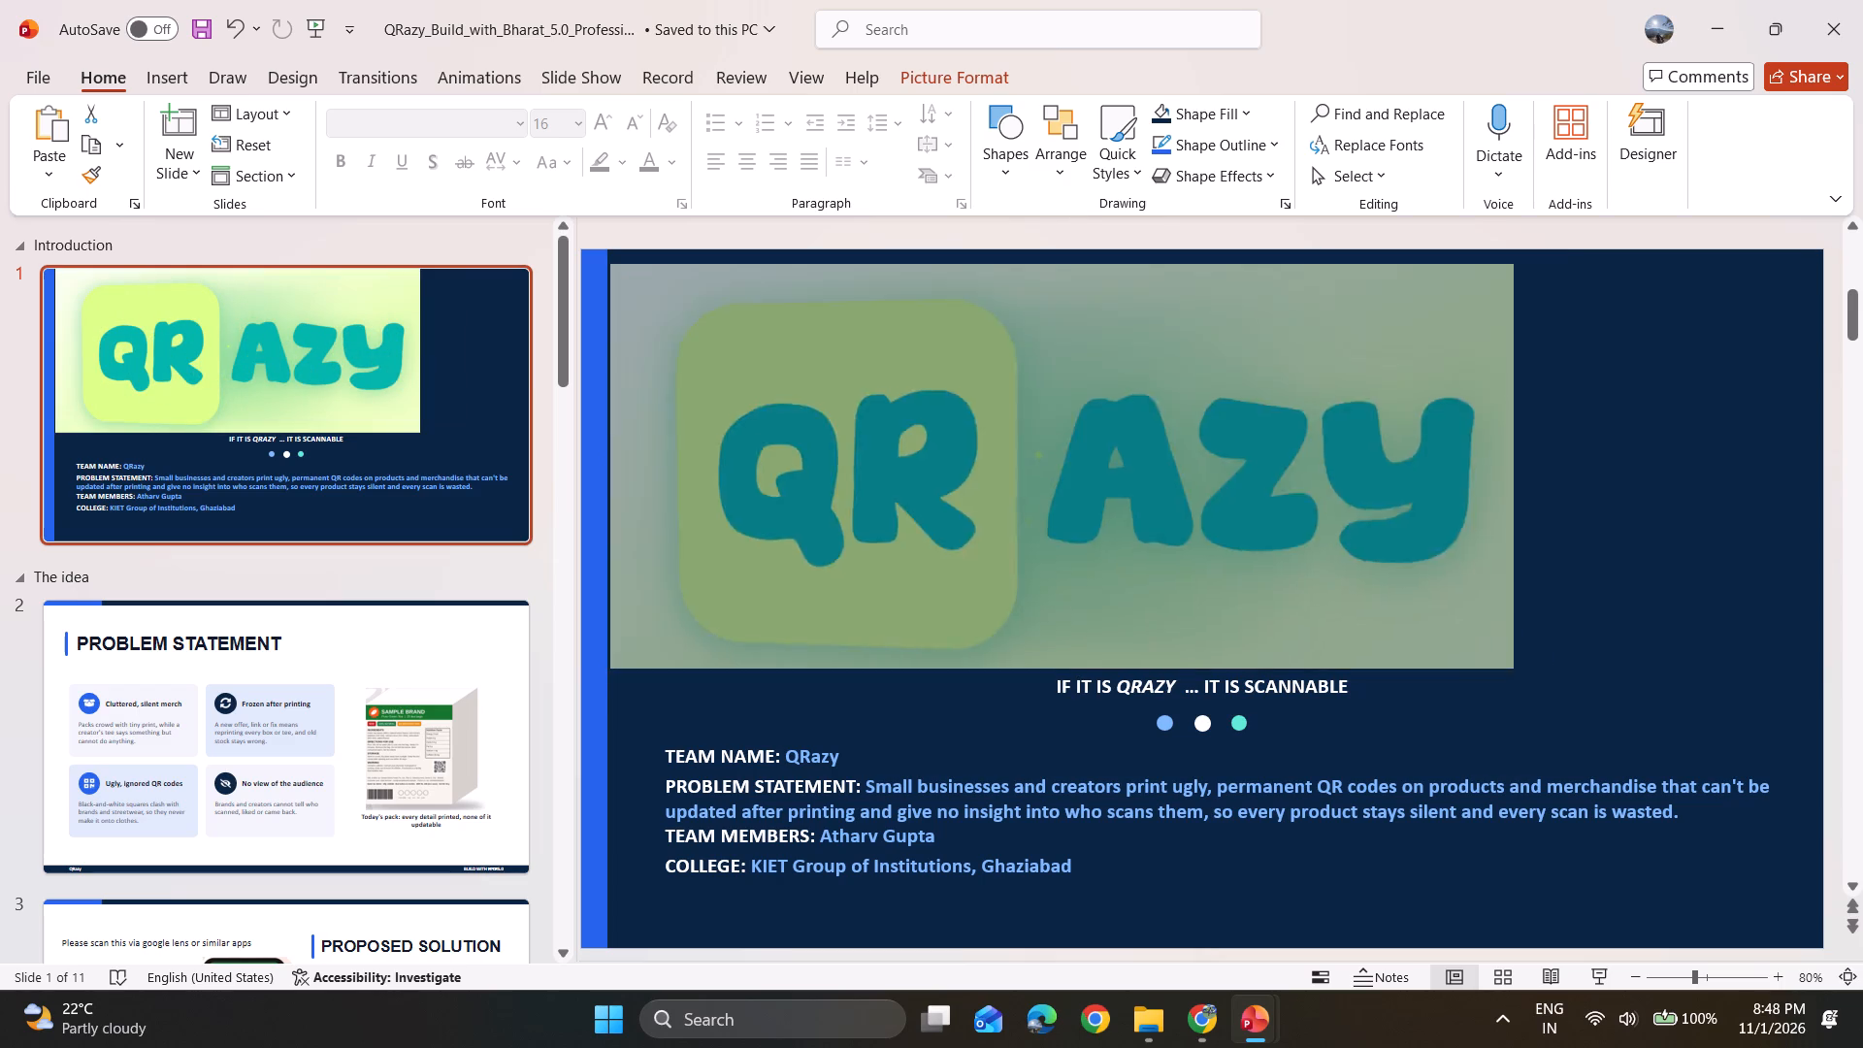
pyautogui.moveTo(1400, 351); pyautogui.dragTo(877, 548)
pyautogui.moveTo(801, 582); pyautogui.dragTo(1220, 562)
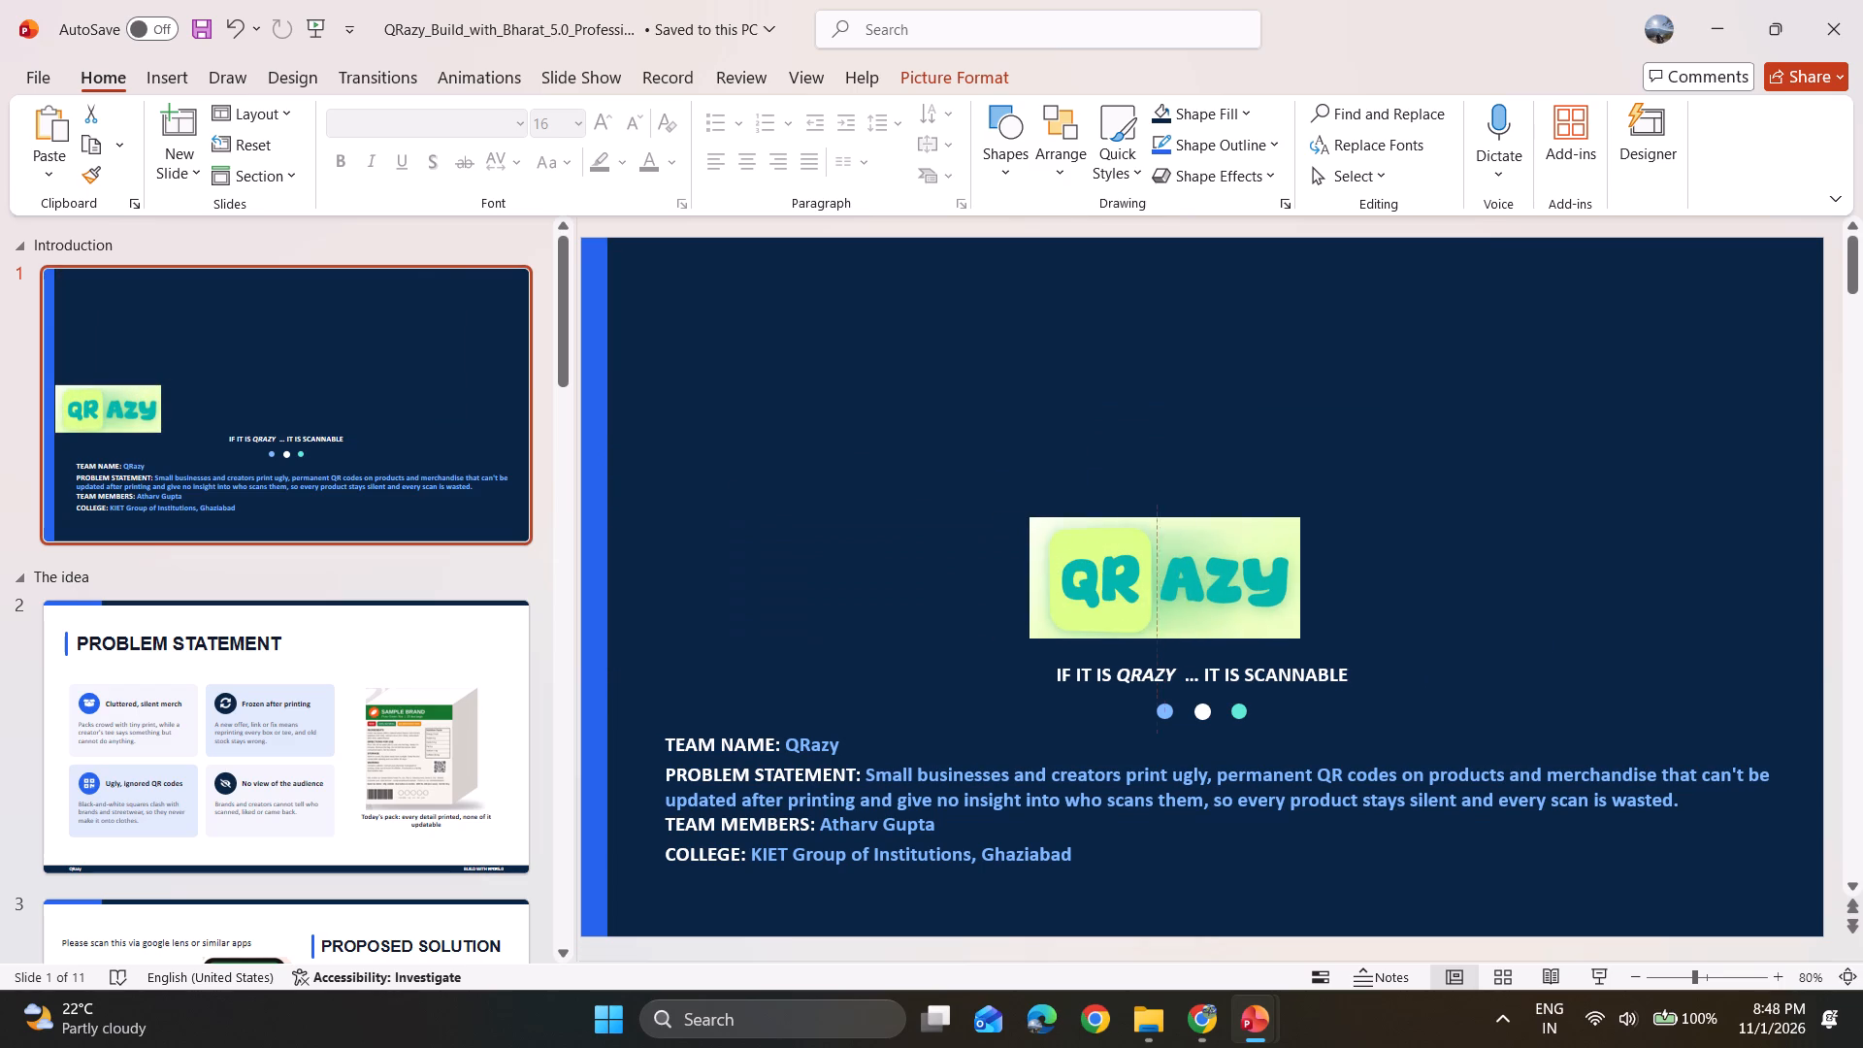
pyautogui.moveTo(1220, 562); pyautogui.dragTo(1255, 580)
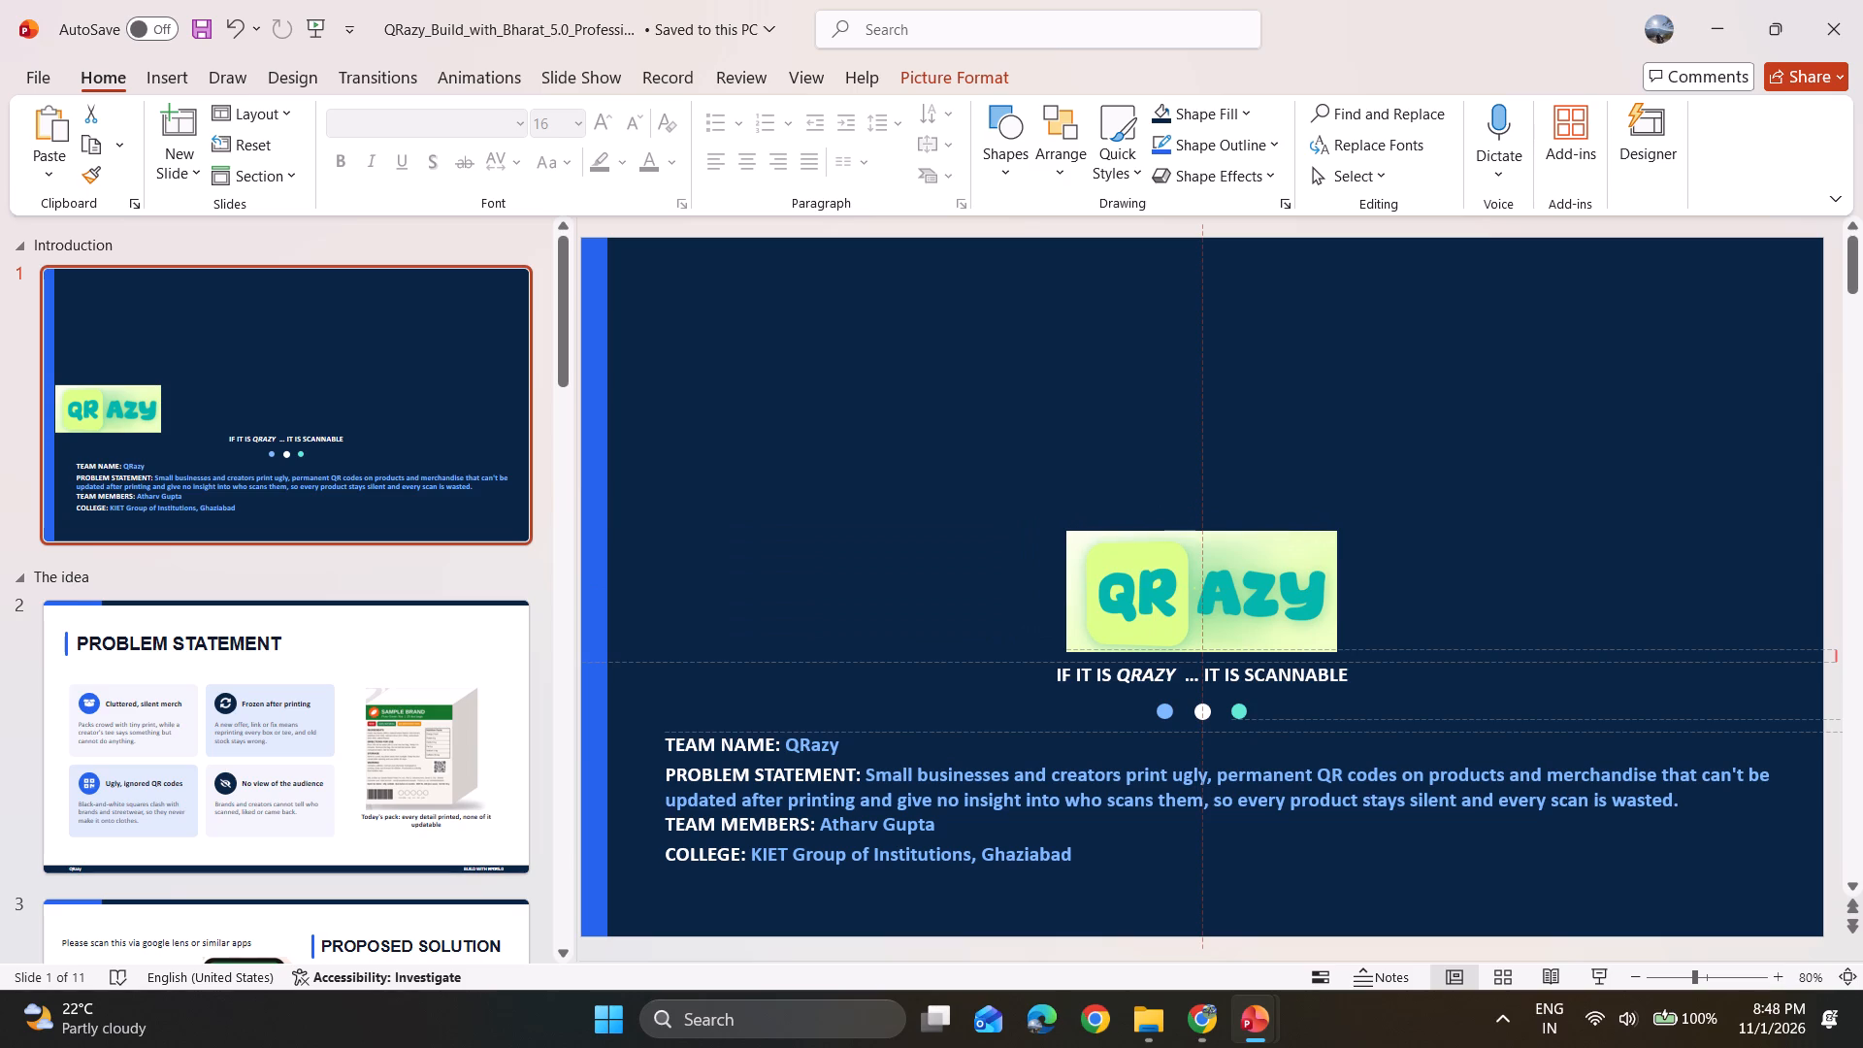
pyautogui.moveTo(1255, 580); pyautogui.dragTo(833, 629)
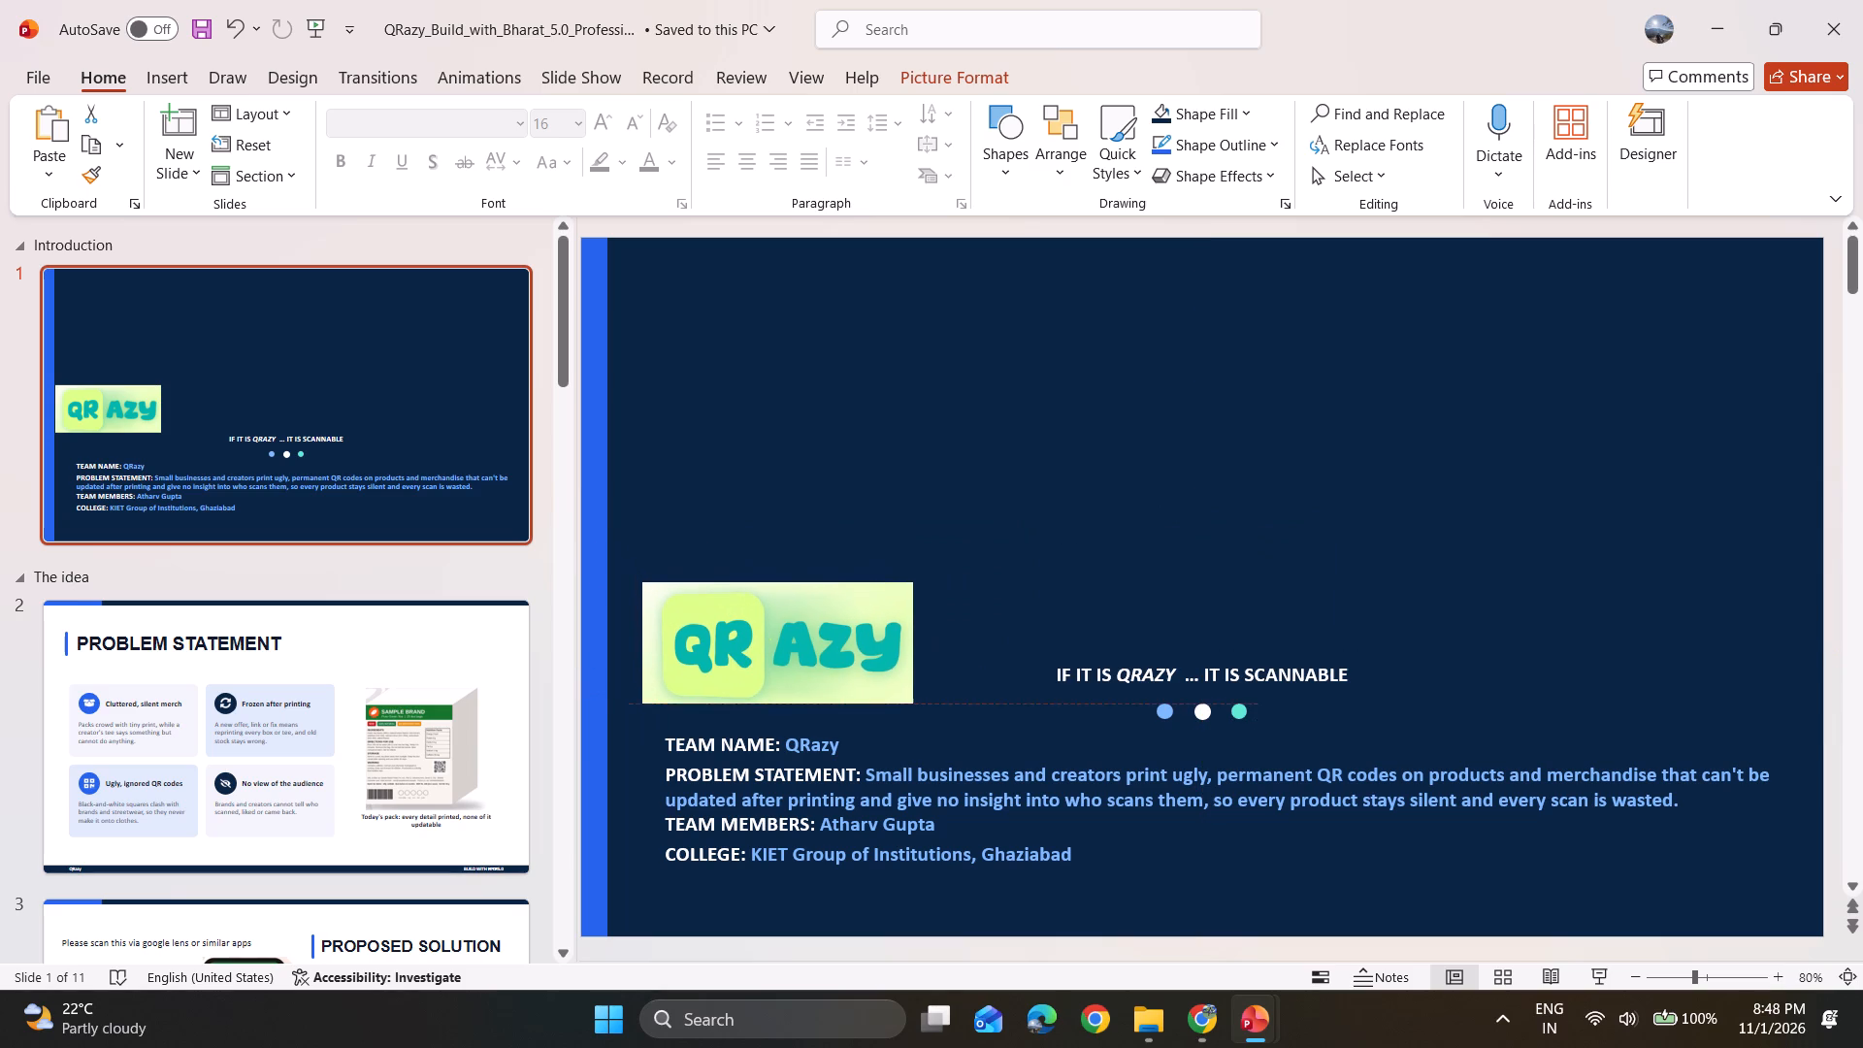
pyautogui.moveTo(833, 629); pyautogui.dragTo(842, 631)
# Move the "If it is QRazy … it is scannable" tagline down and left, level with the three coloured dots.
pyautogui.moveTo(1115, 670); pyautogui.dragTo(994, 706)
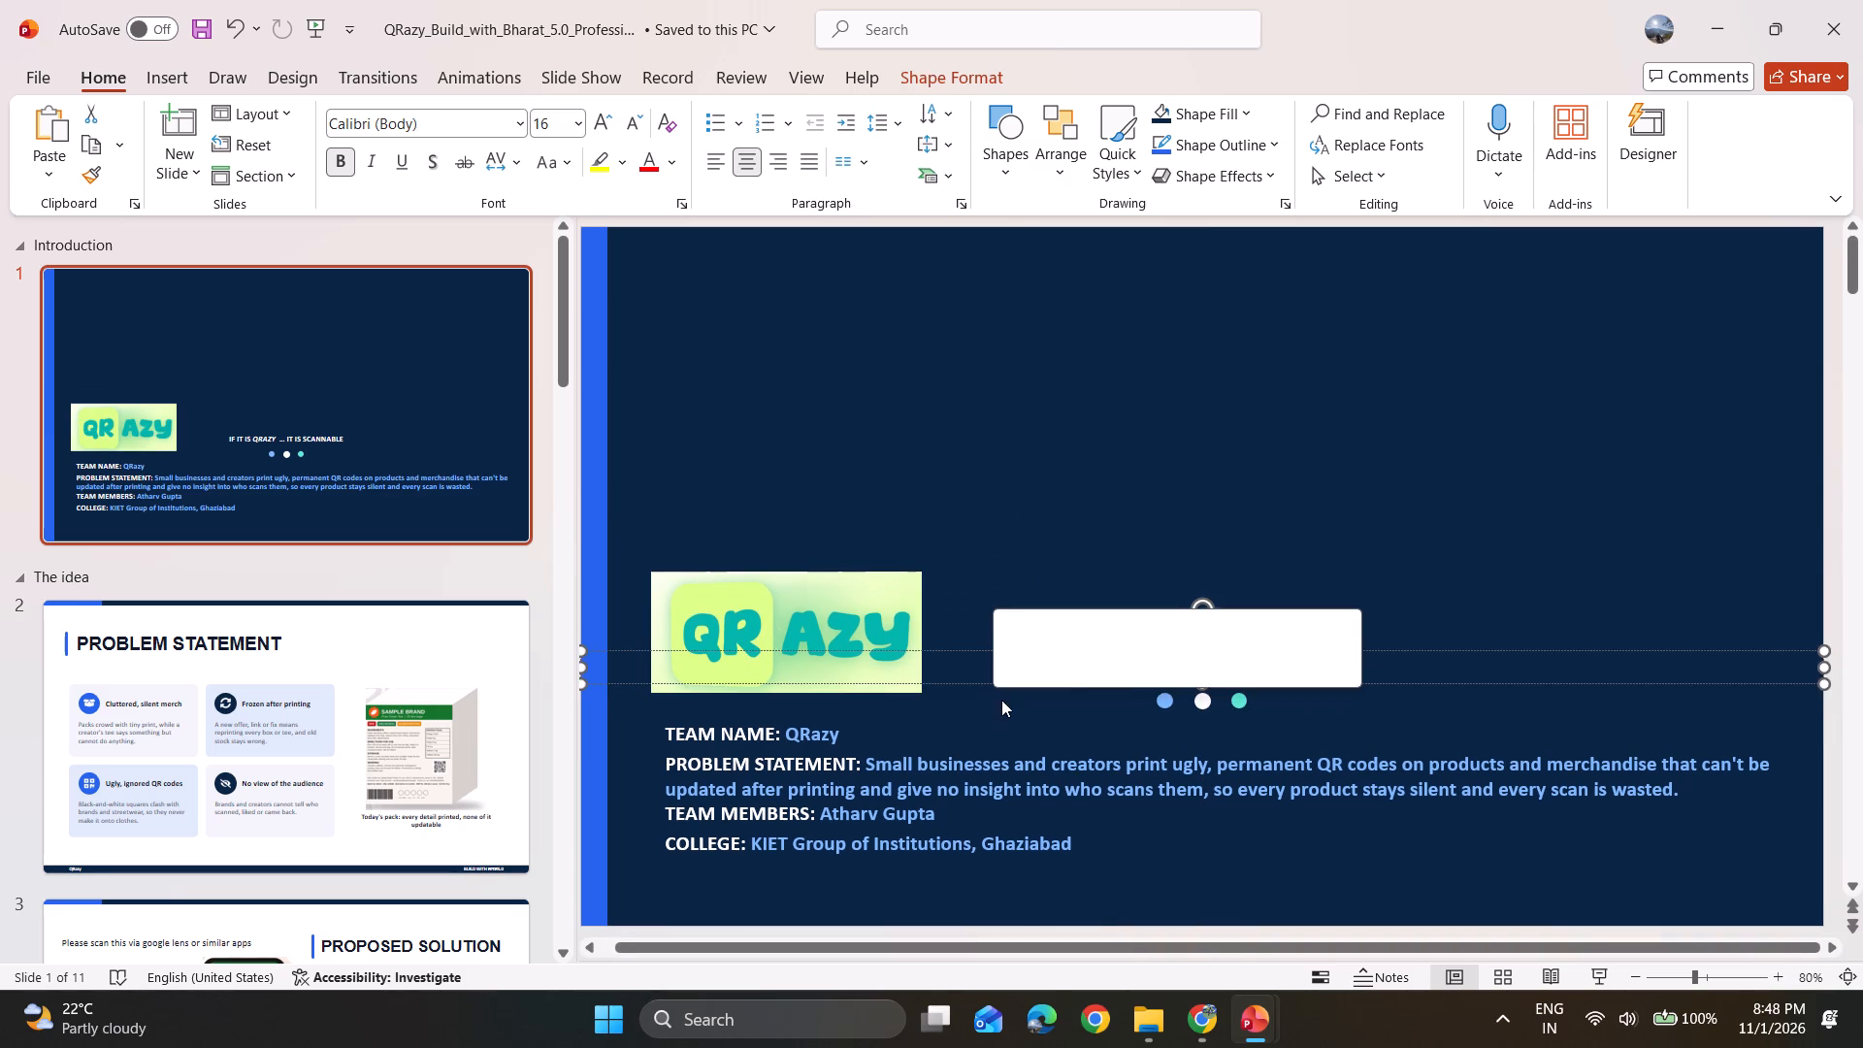
pyautogui.click(960, 738)
pyautogui.click(1208, 670)
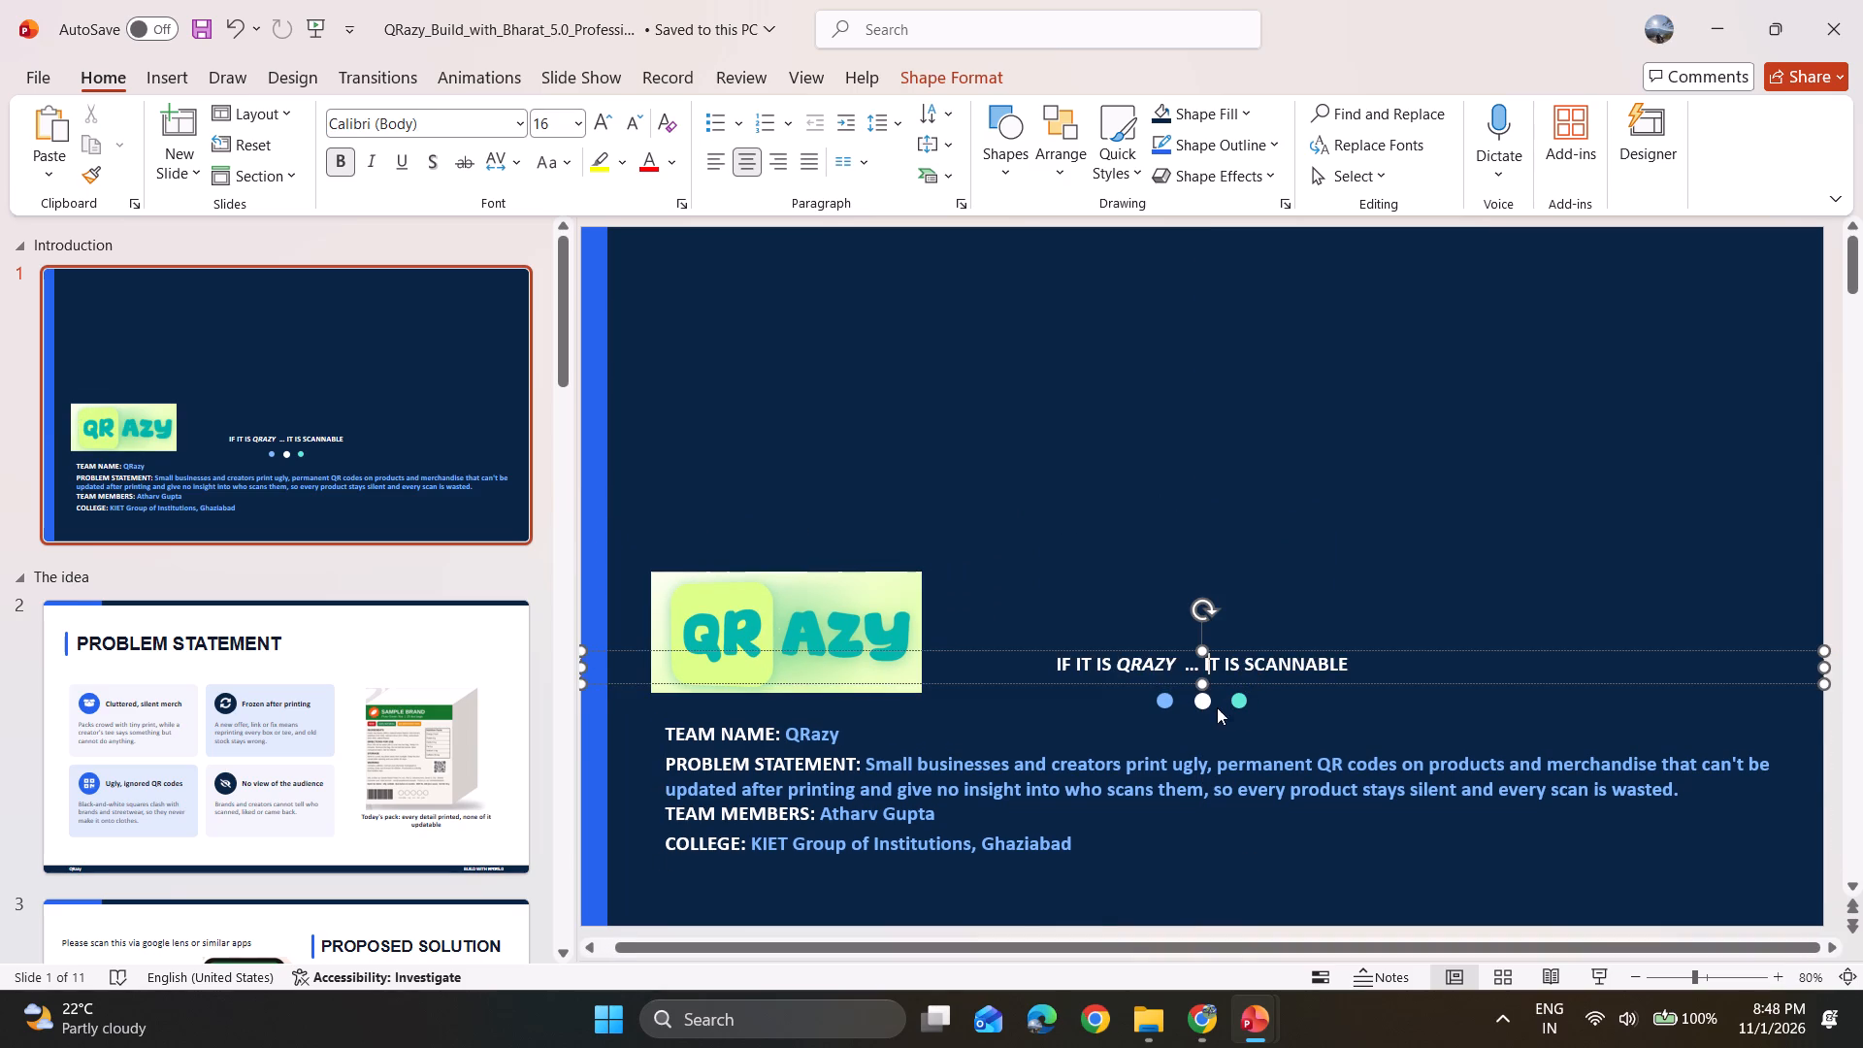
pyautogui.moveTo(1238, 652); pyautogui.dragTo(981, 686)
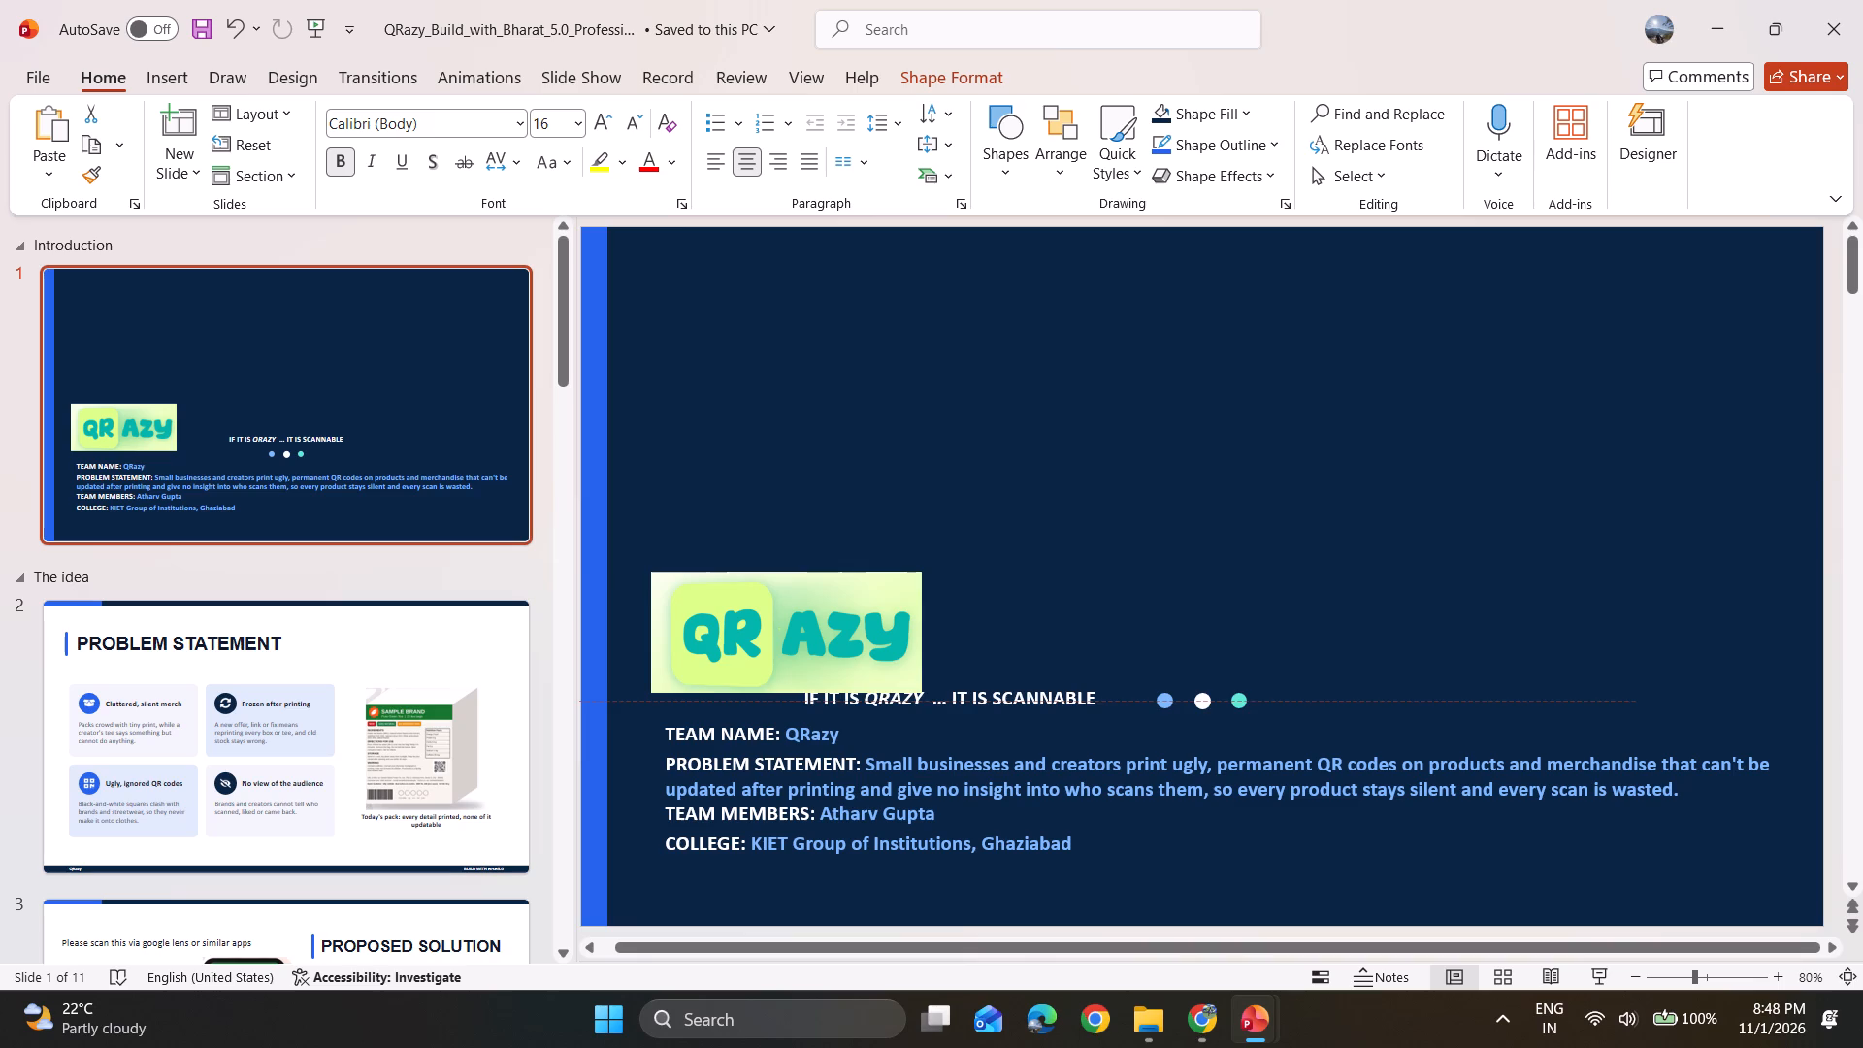
pyautogui.moveTo(981, 686); pyautogui.dragTo(1018, 686)
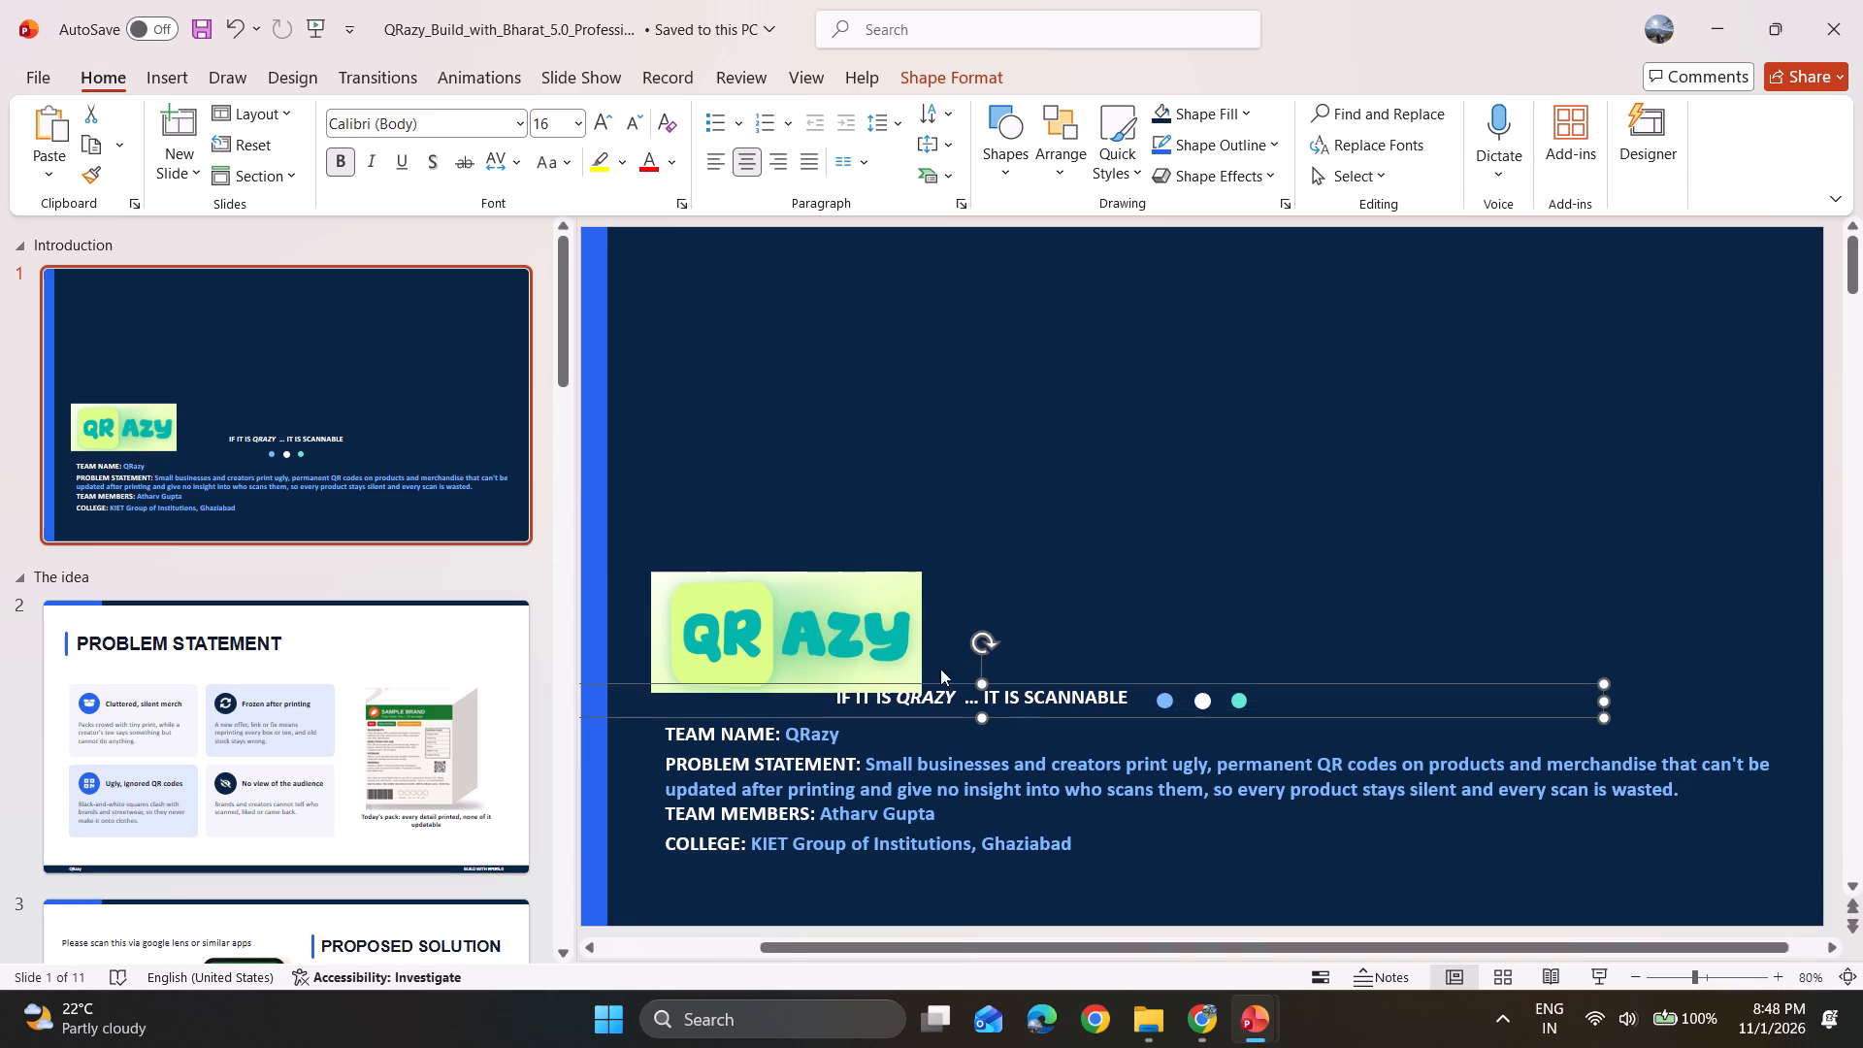
# Align the QRazy logo's left edge with the team details text and enlarge it to about a third of the slide's width.
pyautogui.moveTo(873, 626); pyautogui.dragTo(885, 589)
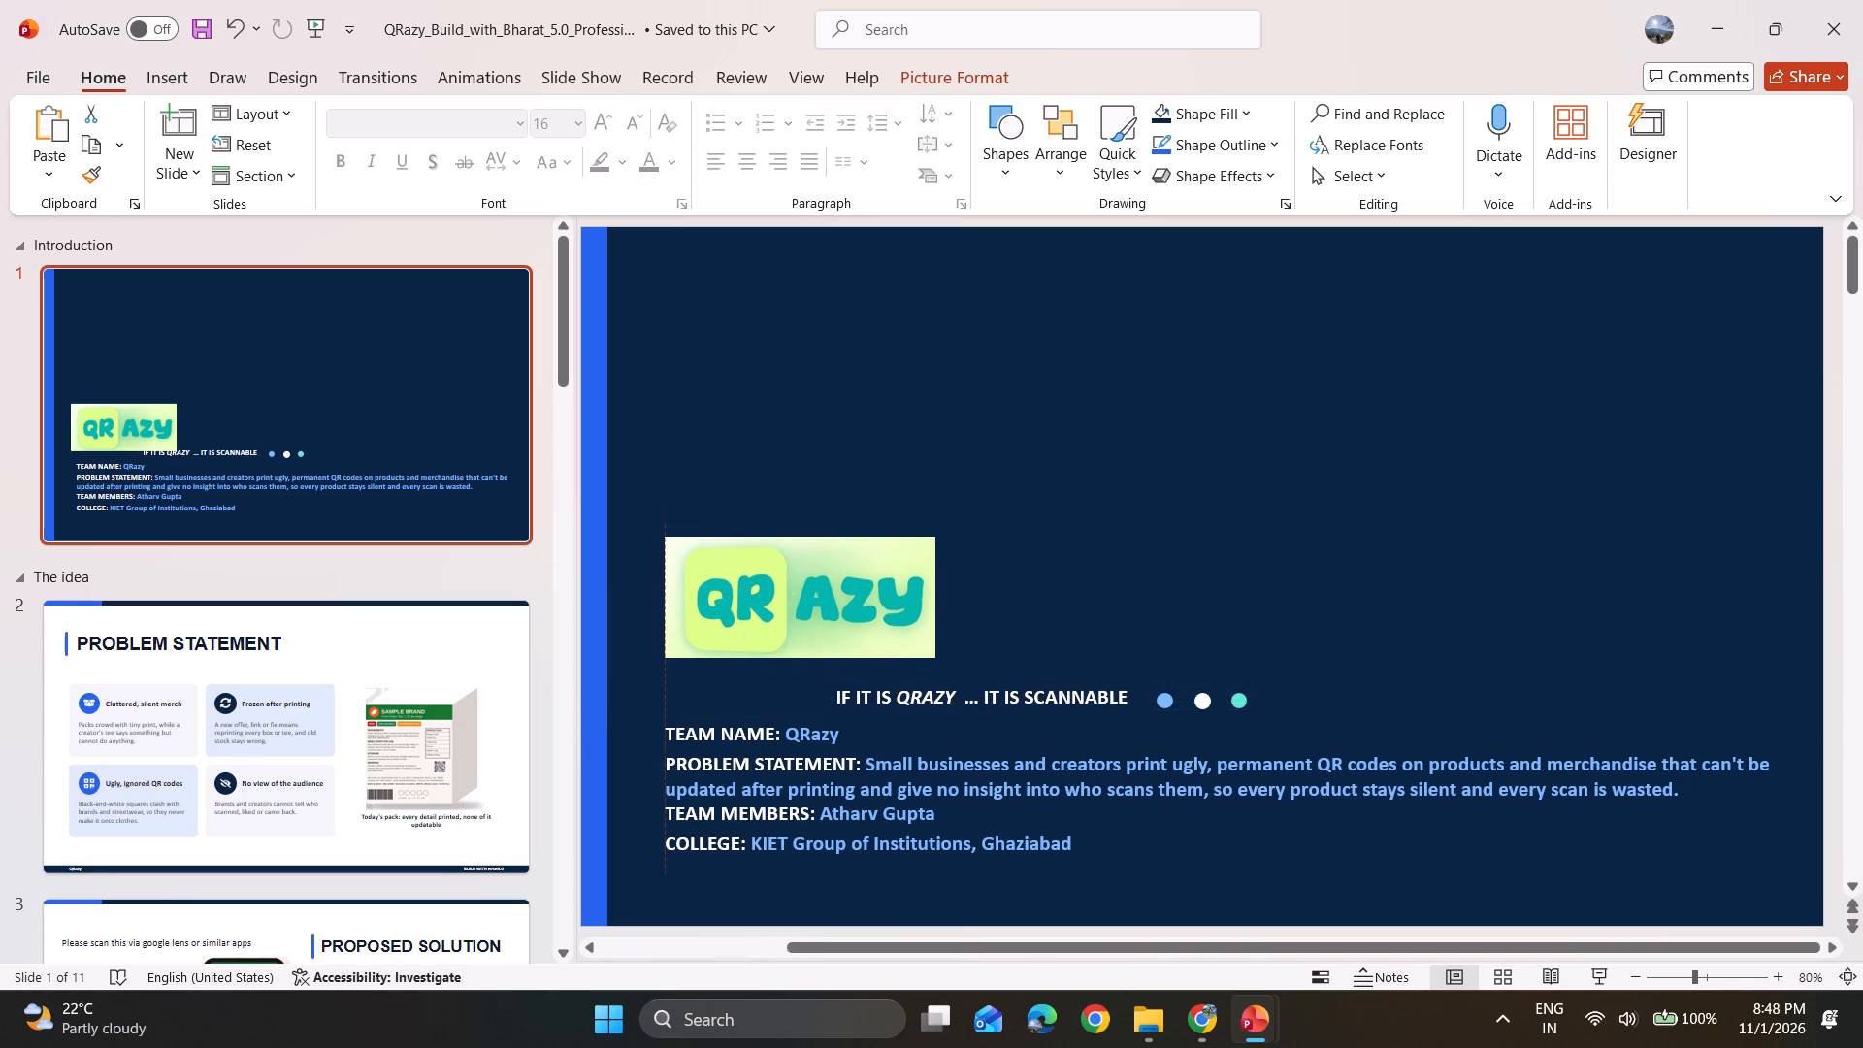
pyautogui.moveTo(885, 589); pyautogui.dragTo(885, 590)
pyautogui.moveTo(934, 541); pyautogui.dragTo(1003, 467)
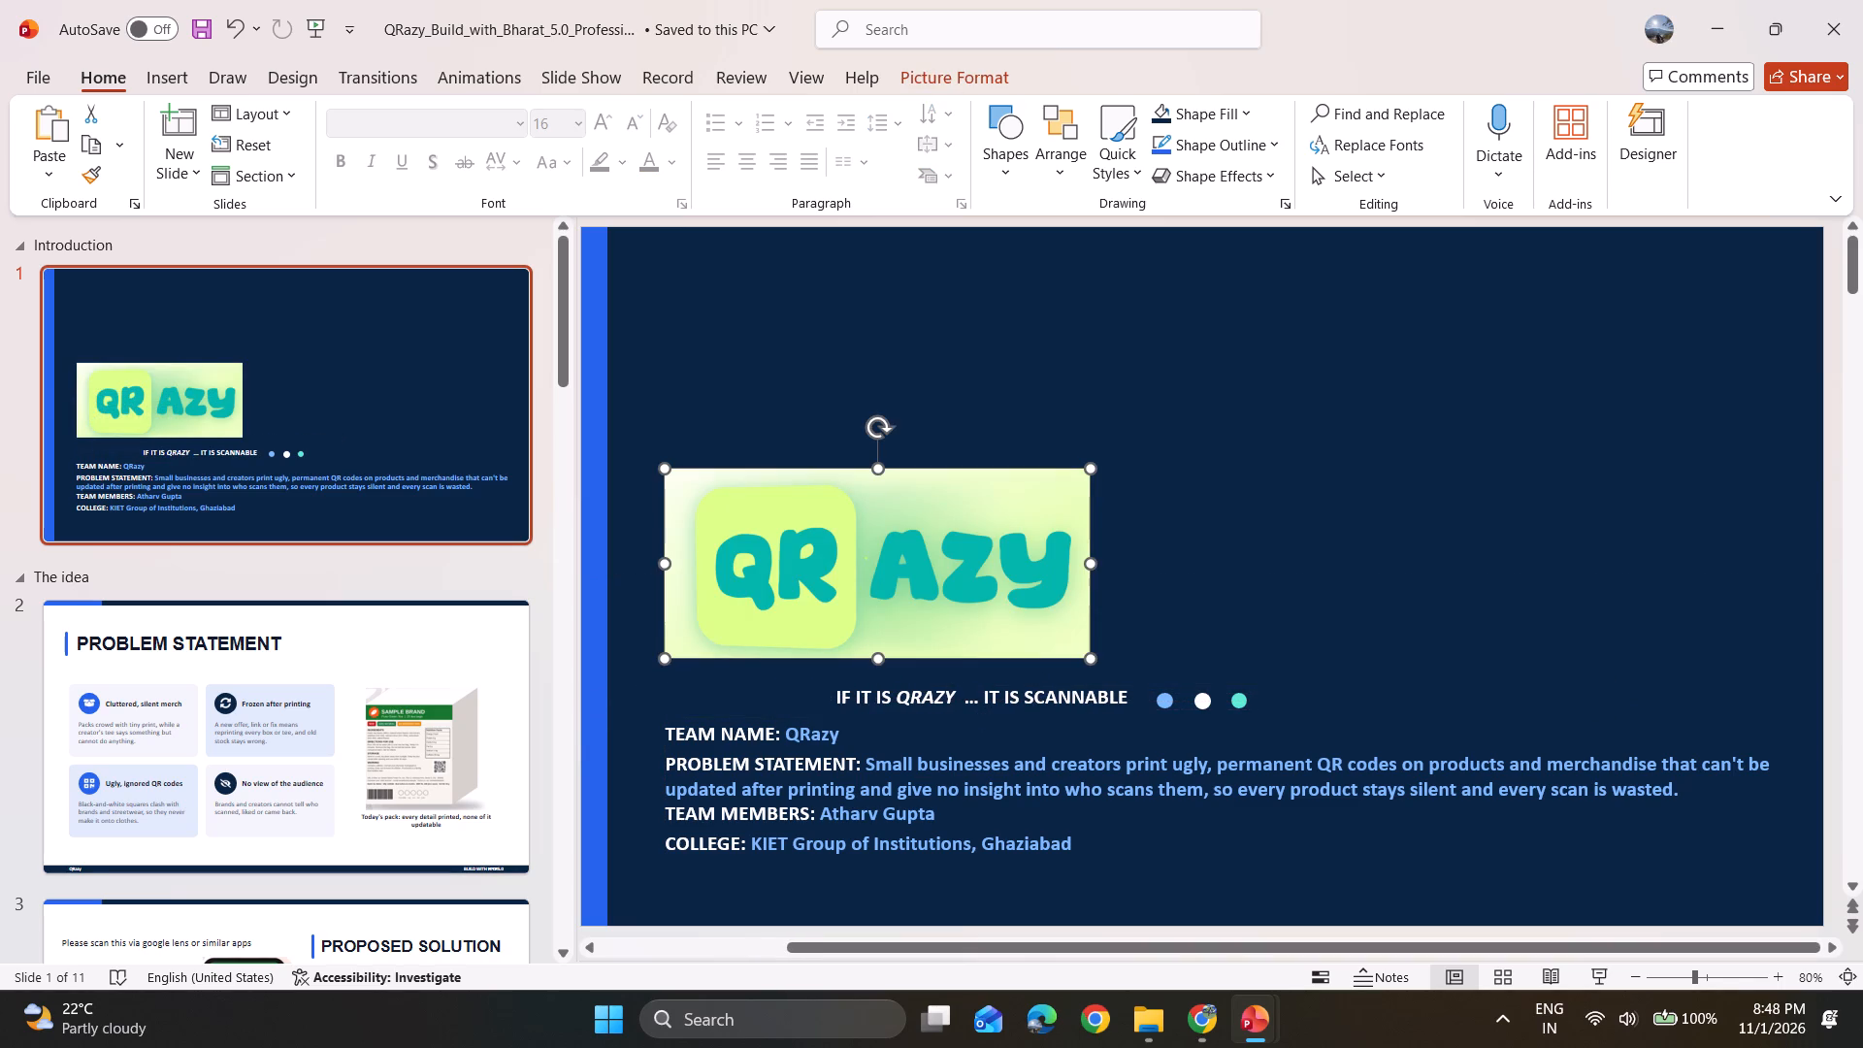
# Move the tagline up so it sits directly beneath the QRazy logo, near the logo's right edge.
pyautogui.moveTo(957, 695); pyautogui.dragTo(939, 676)
pyautogui.click(1018, 681)
pyautogui.moveTo(1018, 682); pyautogui.dragTo(1017, 681)
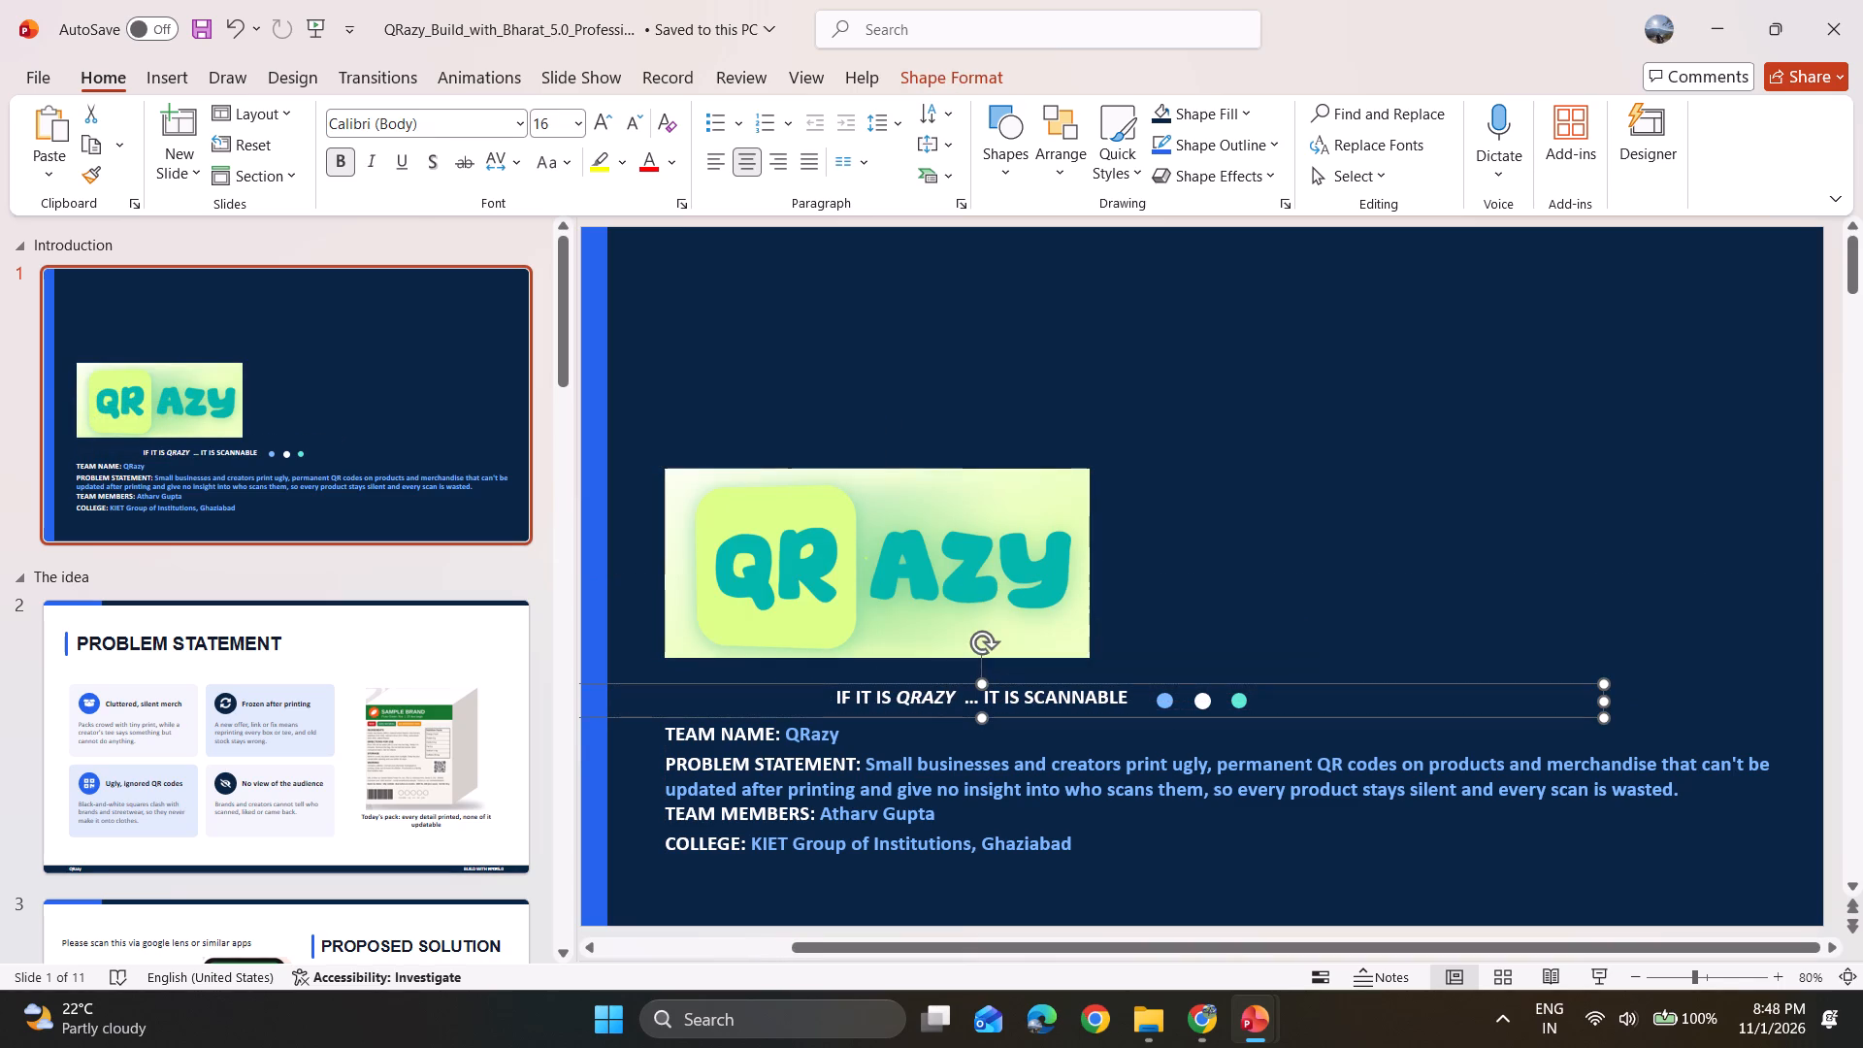
pyautogui.moveTo(1017, 681); pyautogui.dragTo(977, 662)
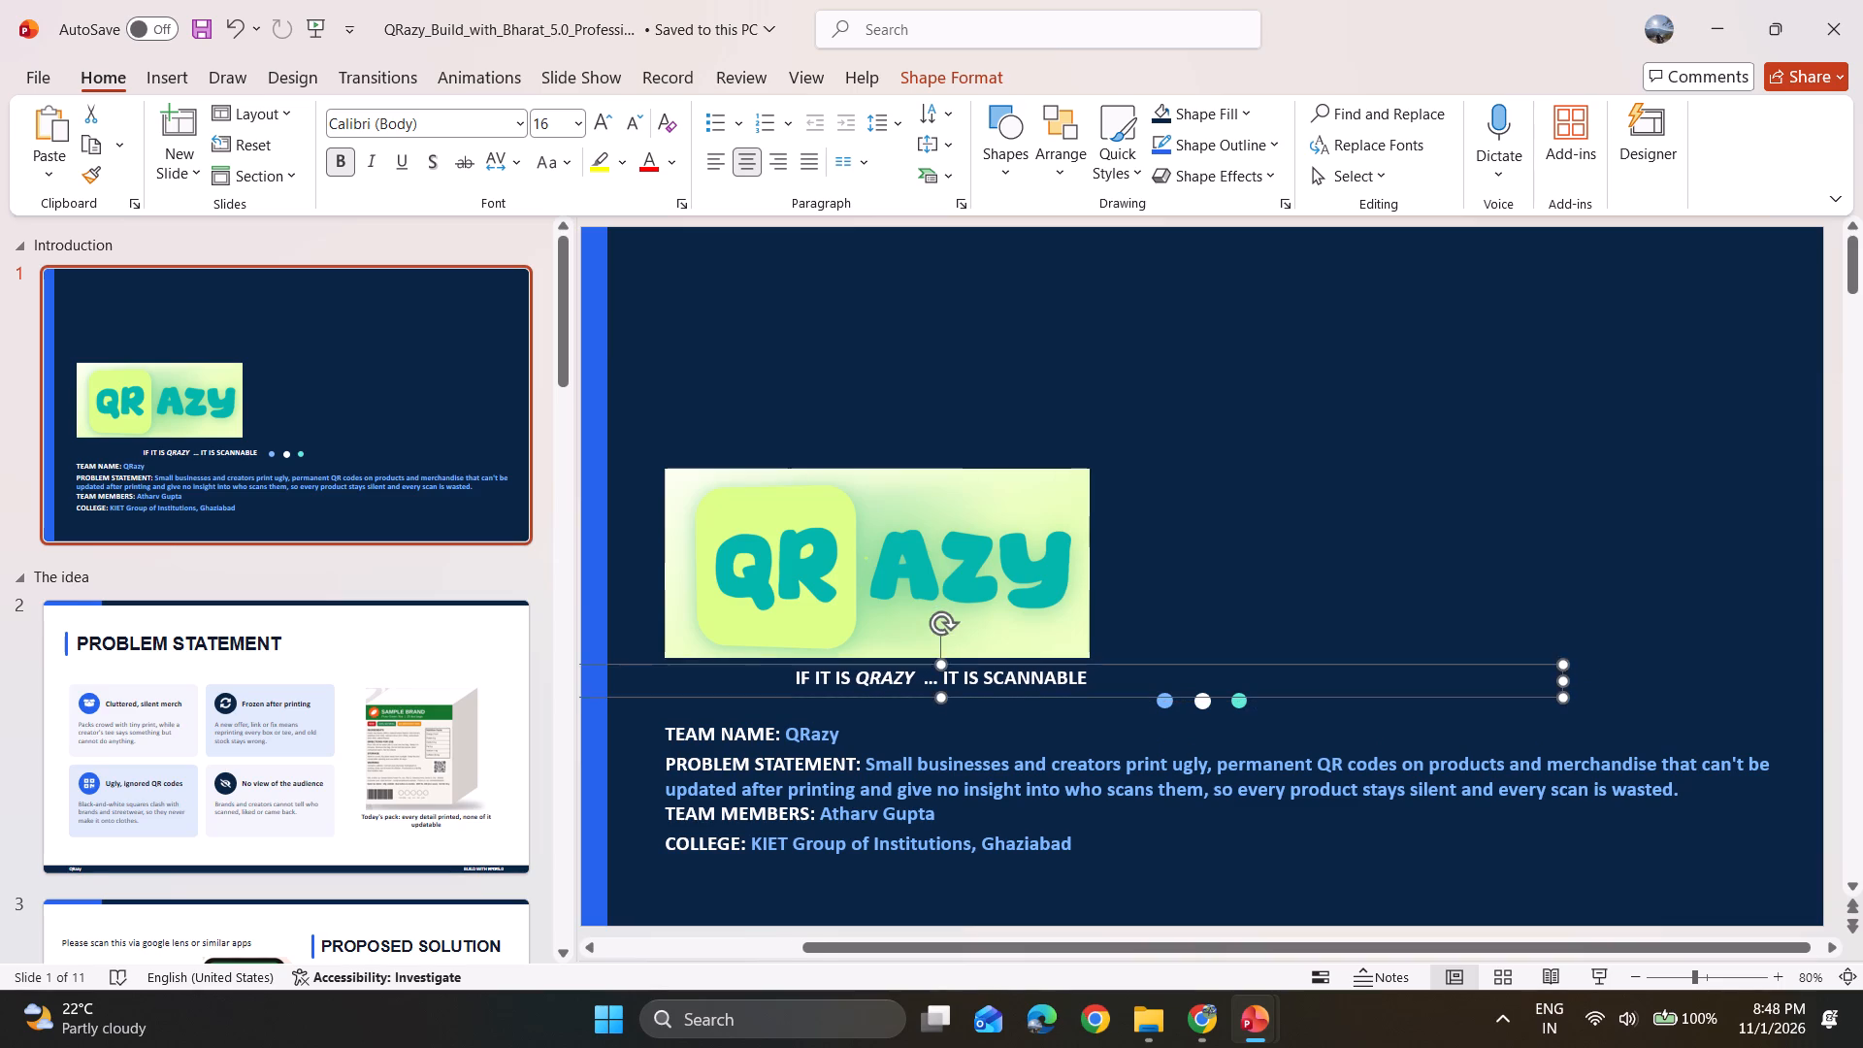
pyautogui.click(1150, 632)
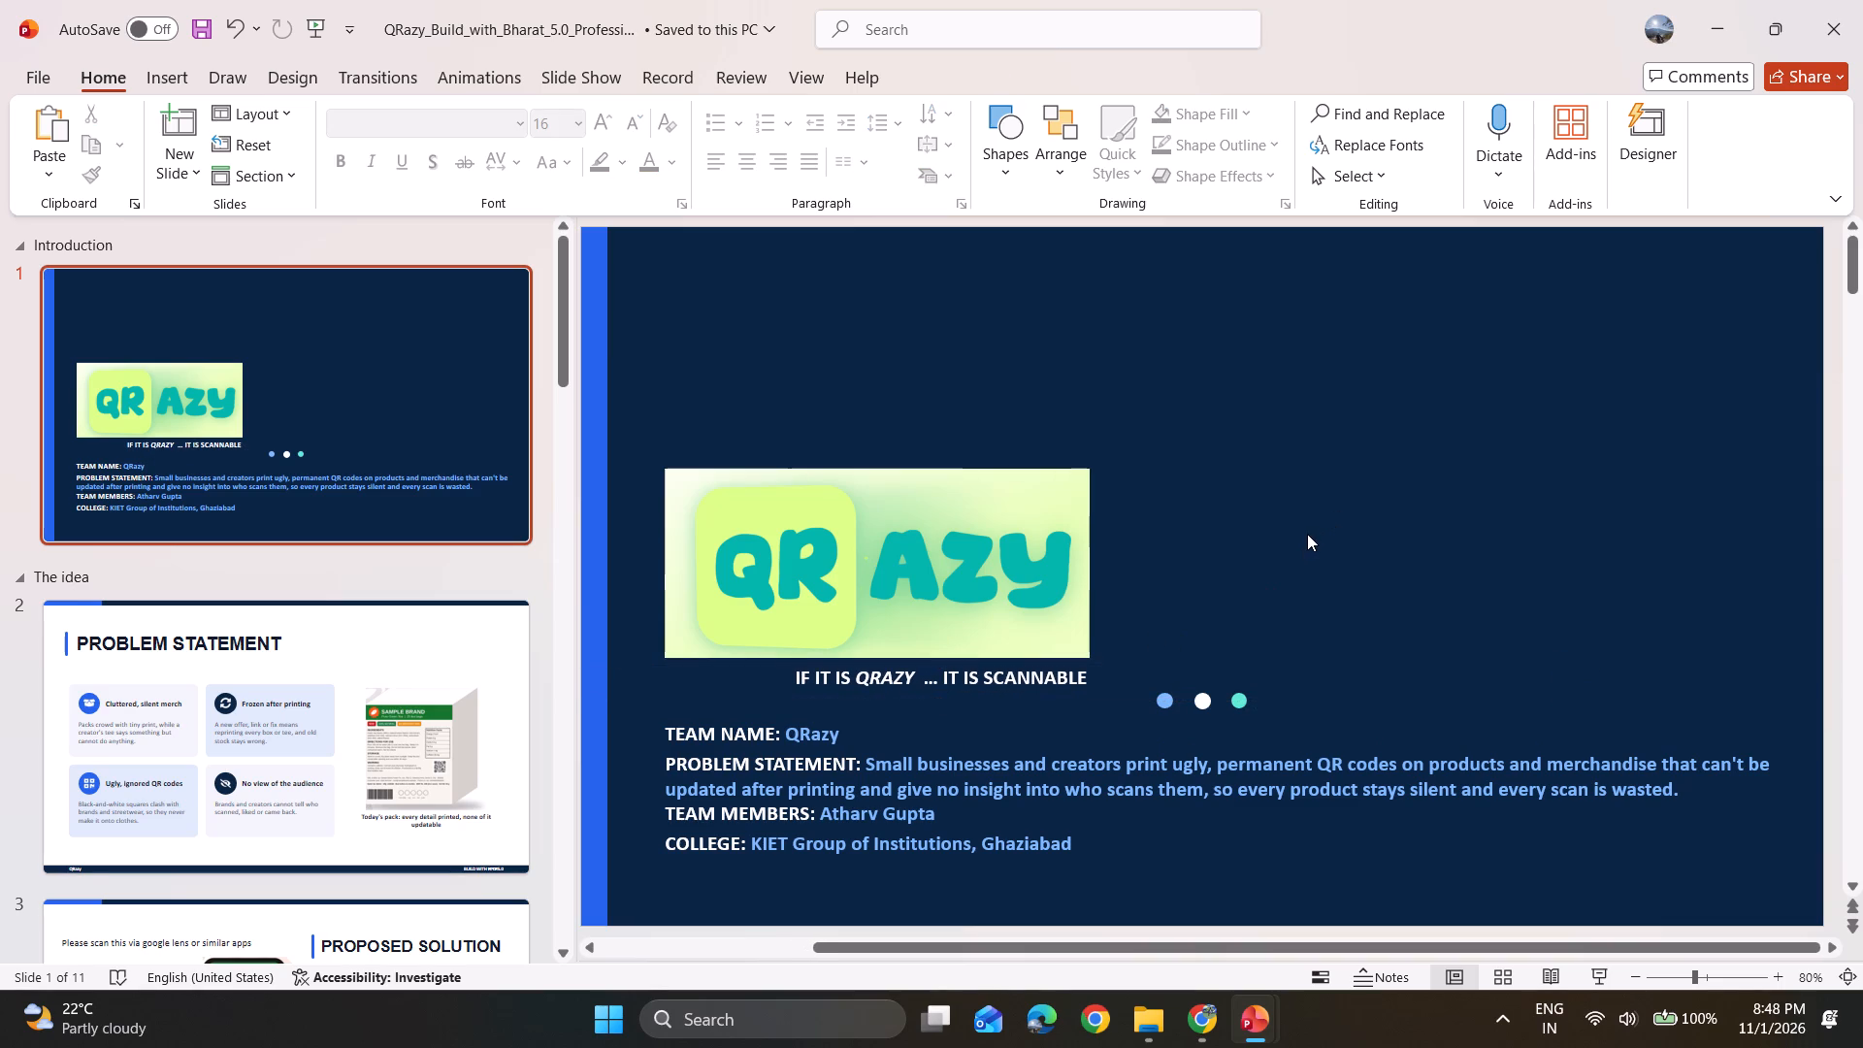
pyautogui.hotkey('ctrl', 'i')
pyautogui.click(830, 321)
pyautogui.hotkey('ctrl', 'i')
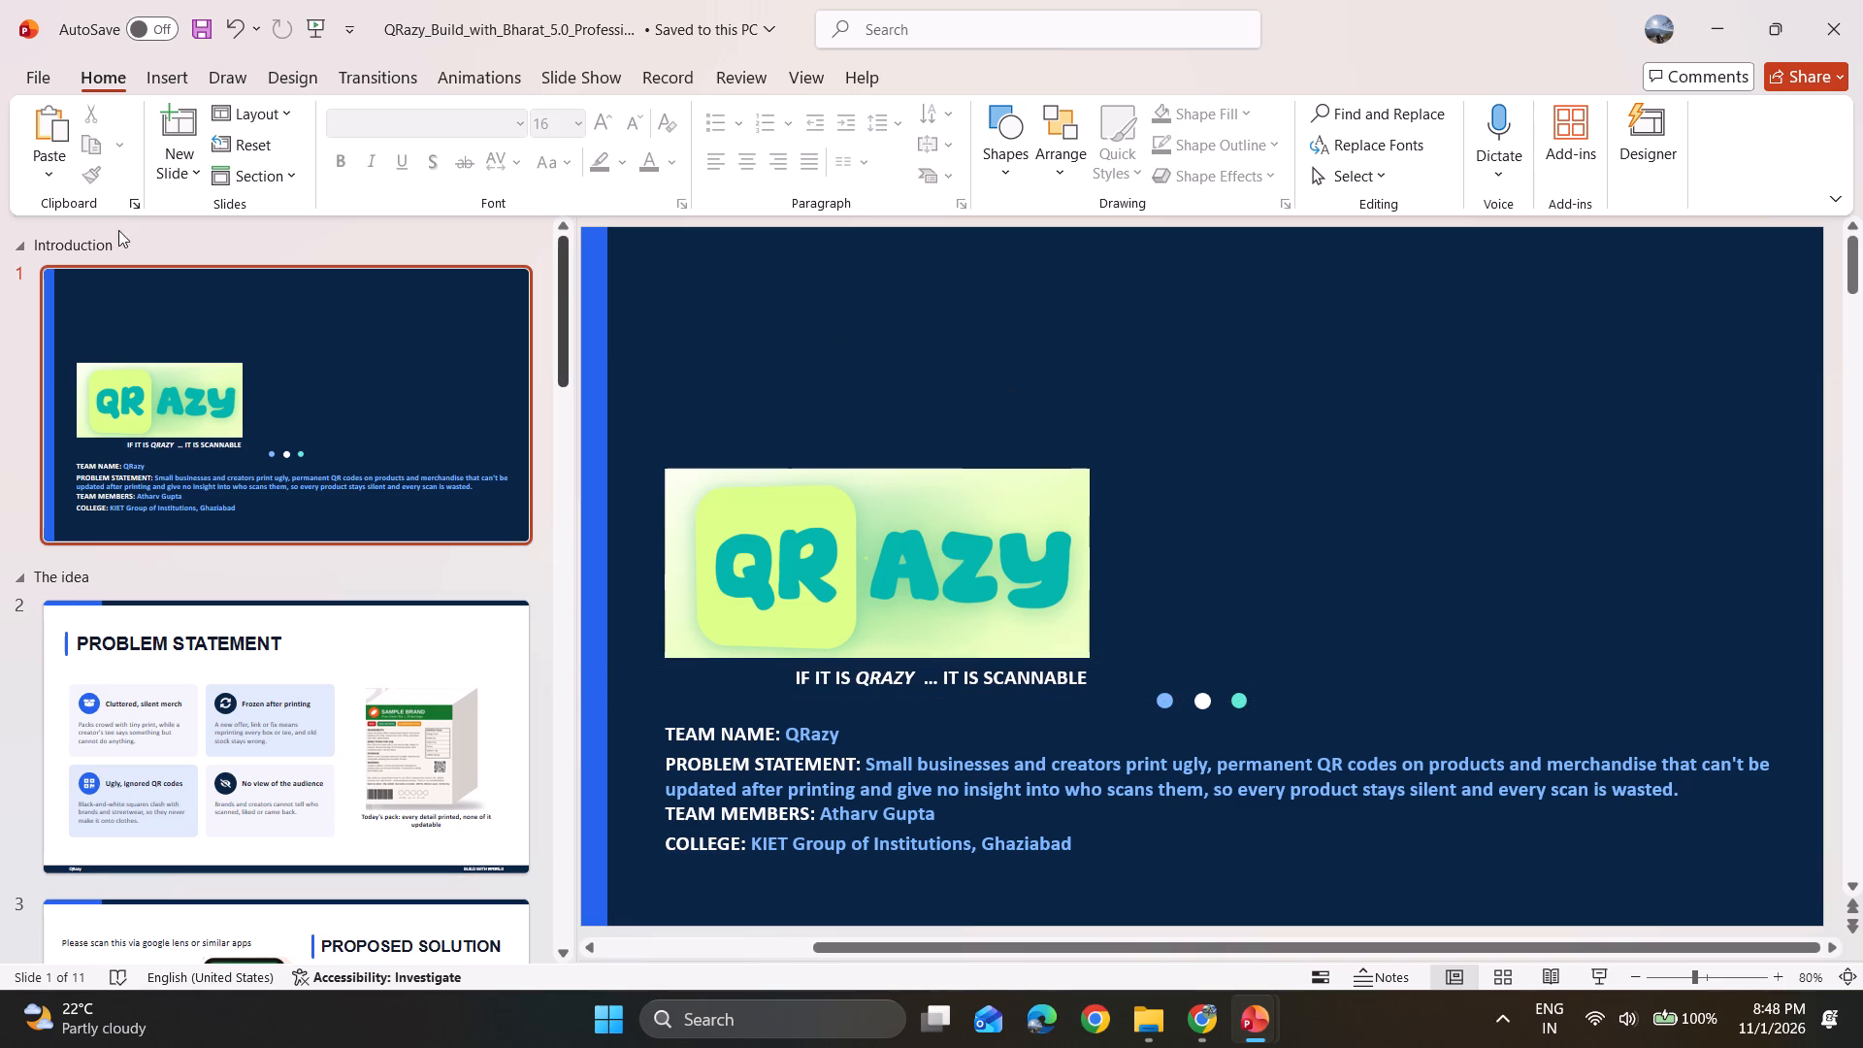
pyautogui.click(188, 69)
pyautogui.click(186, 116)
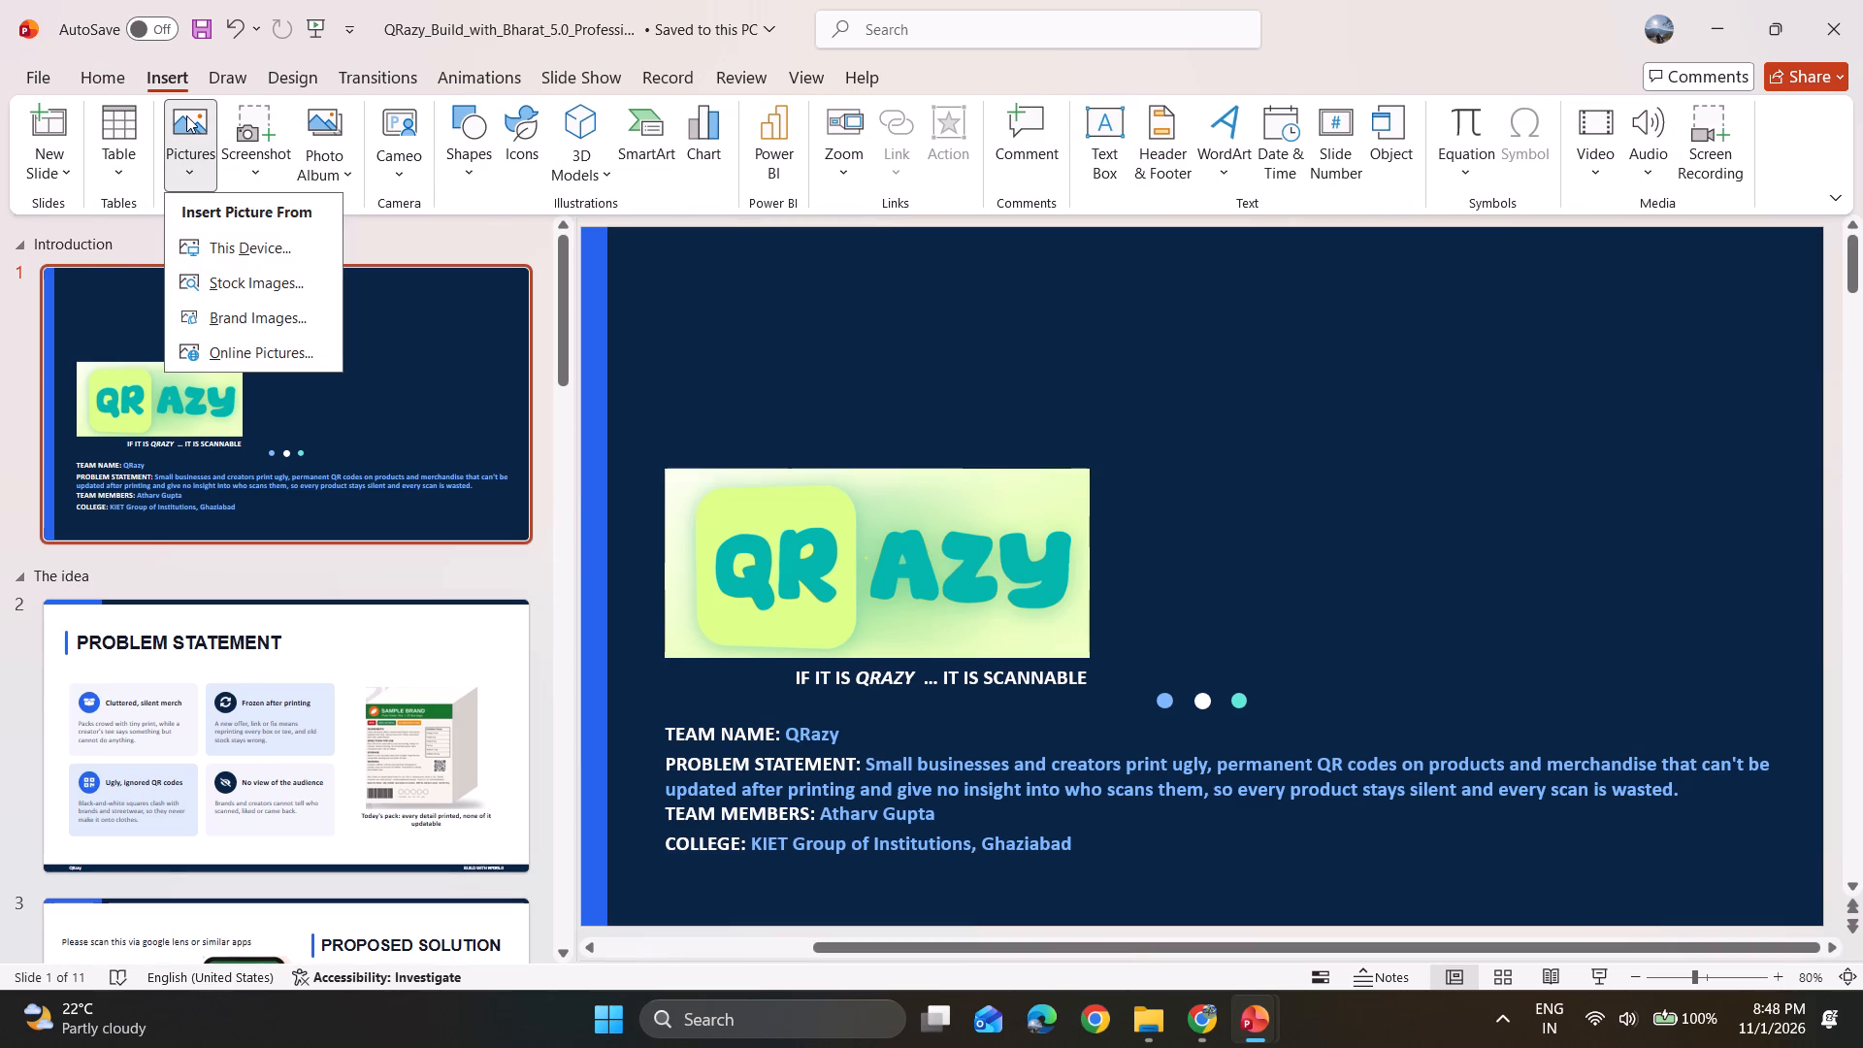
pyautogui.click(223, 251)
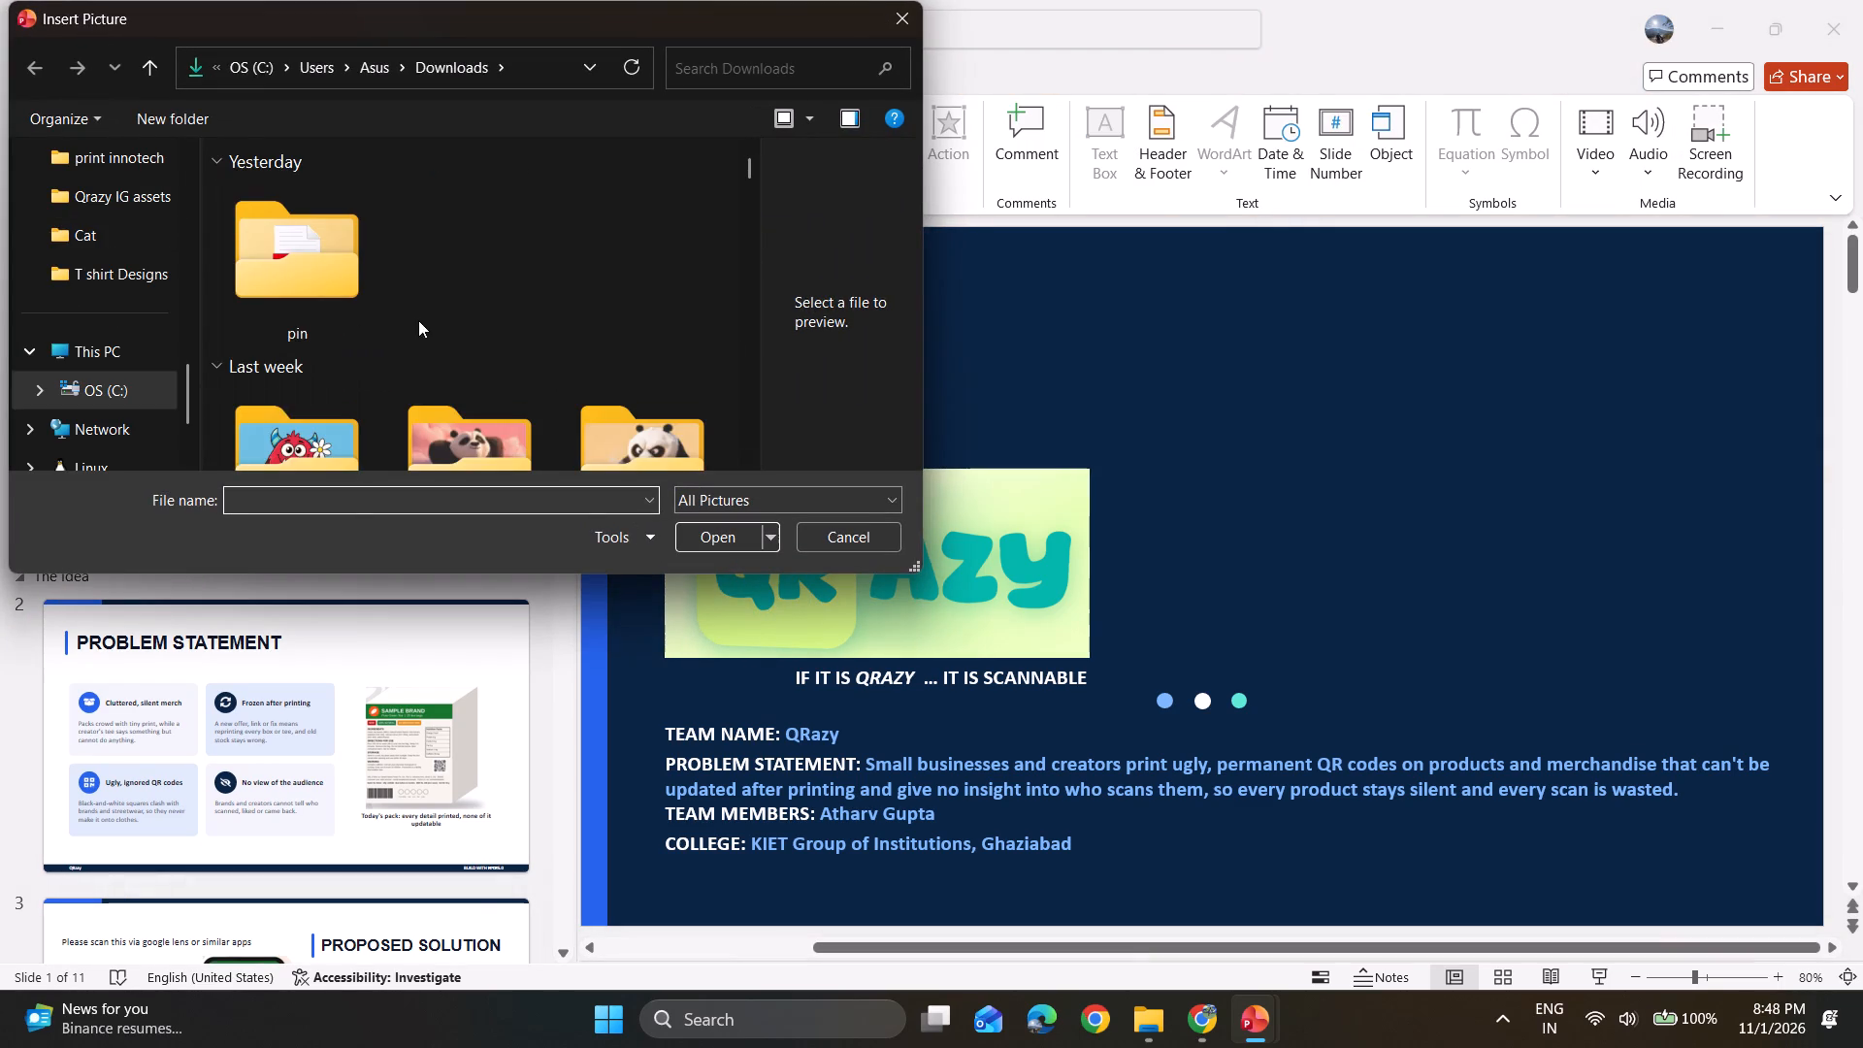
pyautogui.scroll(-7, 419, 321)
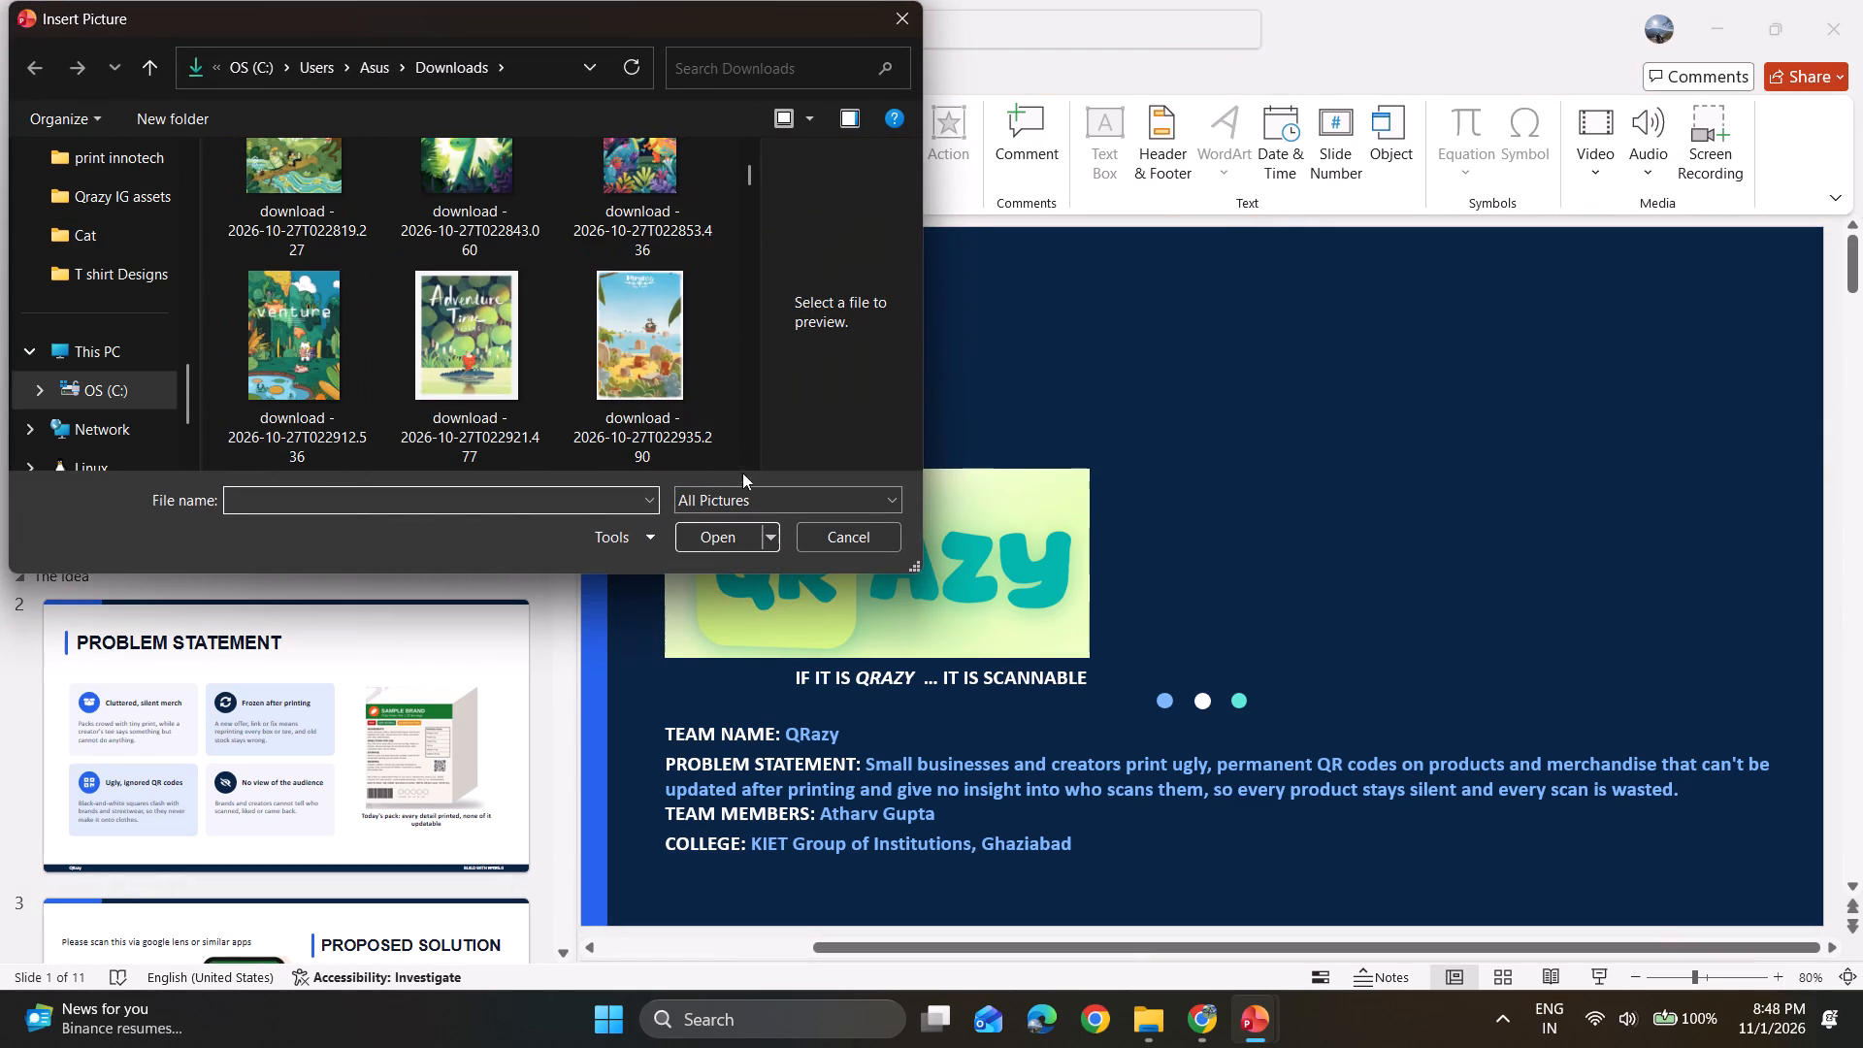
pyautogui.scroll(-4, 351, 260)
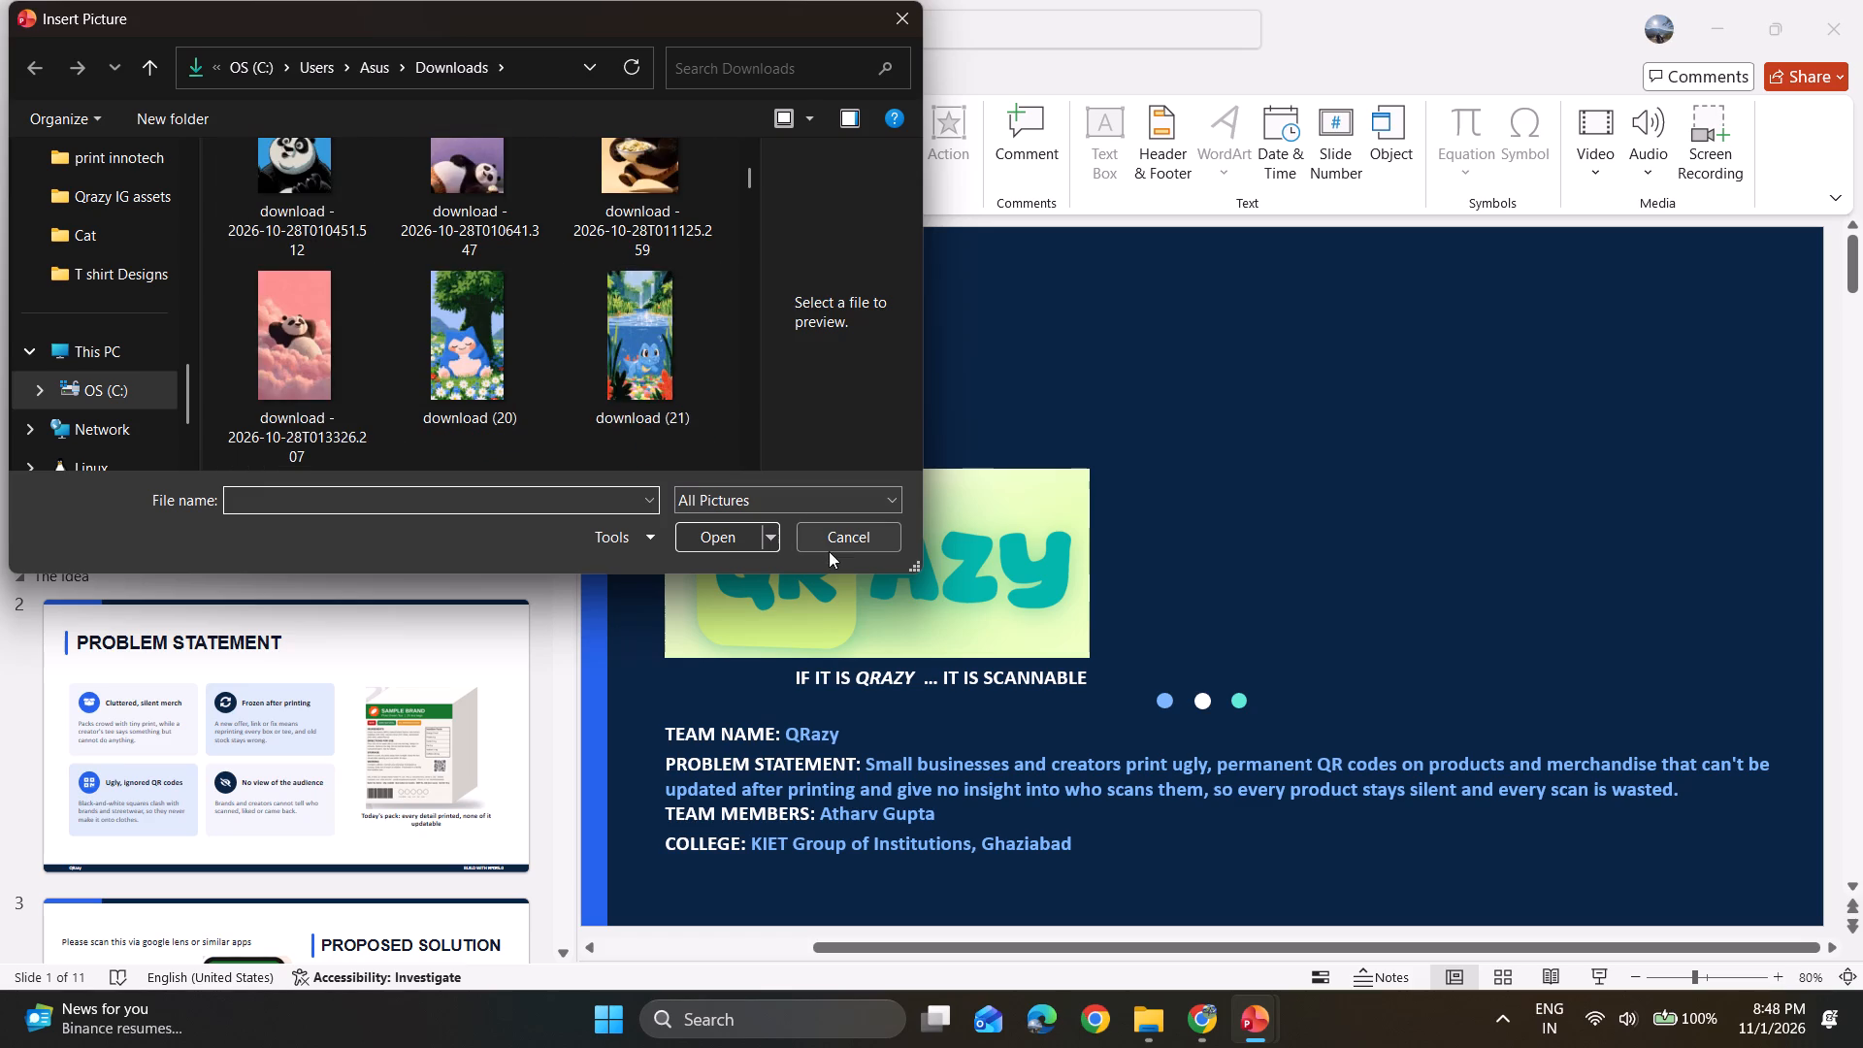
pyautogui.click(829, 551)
# Copy the QRazy Animation (1) video from the Downloads folder in File Explorer and paste it onto the cover slide in PowerPoint.
pyautogui.click(1166, 1032)
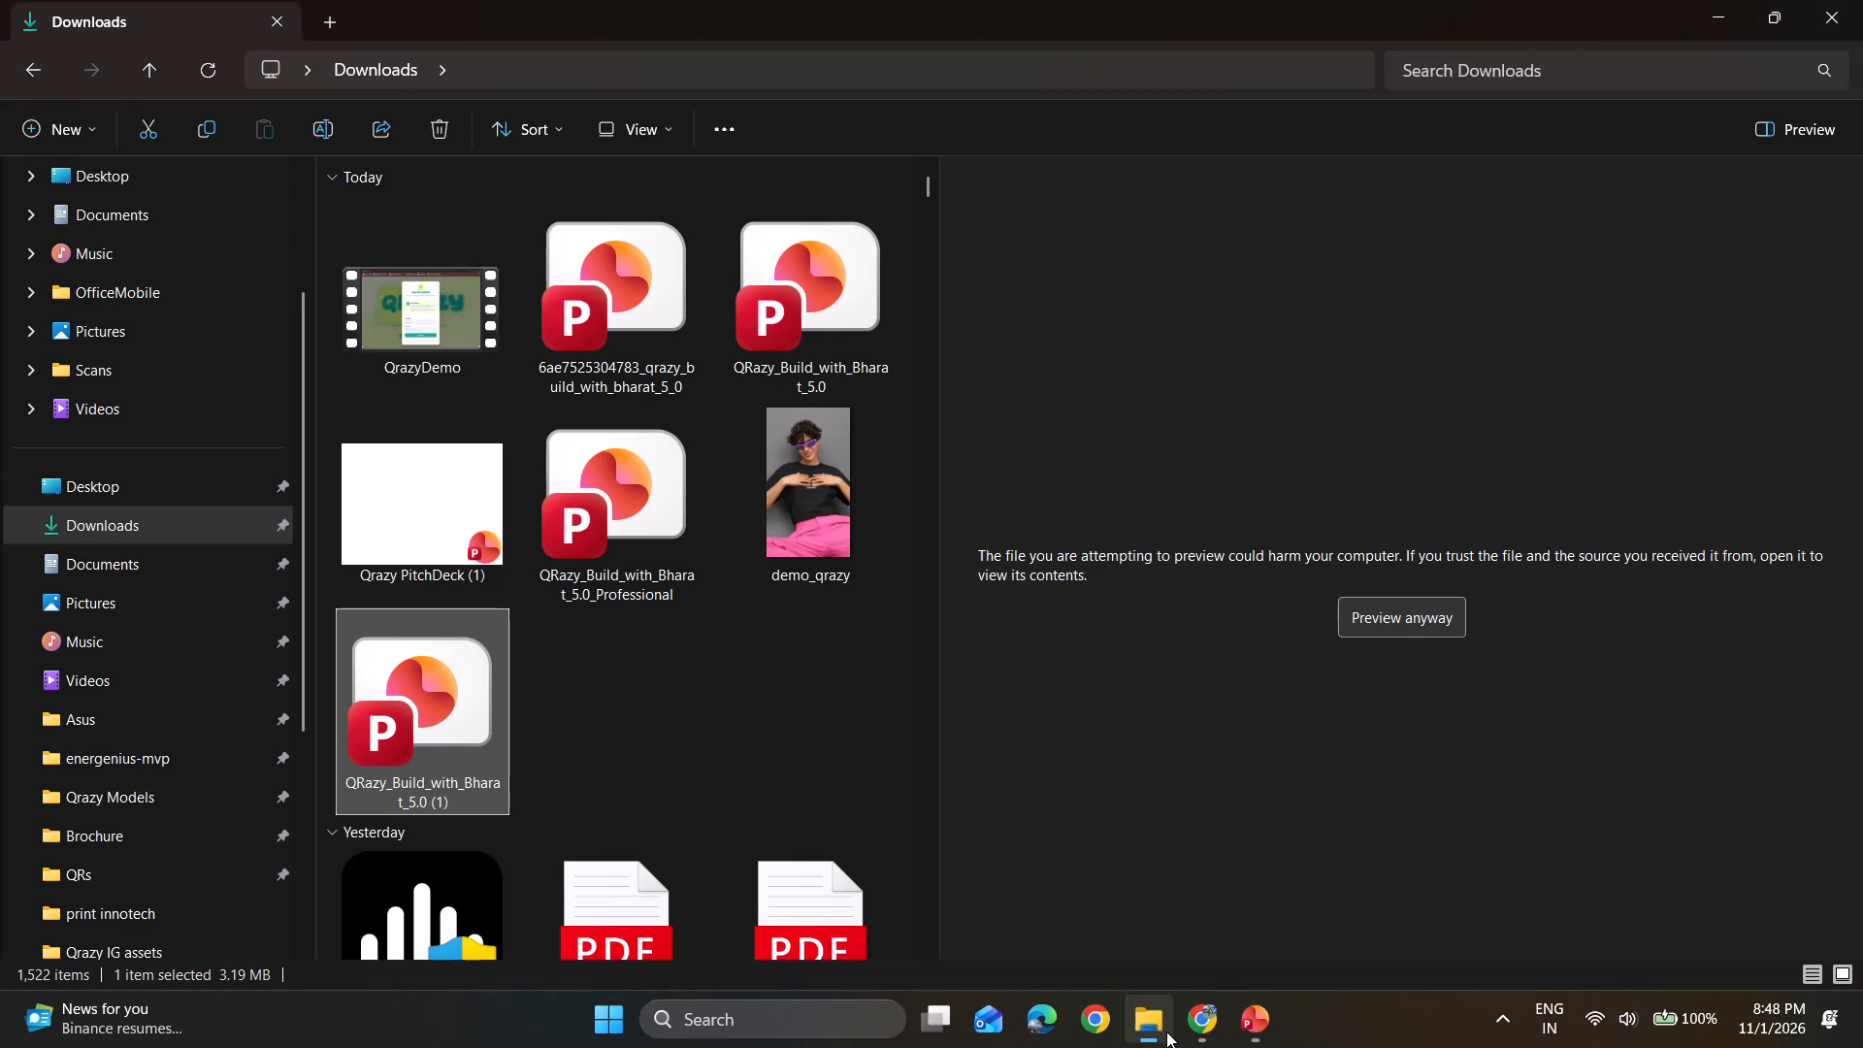
pyautogui.scroll(-4, 596, 662)
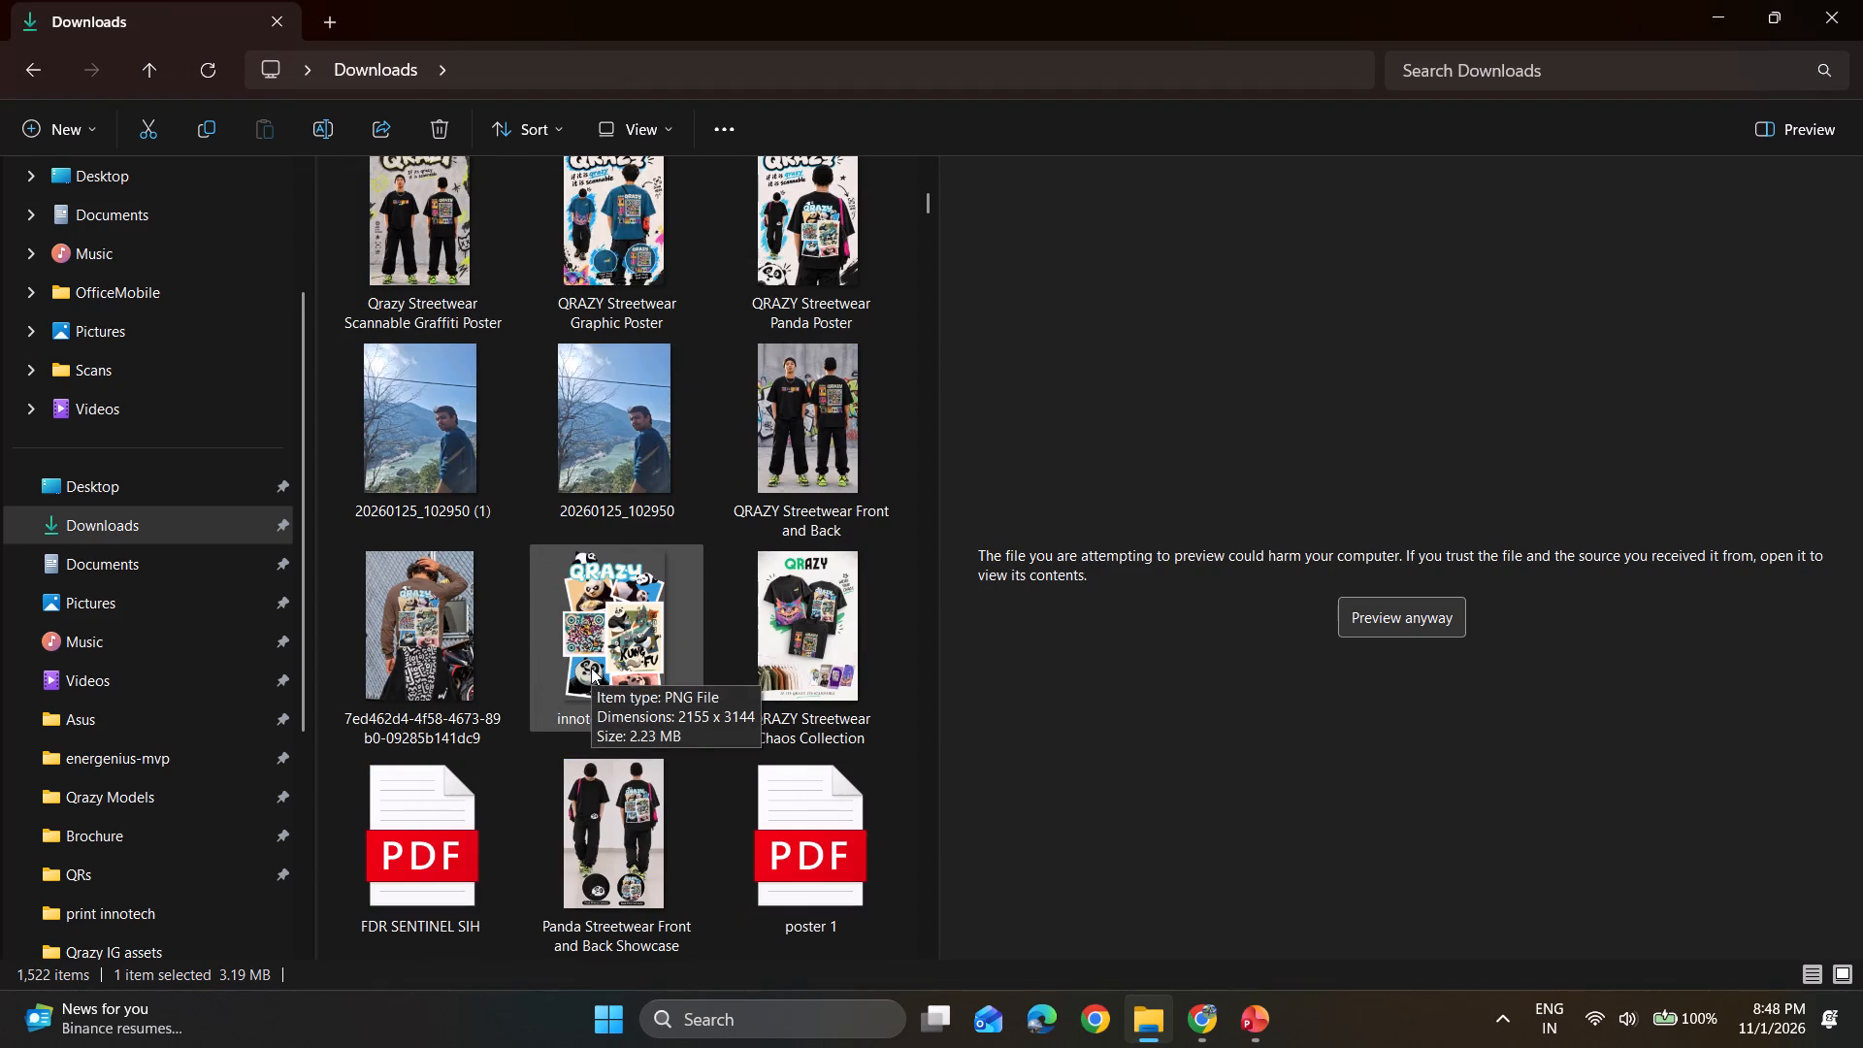
pyautogui.scroll(-2, 591, 668)
pyautogui.click(765, 293)
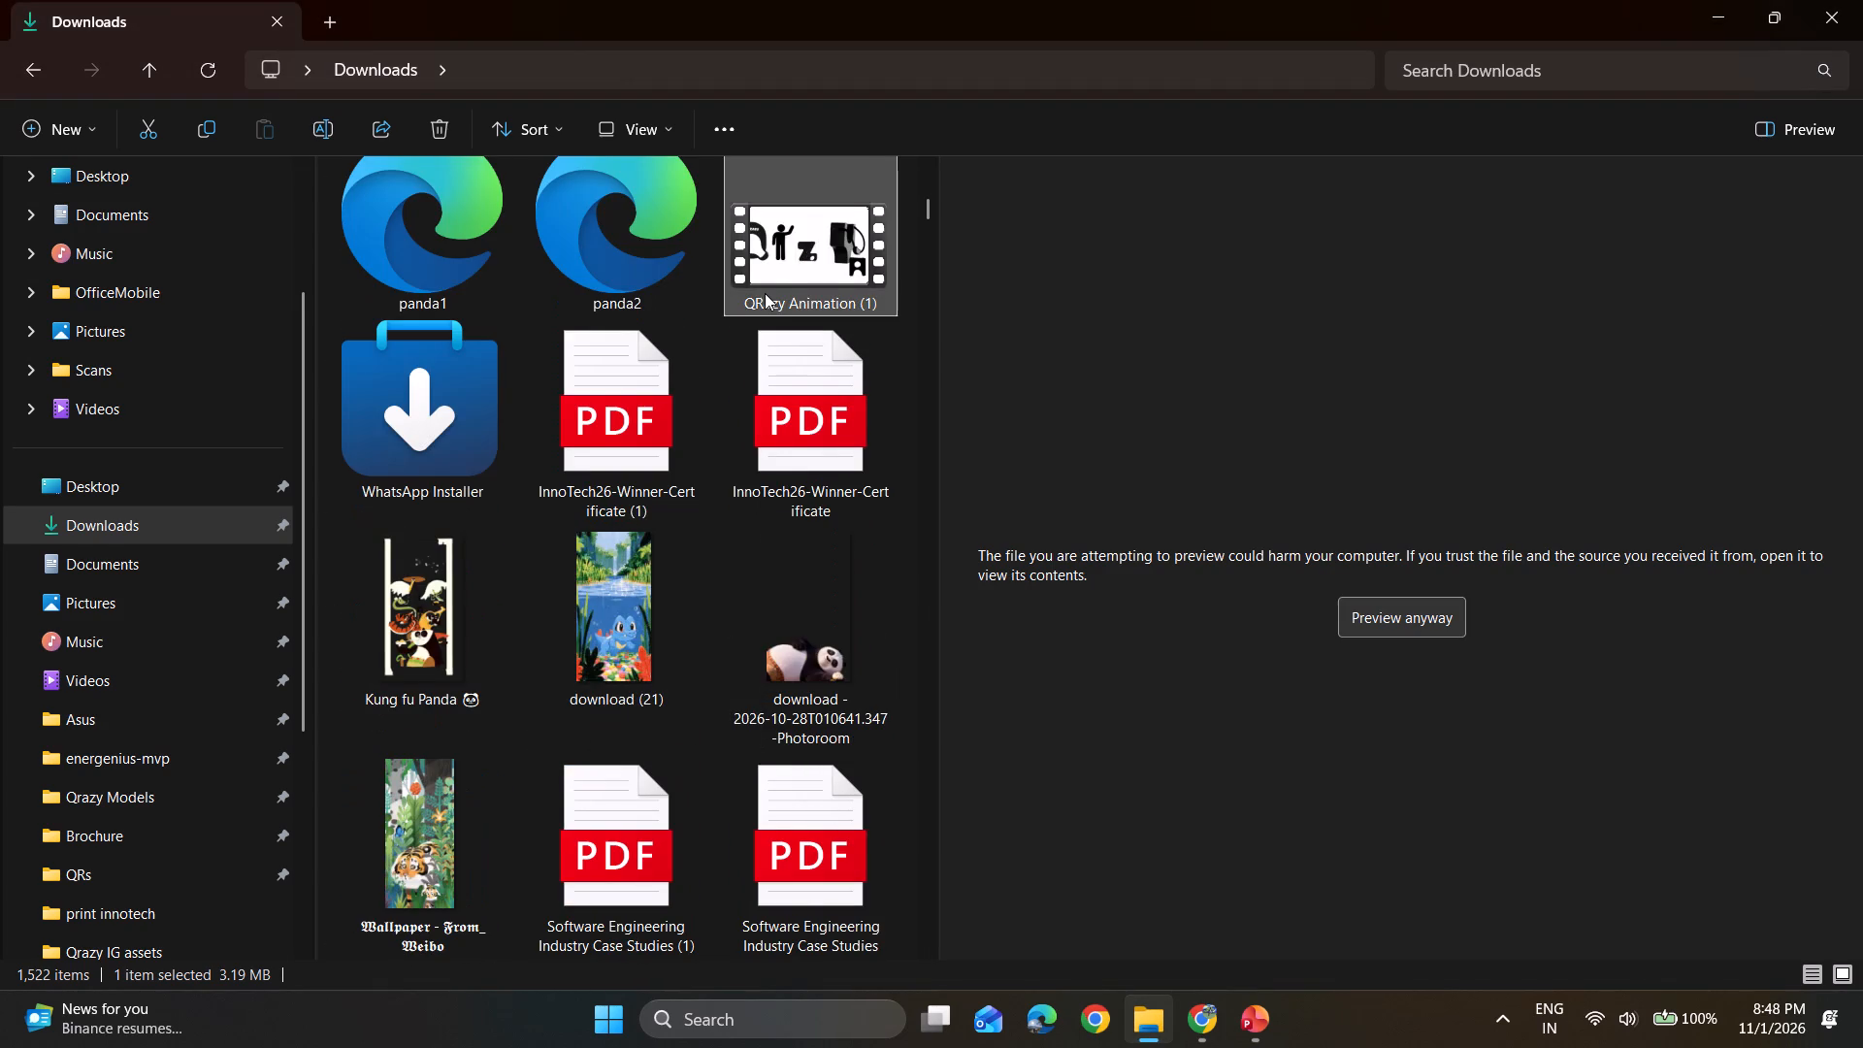
pyautogui.rightClick(765, 293)
pyautogui.click(888, 240)
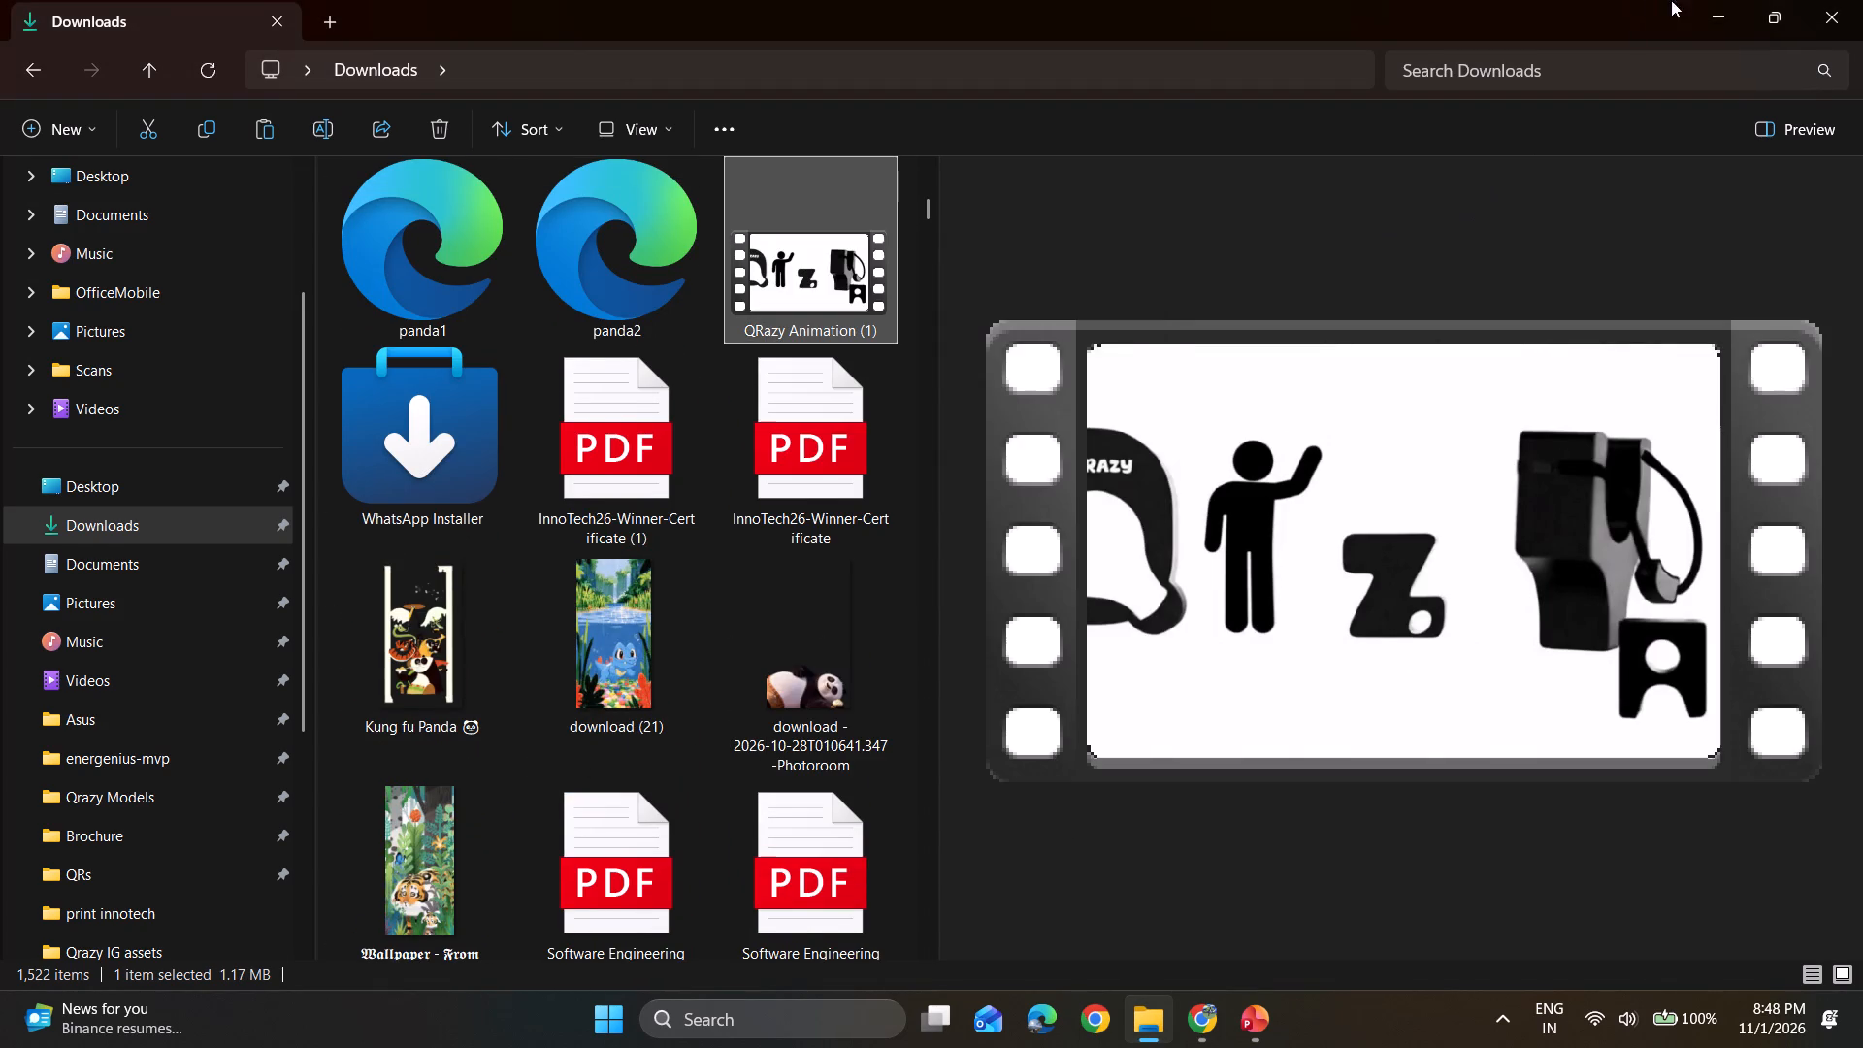
pyautogui.click(1698, 10)
pyautogui.click(1451, 347)
pyautogui.hotkey('ctrl', 'v')
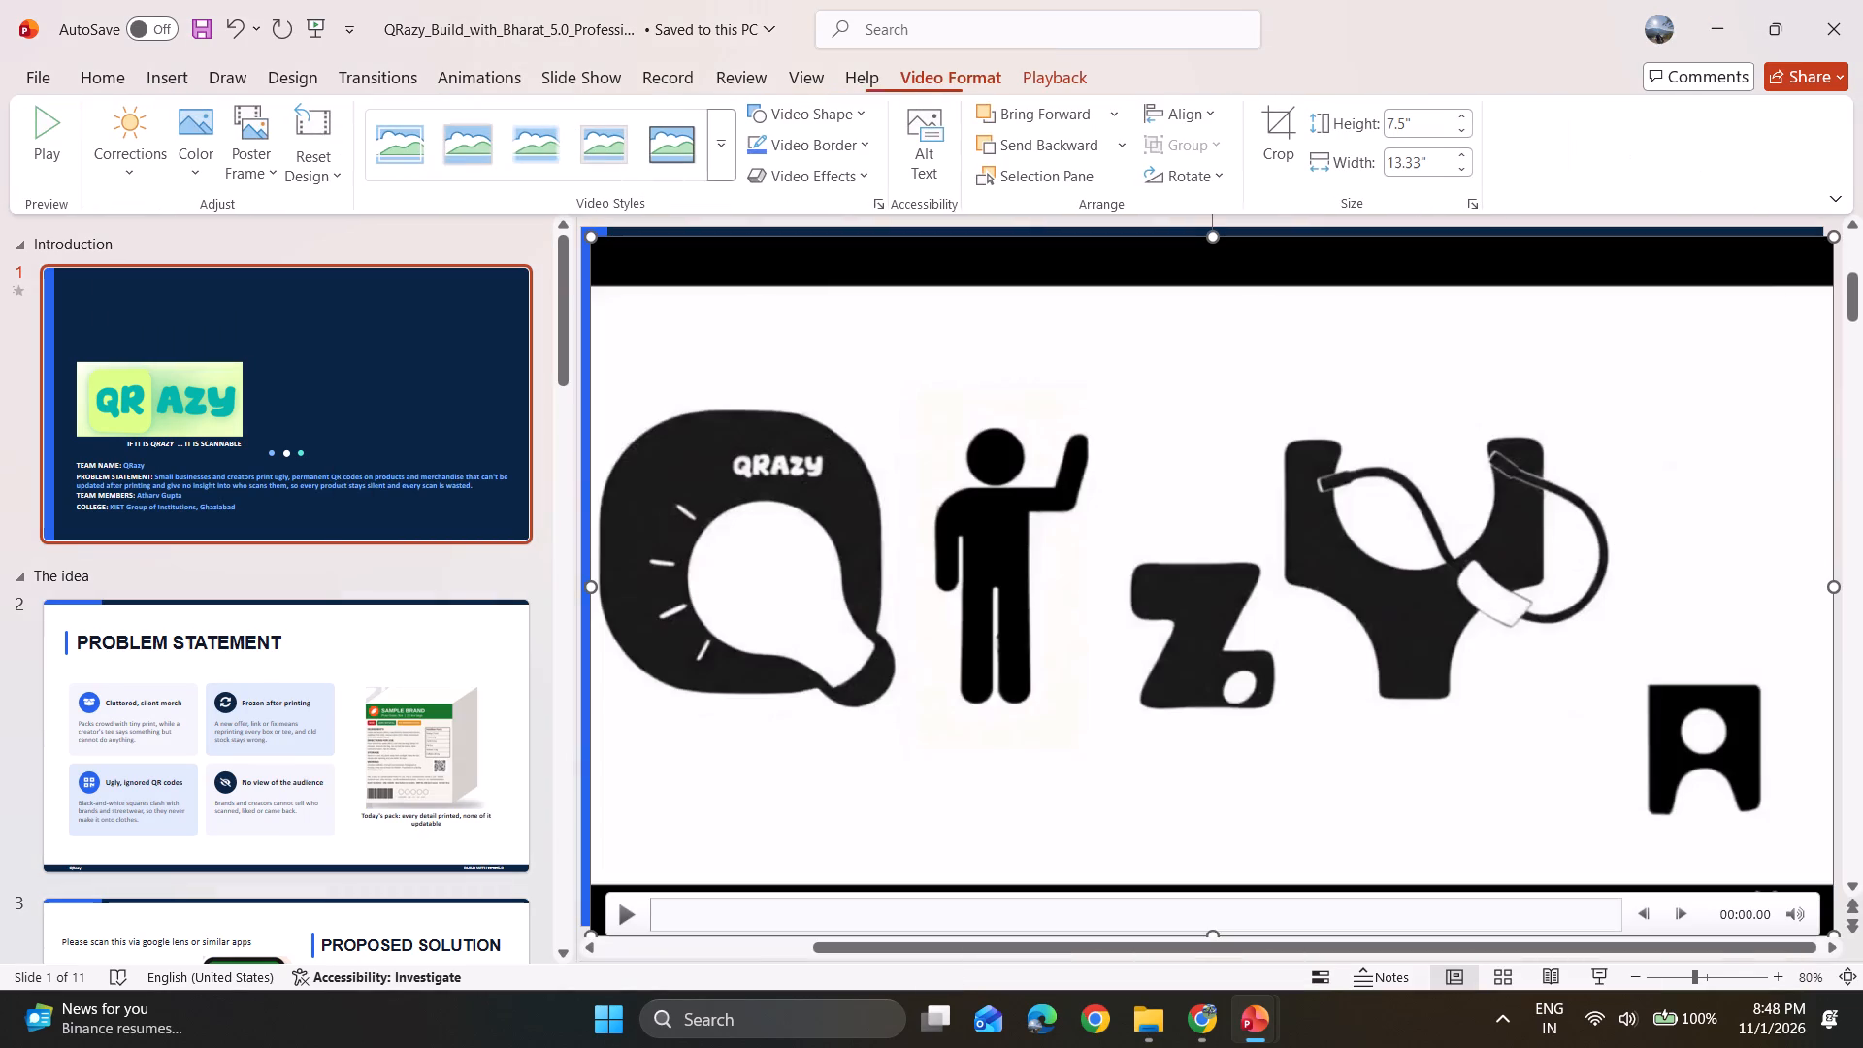
# Shrink the pasted animation video to about 2.48" high by 4.41" wide, keeping it at the slide's upper-left corner.
pyautogui.scroll(-2, 1192, 470)
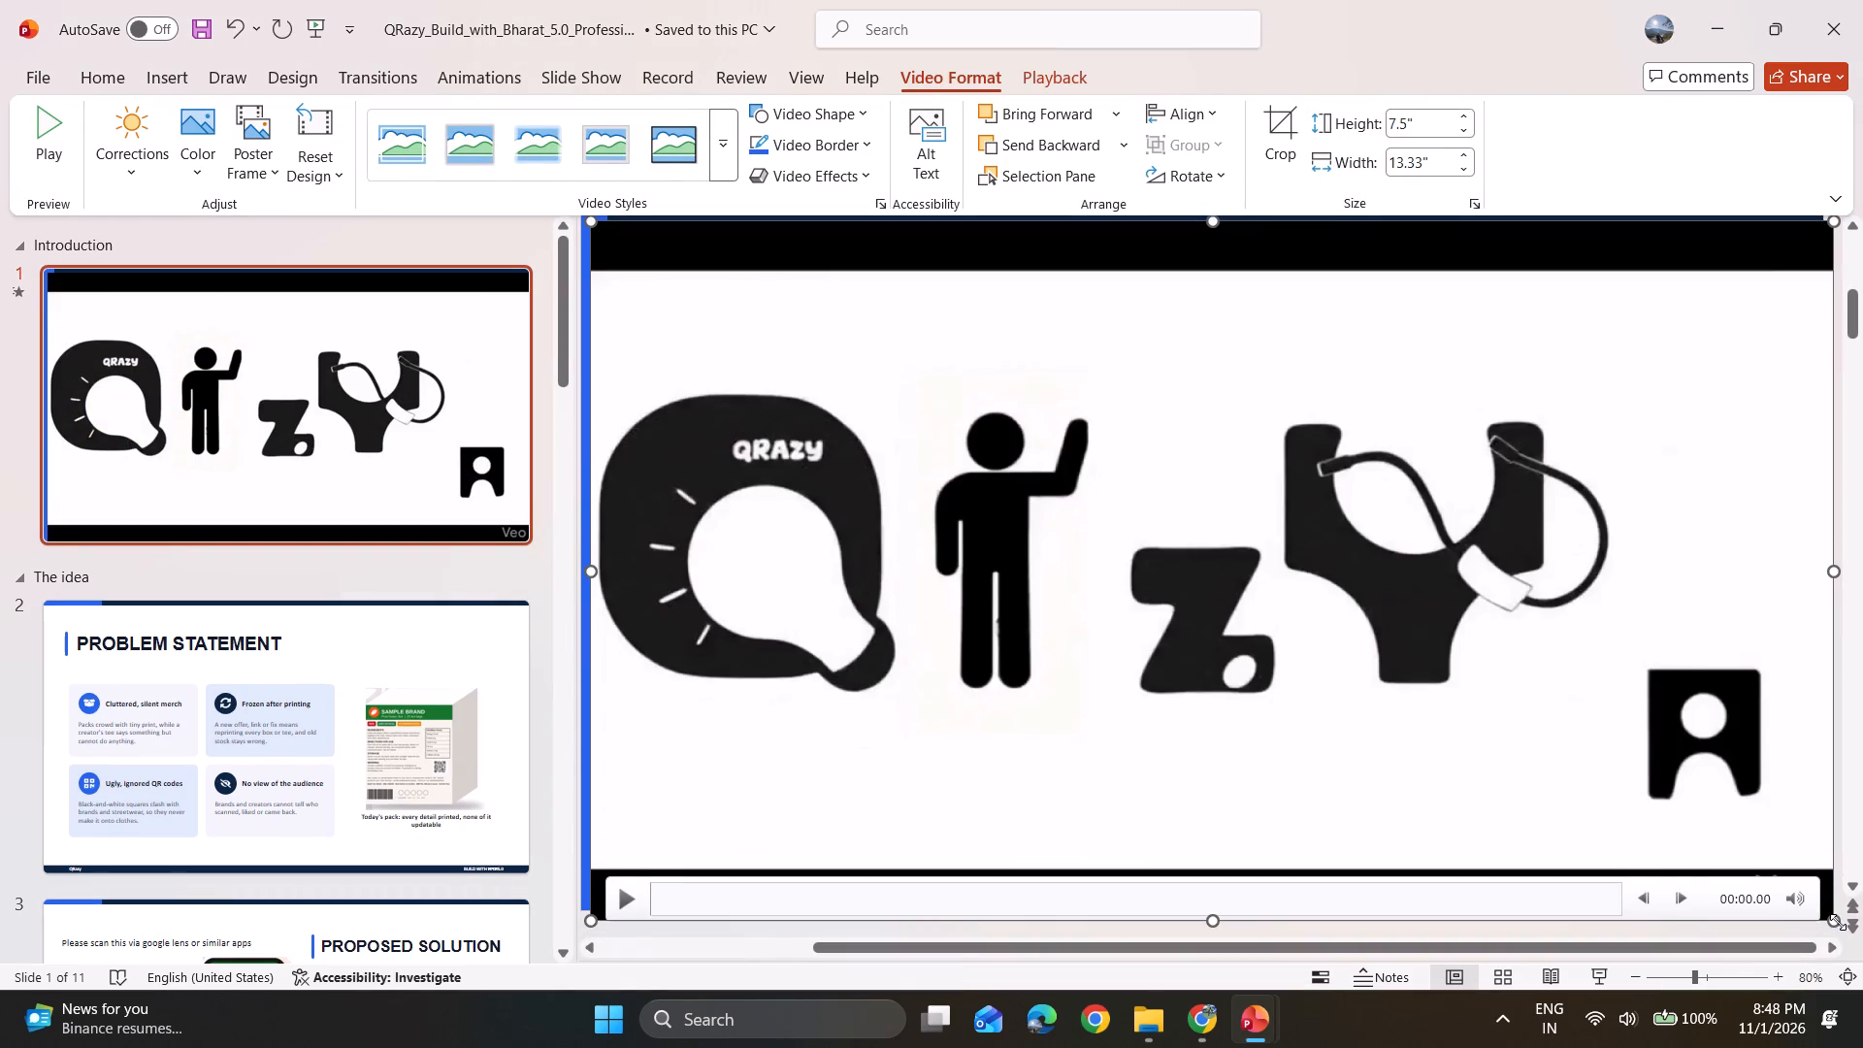
pyautogui.moveTo(1833, 926); pyautogui.dragTo(830, 449)
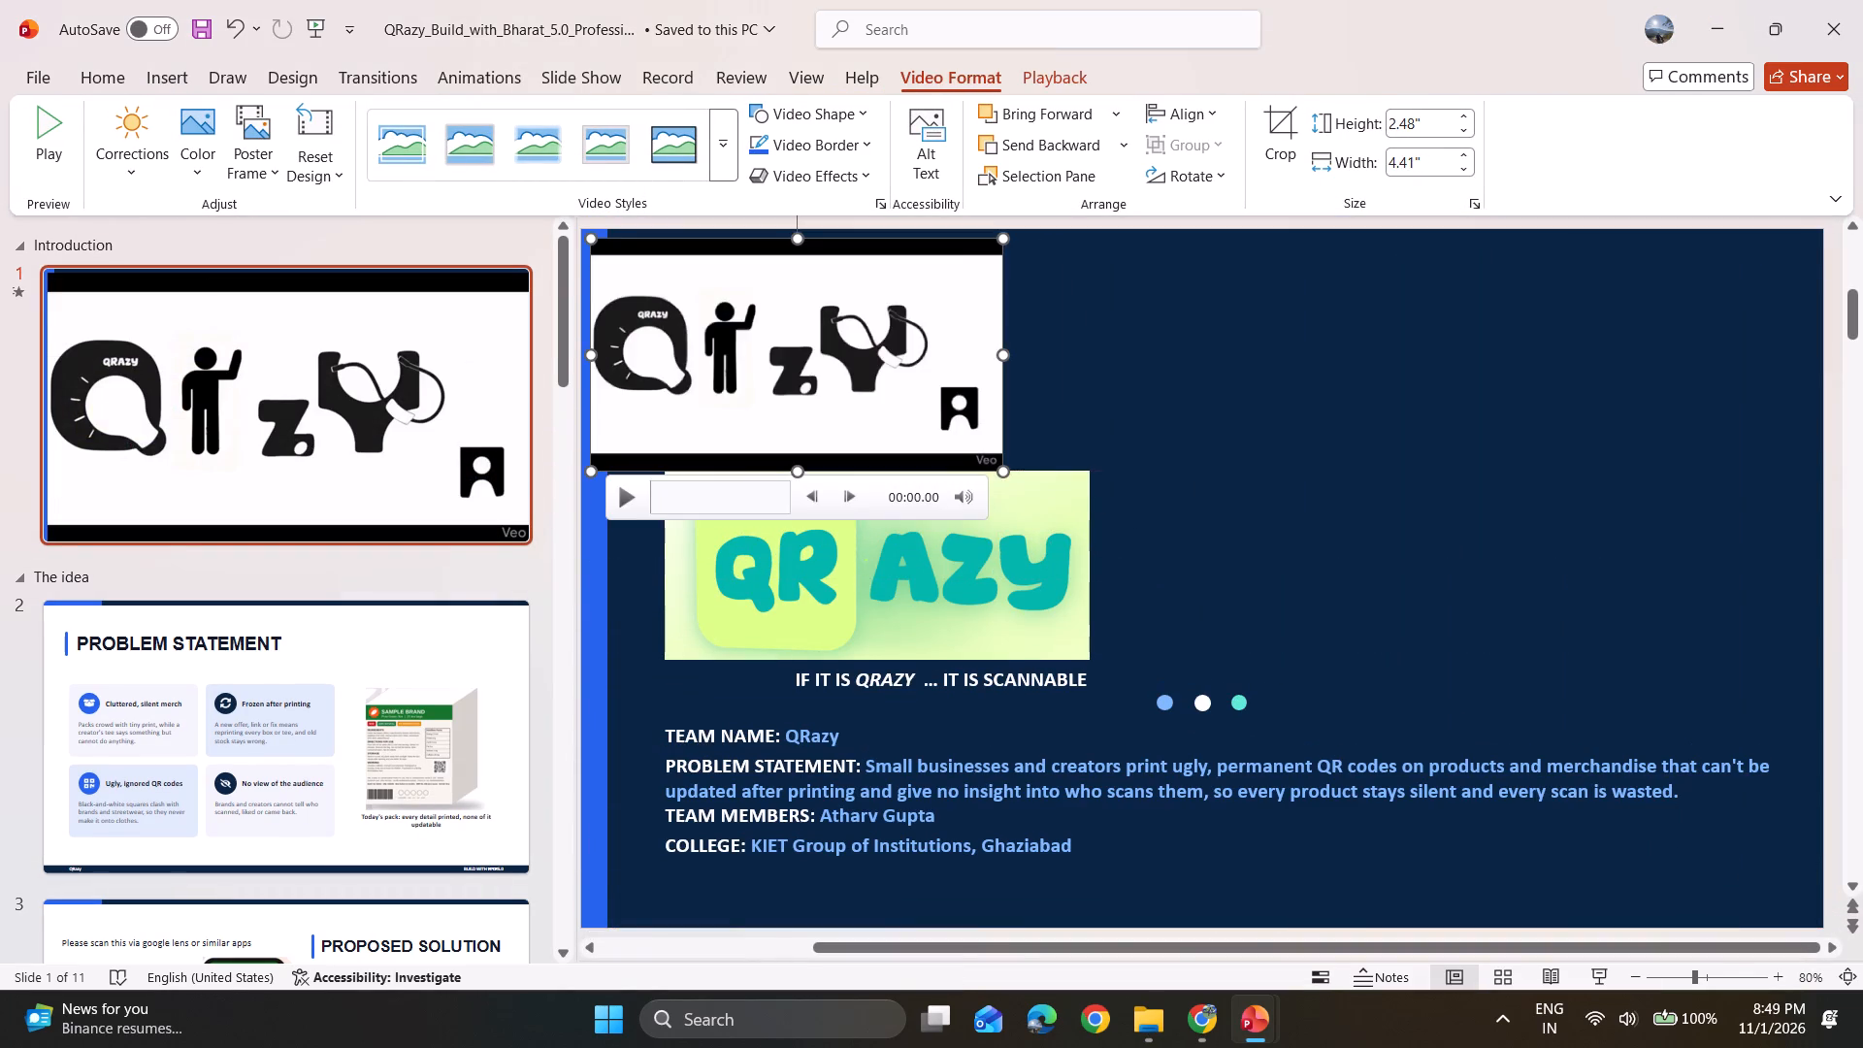
# Enlarge the animation video to about 4.83" high by 8.58" wide and place it in the slide's upper right area, above the team details.
pyautogui.moveTo(769, 325); pyautogui.dragTo(1273, 524)
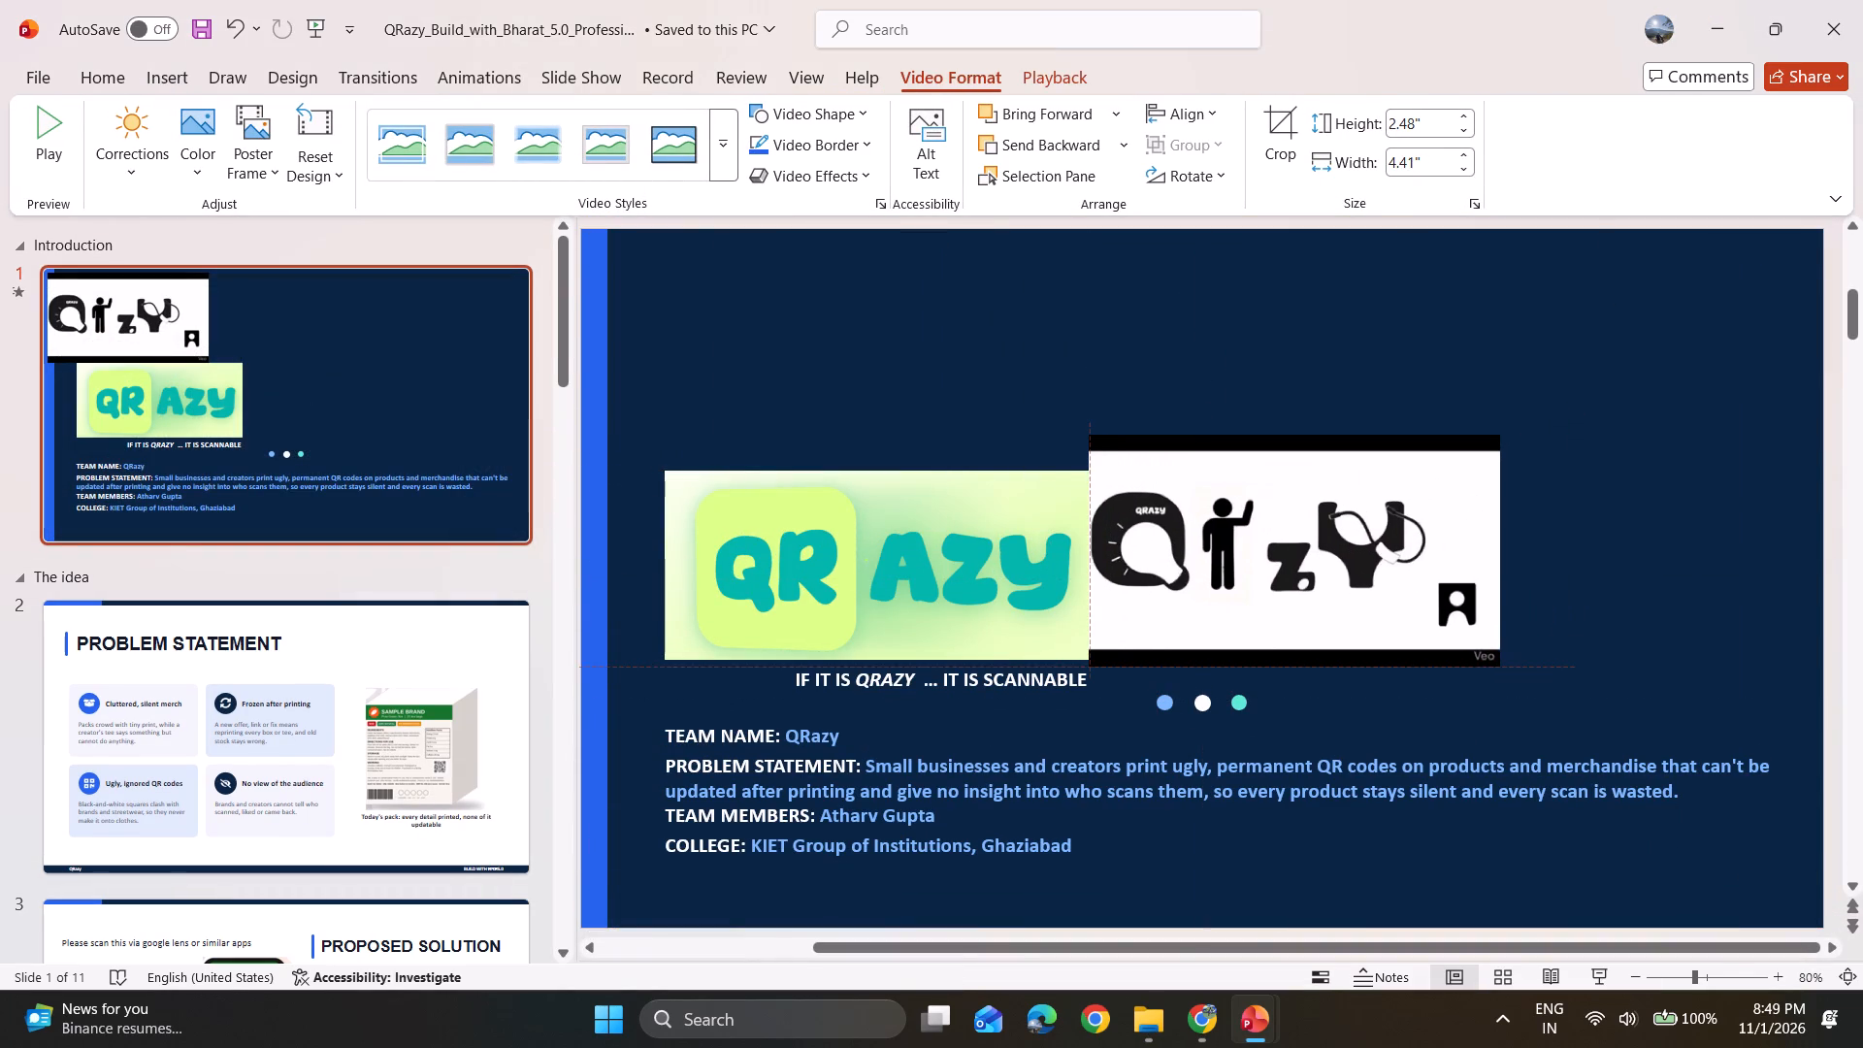
pyautogui.moveTo(1273, 524); pyautogui.dragTo(762, 533)
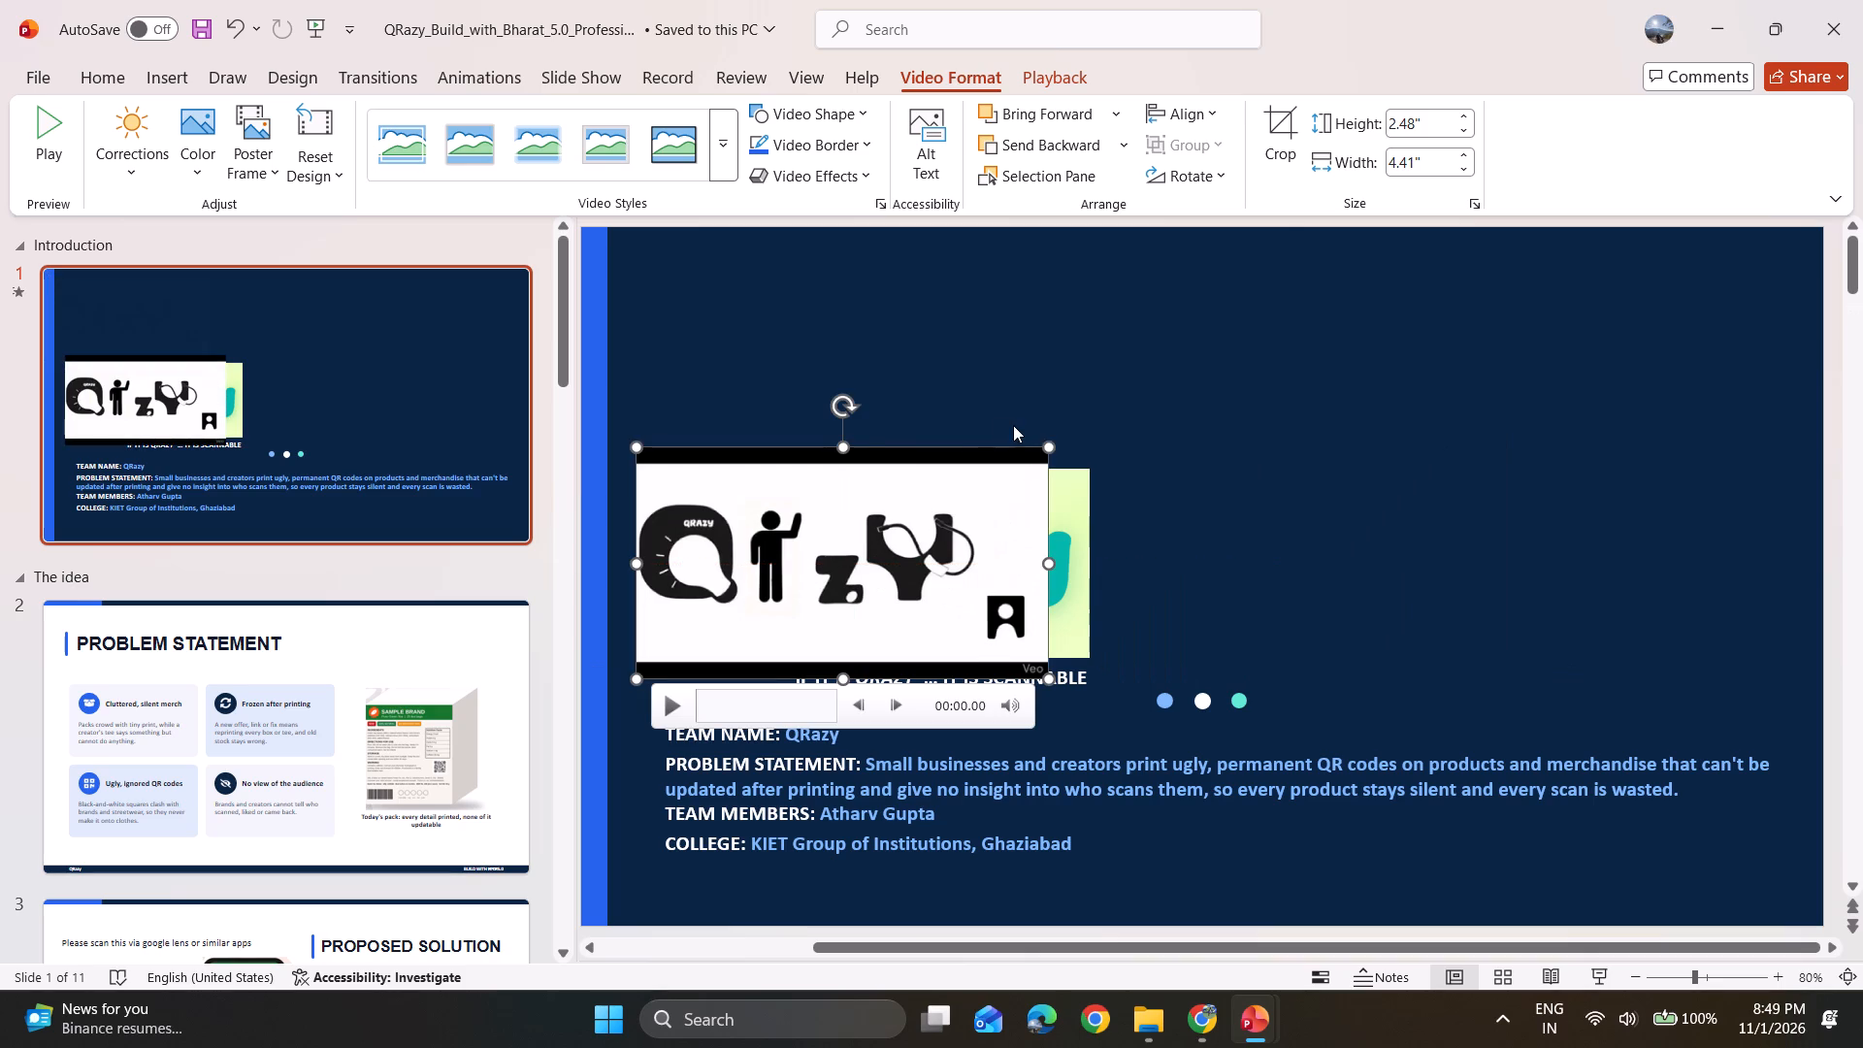
pyautogui.moveTo(1054, 450); pyautogui.dragTo(1638, 389)
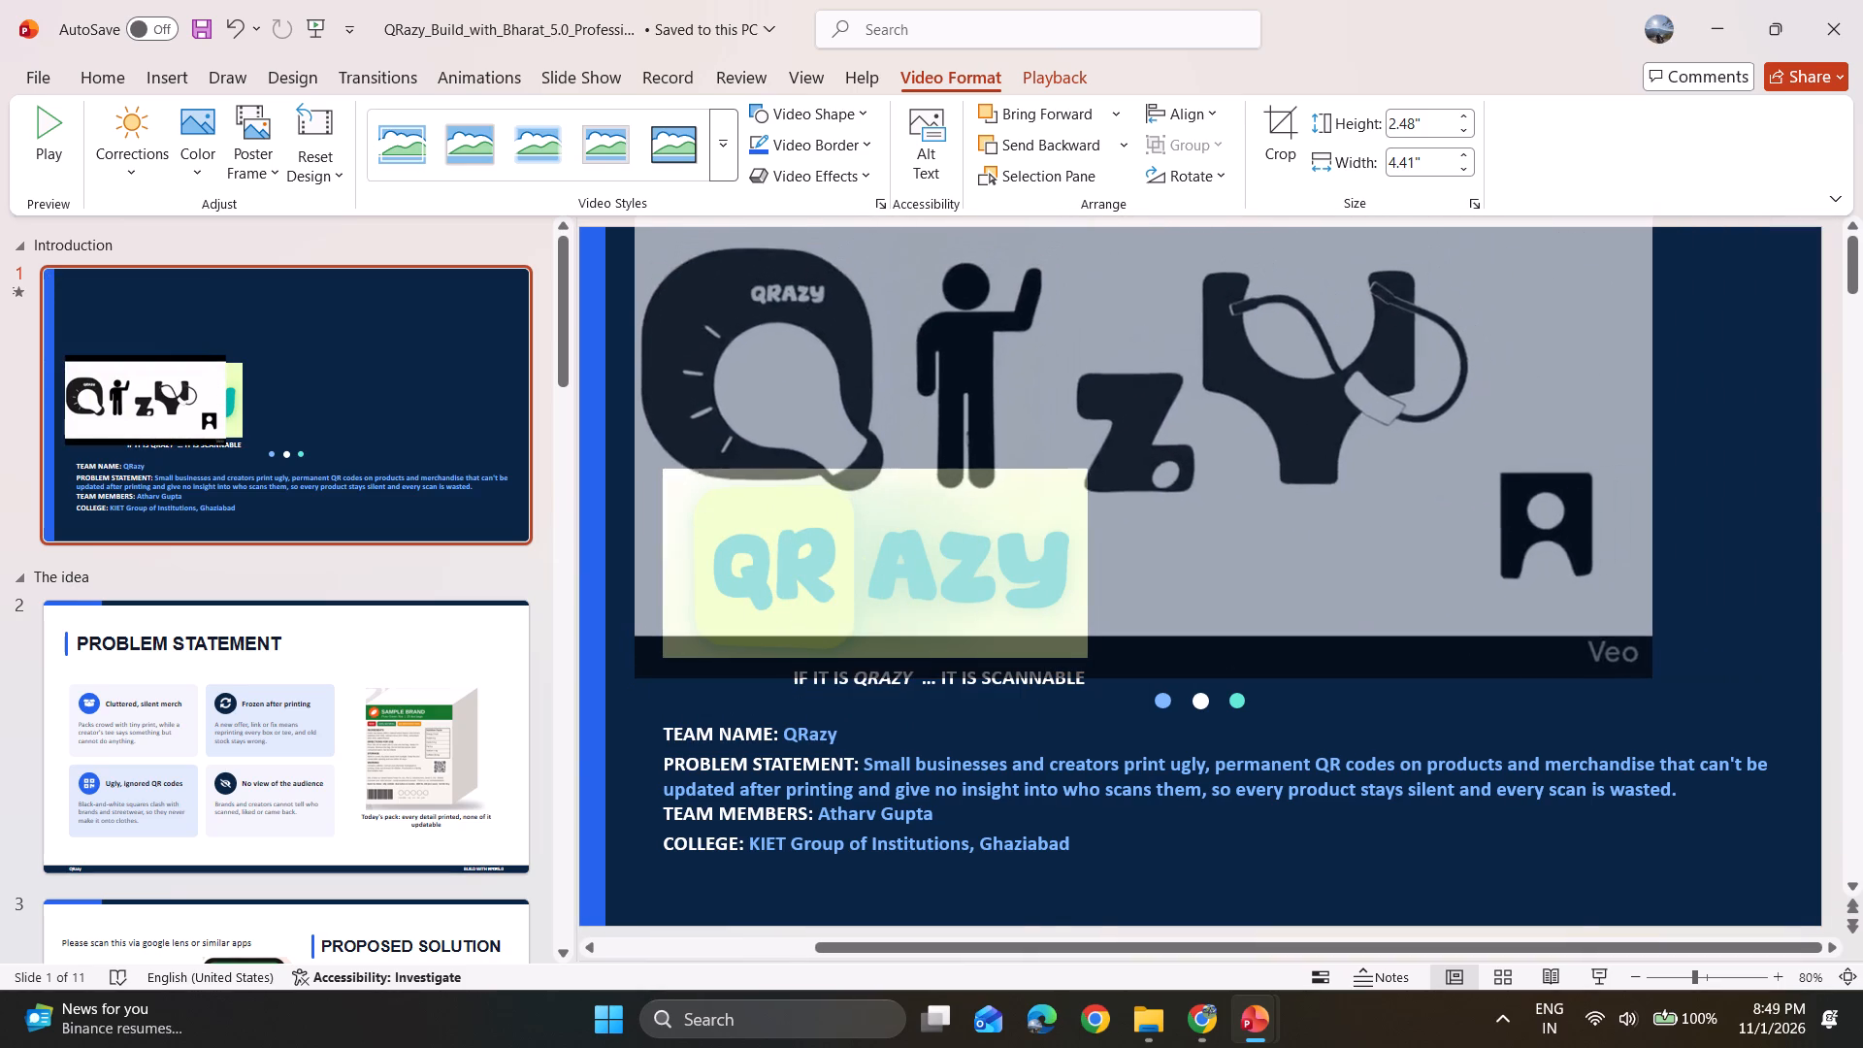
pyautogui.moveTo(1638, 389); pyautogui.dragTo(1425, 514)
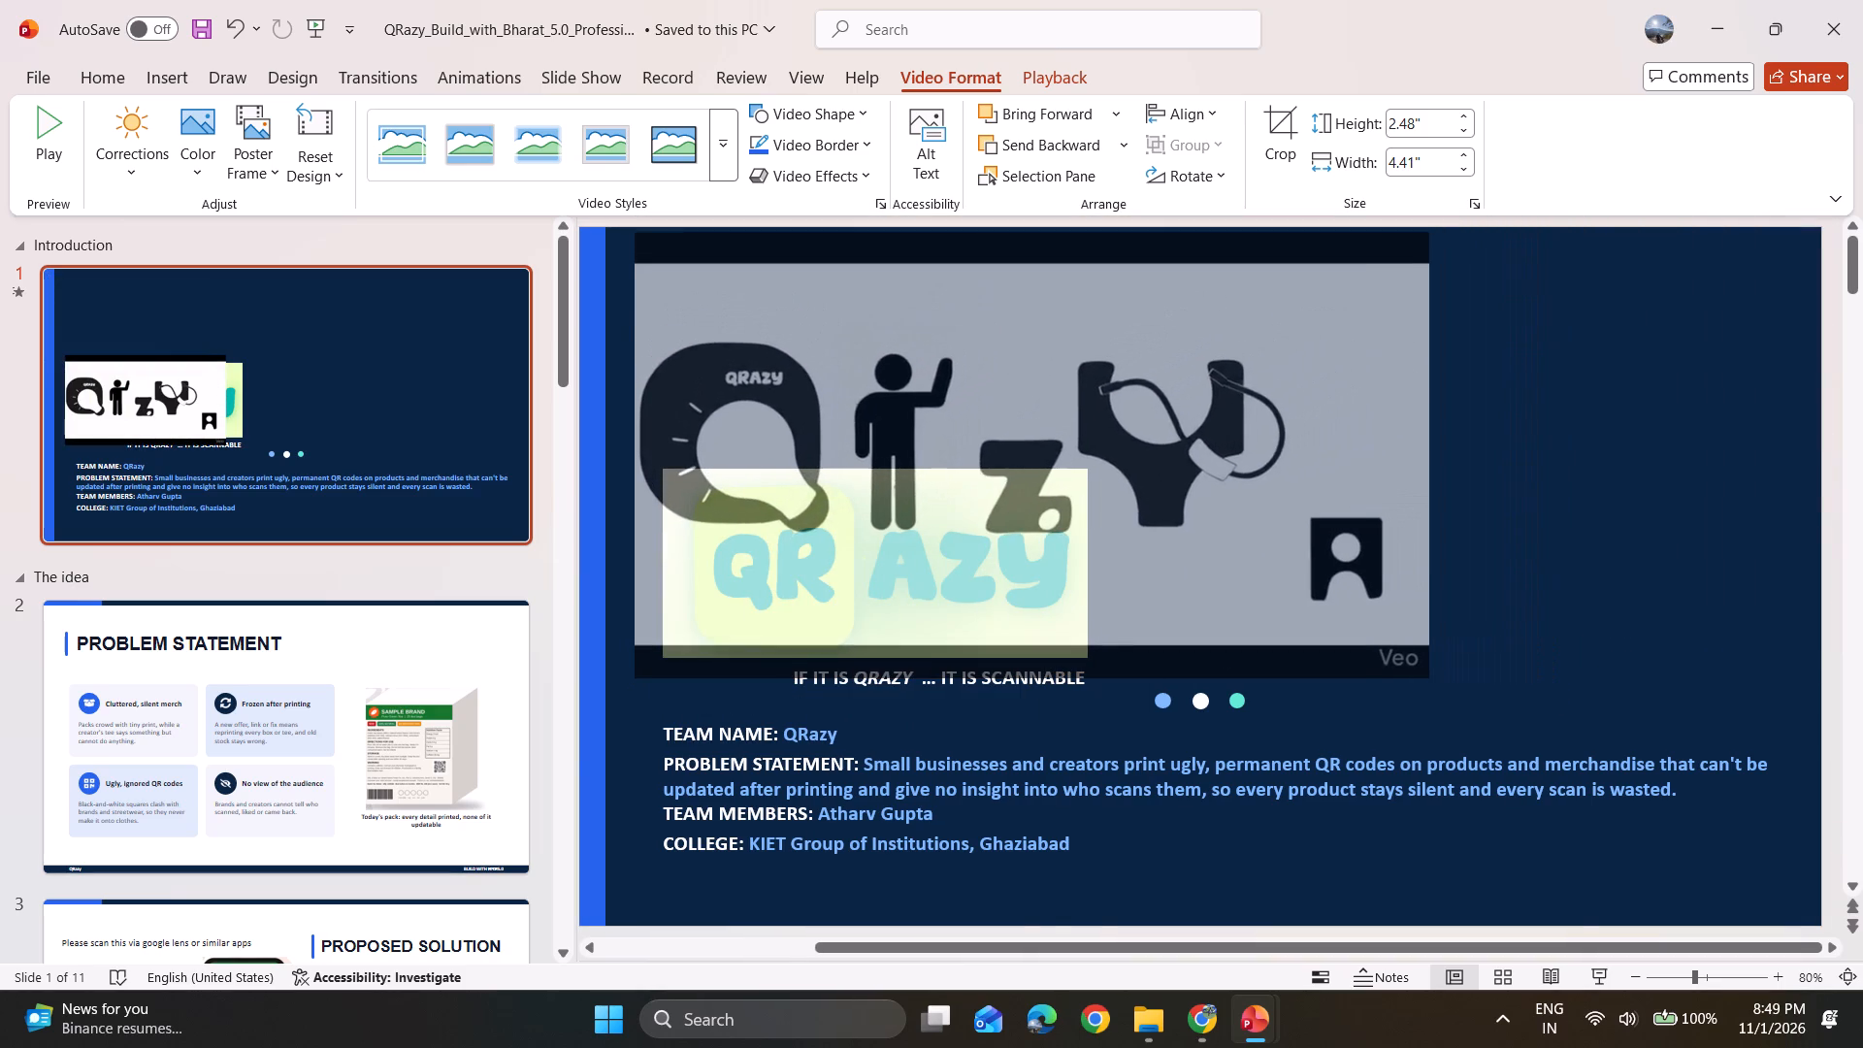
pyautogui.moveTo(1425, 514); pyautogui.dragTo(1436, 500)
pyautogui.moveTo(1356, 521); pyautogui.dragTo(1562, 509)
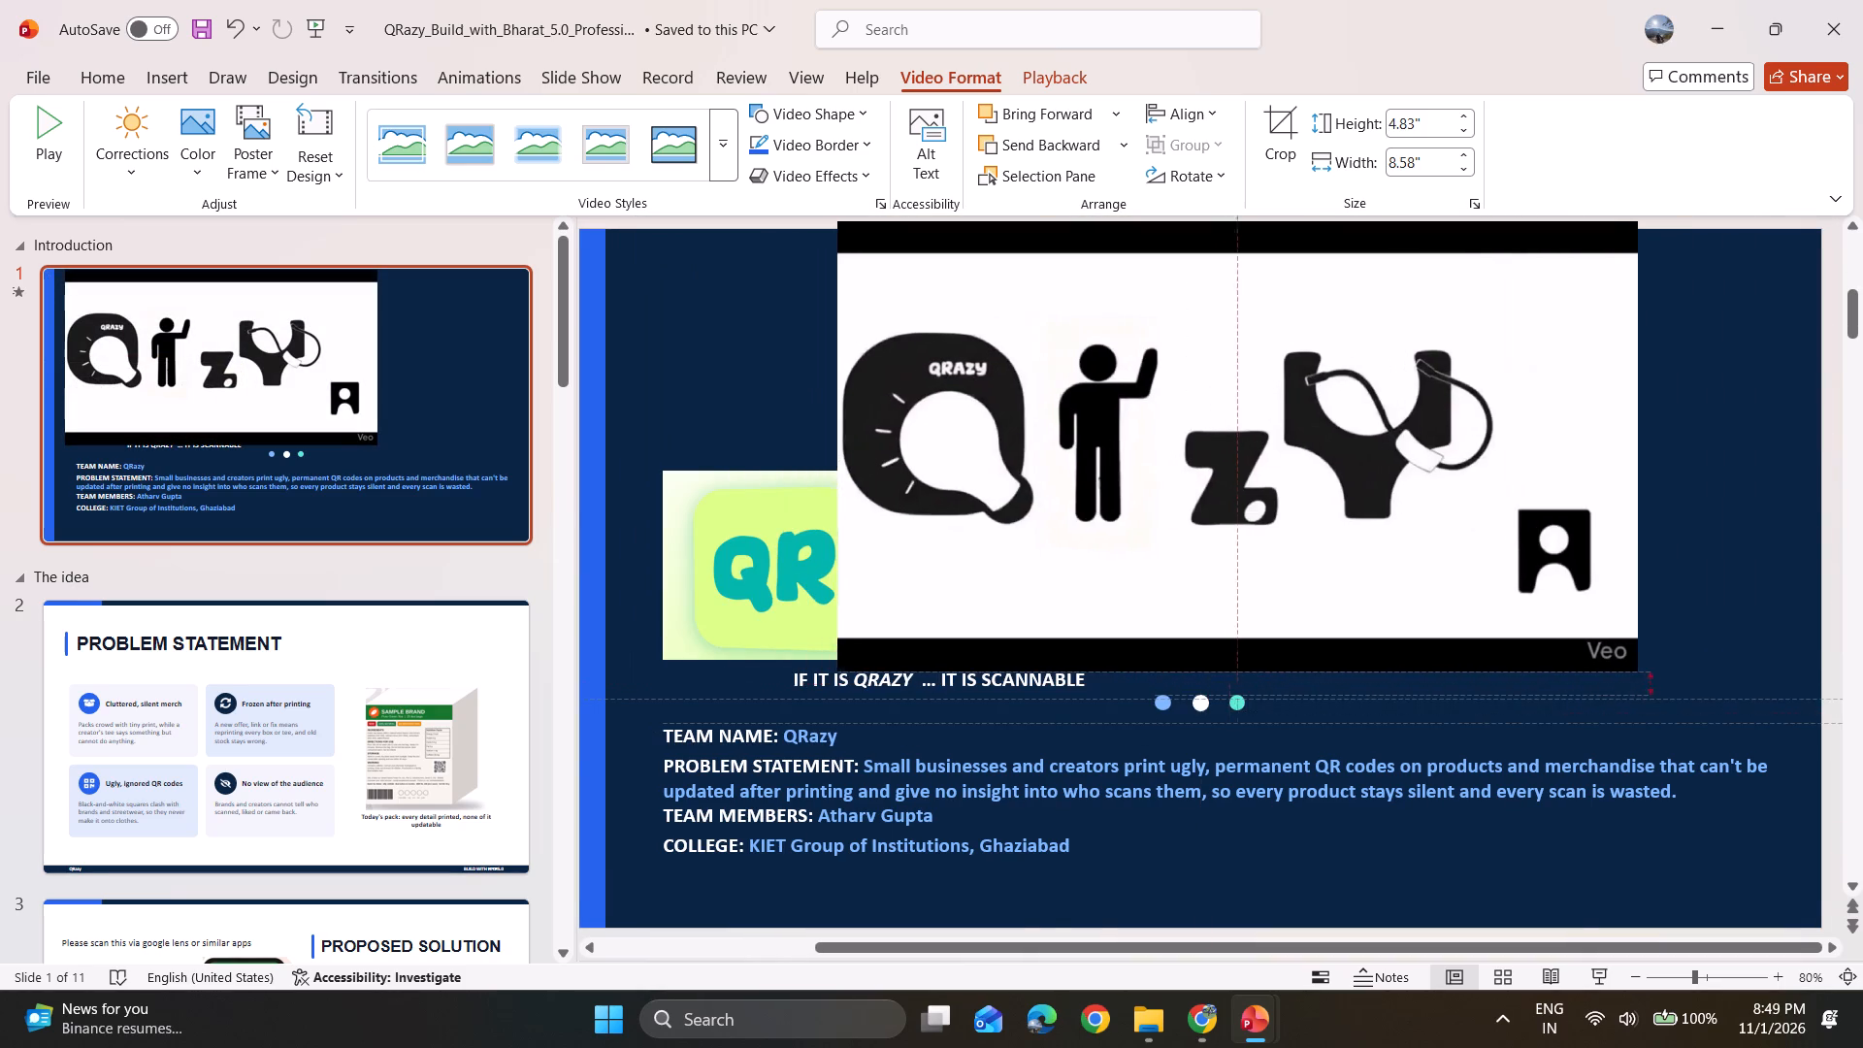
pyautogui.moveTo(1562, 509); pyautogui.dragTo(1597, 501)
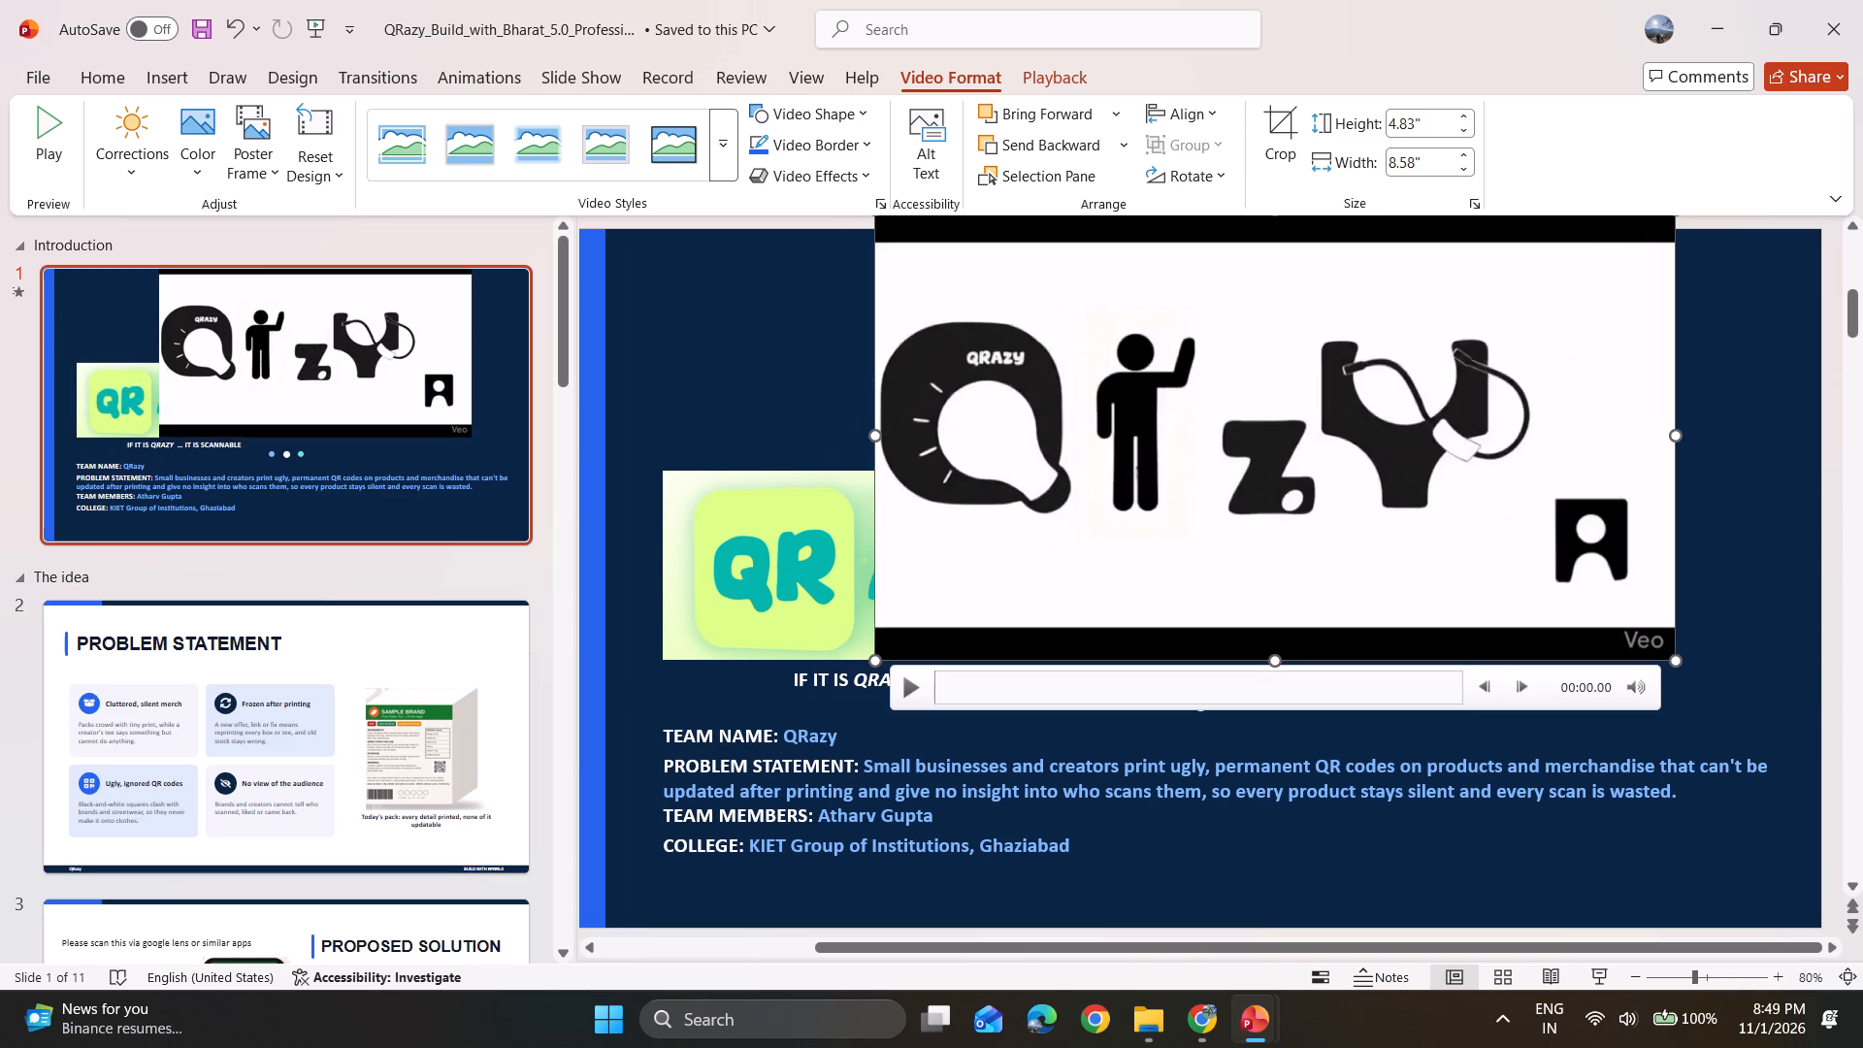
# Delete the green QRazy logo picture partly covered by the animation video on the cover slide.
pyautogui.click(823, 550)
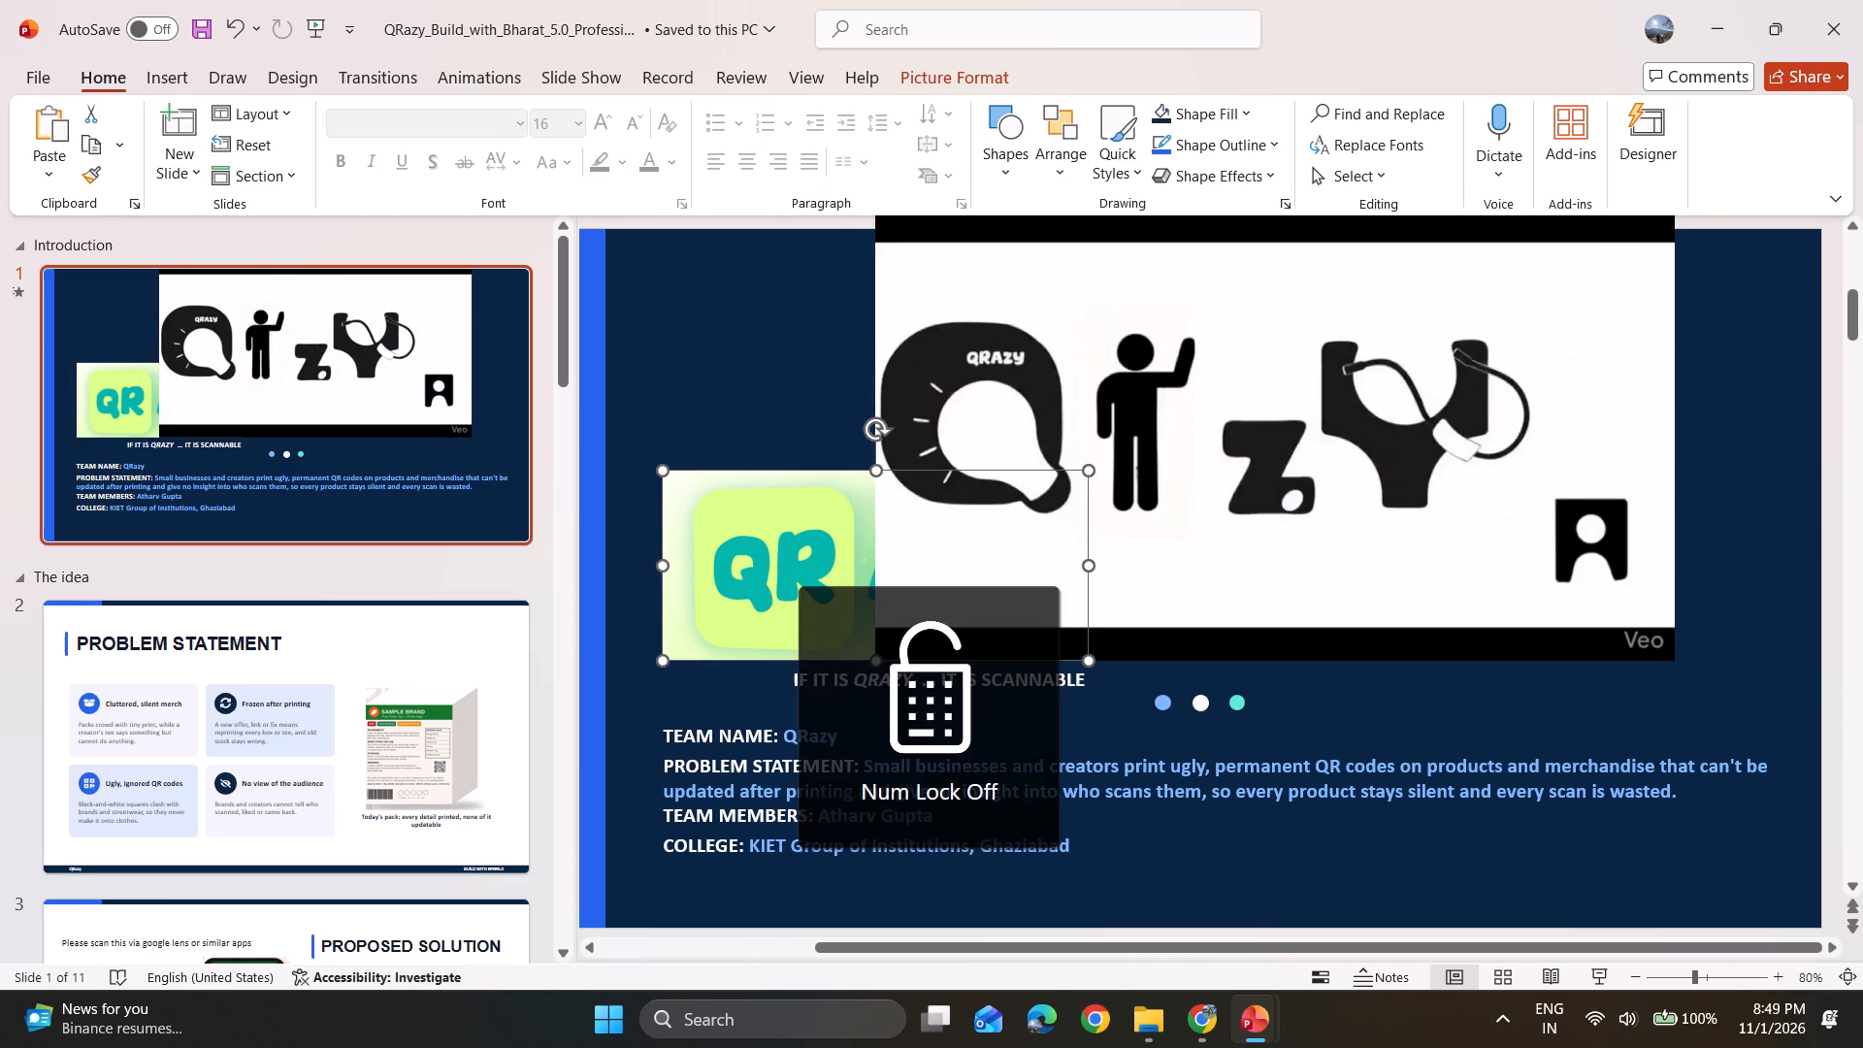
pyautogui.press('Delete')
# Move the tagline text box right so it sits beneath the animation video, starting near the video's left edge.
pyautogui.click(689, 664)
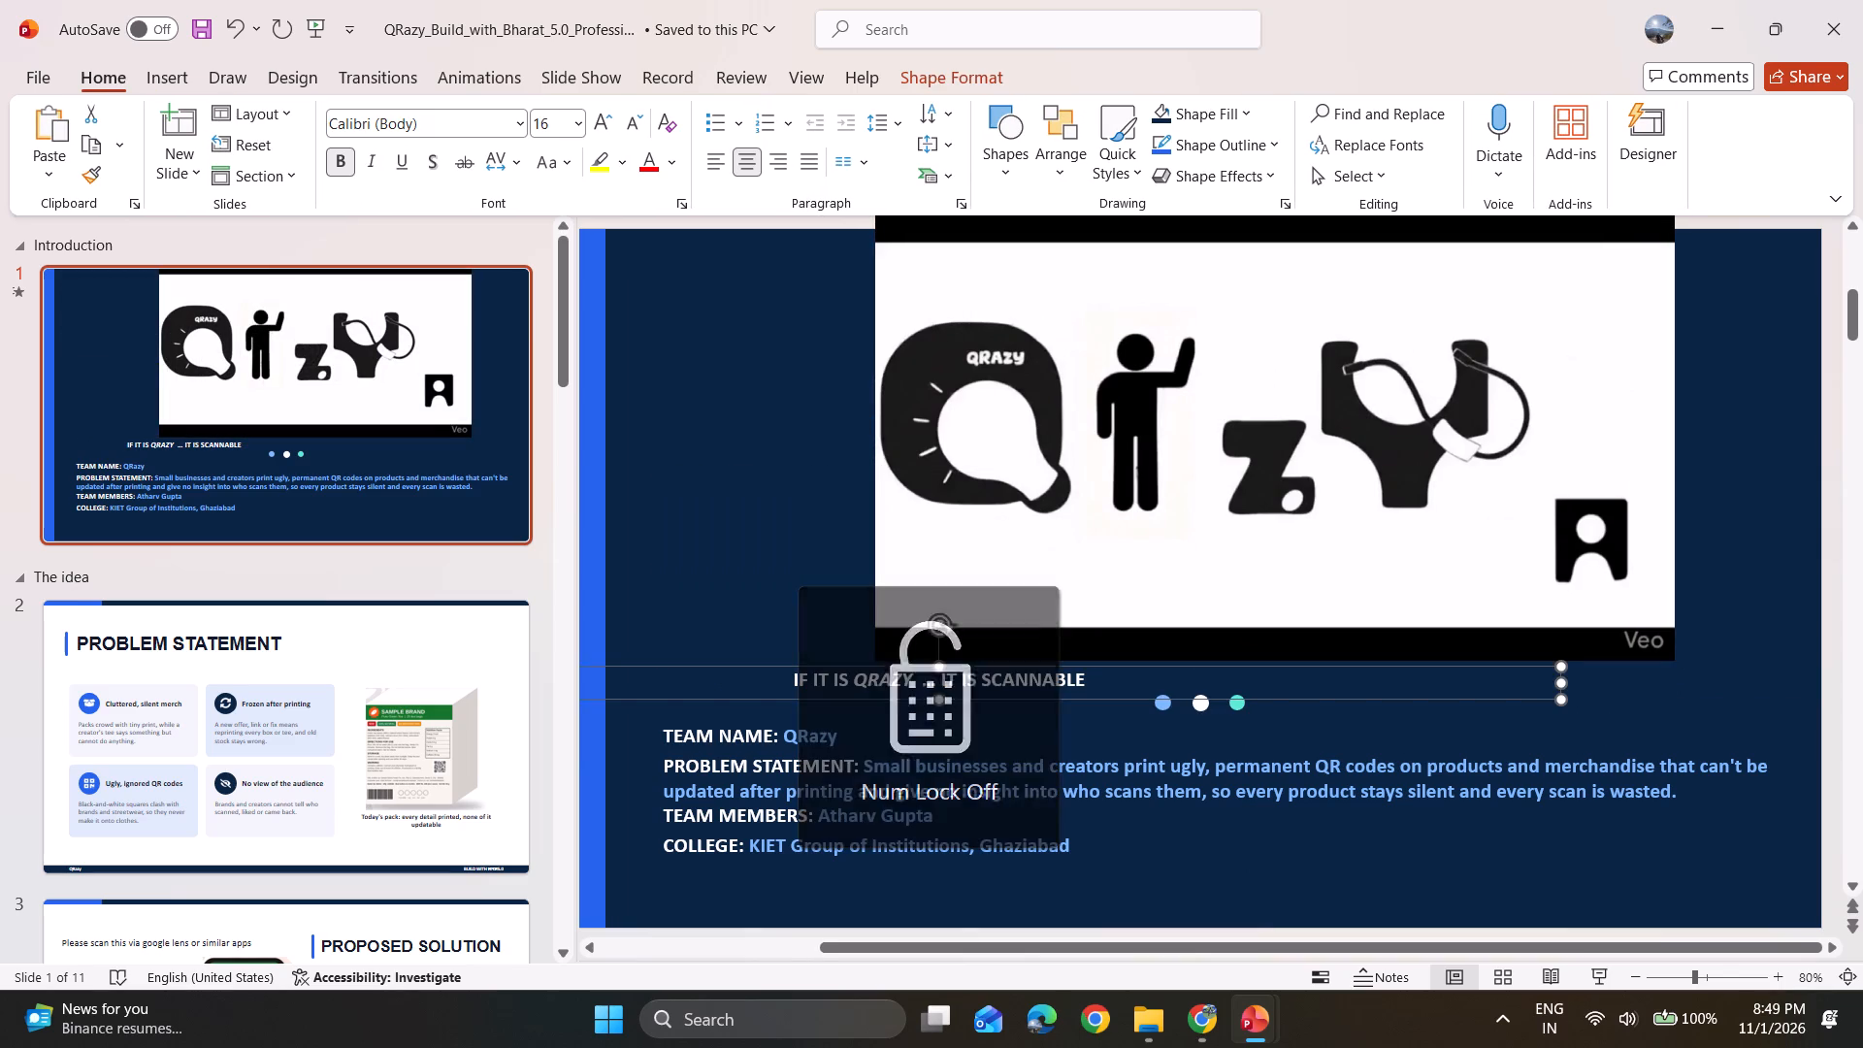
pyautogui.click(809, 676)
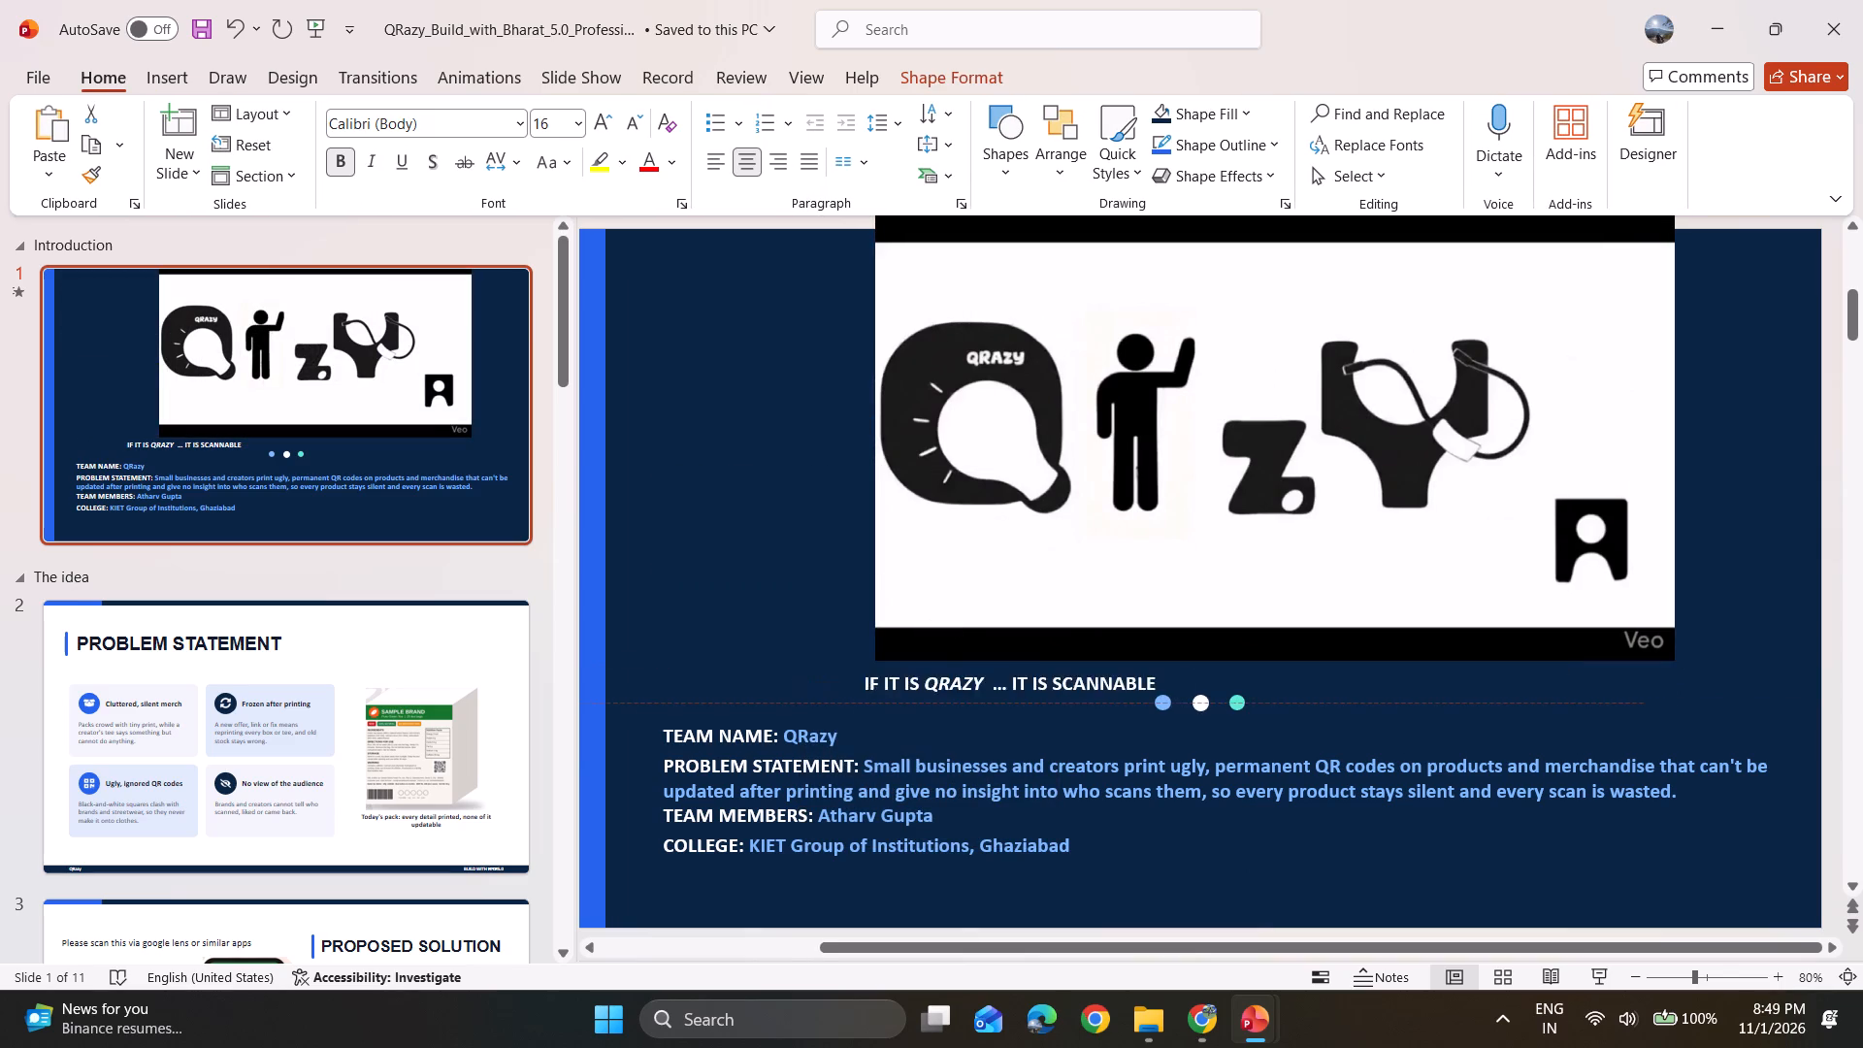
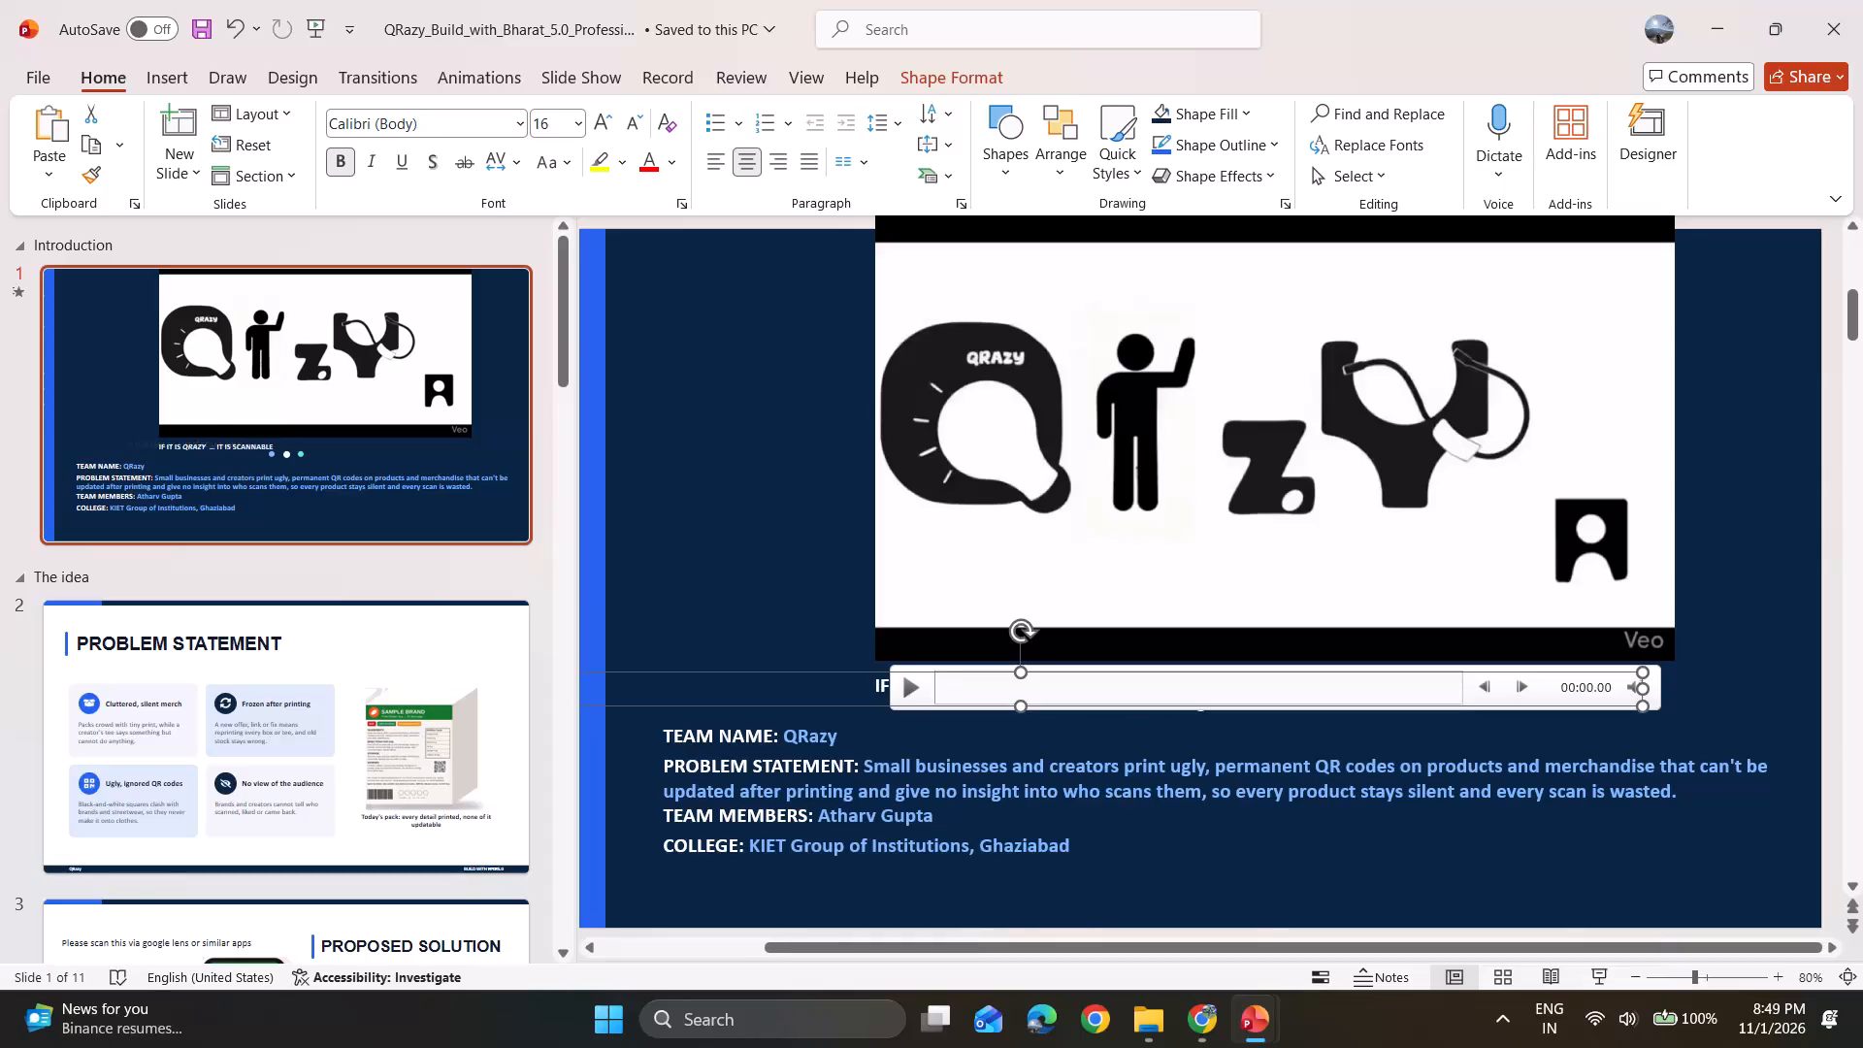
# Play the animation video on the cover slide to preview it.
pyautogui.click(938, 571)
pyautogui.click(918, 691)
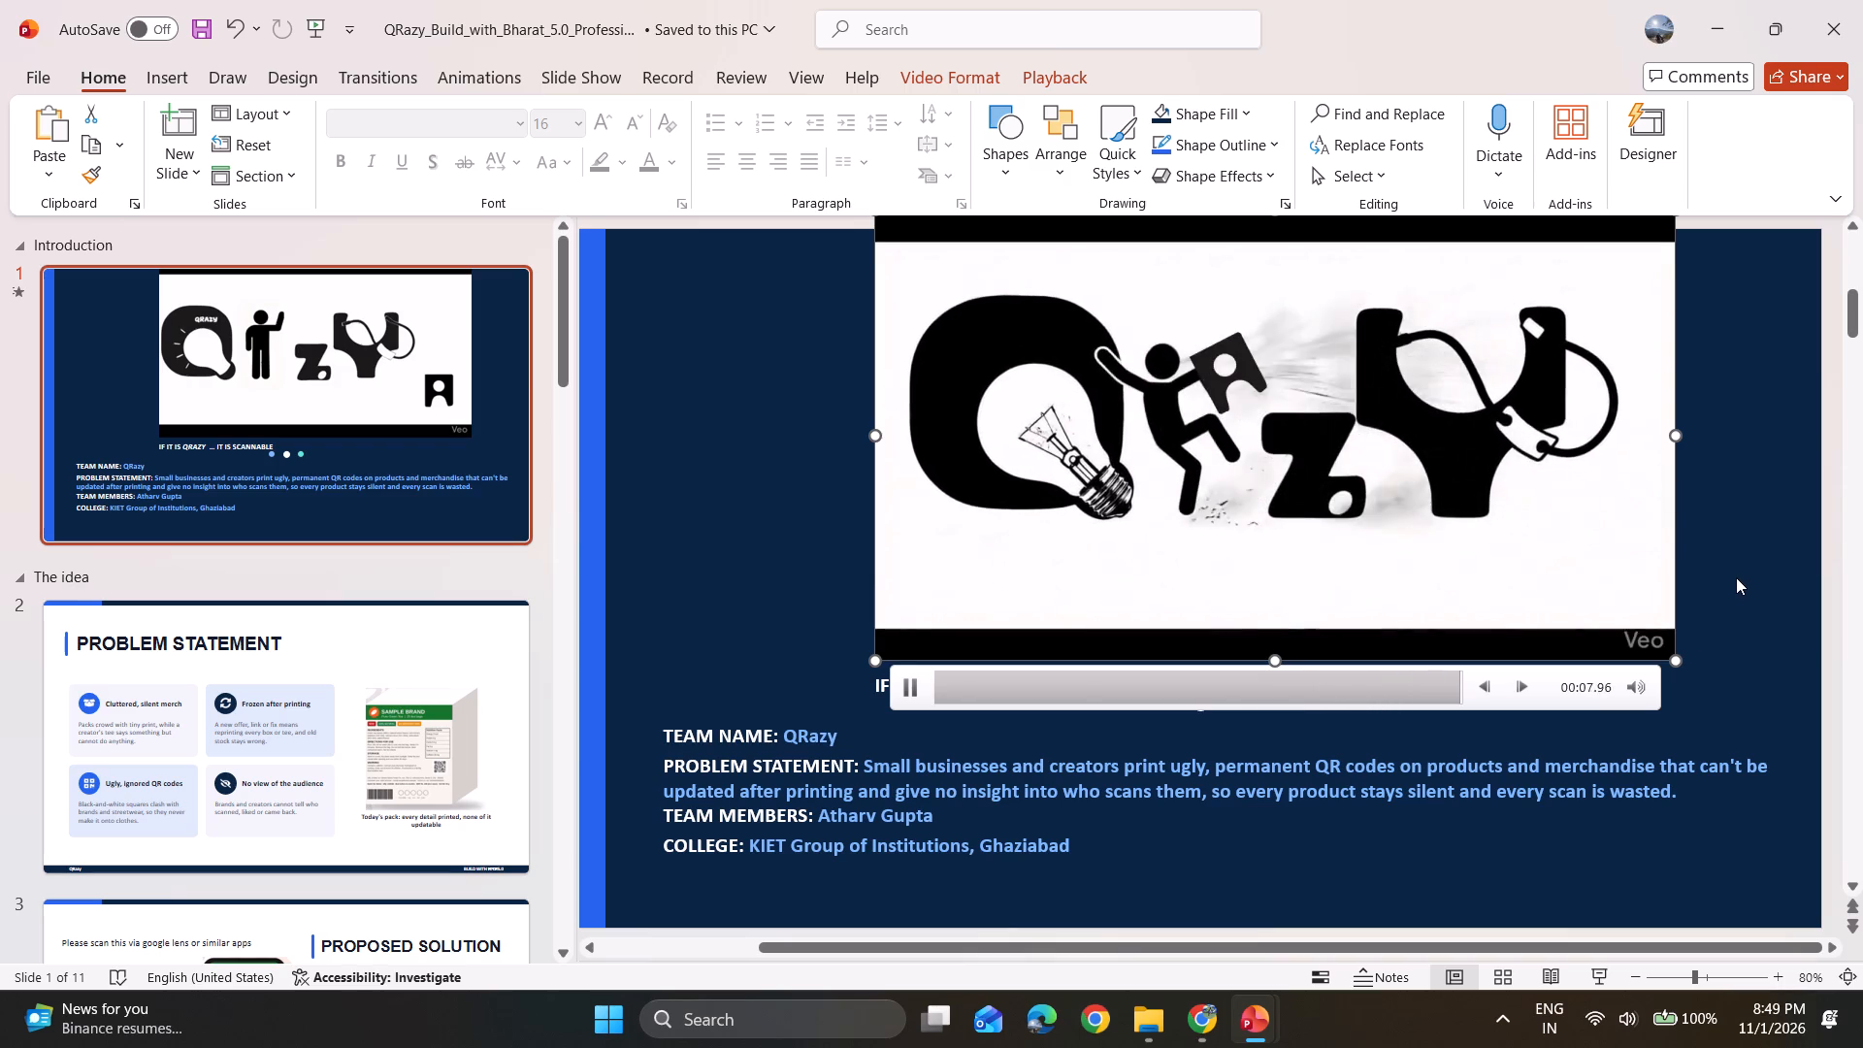
pyautogui.click(1699, 403)
# Undo the tagline move, the logo deletion, and the video's resizing and pasting, back to the cover slide without the animation video.
pyautogui.hotkey('ctrl', 'z')
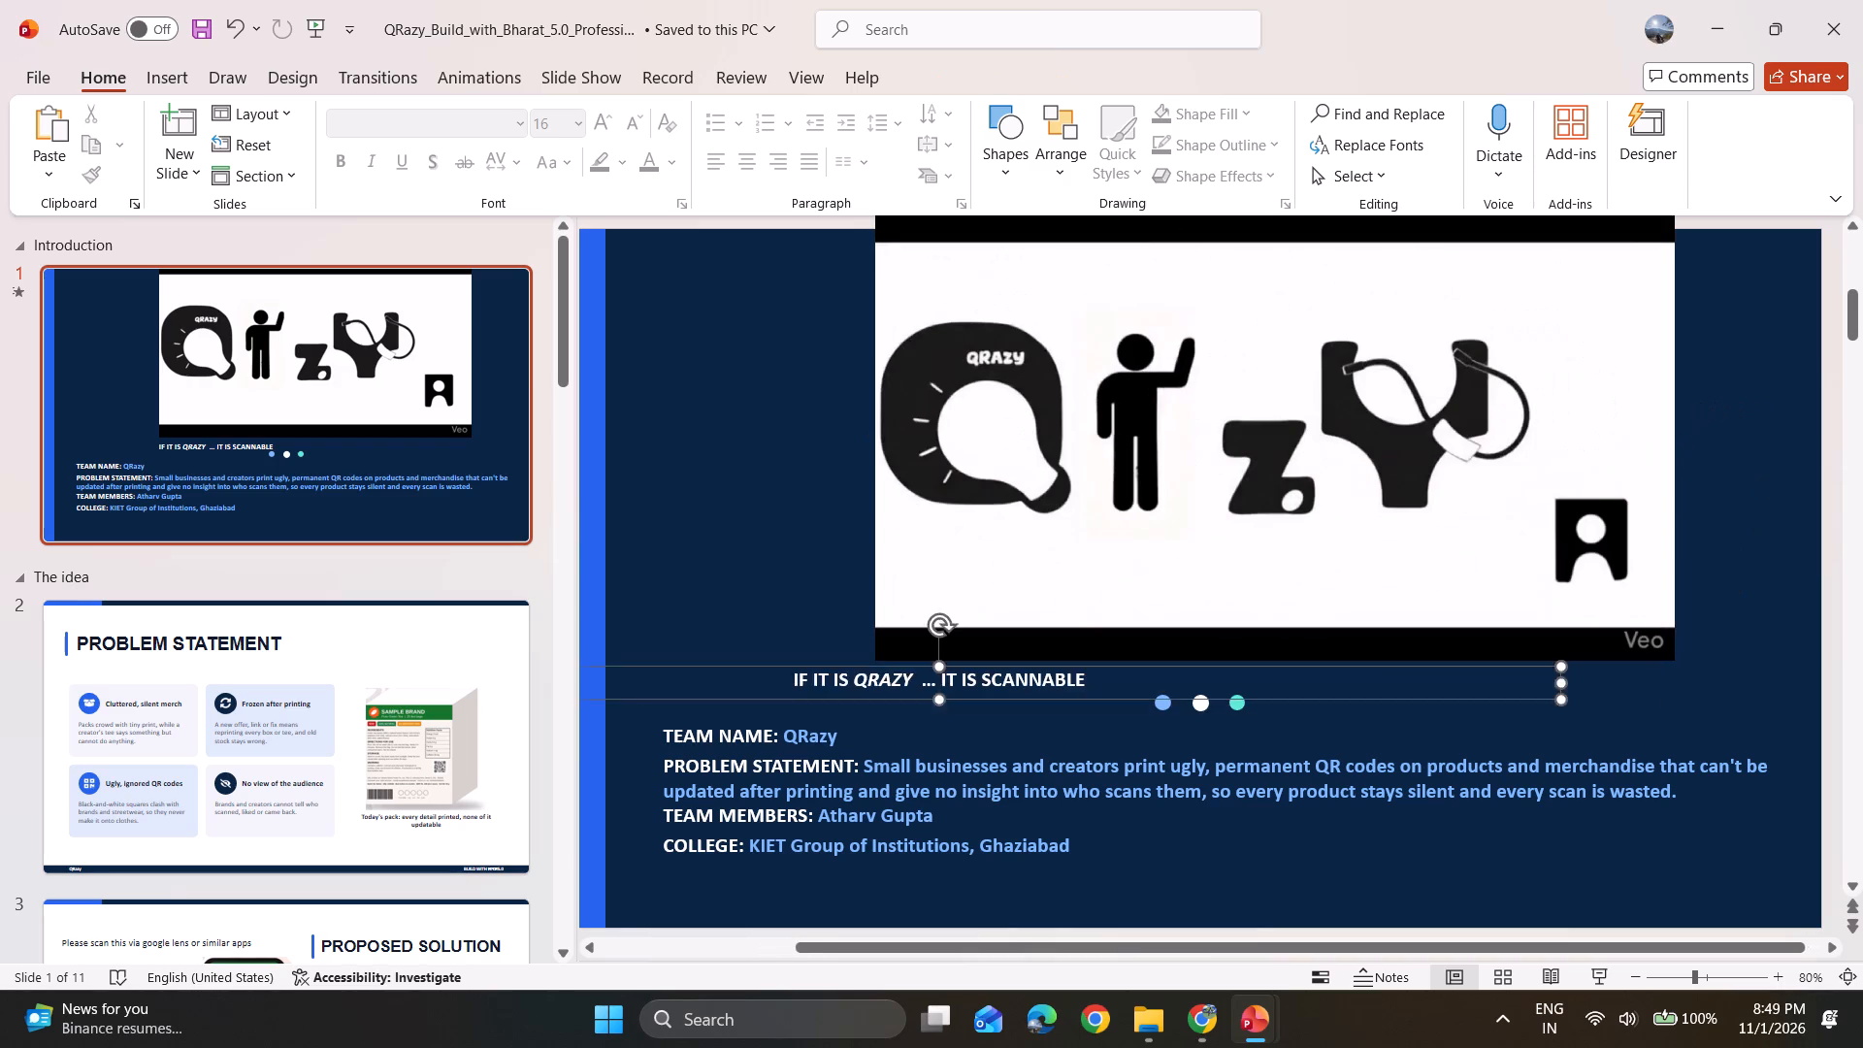
pyautogui.hotkey('ctrl', 'z')
pyautogui.hotkey('ctrl', 'z')
pyautogui.hotkey('ctrl', 'z')
pyautogui.hotkey('ctrl', 'z')
pyautogui.hotkey('ctrl', 'z')
pyautogui.hotkey('ctrl', 'z')
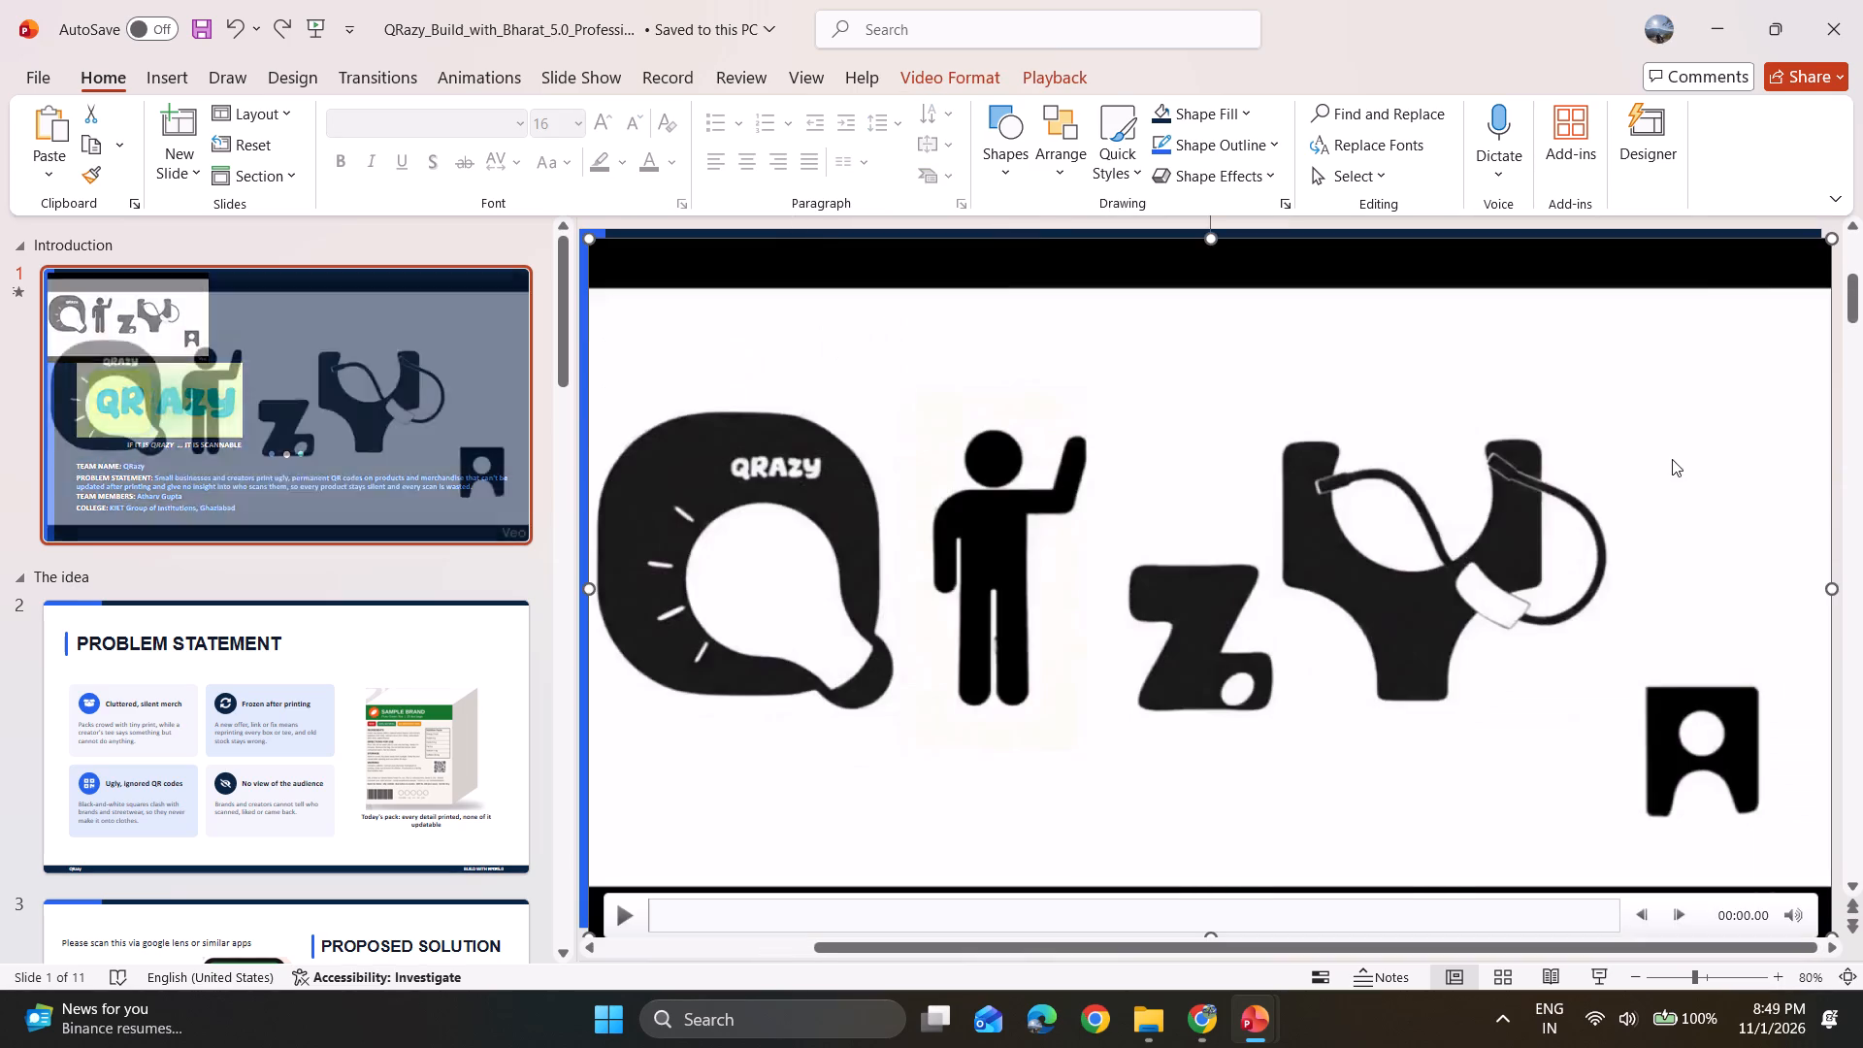
pyautogui.click(1197, 502)
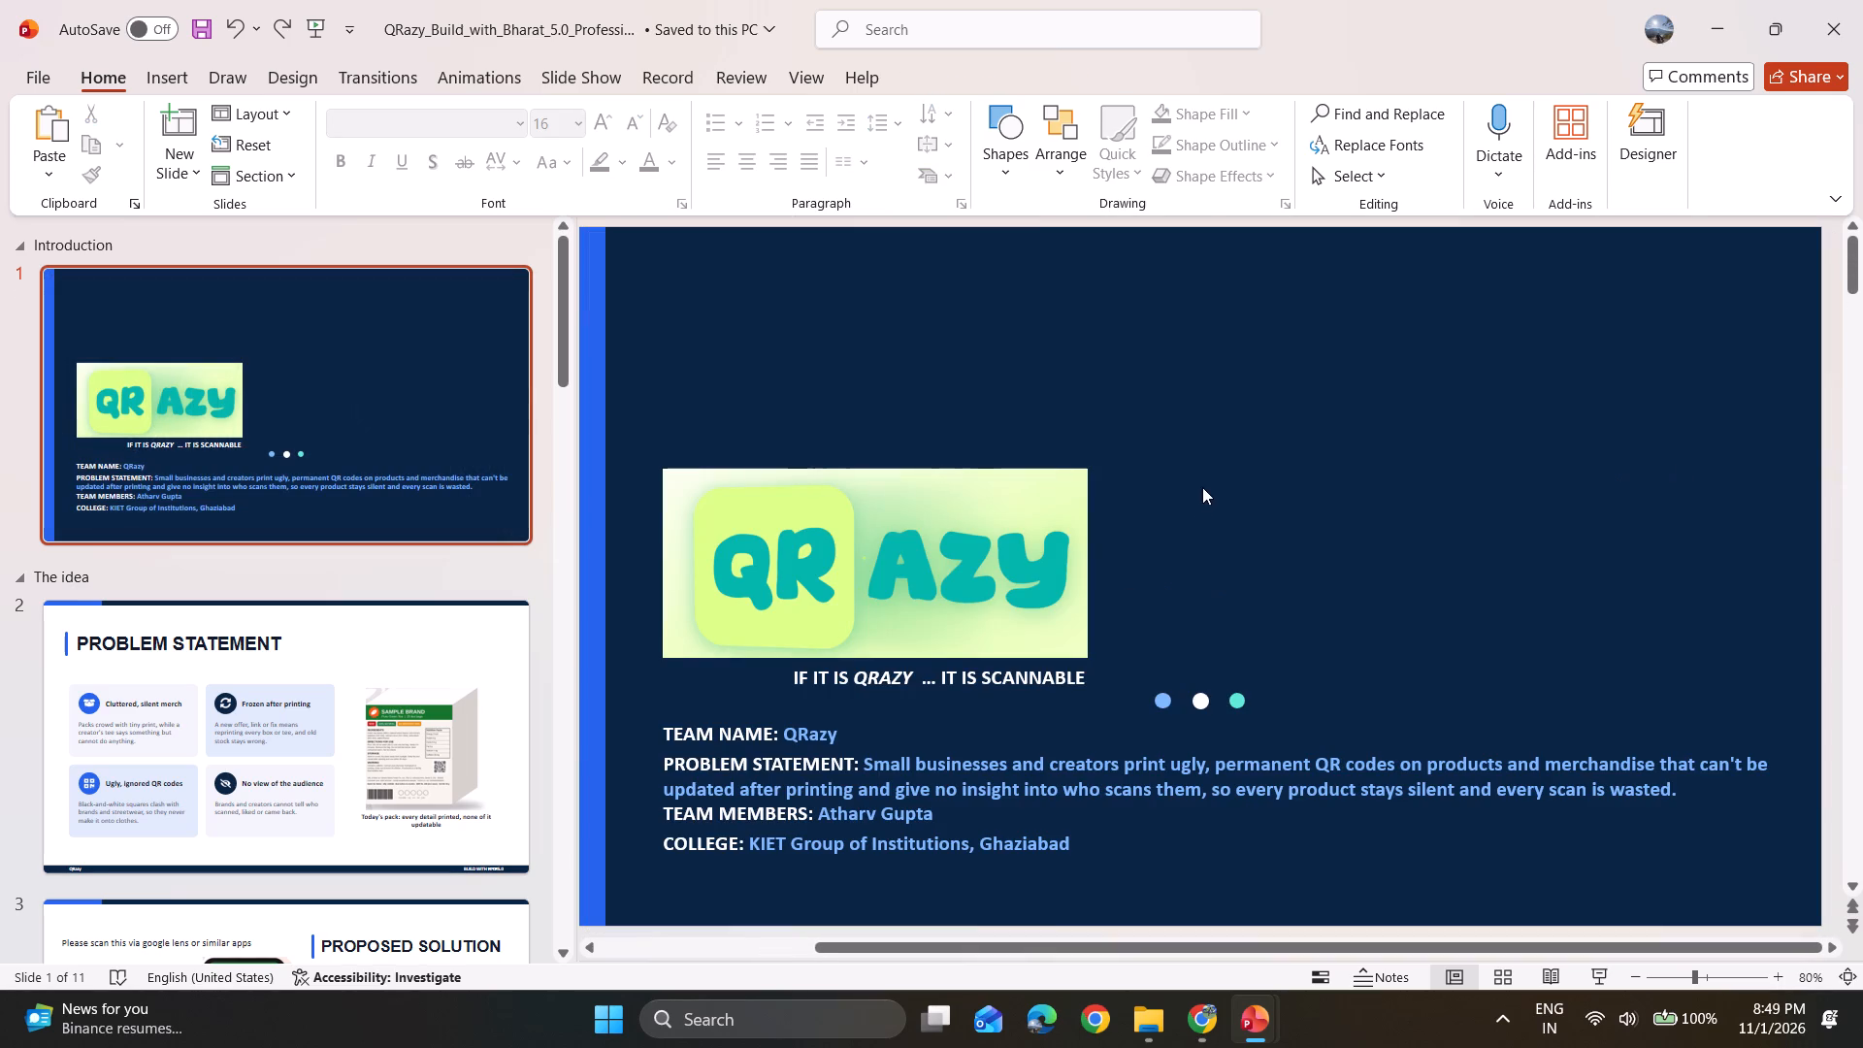
# Move the green QRazy logo picture straight up on the cover slide, leaving a gap above the tagline.
pyautogui.click(986, 559)
pyautogui.click(1093, 463)
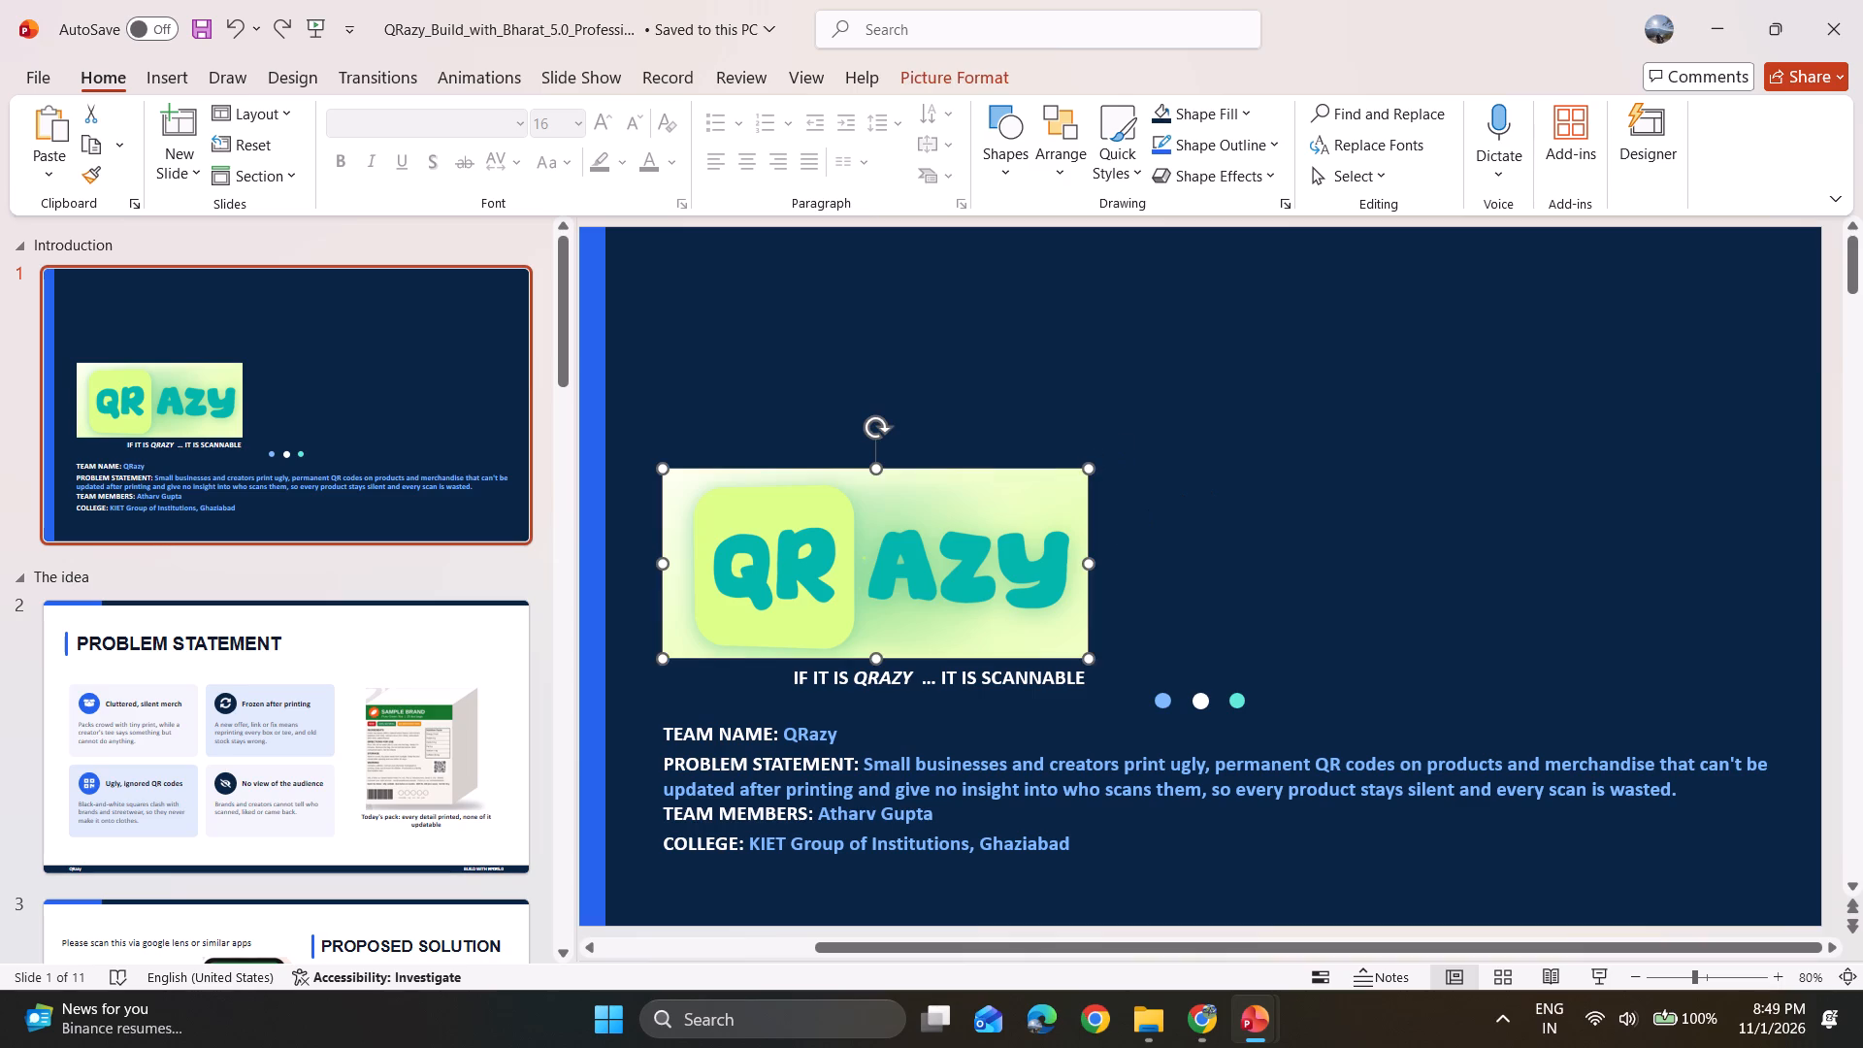
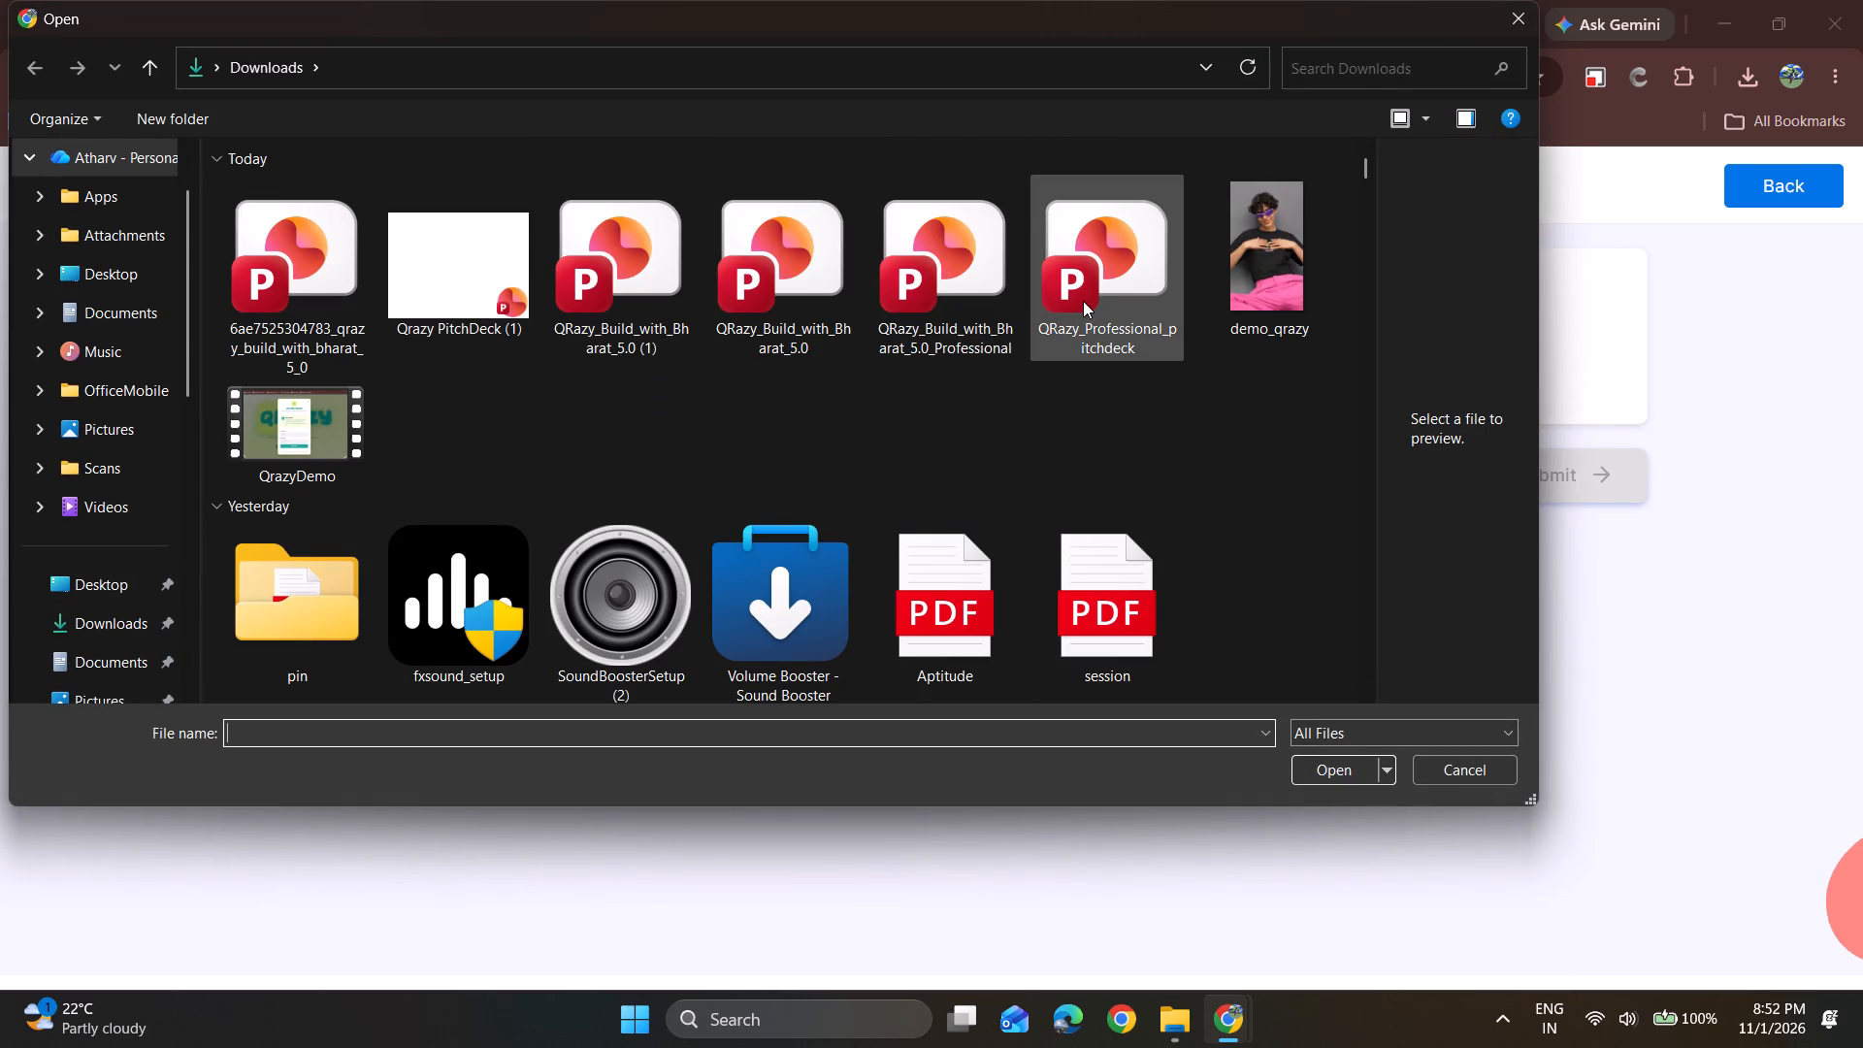
pyautogui.click(1097, 270)
pyautogui.click(1332, 762)
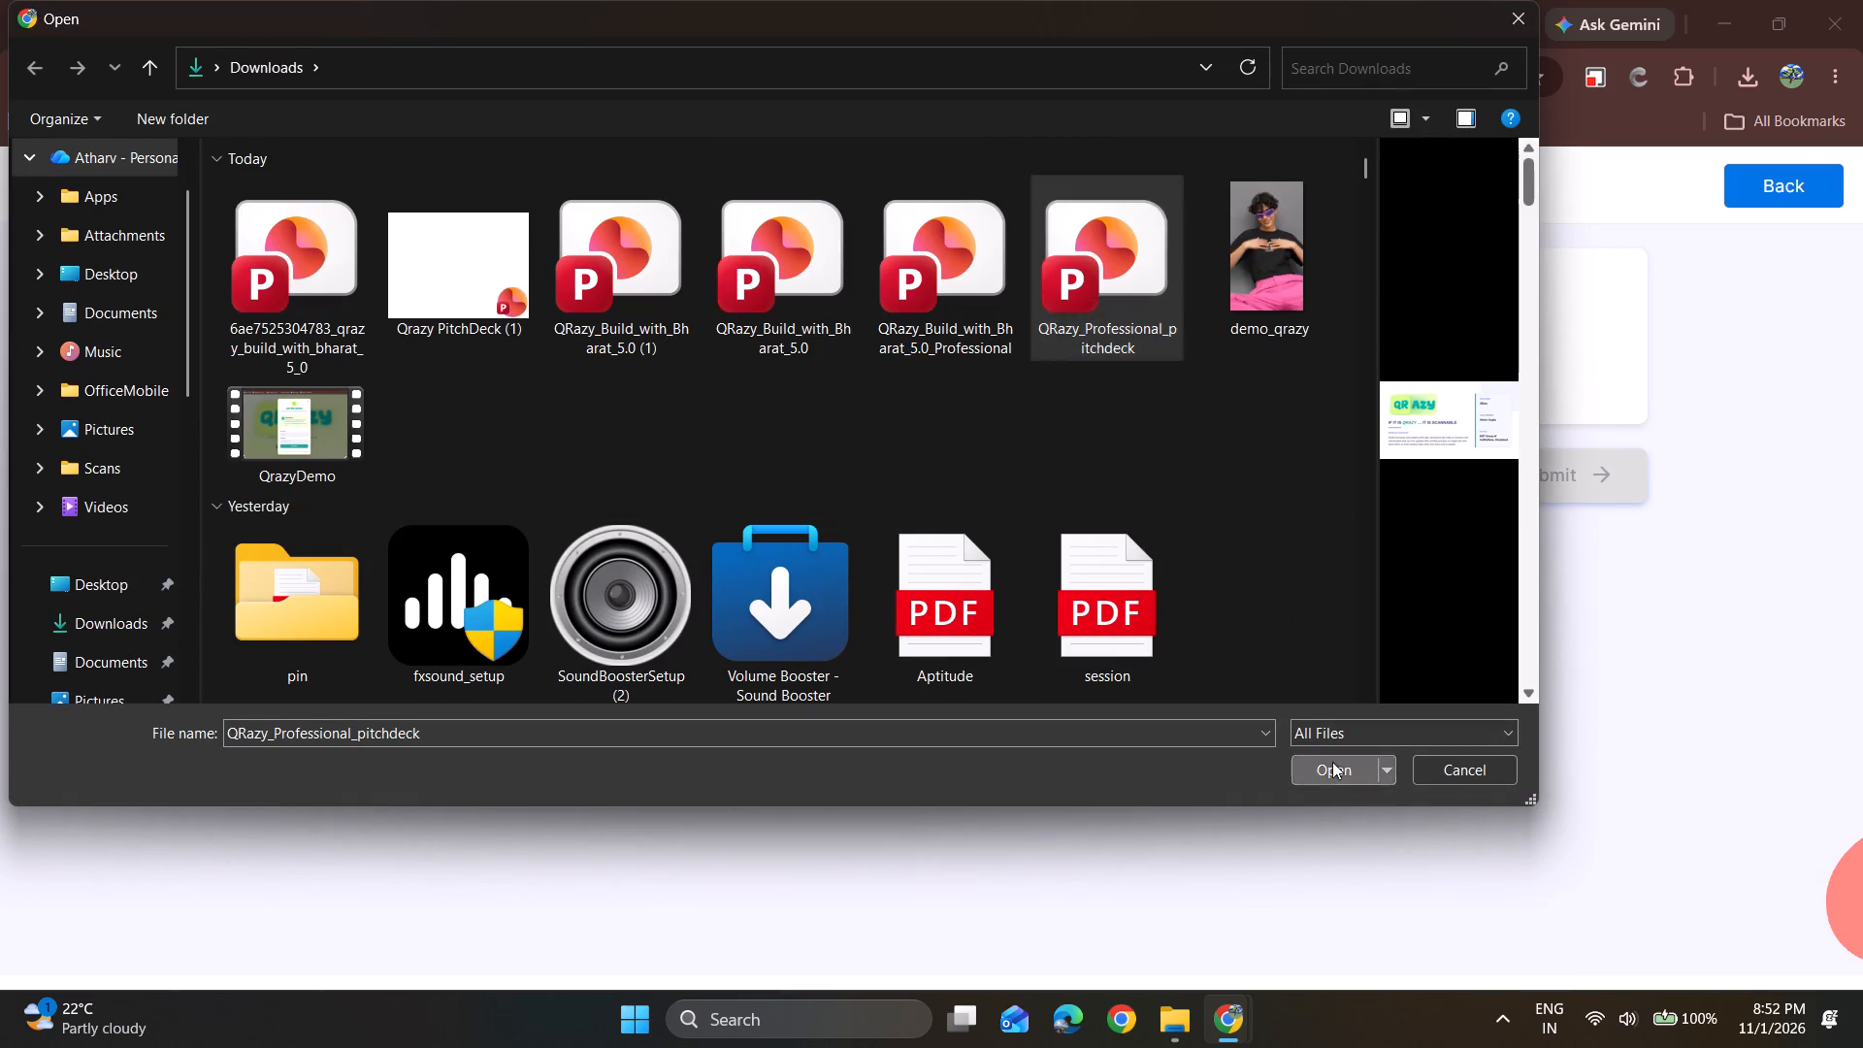
pyautogui.click(1549, 494)
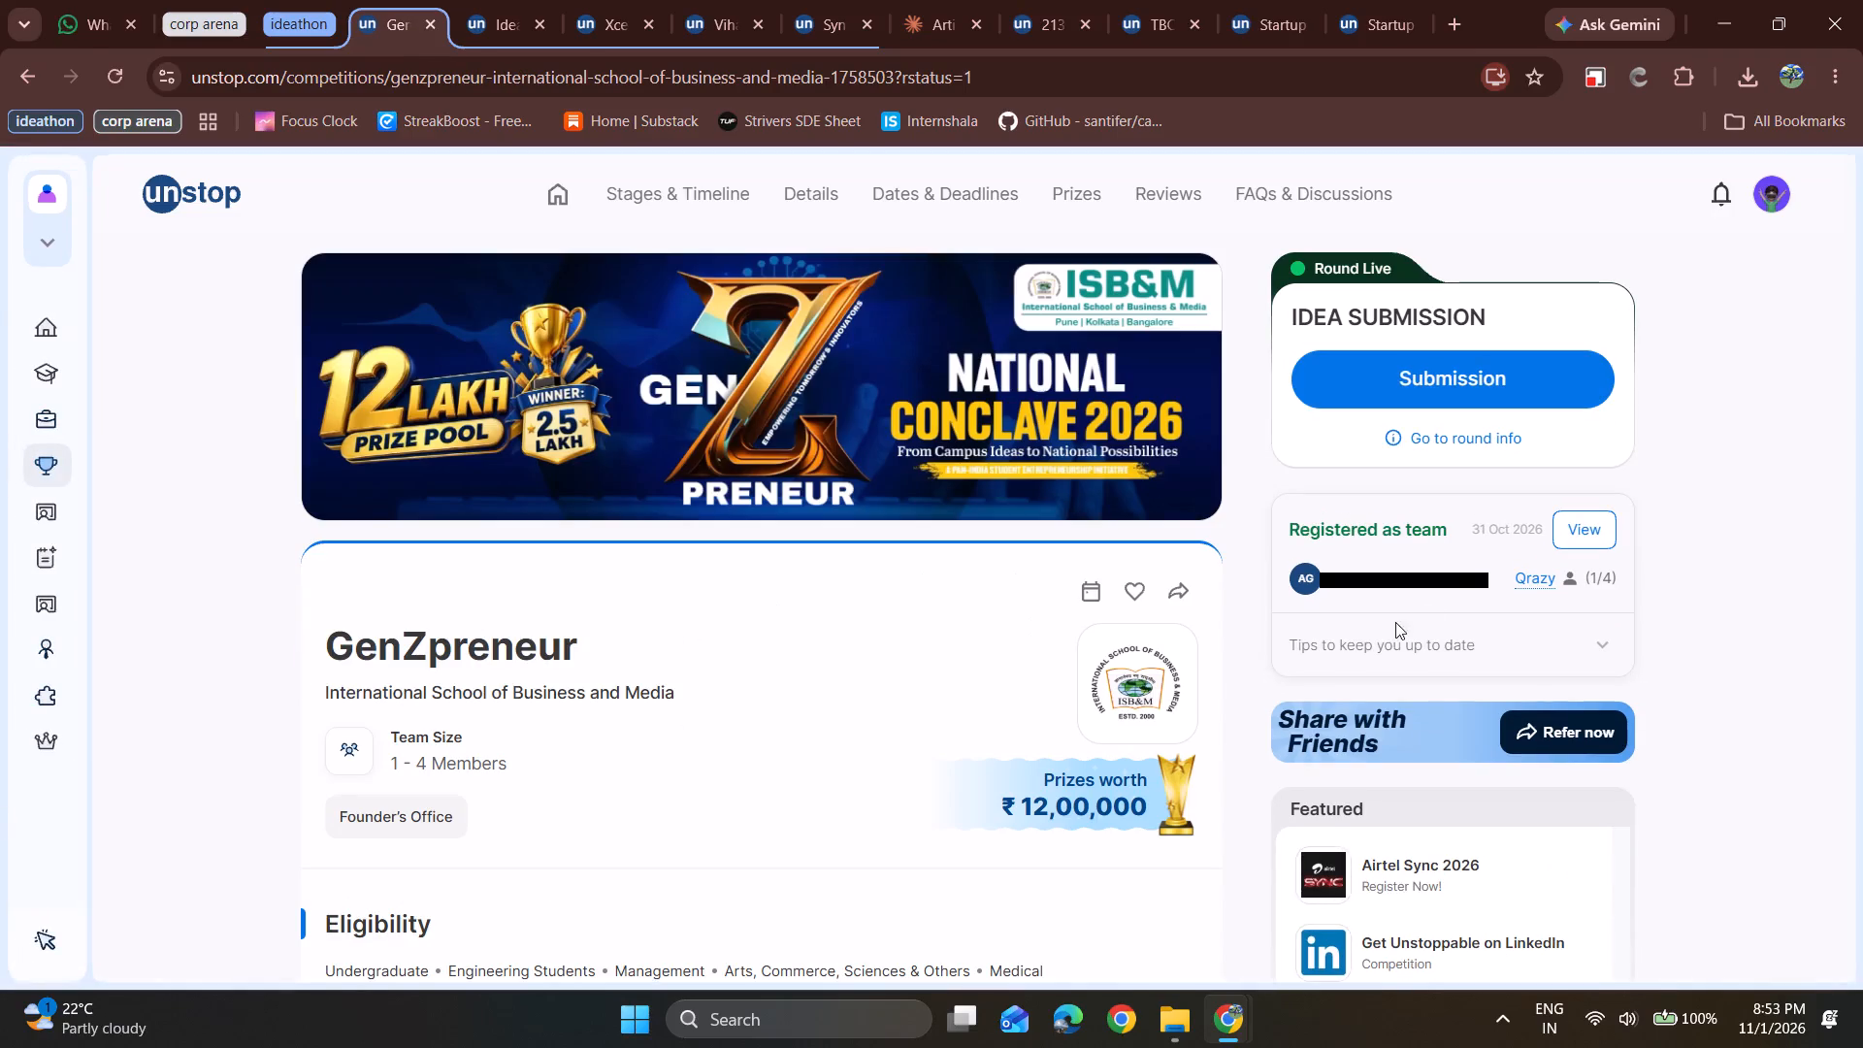
pyautogui.scroll(-4, 962, 586)
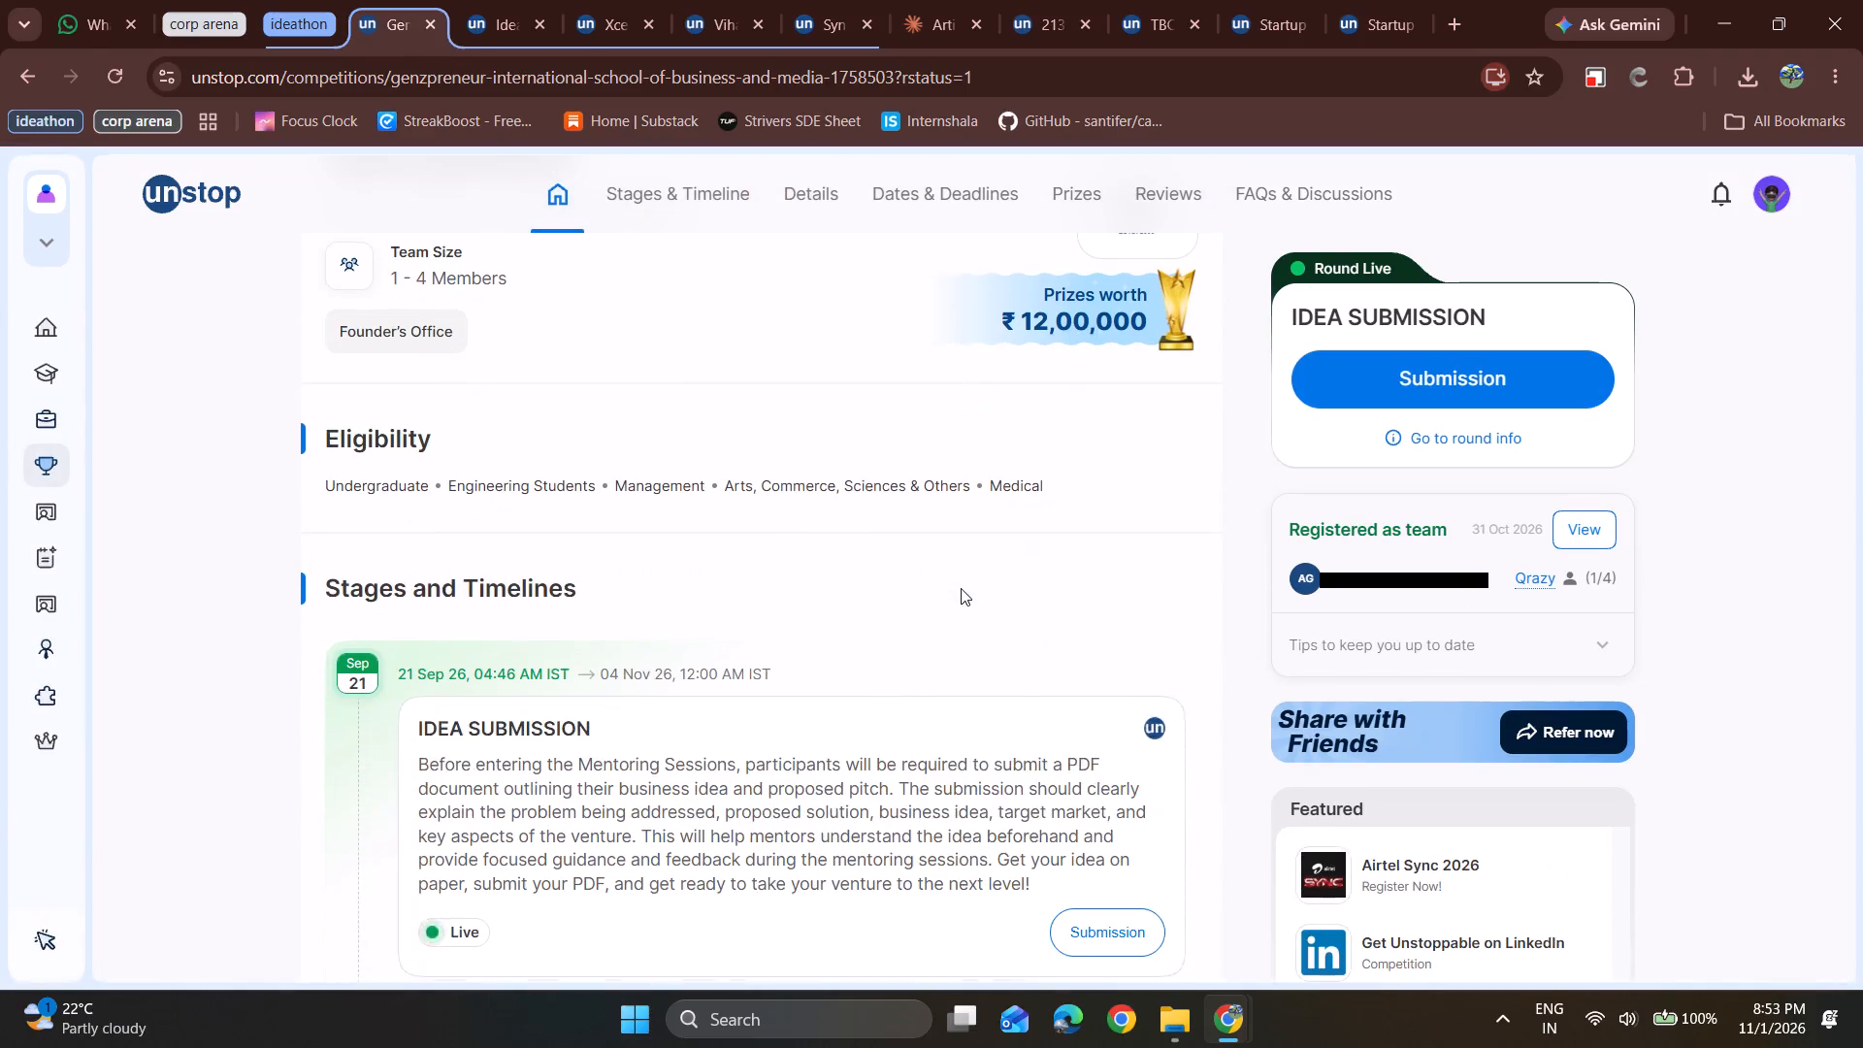
pyautogui.scroll(-2, 958, 592)
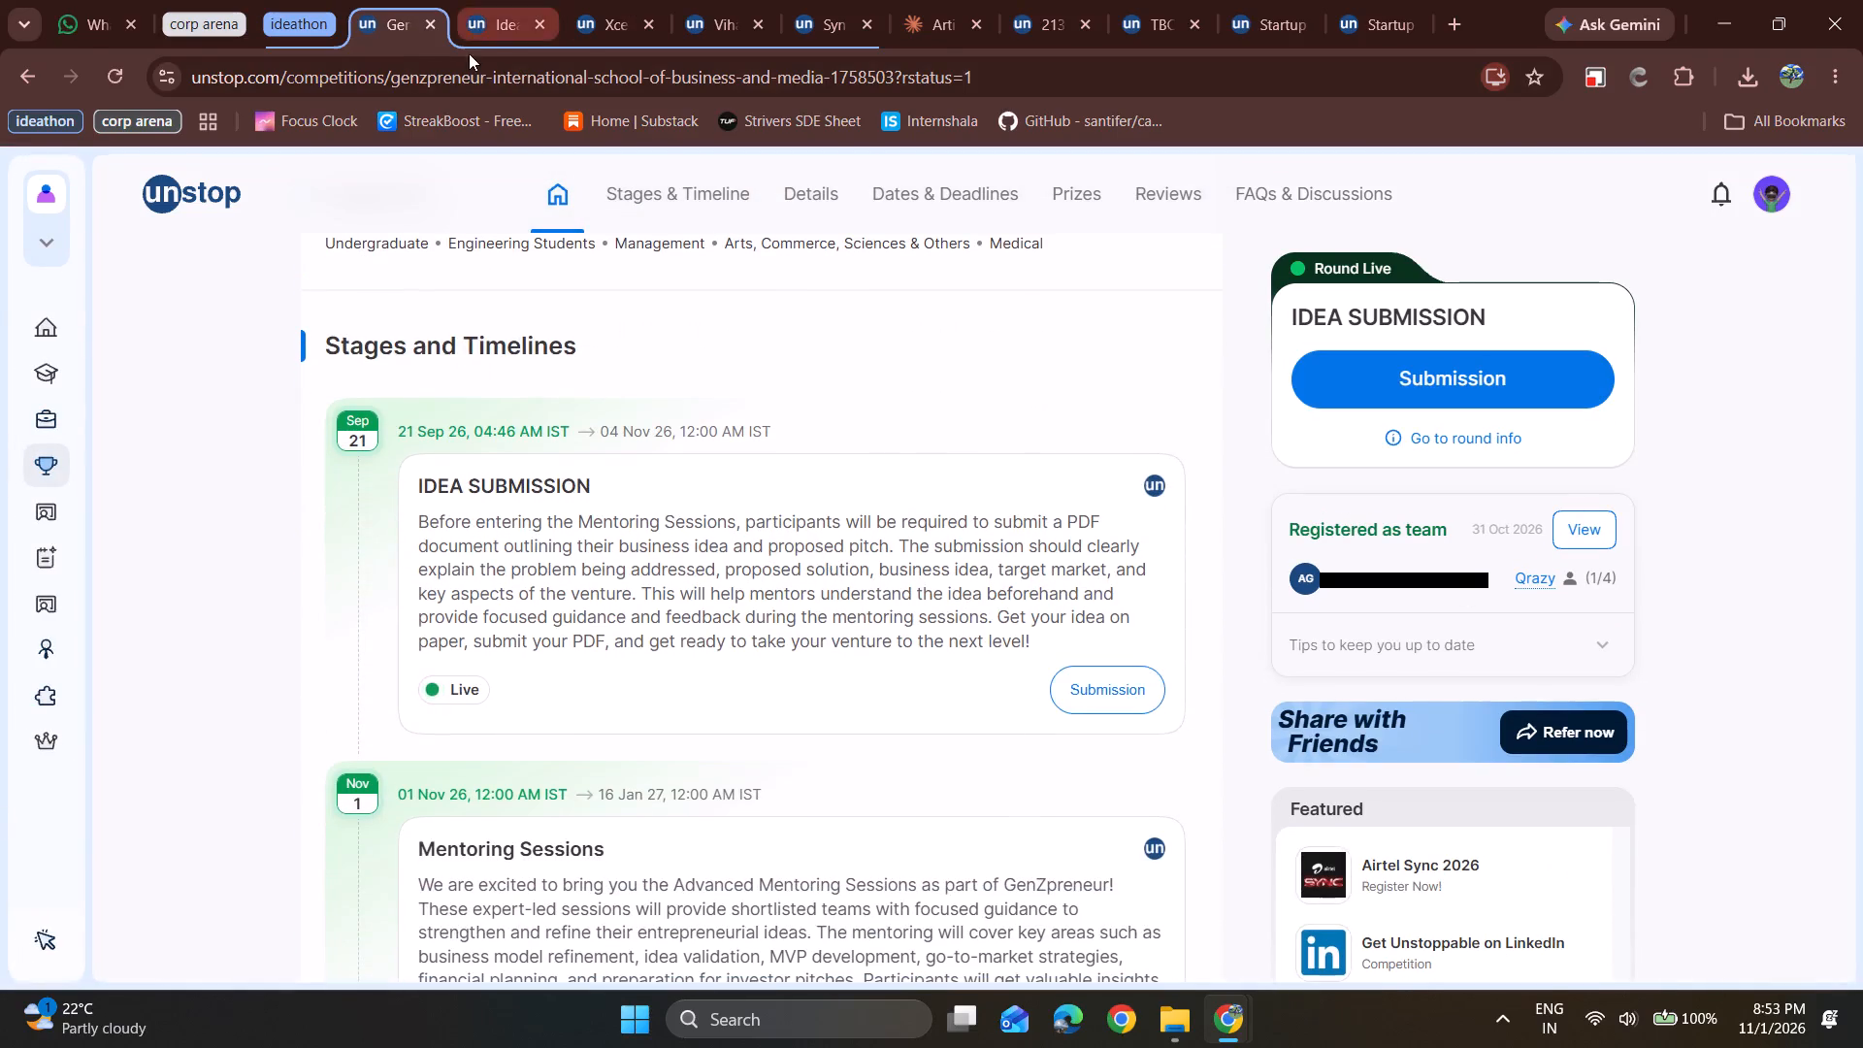
# Upload QRazy_Professional_pitchdeck to the PPT Submission round of Ideasurge 2k26-27 and submit it.
pyautogui.click(484, 31)
pyautogui.scroll(-3, 798, 457)
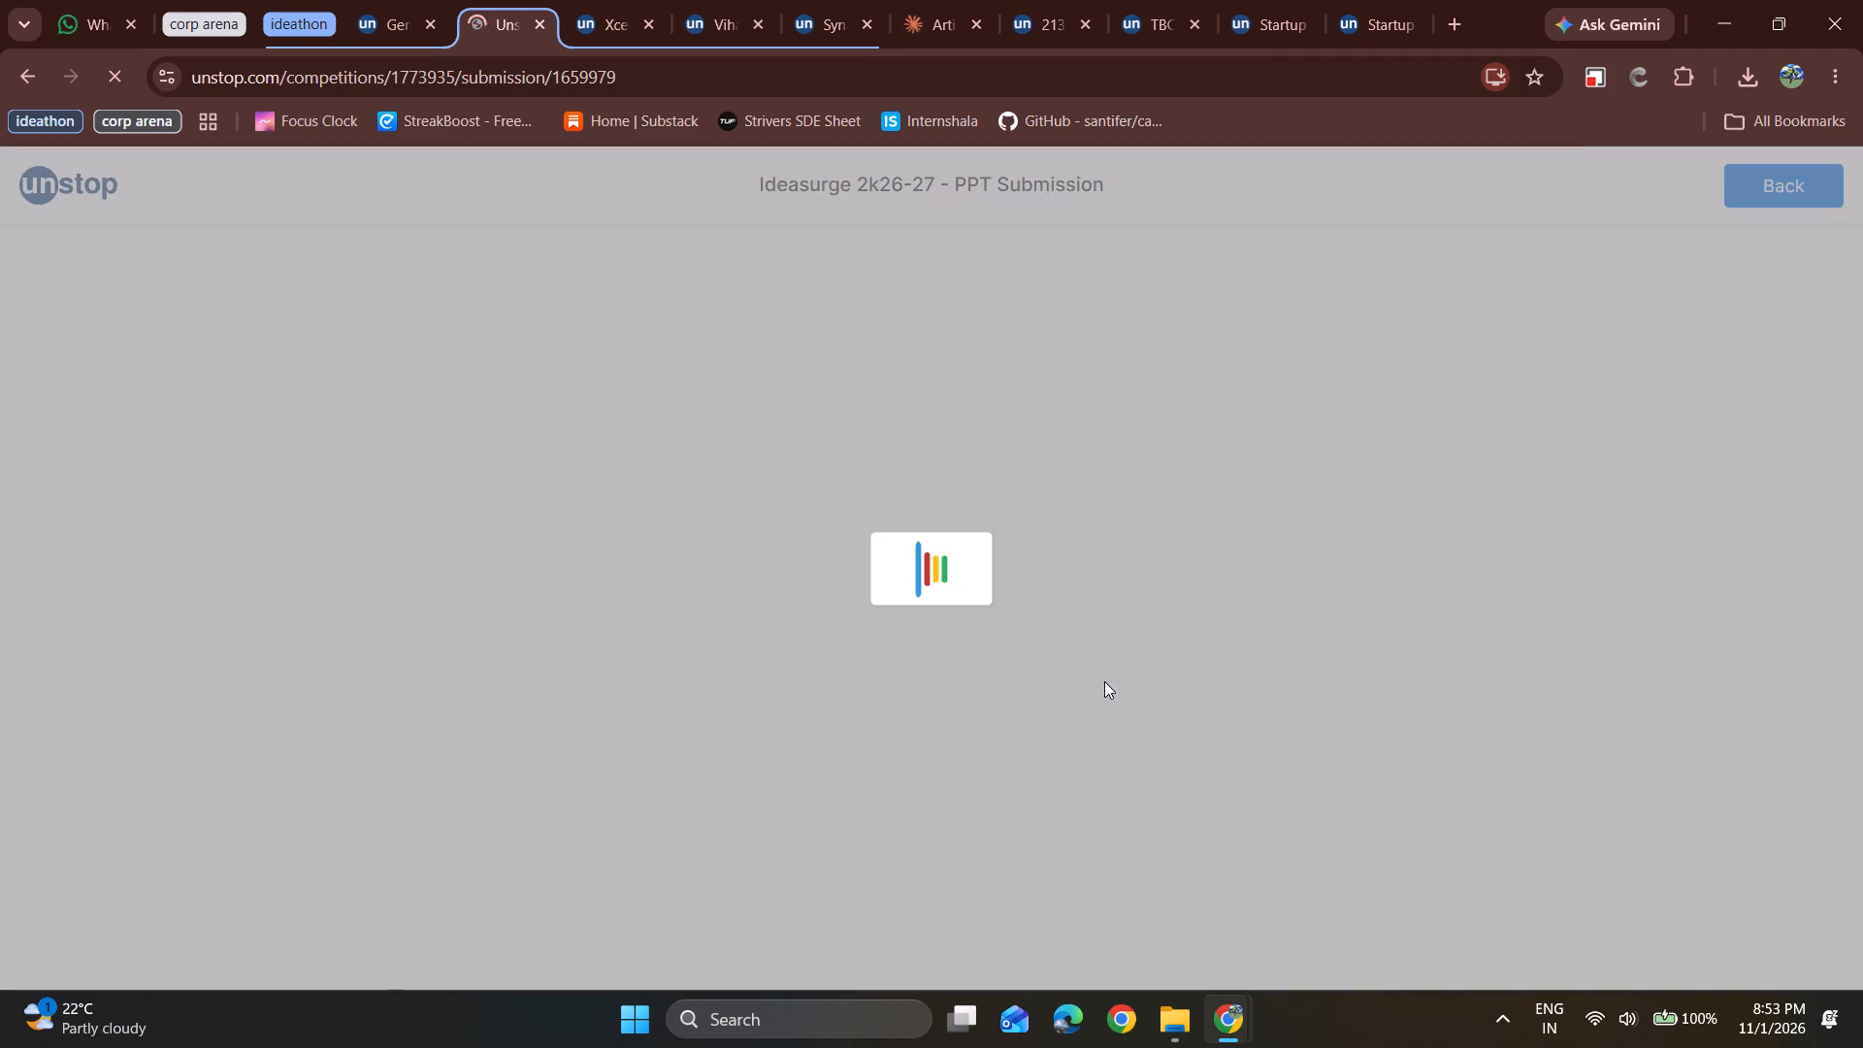
pyautogui.click(359, 360)
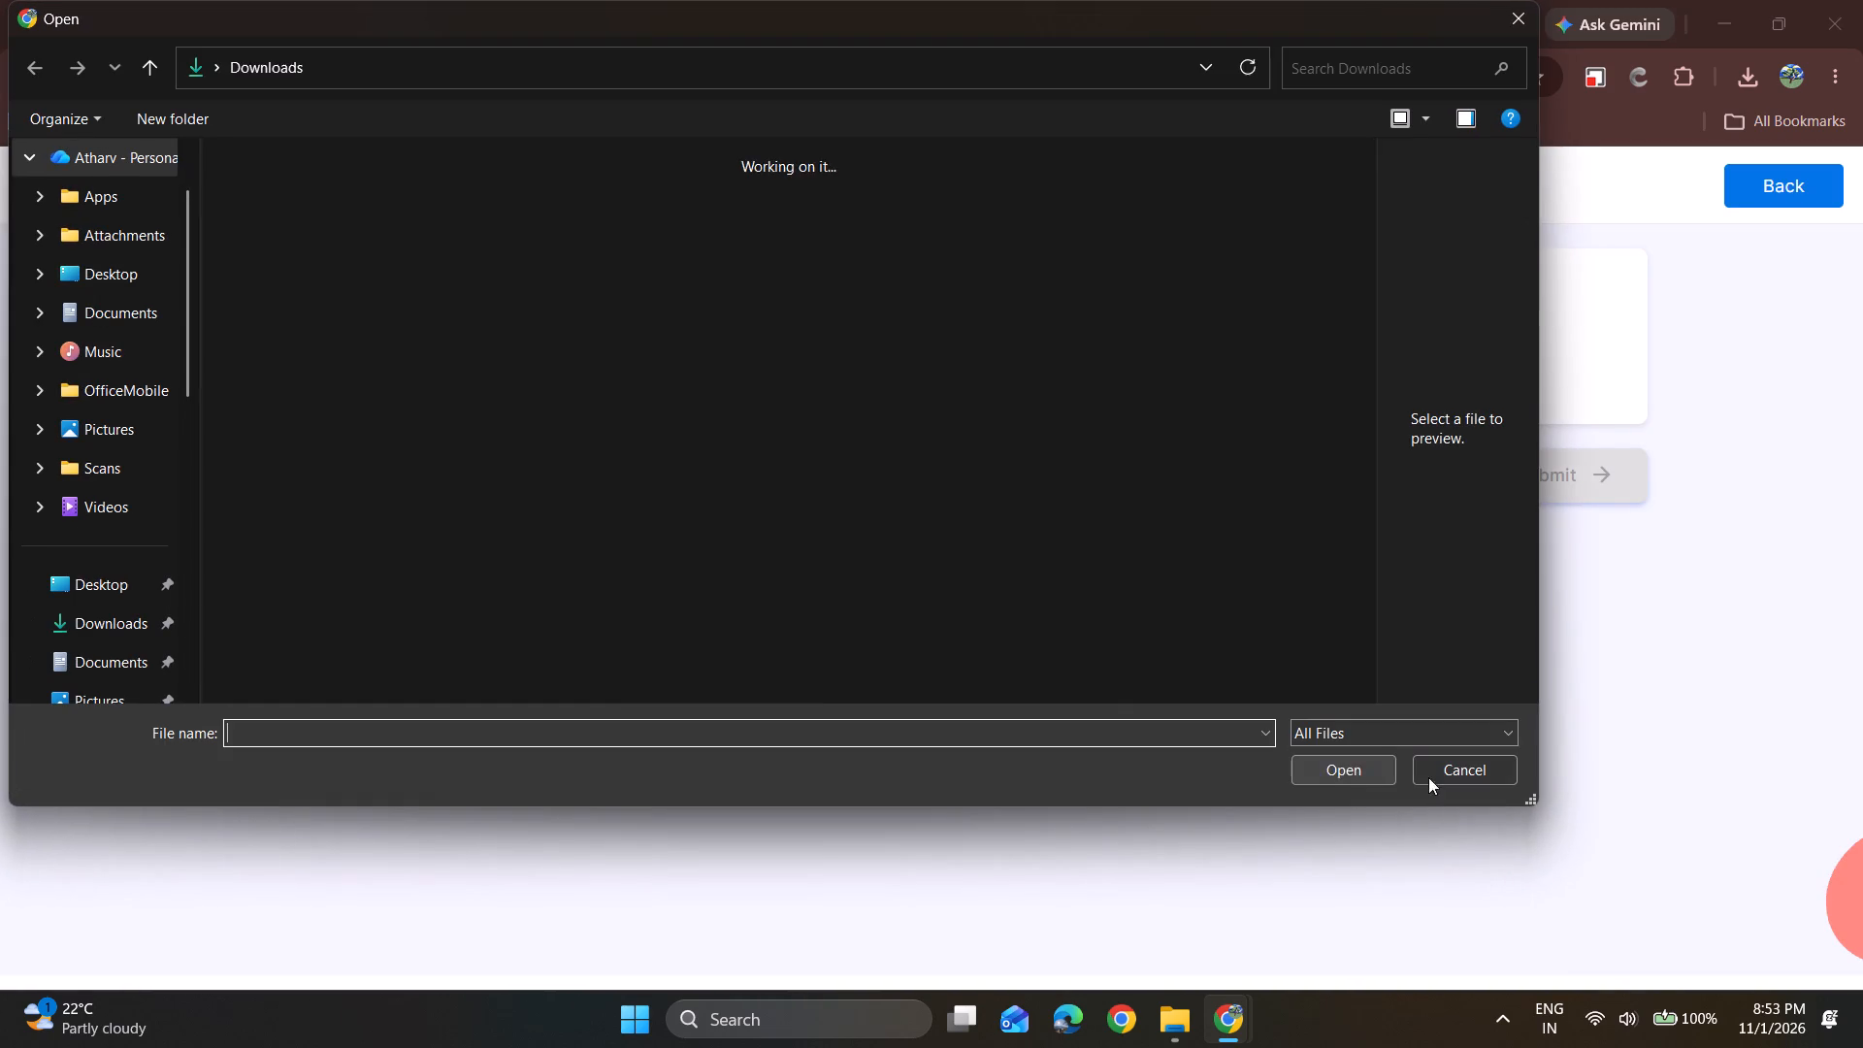
pyautogui.click(1097, 268)
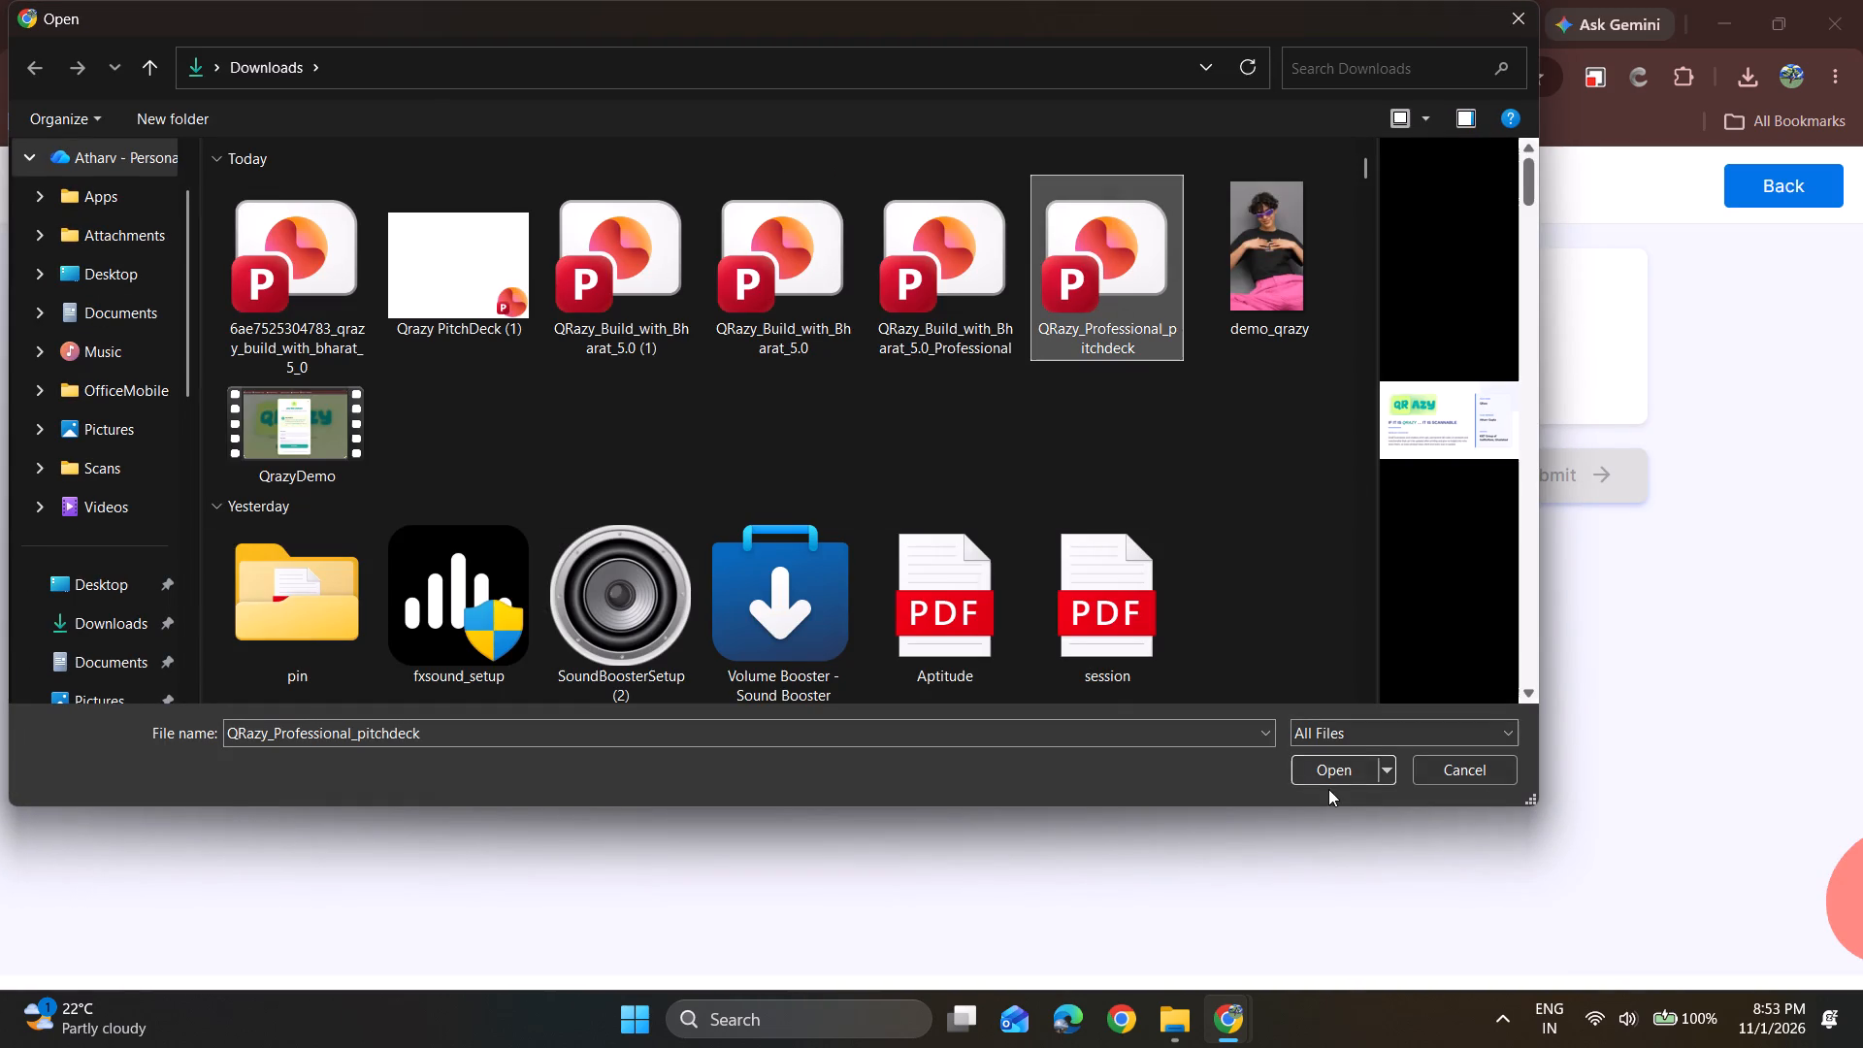
pyautogui.click(1321, 768)
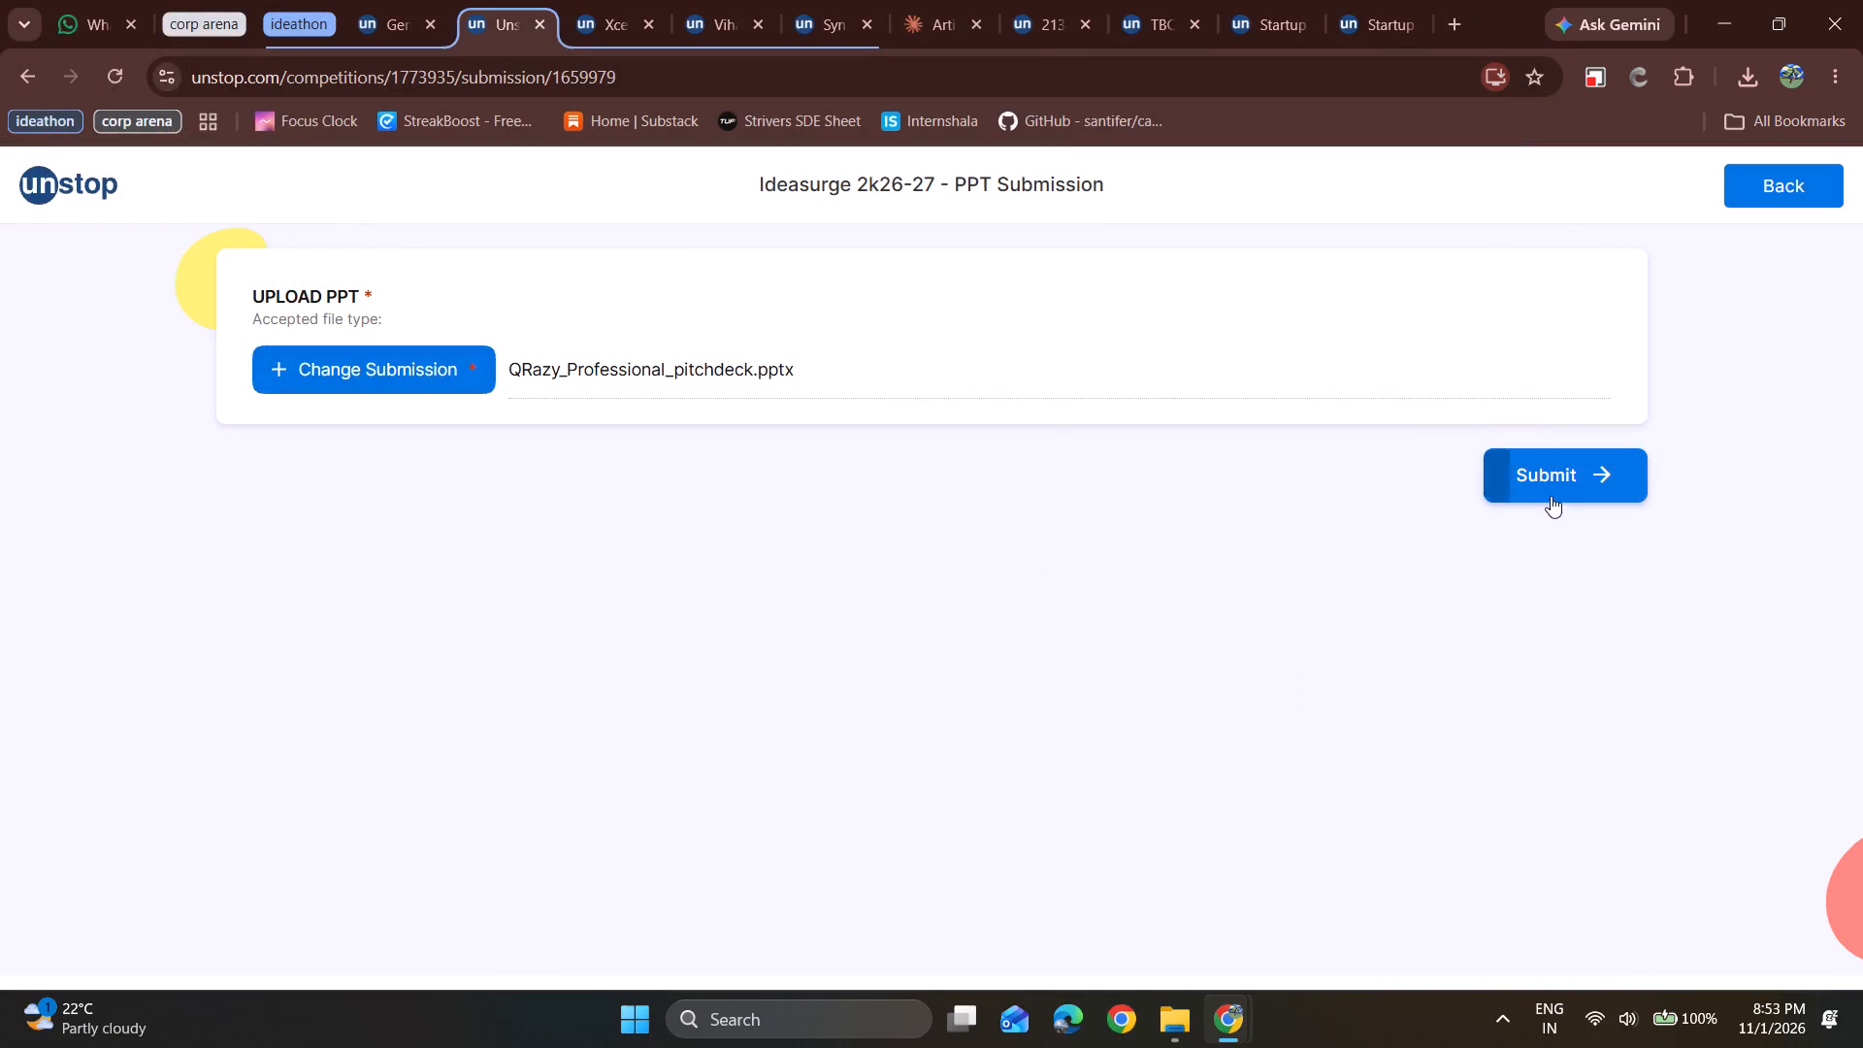
pyautogui.click(1557, 490)
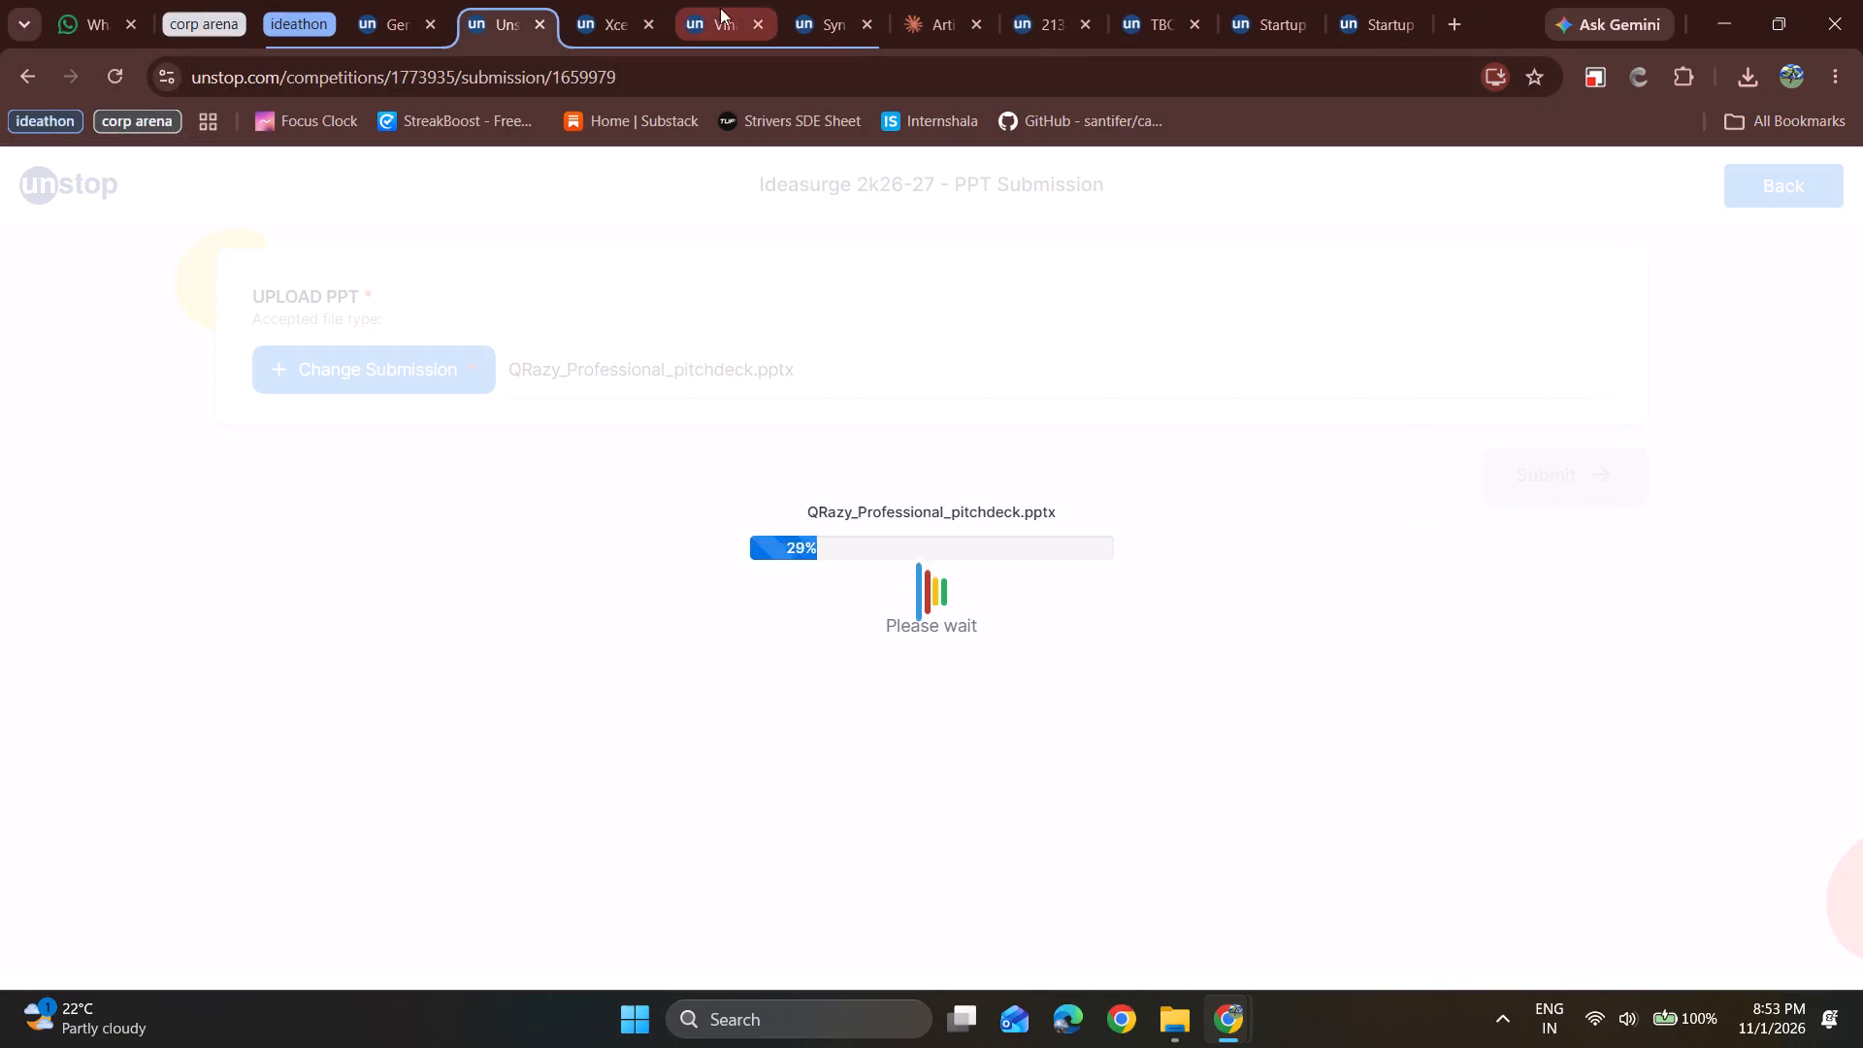
# Fill in the Xcelerate 4.0 Qualifying Round form with the QRazy_Professional_pitchdeck presentation and the startup name Qrazy.
pyautogui.click(603, 28)
pyautogui.scroll(-4, 721, 634)
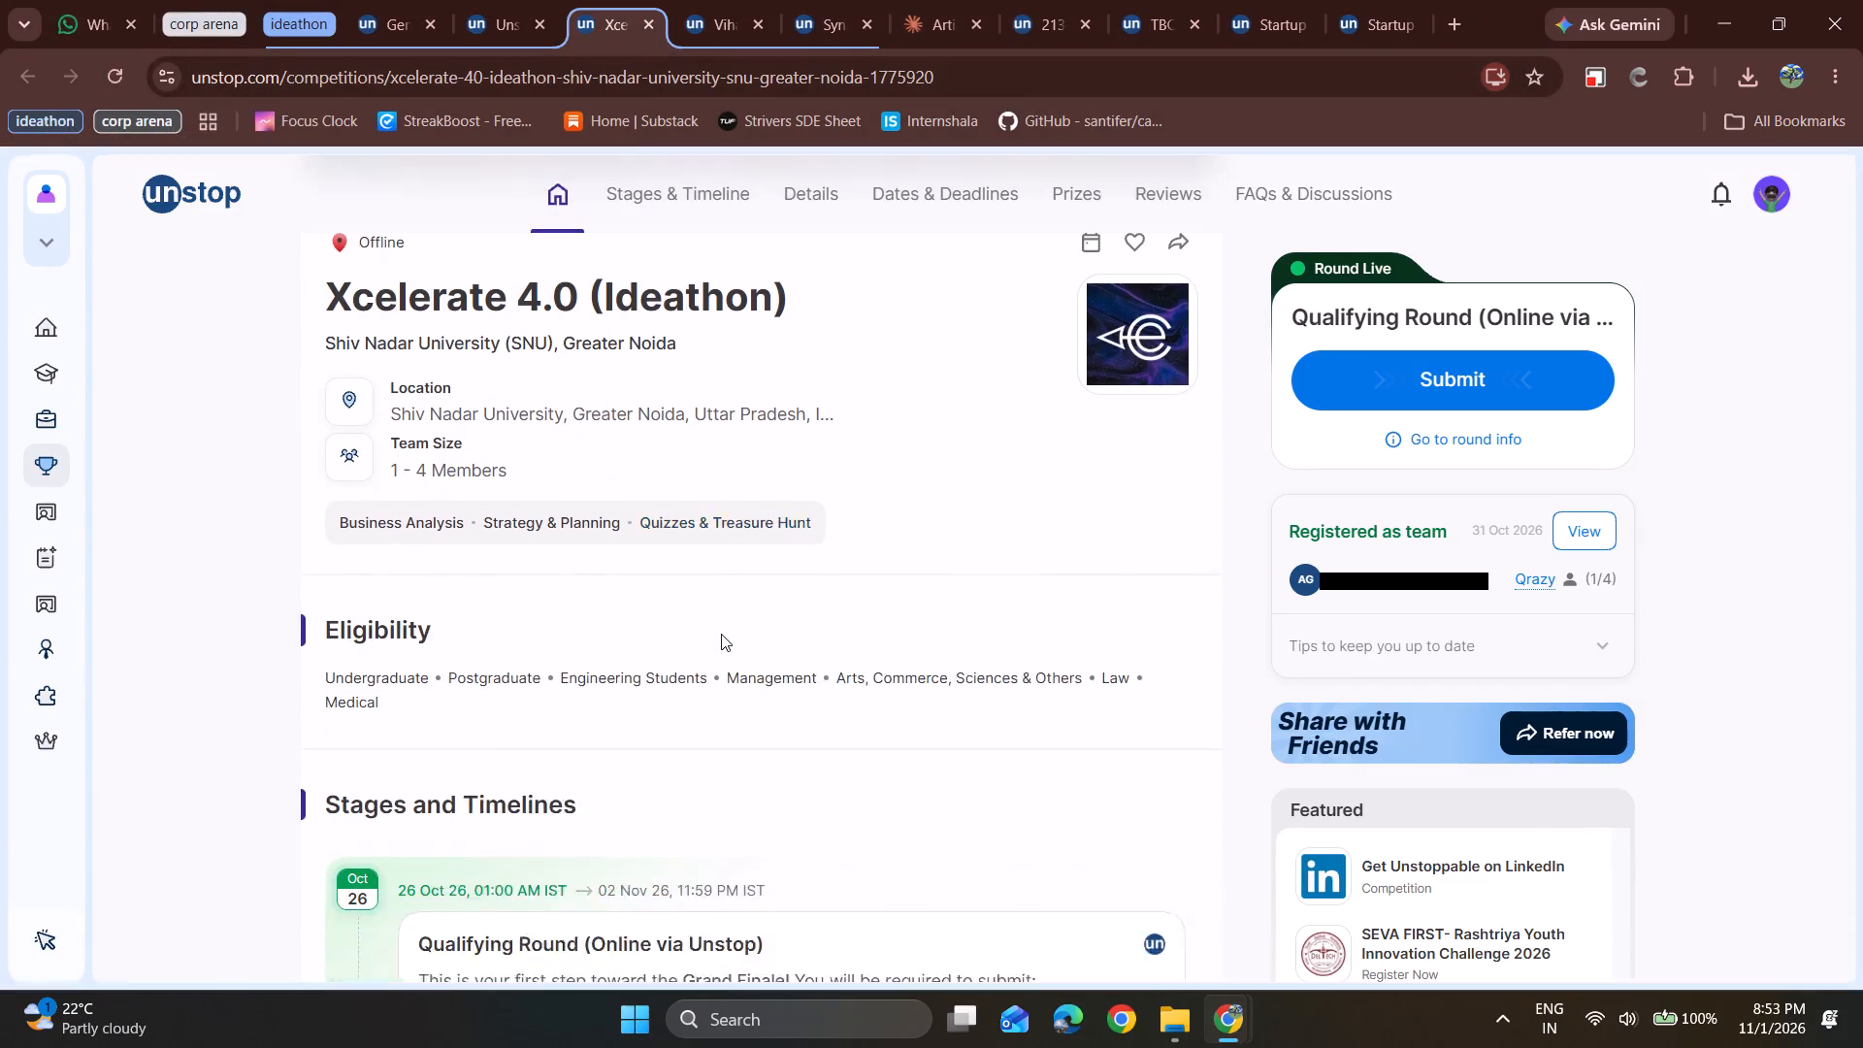
pyautogui.scroll(-2, 721, 634)
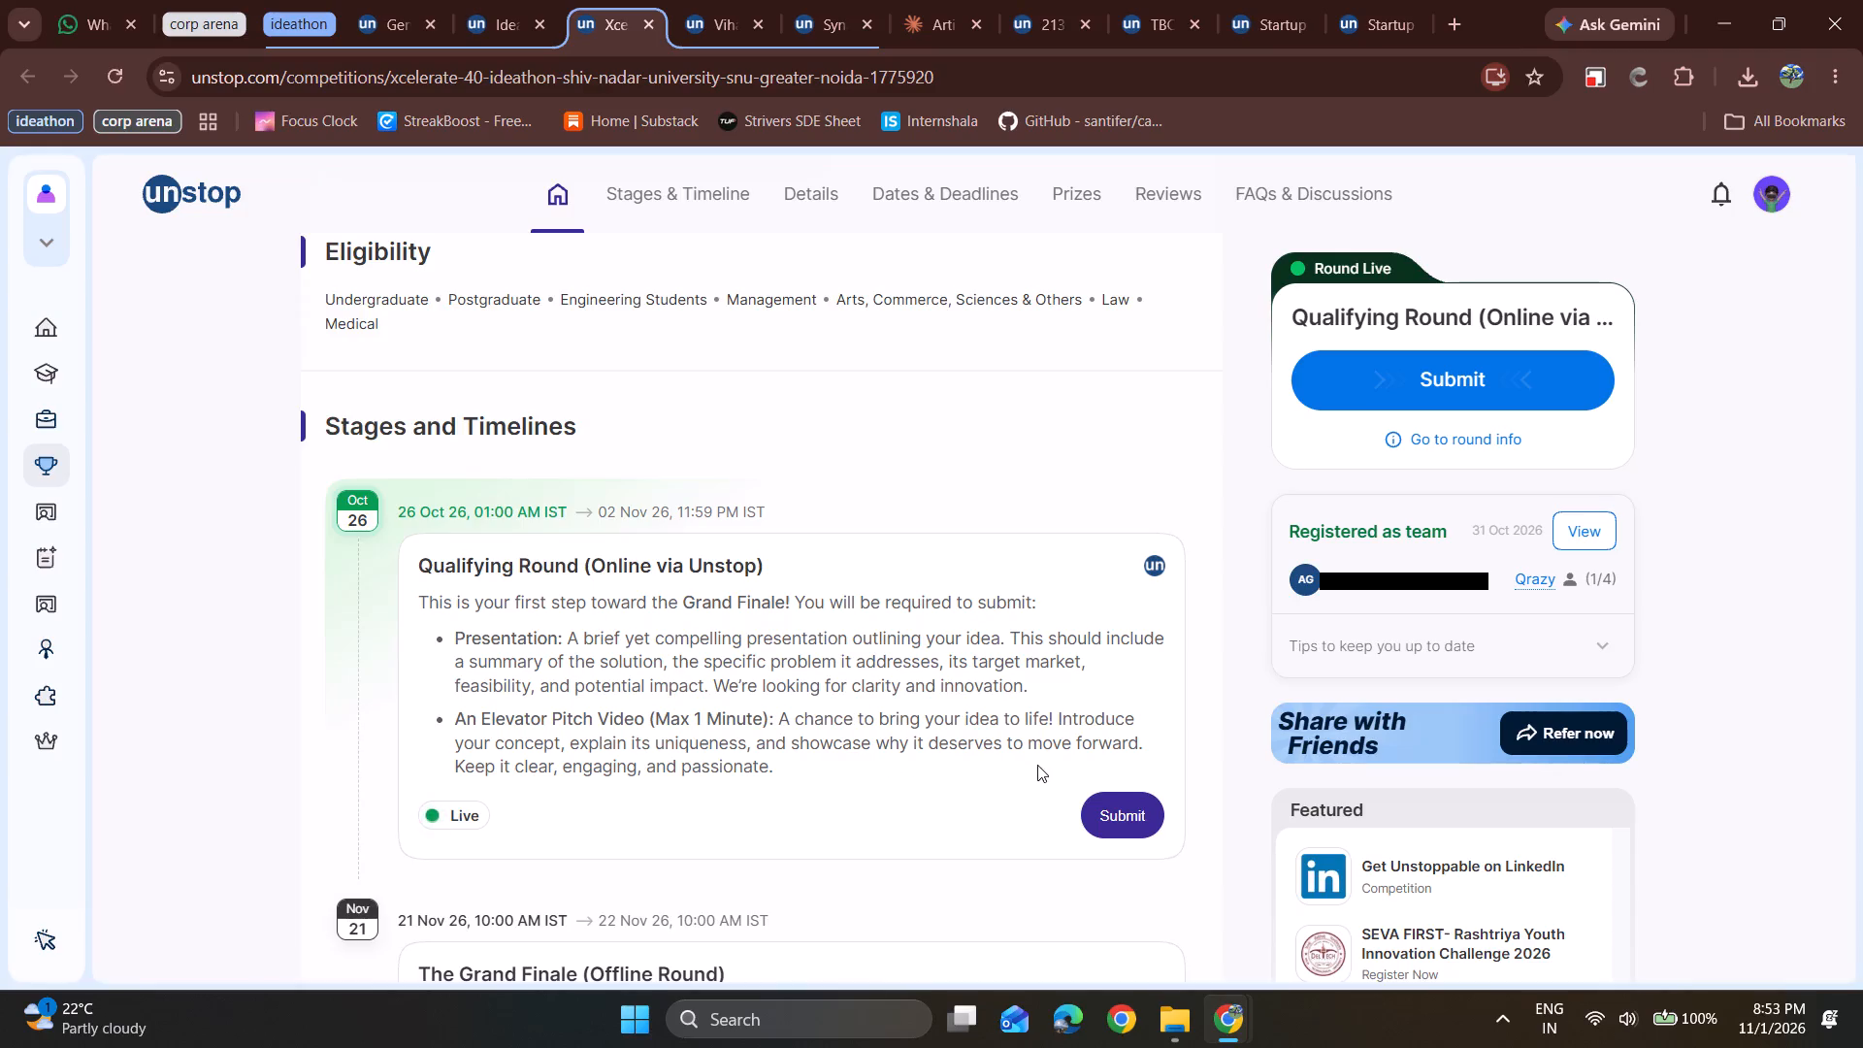
pyautogui.click(1116, 808)
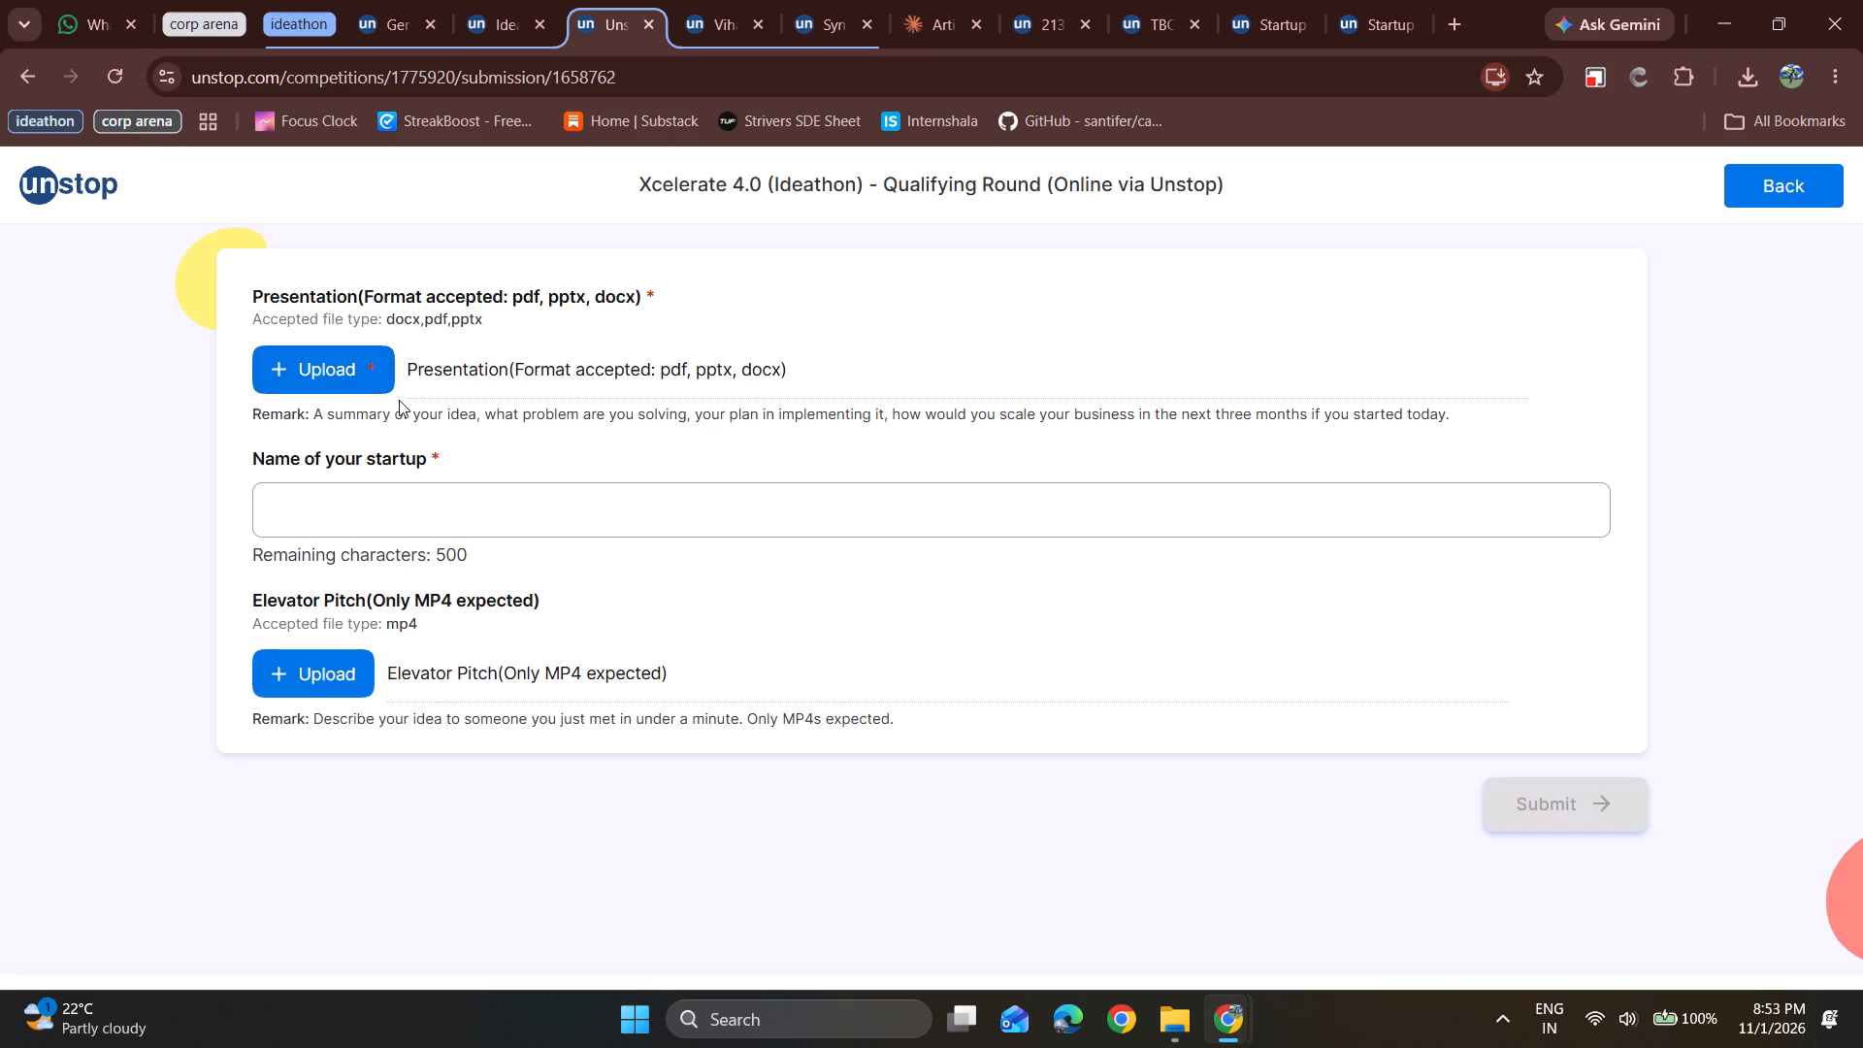
pyautogui.click(320, 370)
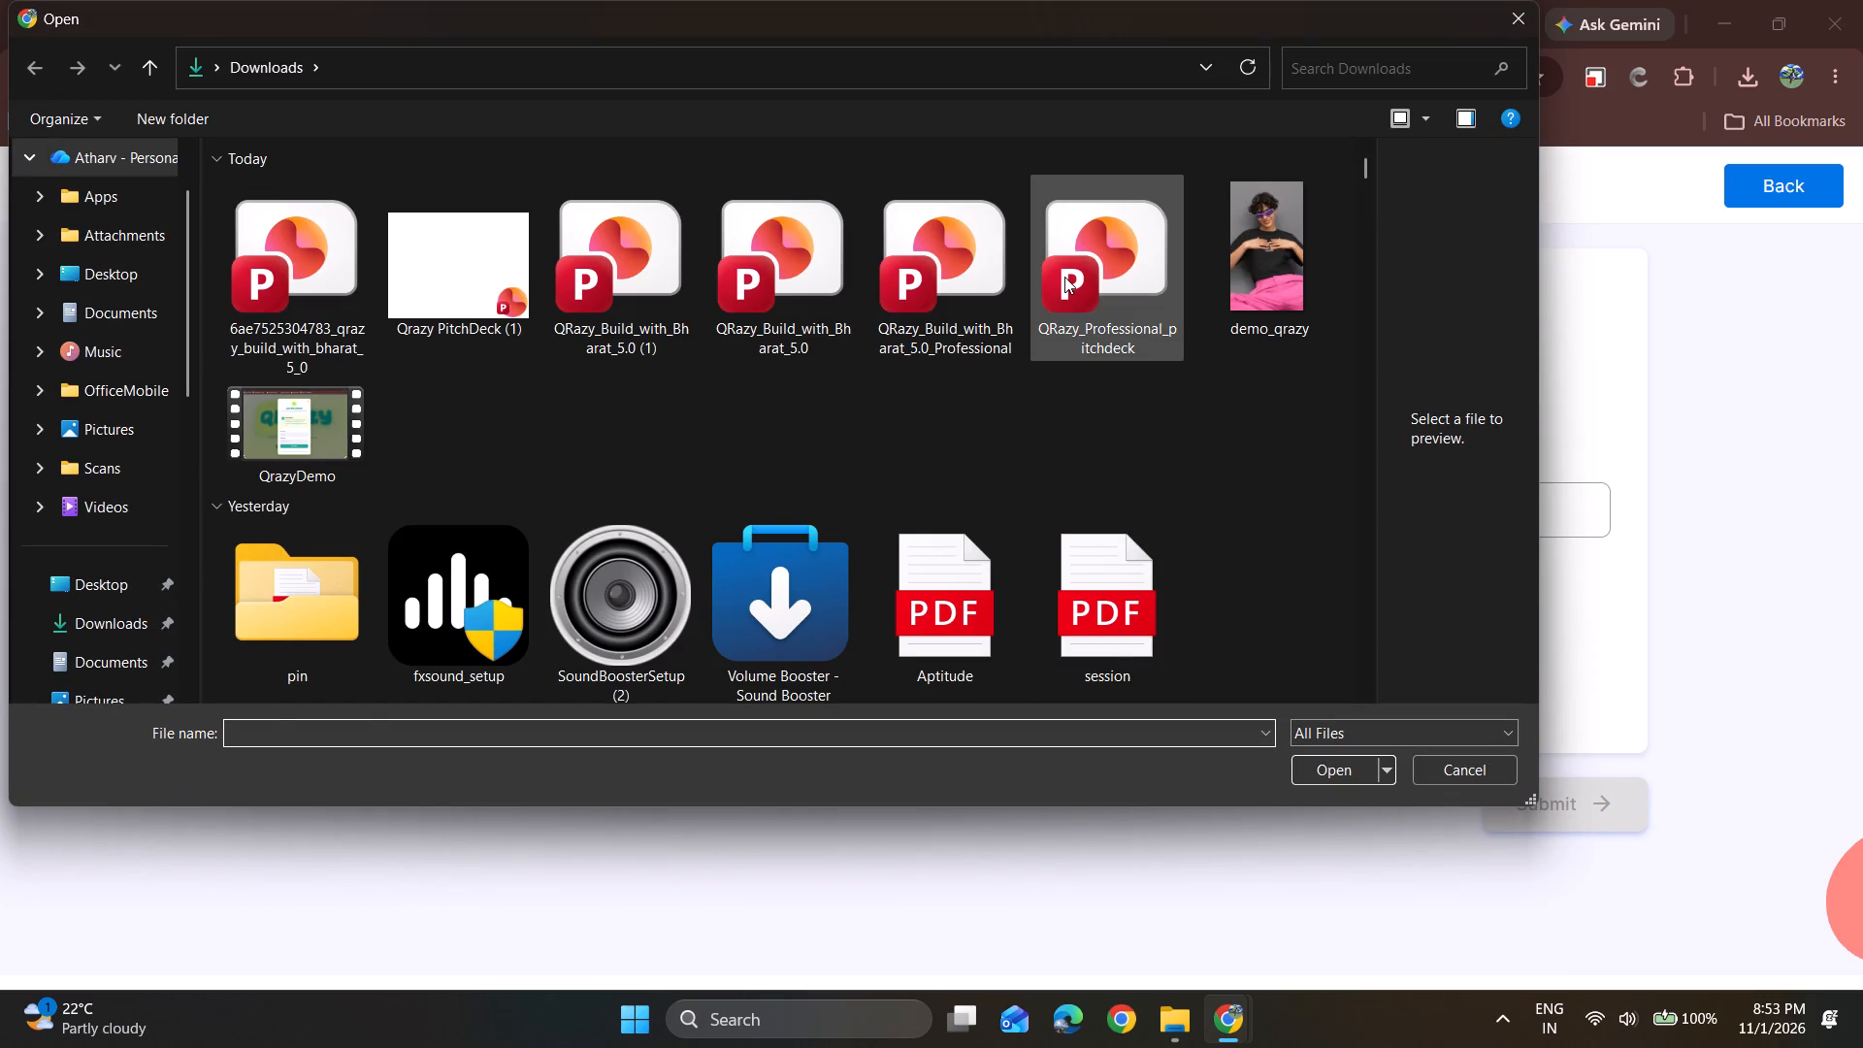
pyautogui.click(1064, 277)
pyautogui.click(1319, 770)
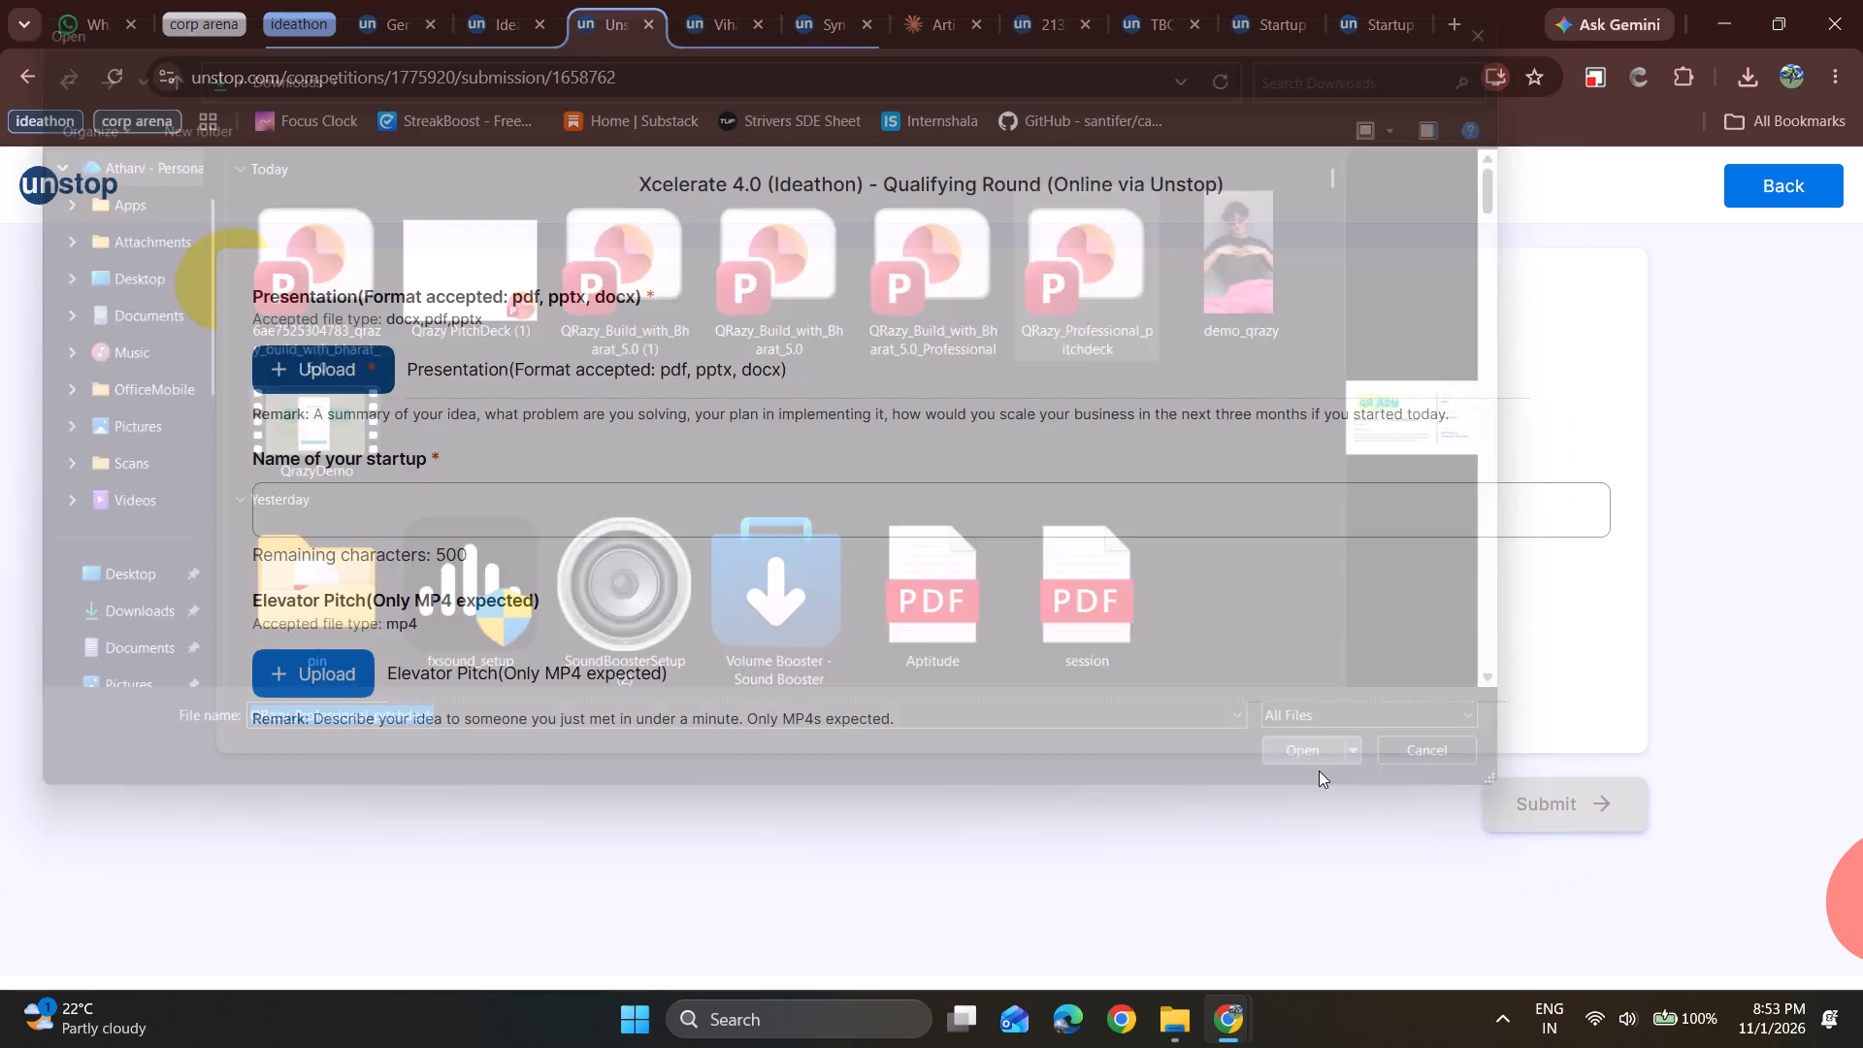
pyautogui.click(352, 484)
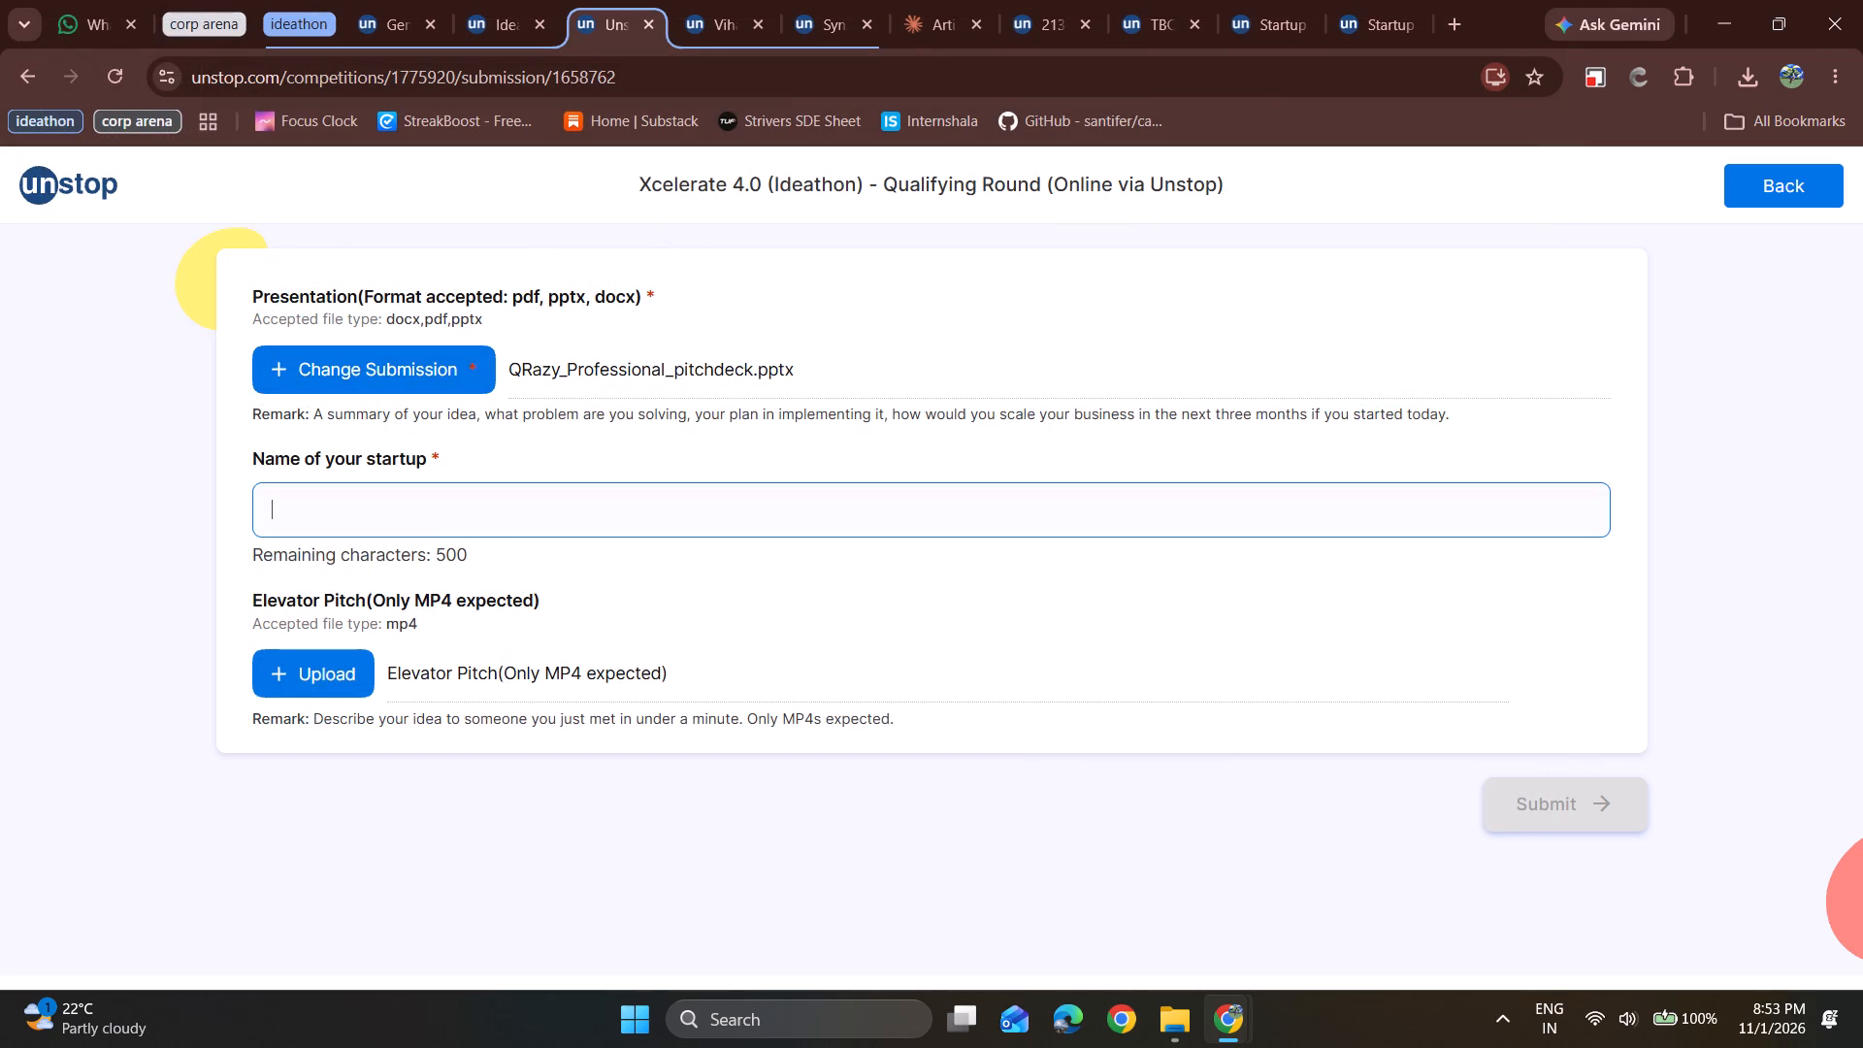
pyautogui.write('Qrazy')
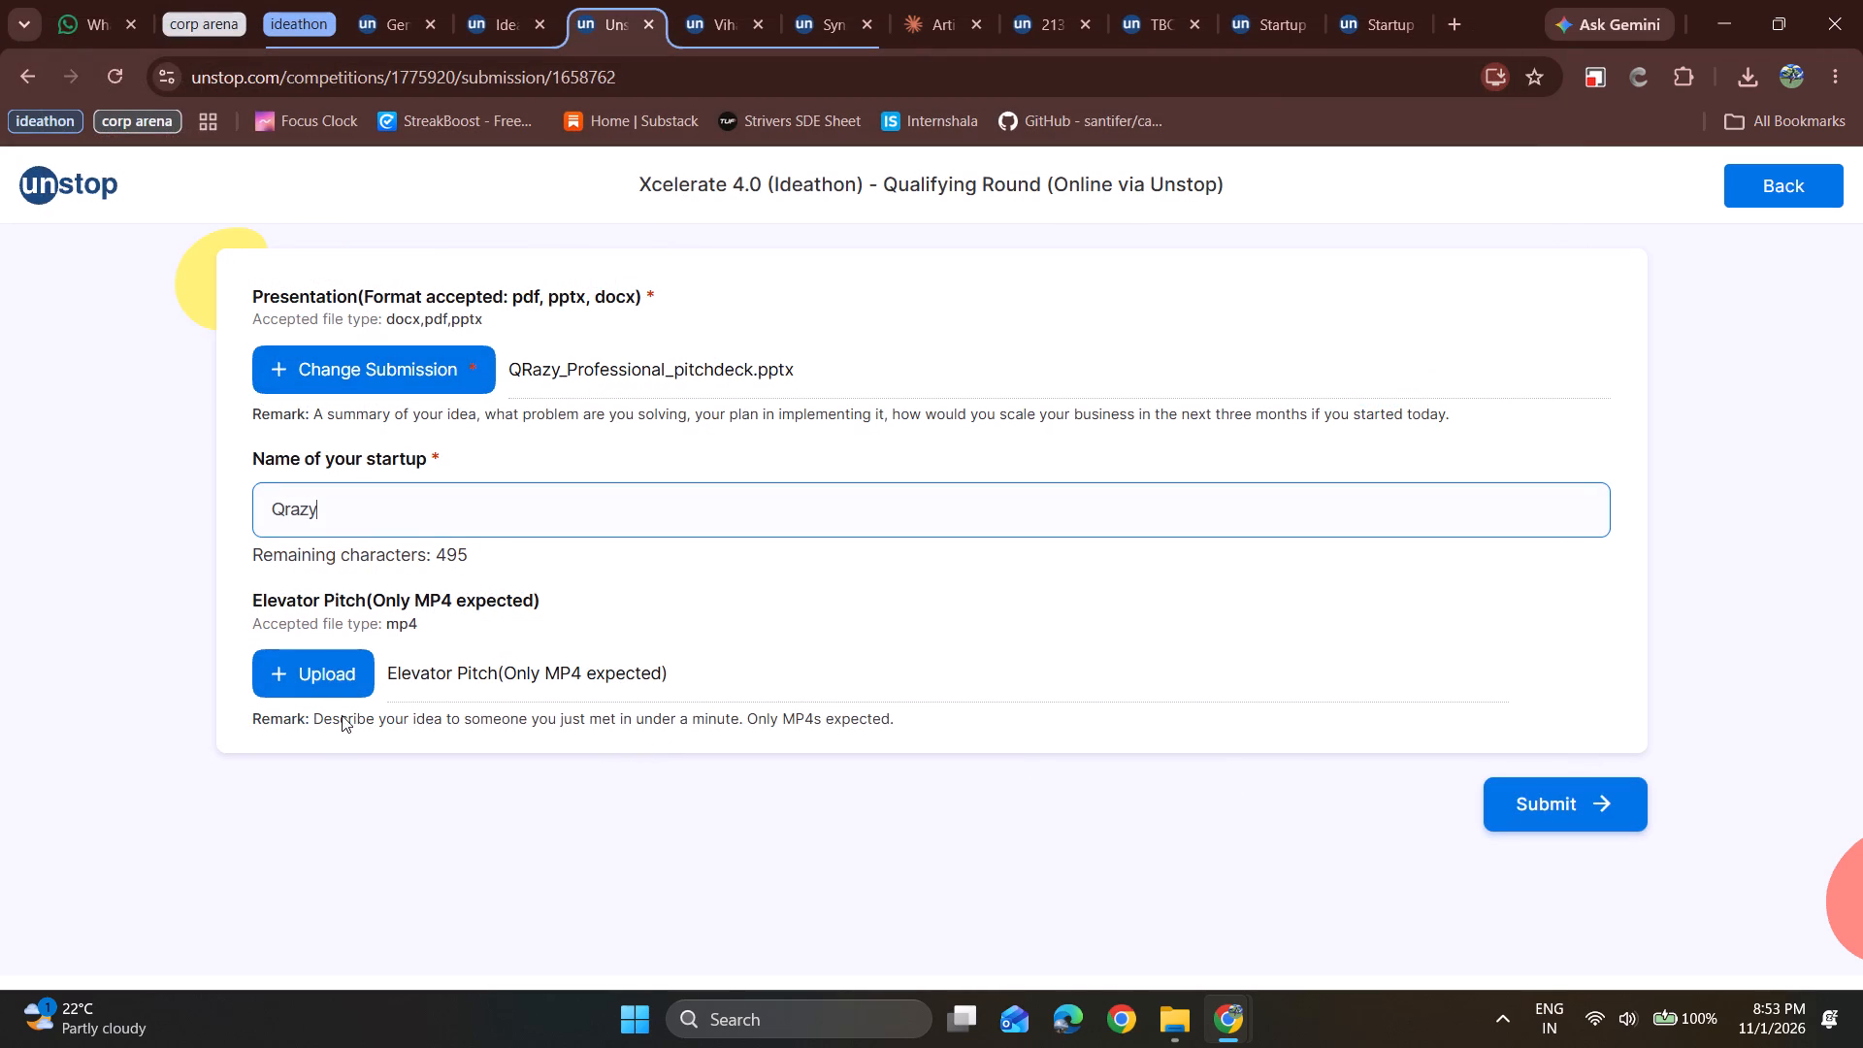
pyautogui.click(363, 746)
pyautogui.click(379, 815)
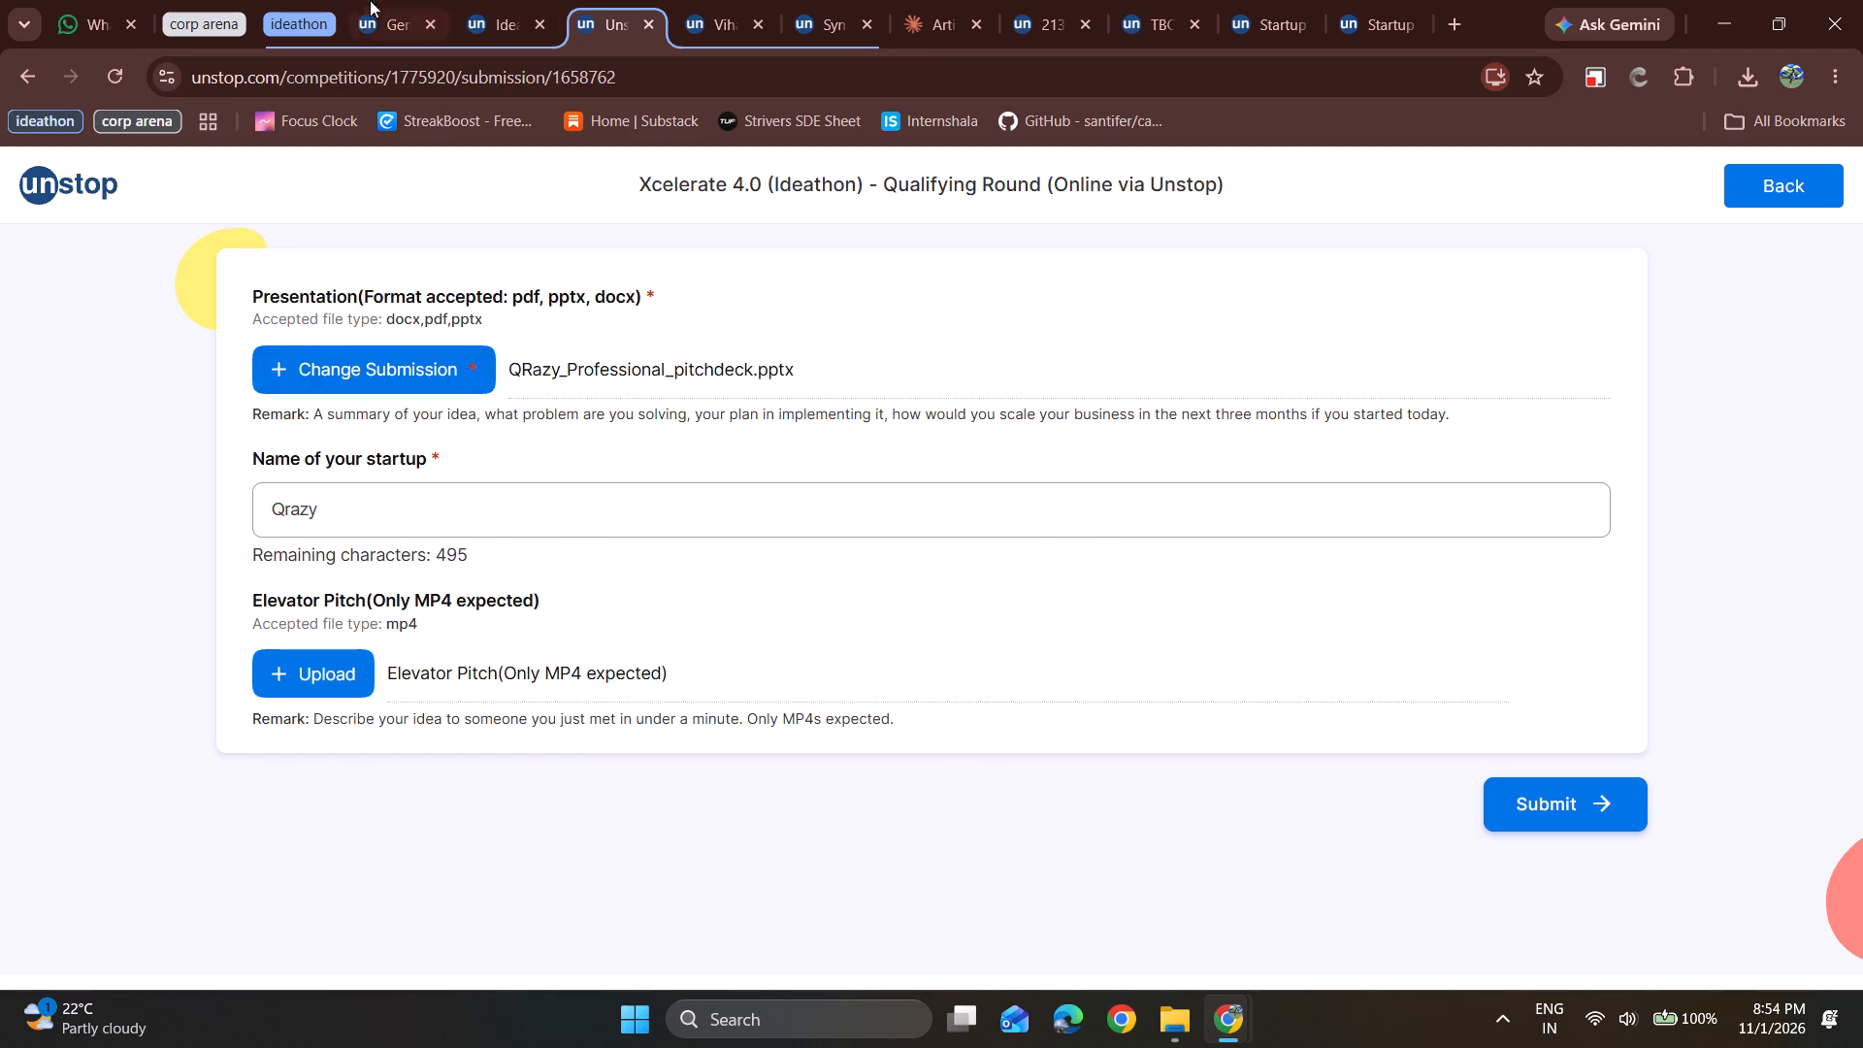
# Check the GenZpreneur page and the team submission made for Ideasurge 2k26-27, and return to the Ideasurge competition page.
pyautogui.click(398, 1)
pyautogui.scroll(5, 1011, 483)
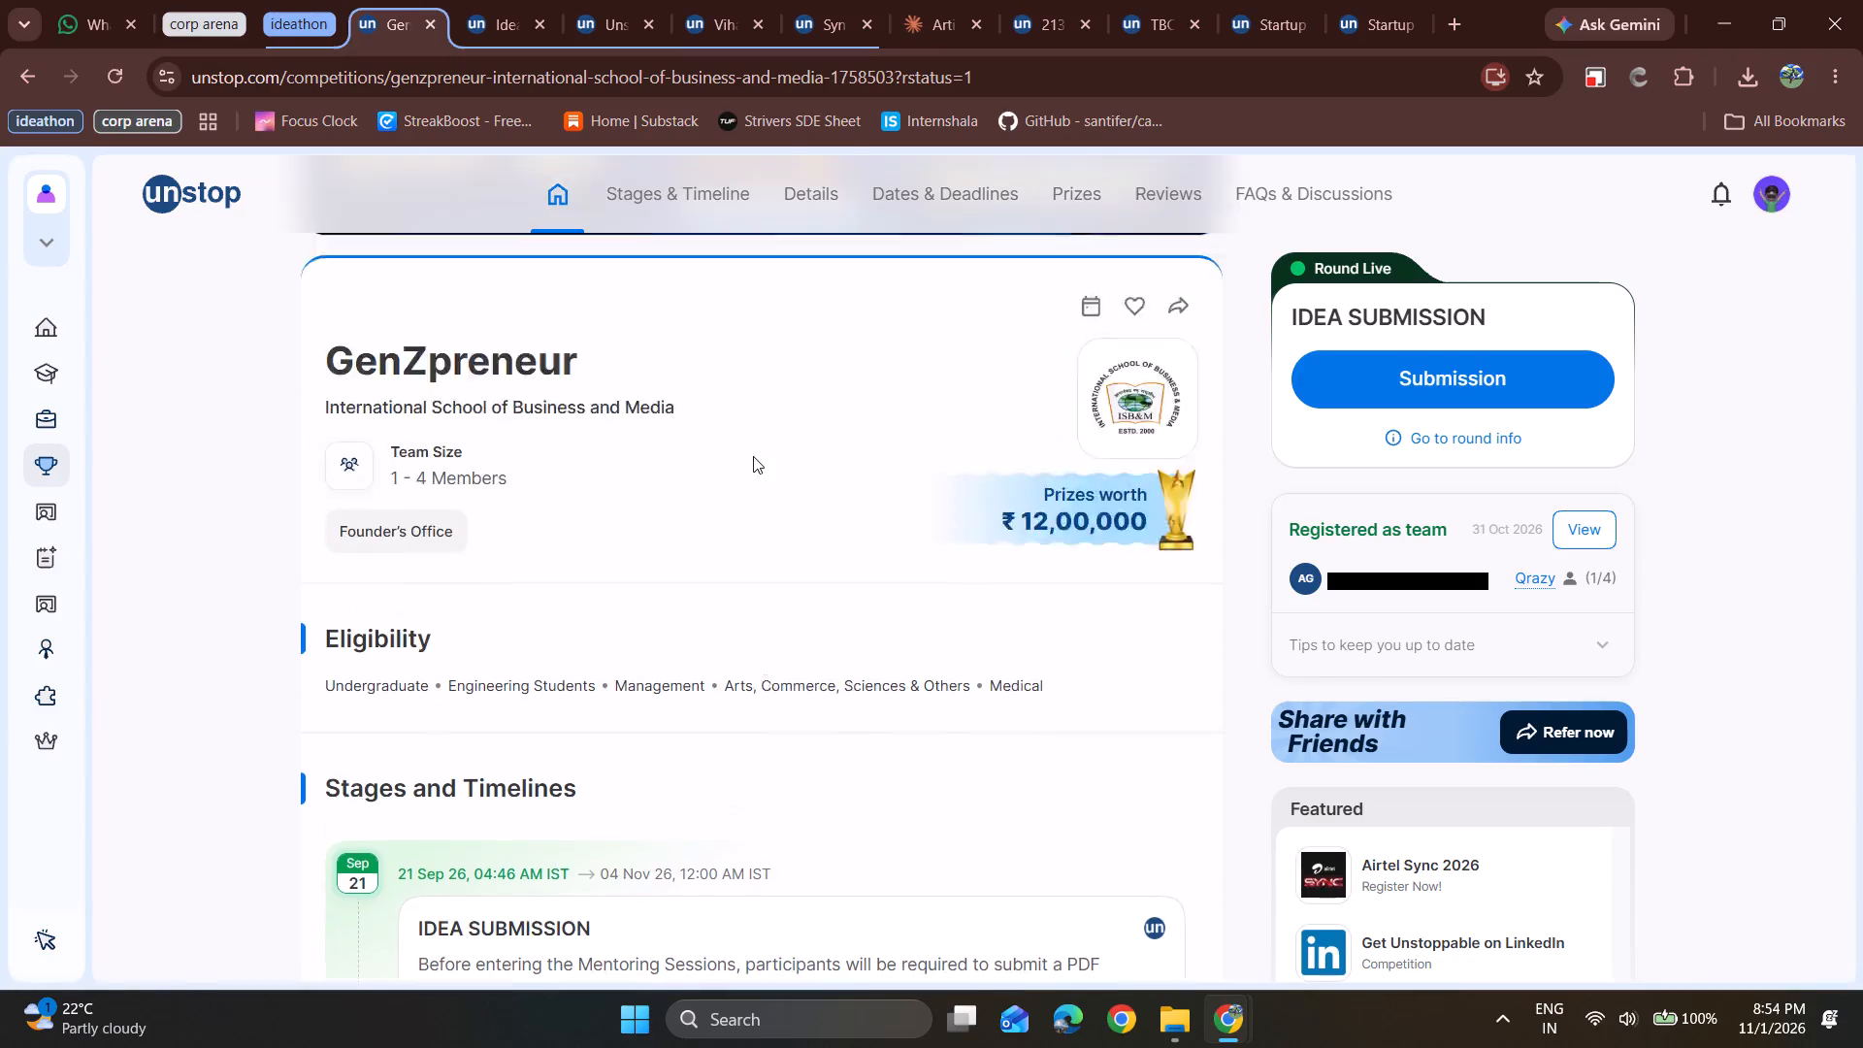
pyautogui.click(489, 16)
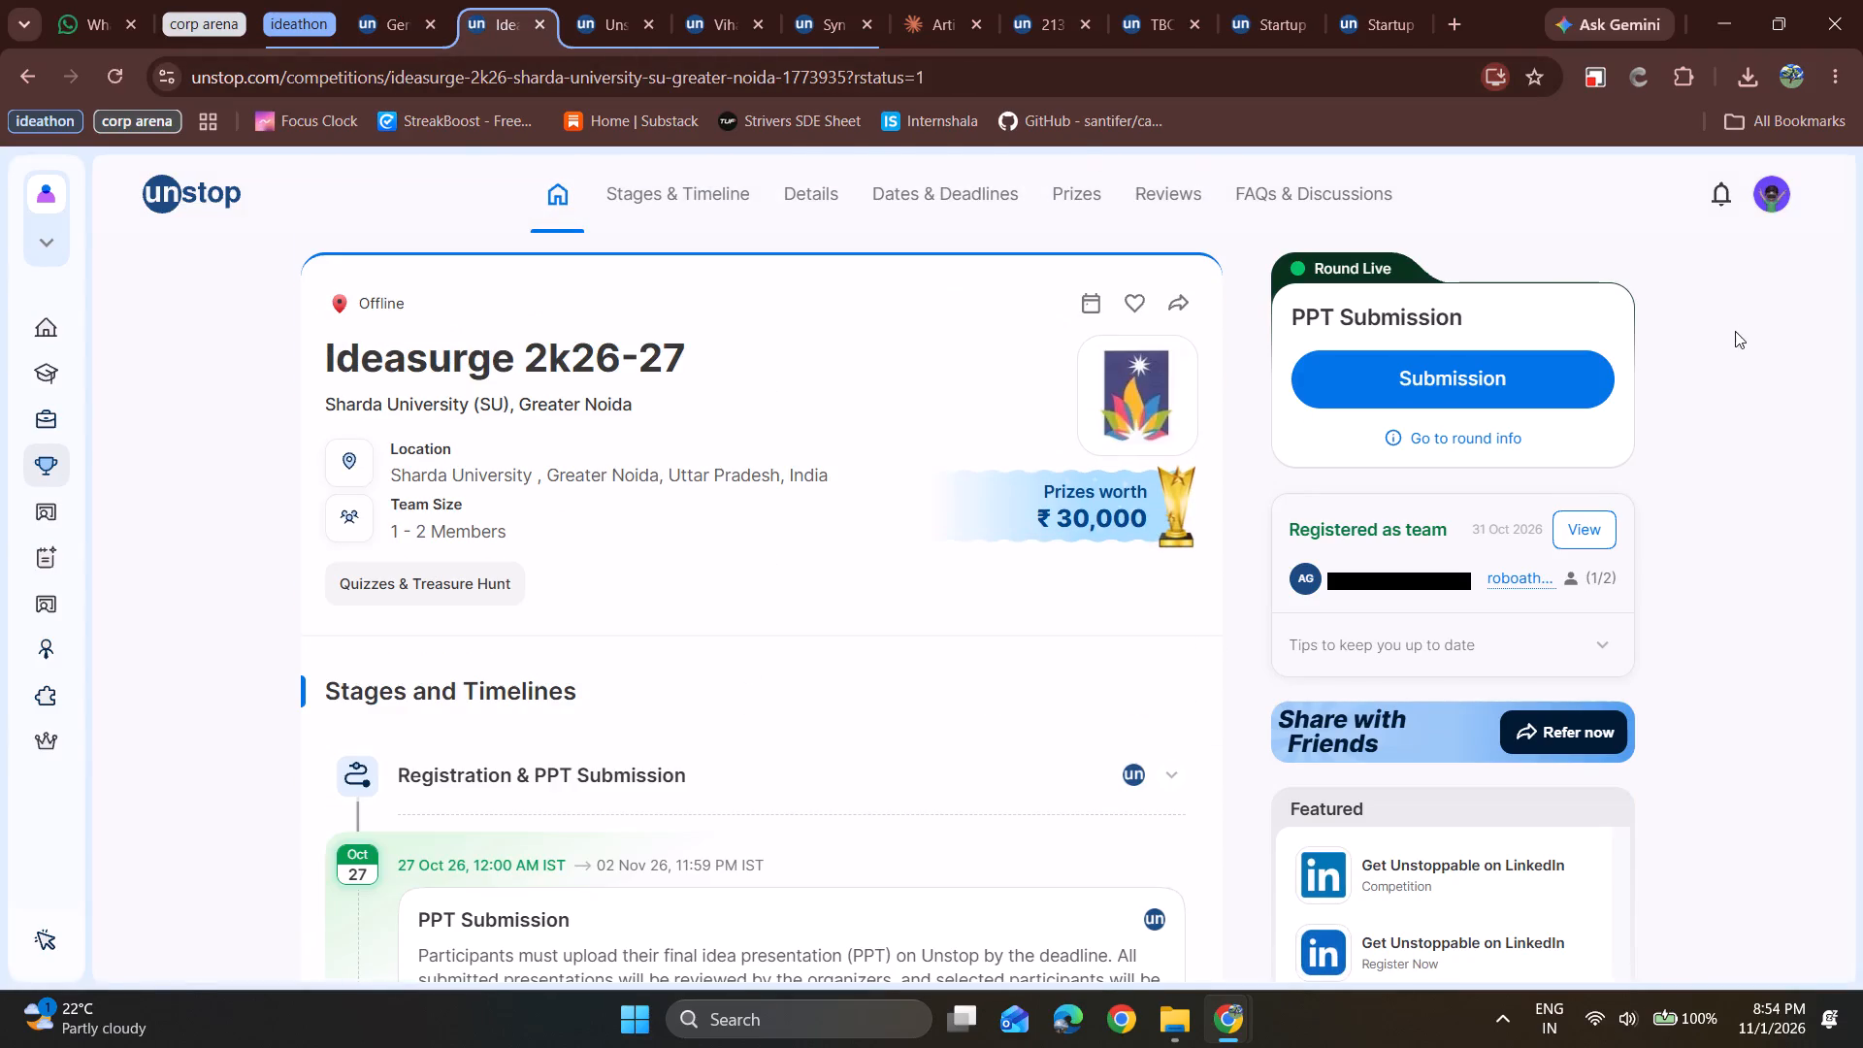
pyautogui.scroll(-1, 963, 677)
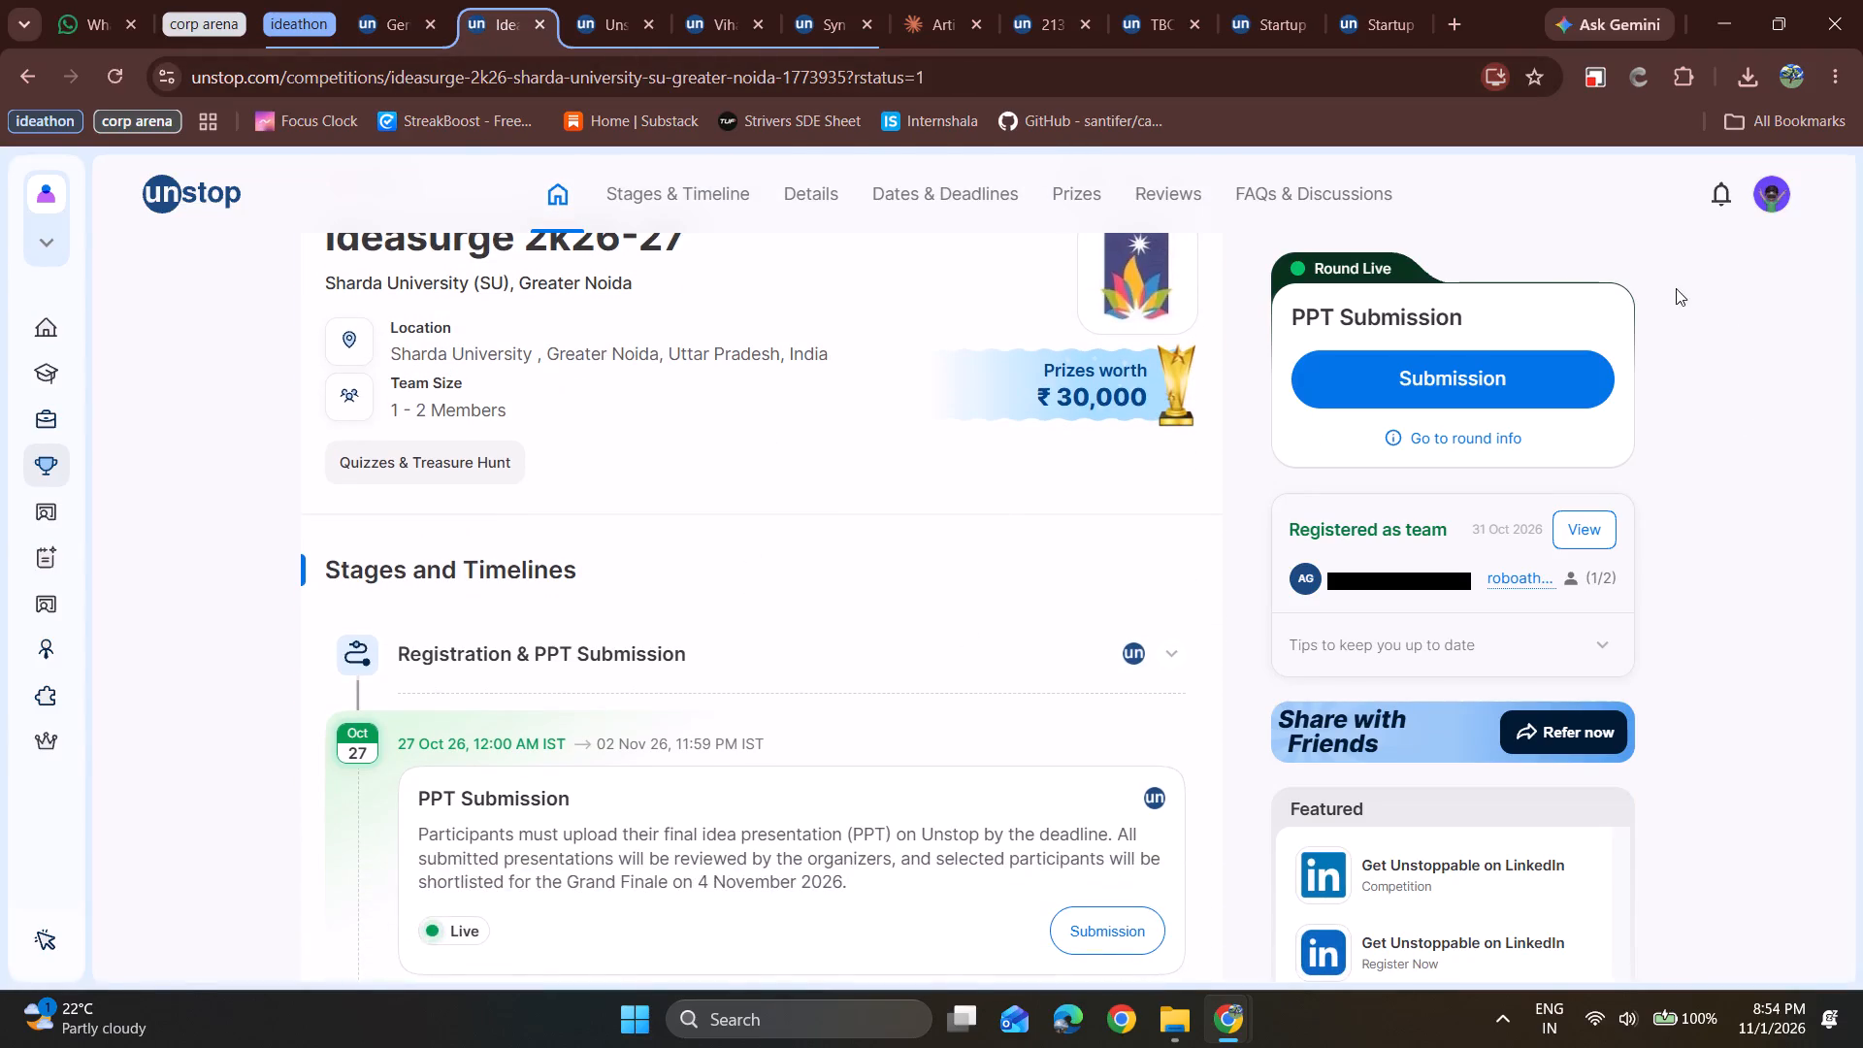
pyautogui.click(1538, 377)
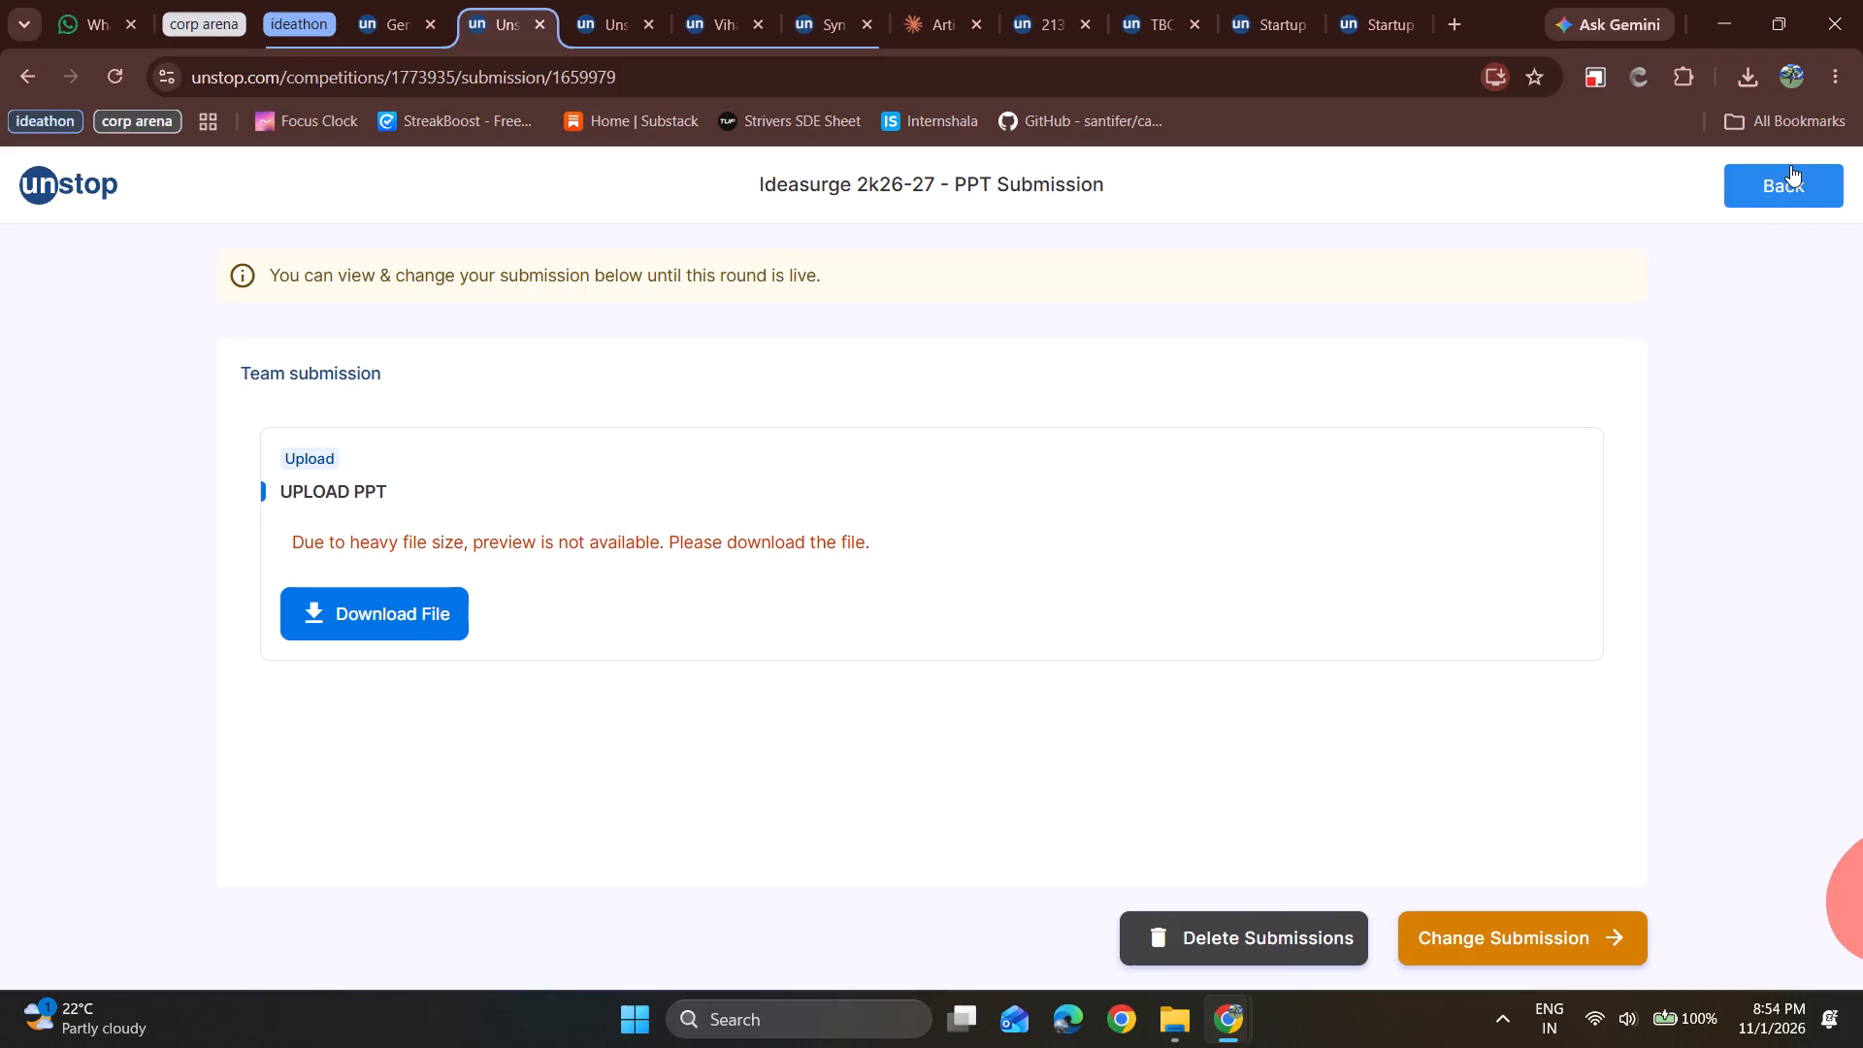
pyautogui.click(1789, 166)
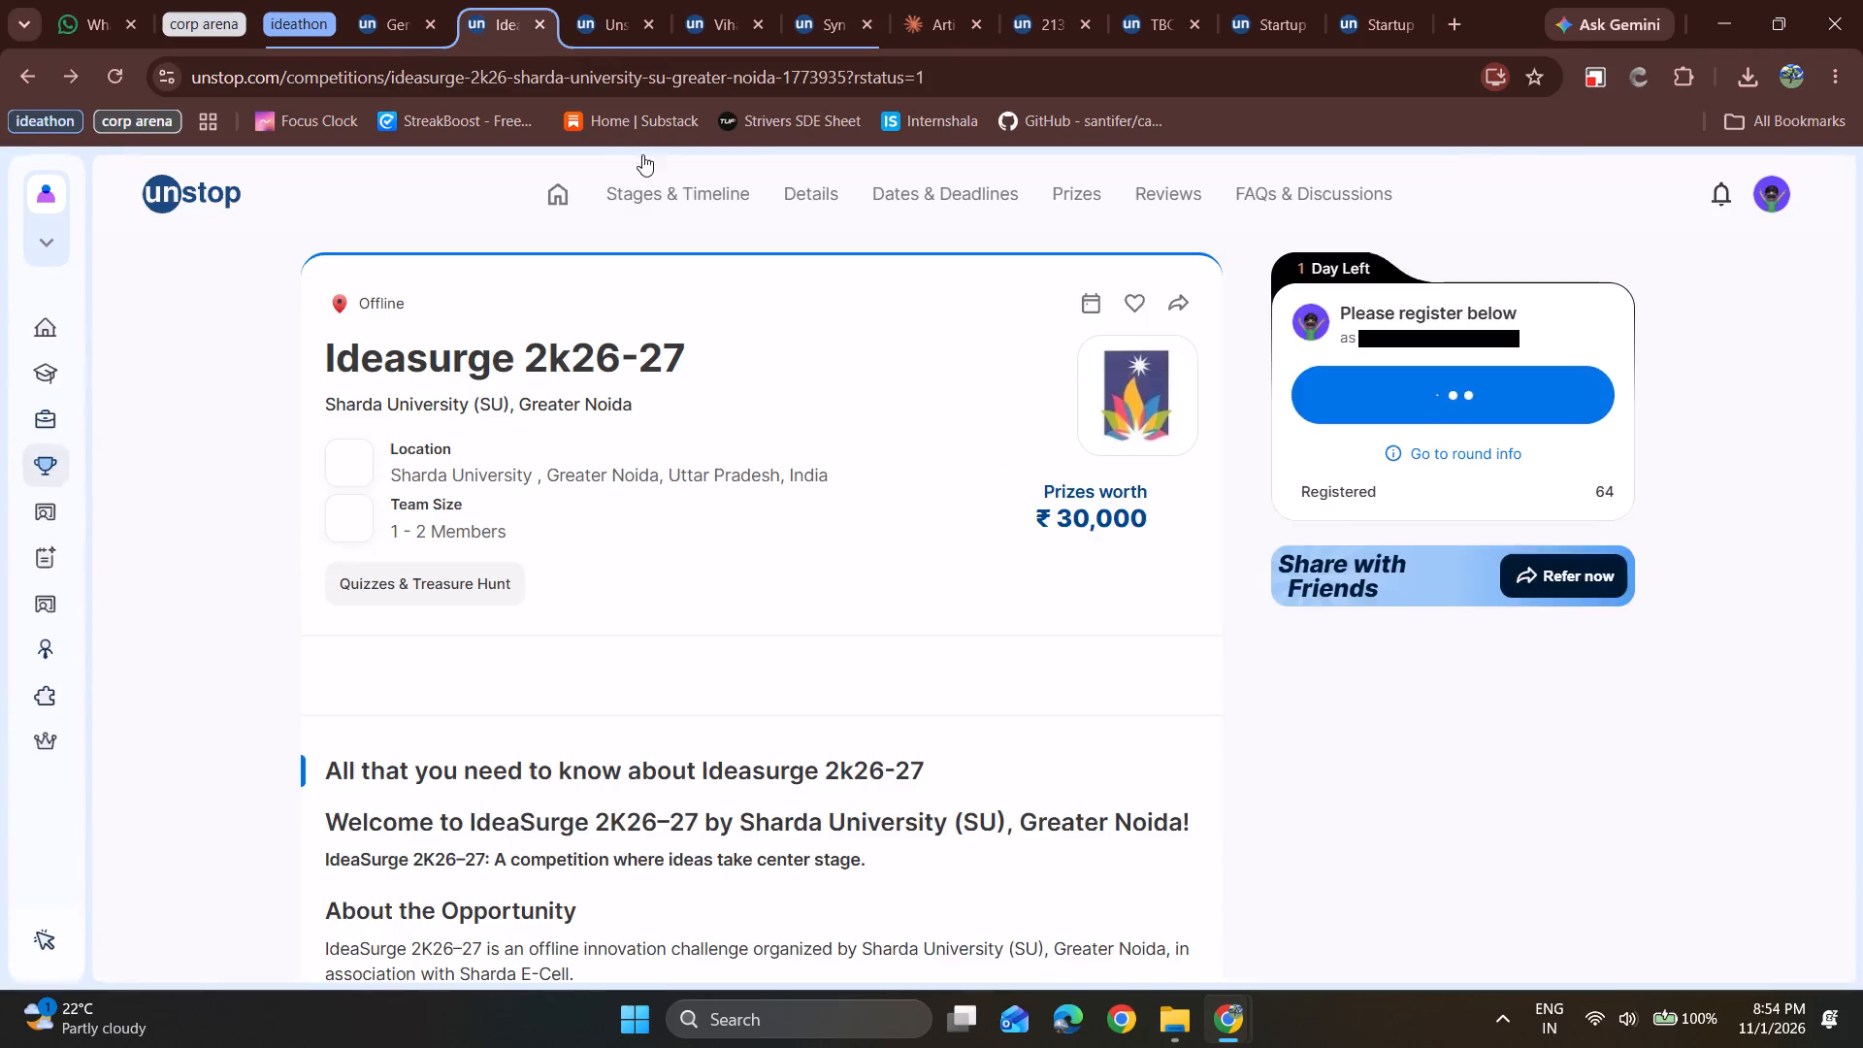
# Read the stages and timelines of the Vihaan X: Software Track hackathon.
pyautogui.click(703, 4)
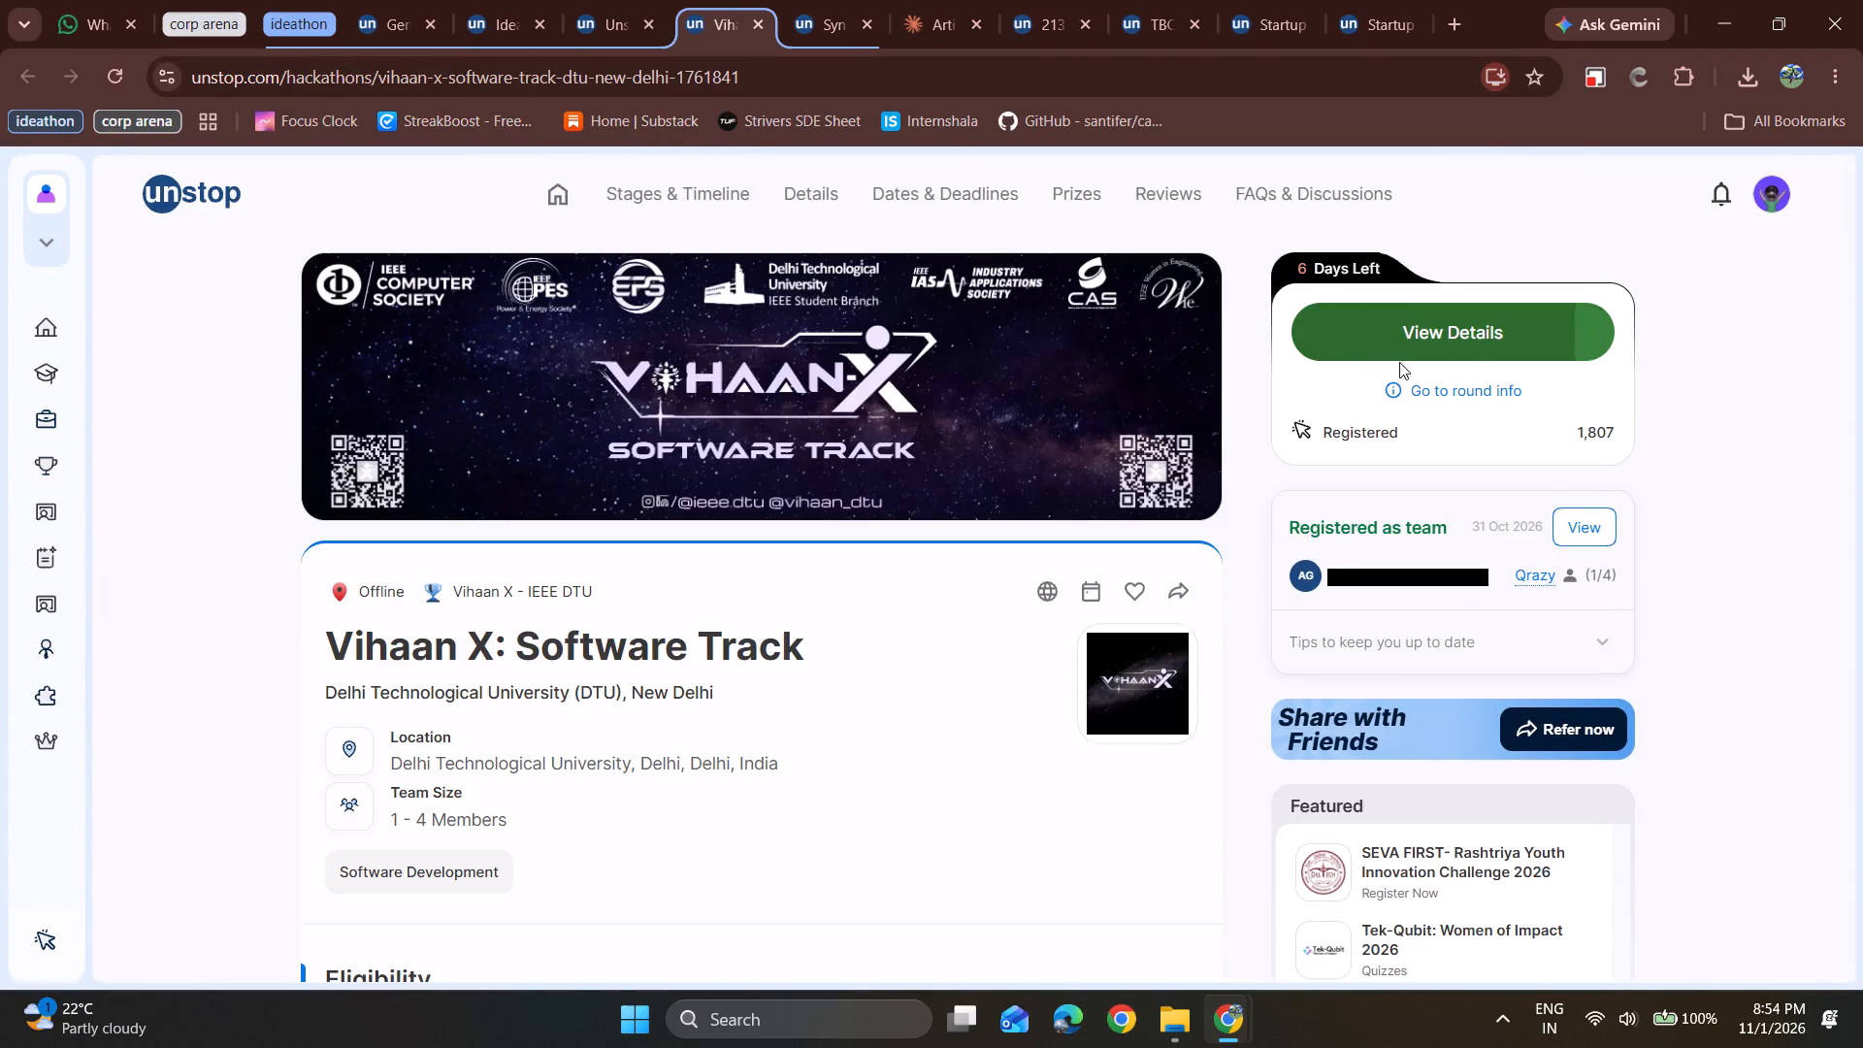
pyautogui.scroll(-4, 1109, 609)
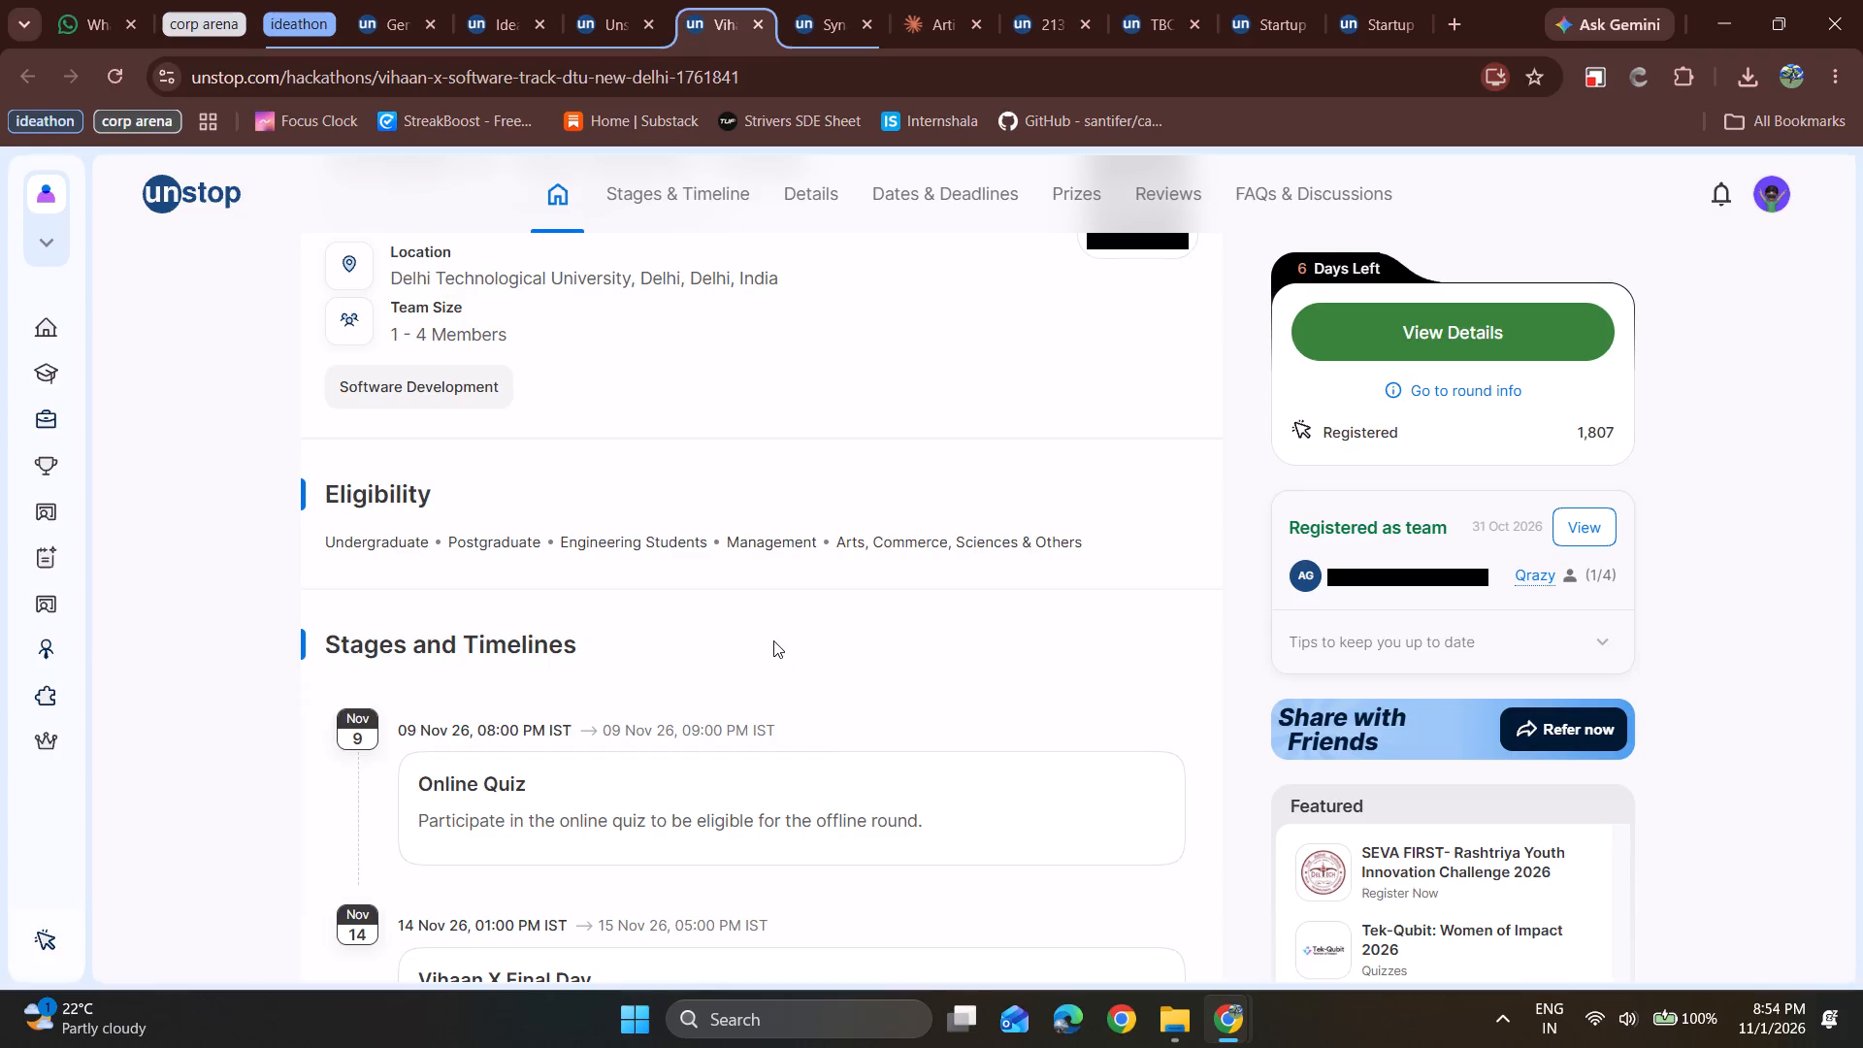
pyautogui.scroll(1, 498, 827)
pyautogui.scroll(-3, 498, 821)
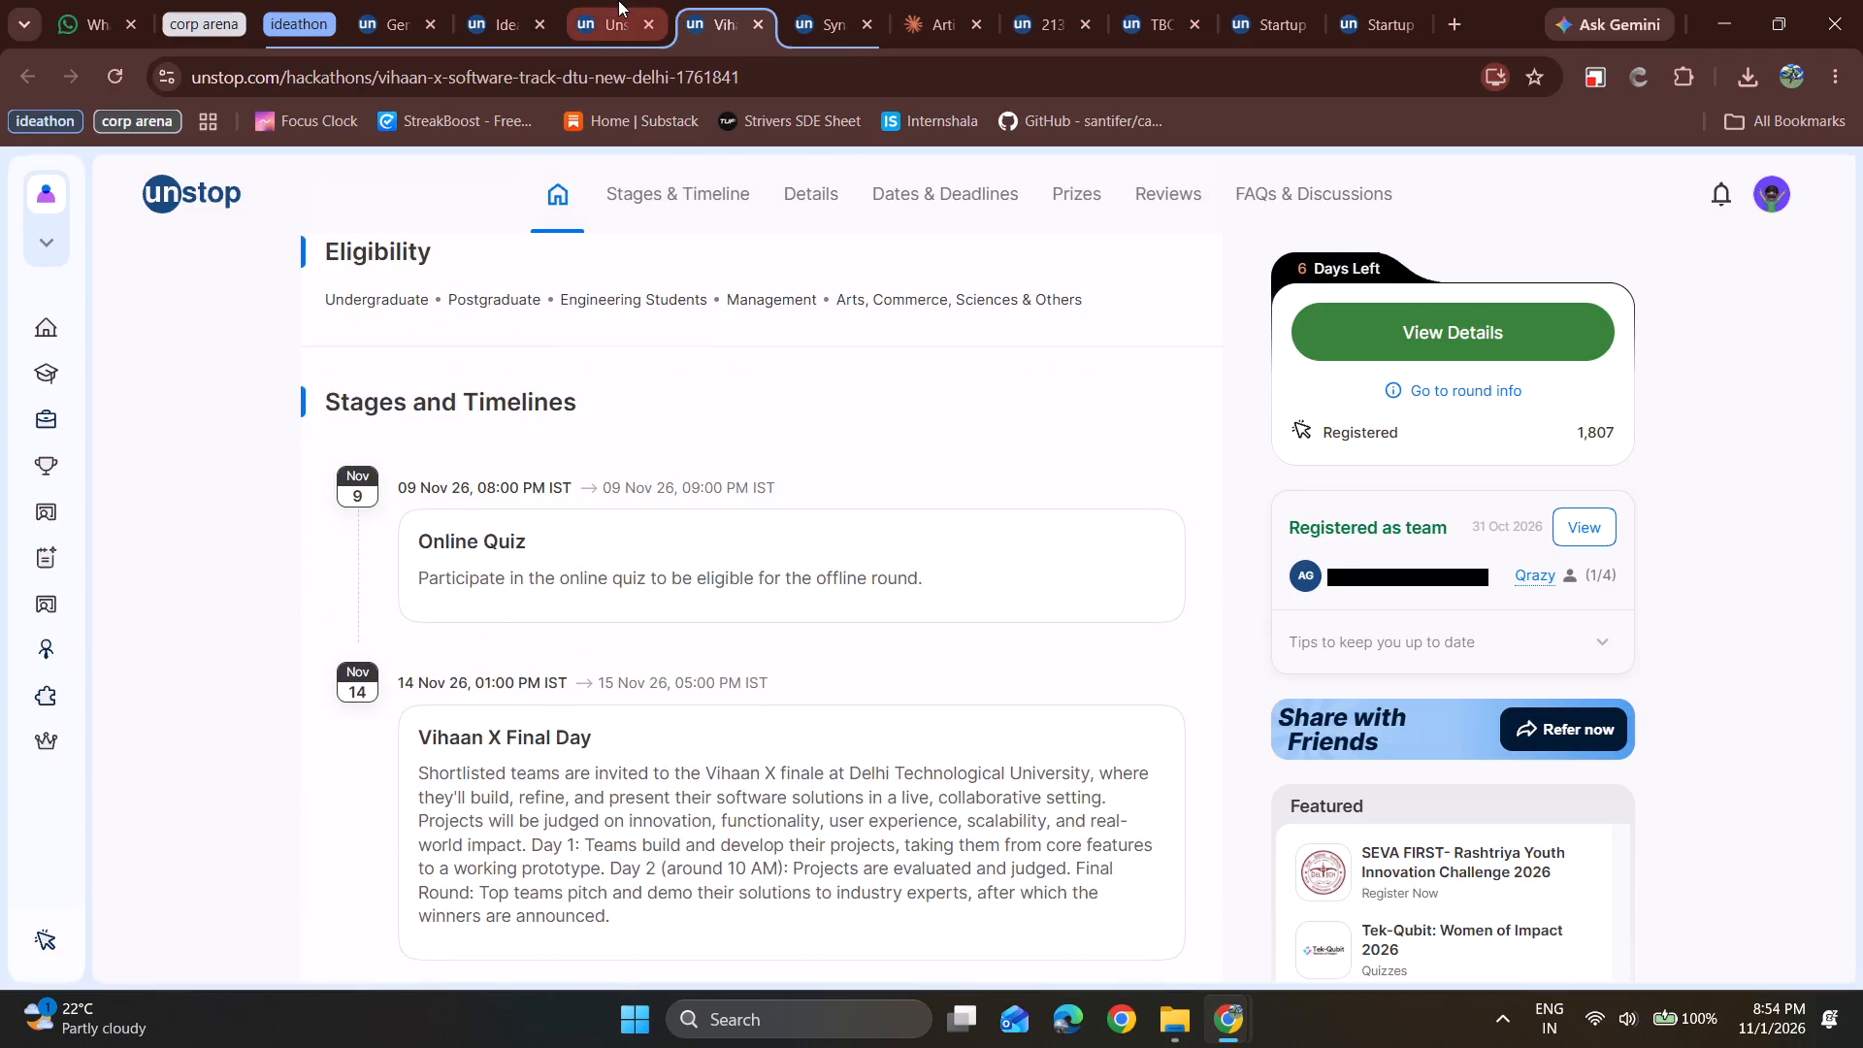
# Open the registration form for the Synapase 3.0 hackathon and review its prefilled basic and user details.
pyautogui.click(837, 7)
pyautogui.scroll(6, 727, 344)
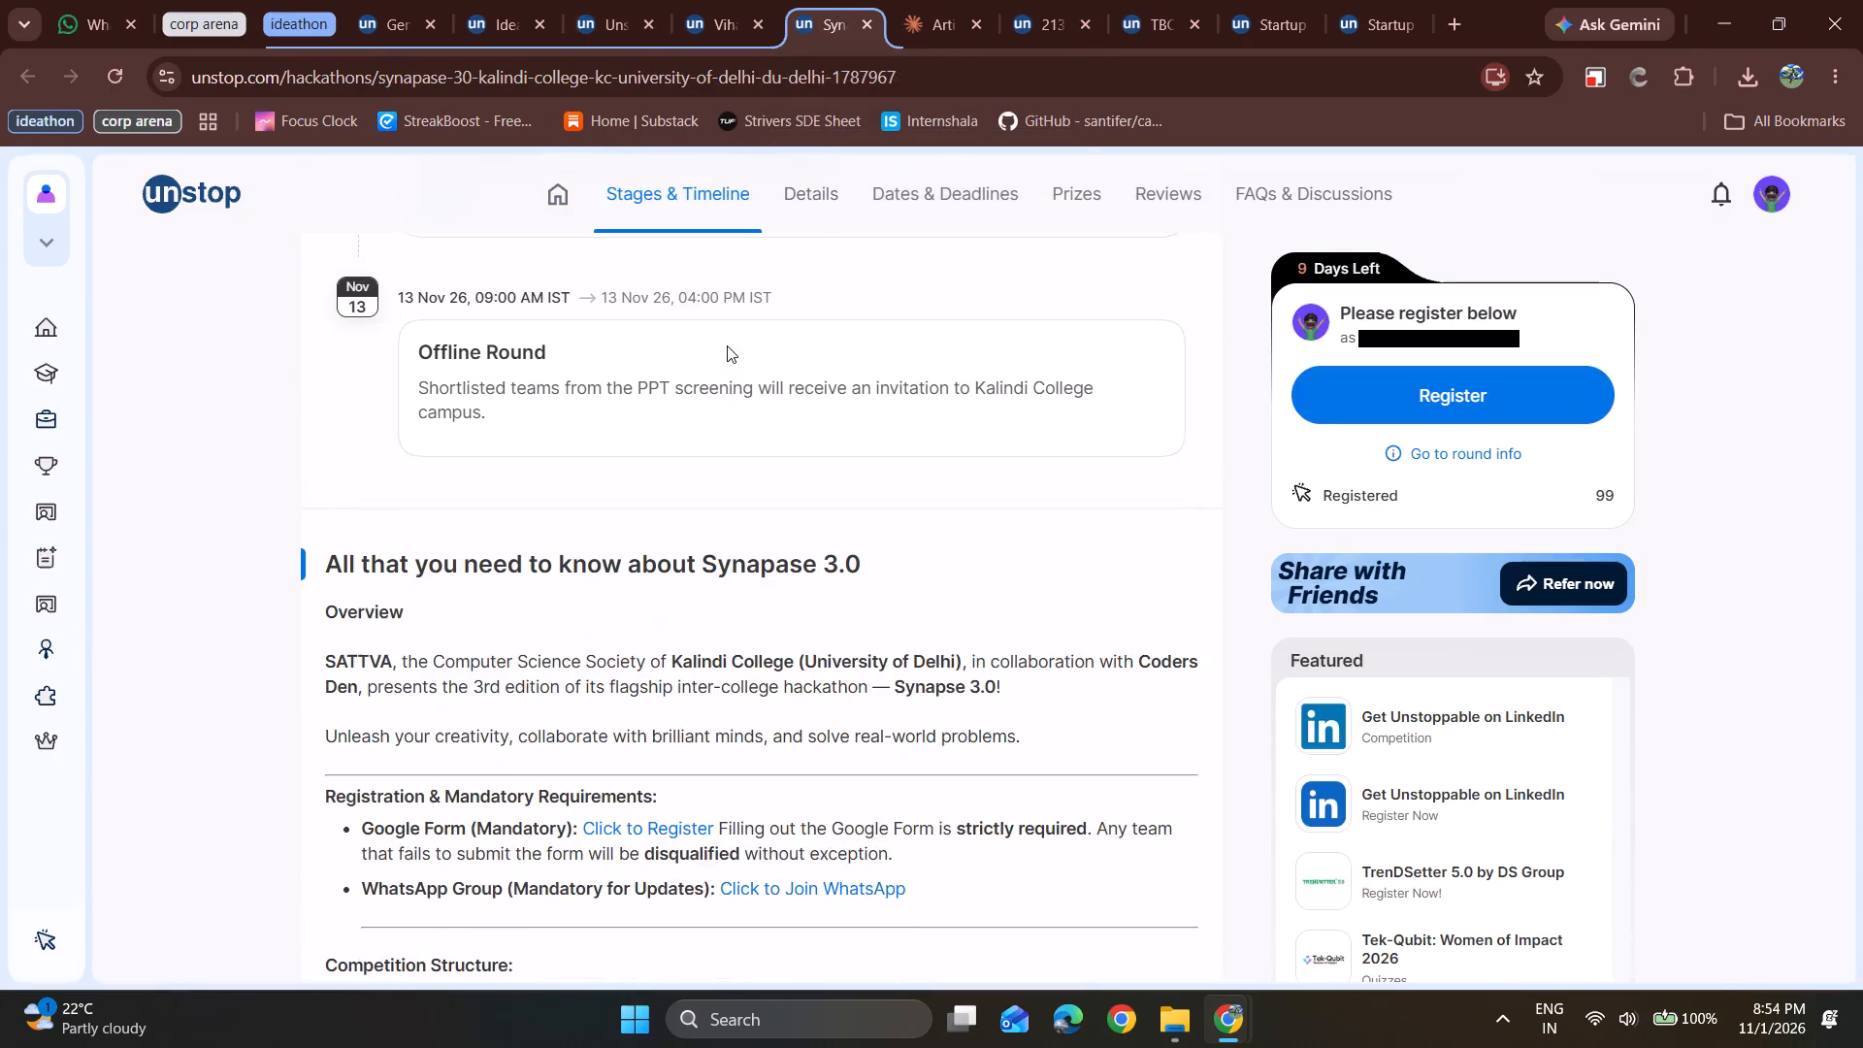
pyautogui.scroll(13, 823, 410)
pyautogui.click(1552, 402)
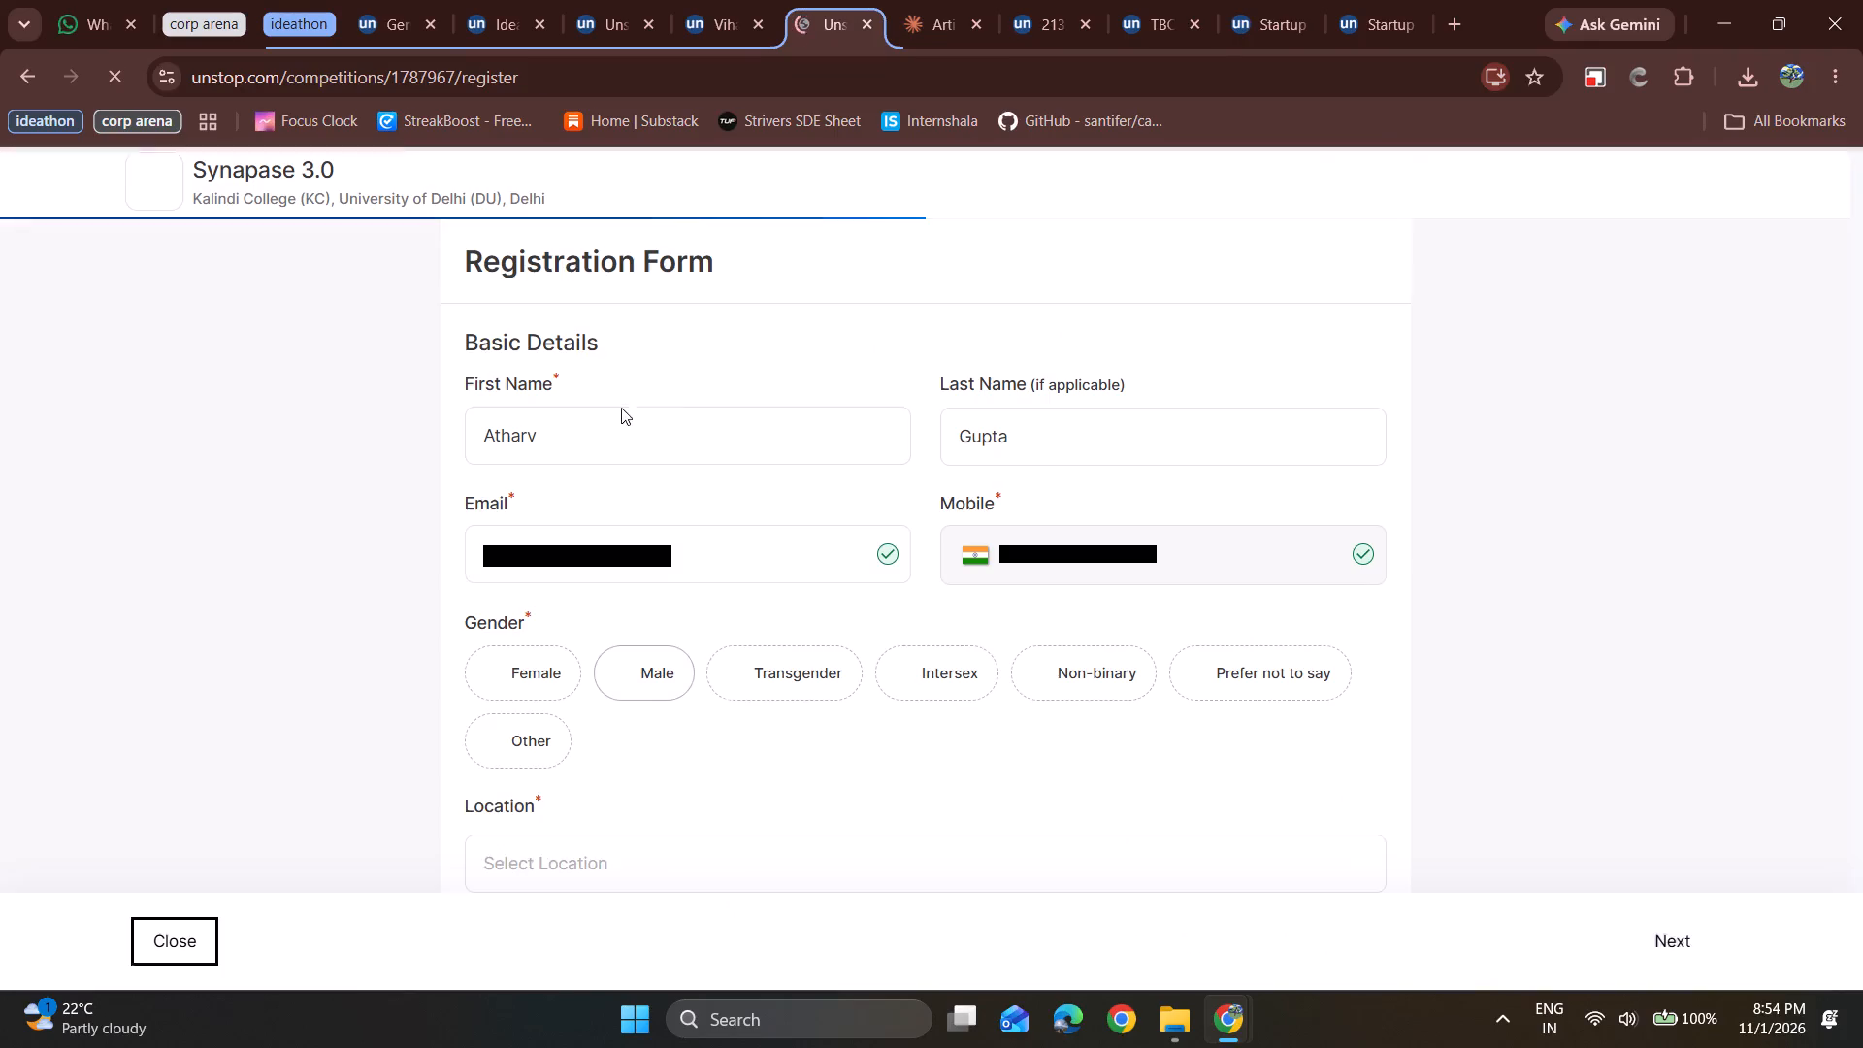
pyautogui.scroll(-6, 752, 603)
pyautogui.scroll(3, 725, 551)
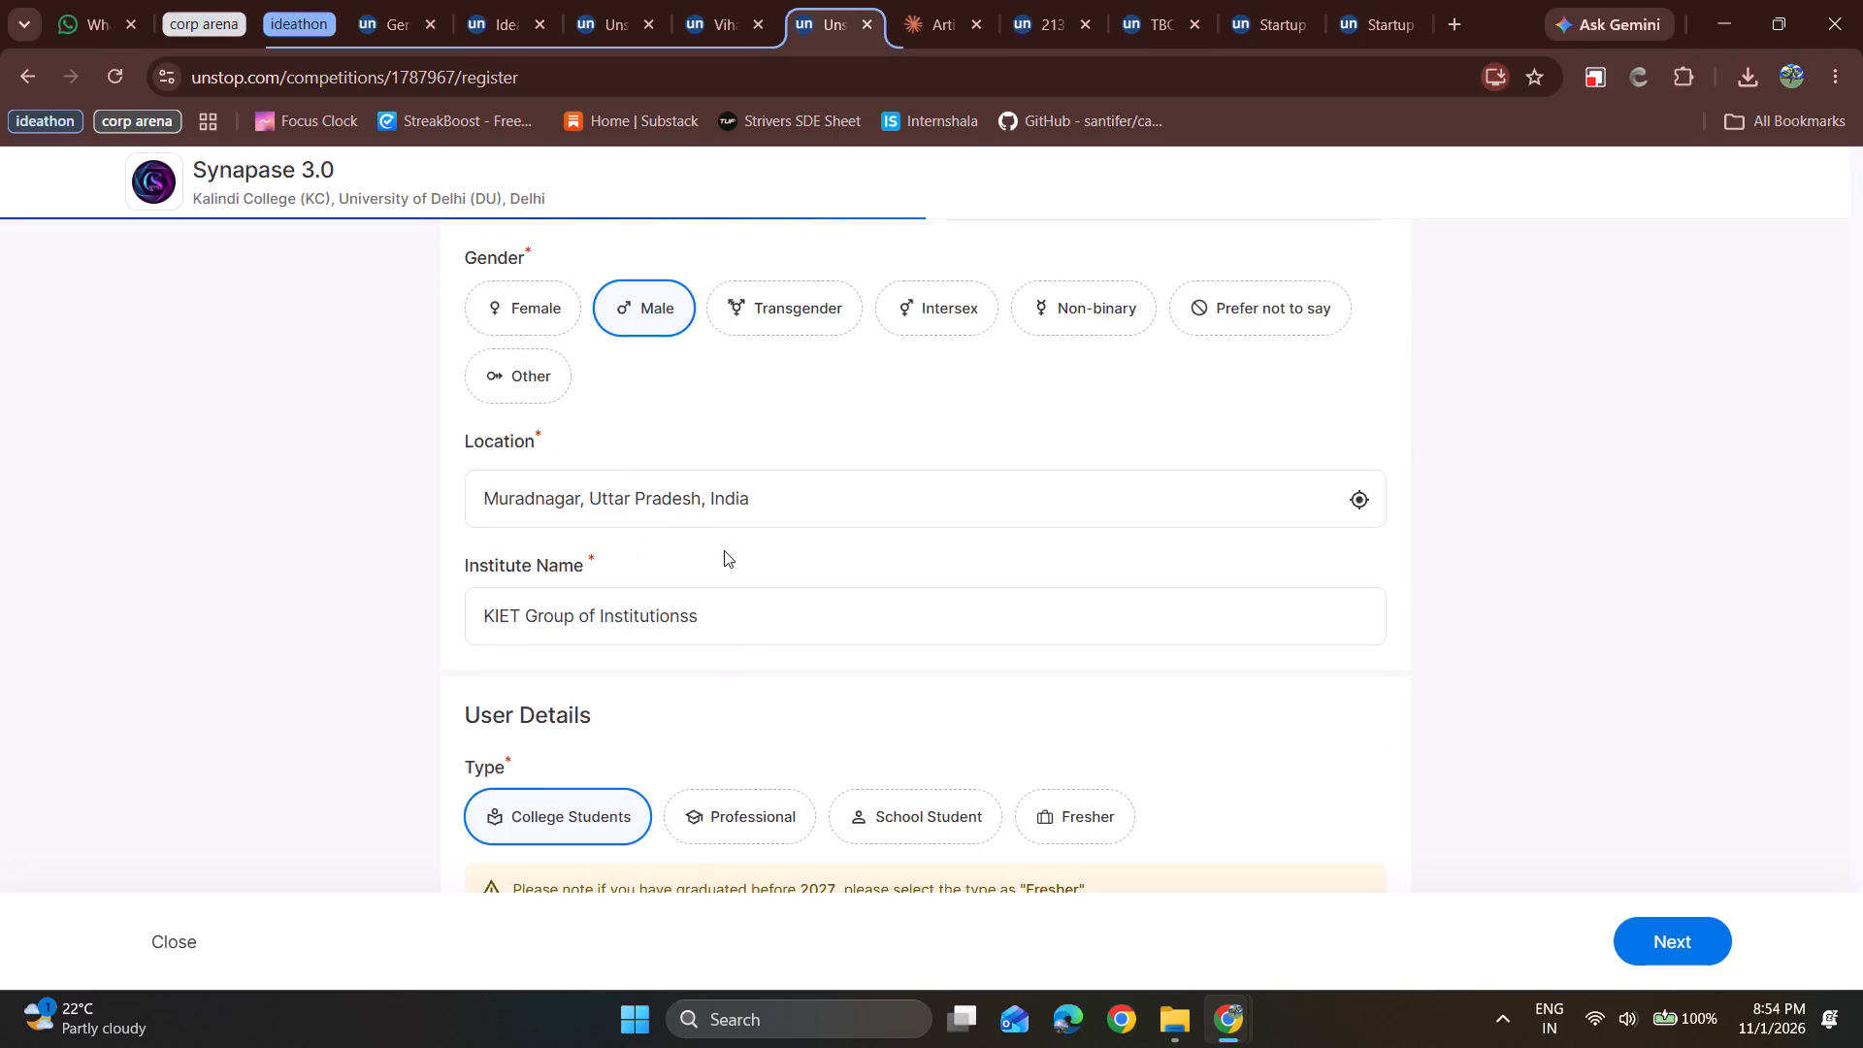
pyautogui.scroll(2, 651, 555)
pyautogui.scroll(-4, 632, 532)
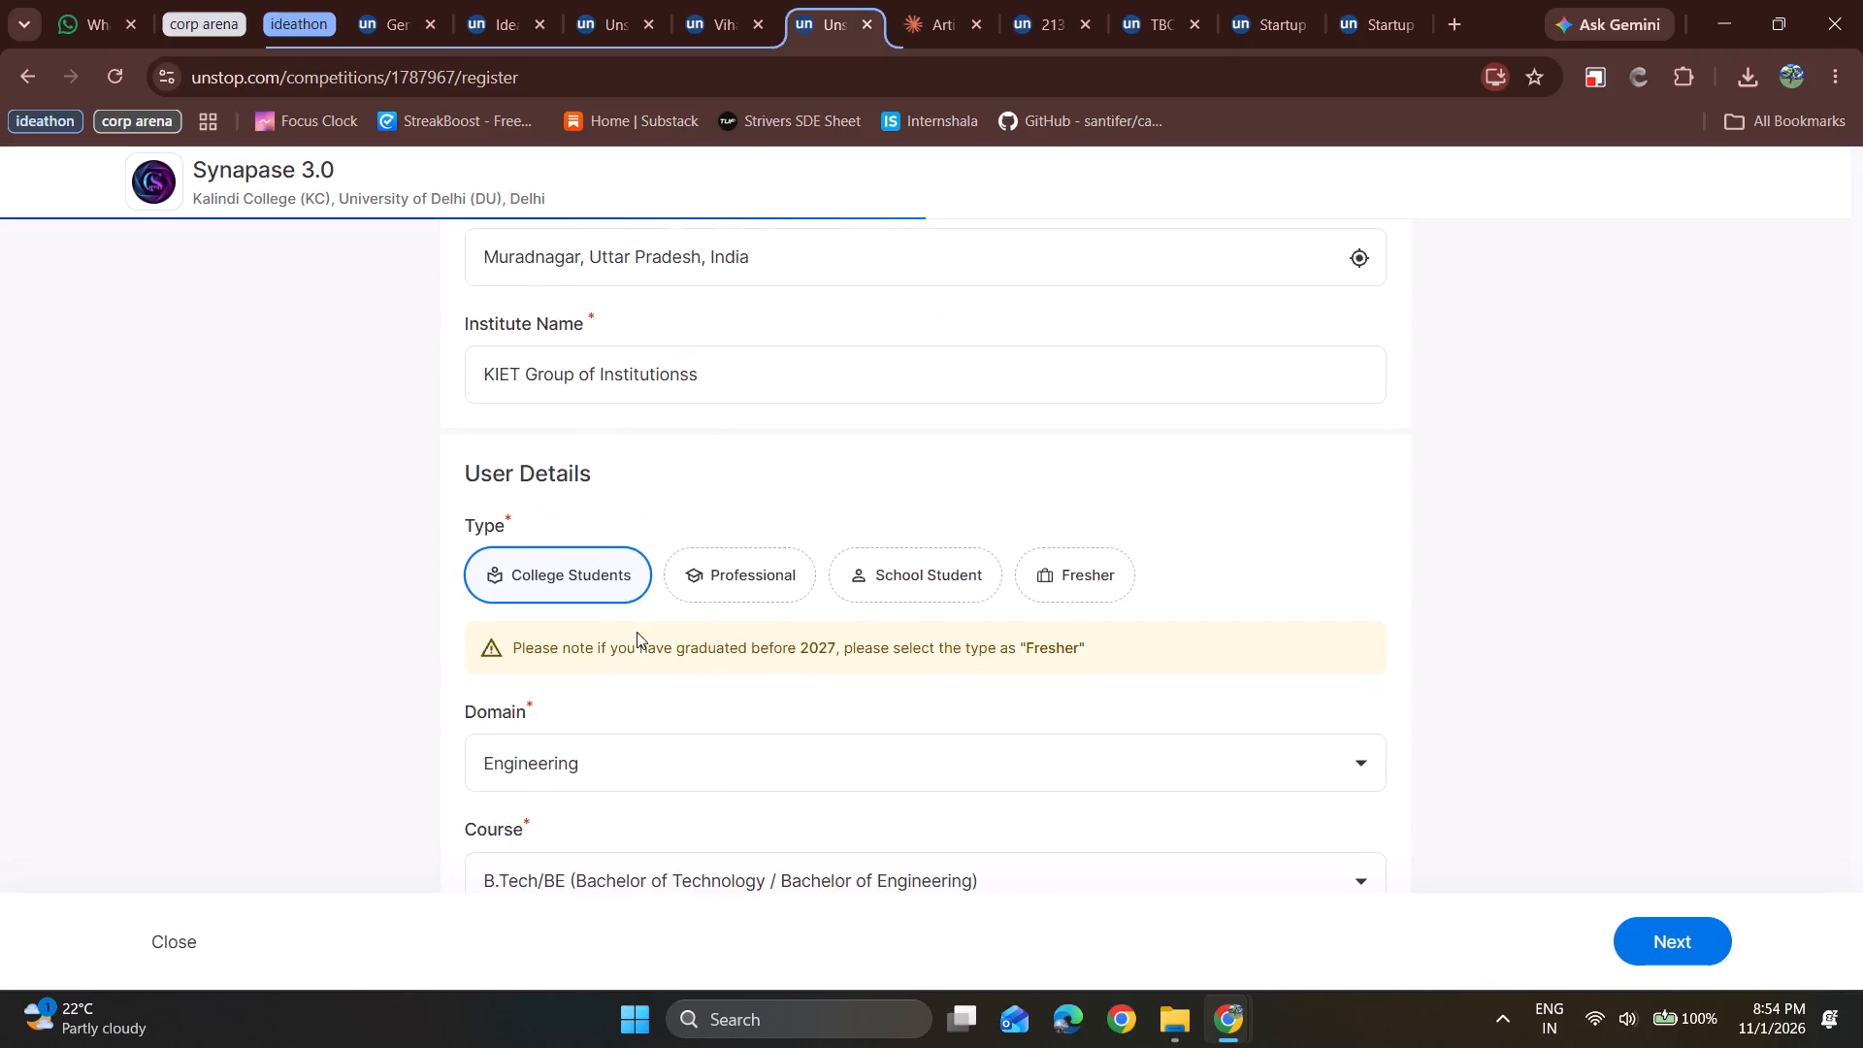
# Accept the Synapase 3.0 terms and conditions, save the registration details, and choose to create a team.
pyautogui.scroll(-9, 637, 632)
pyautogui.click(742, 802)
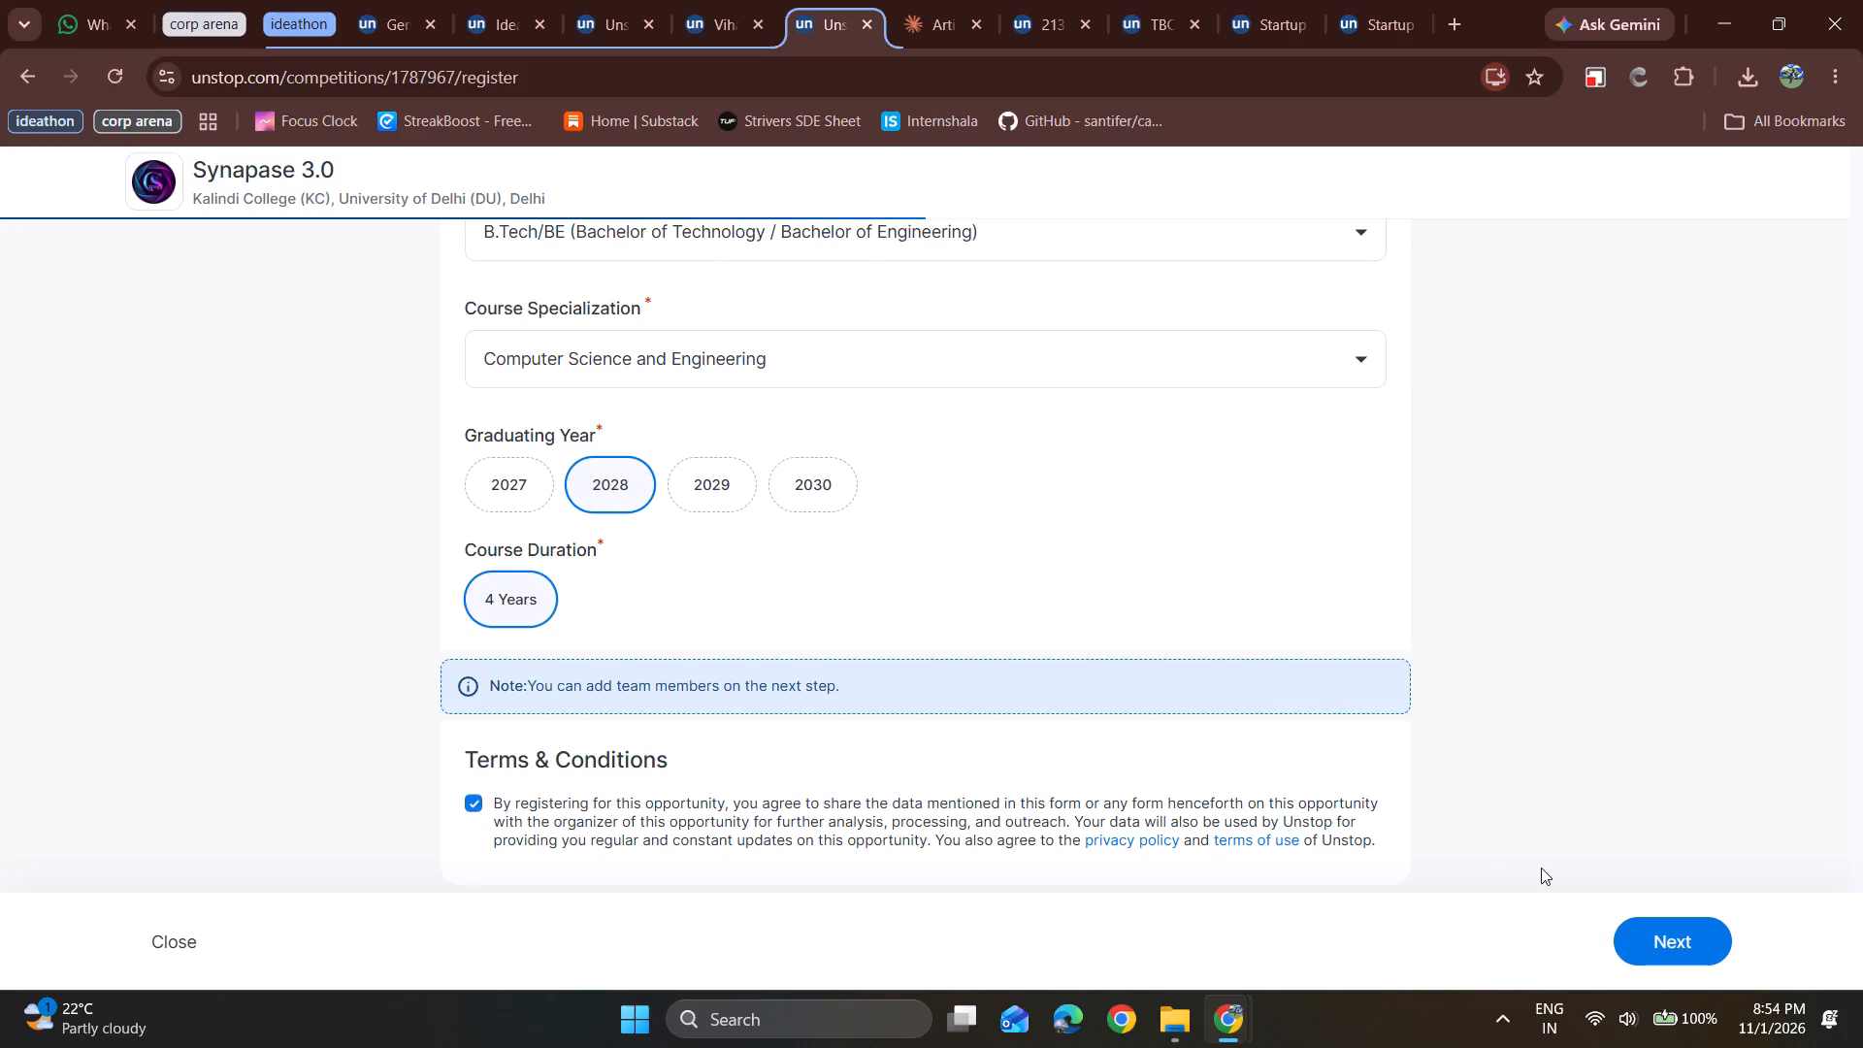
pyautogui.click(1665, 921)
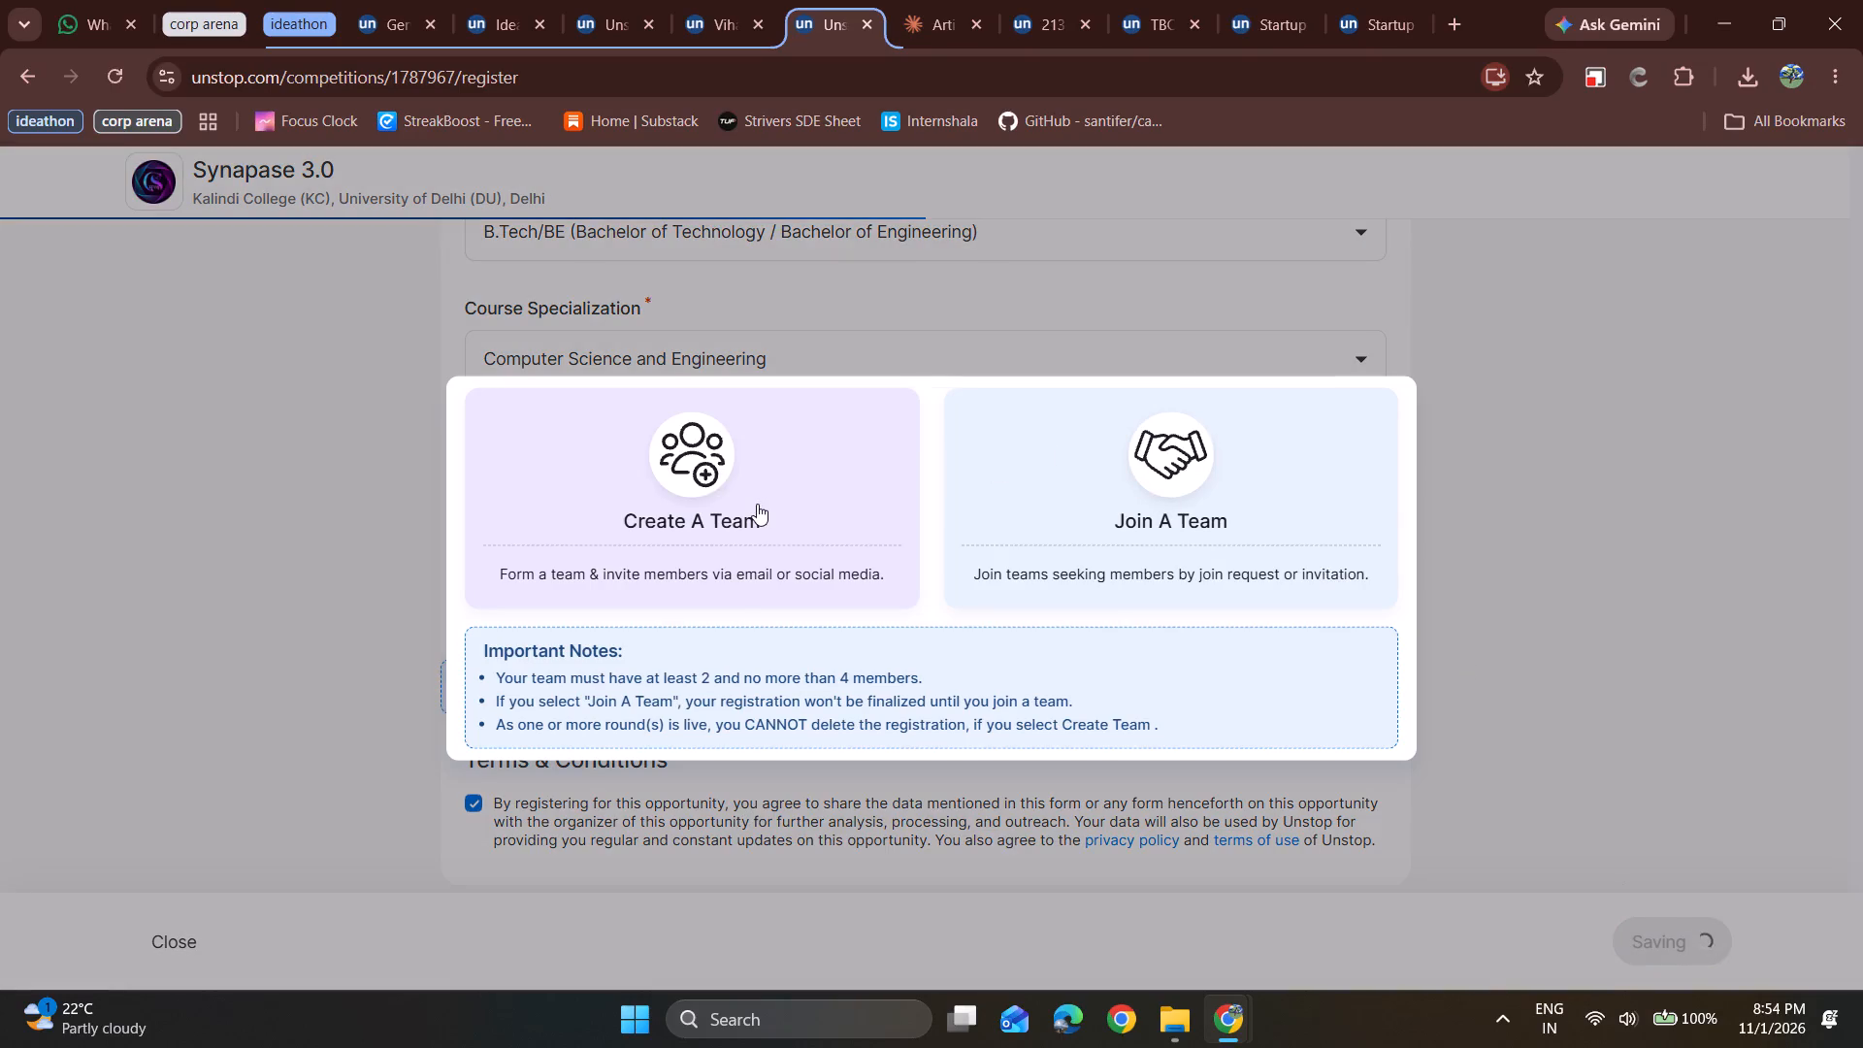
pyautogui.click(766, 442)
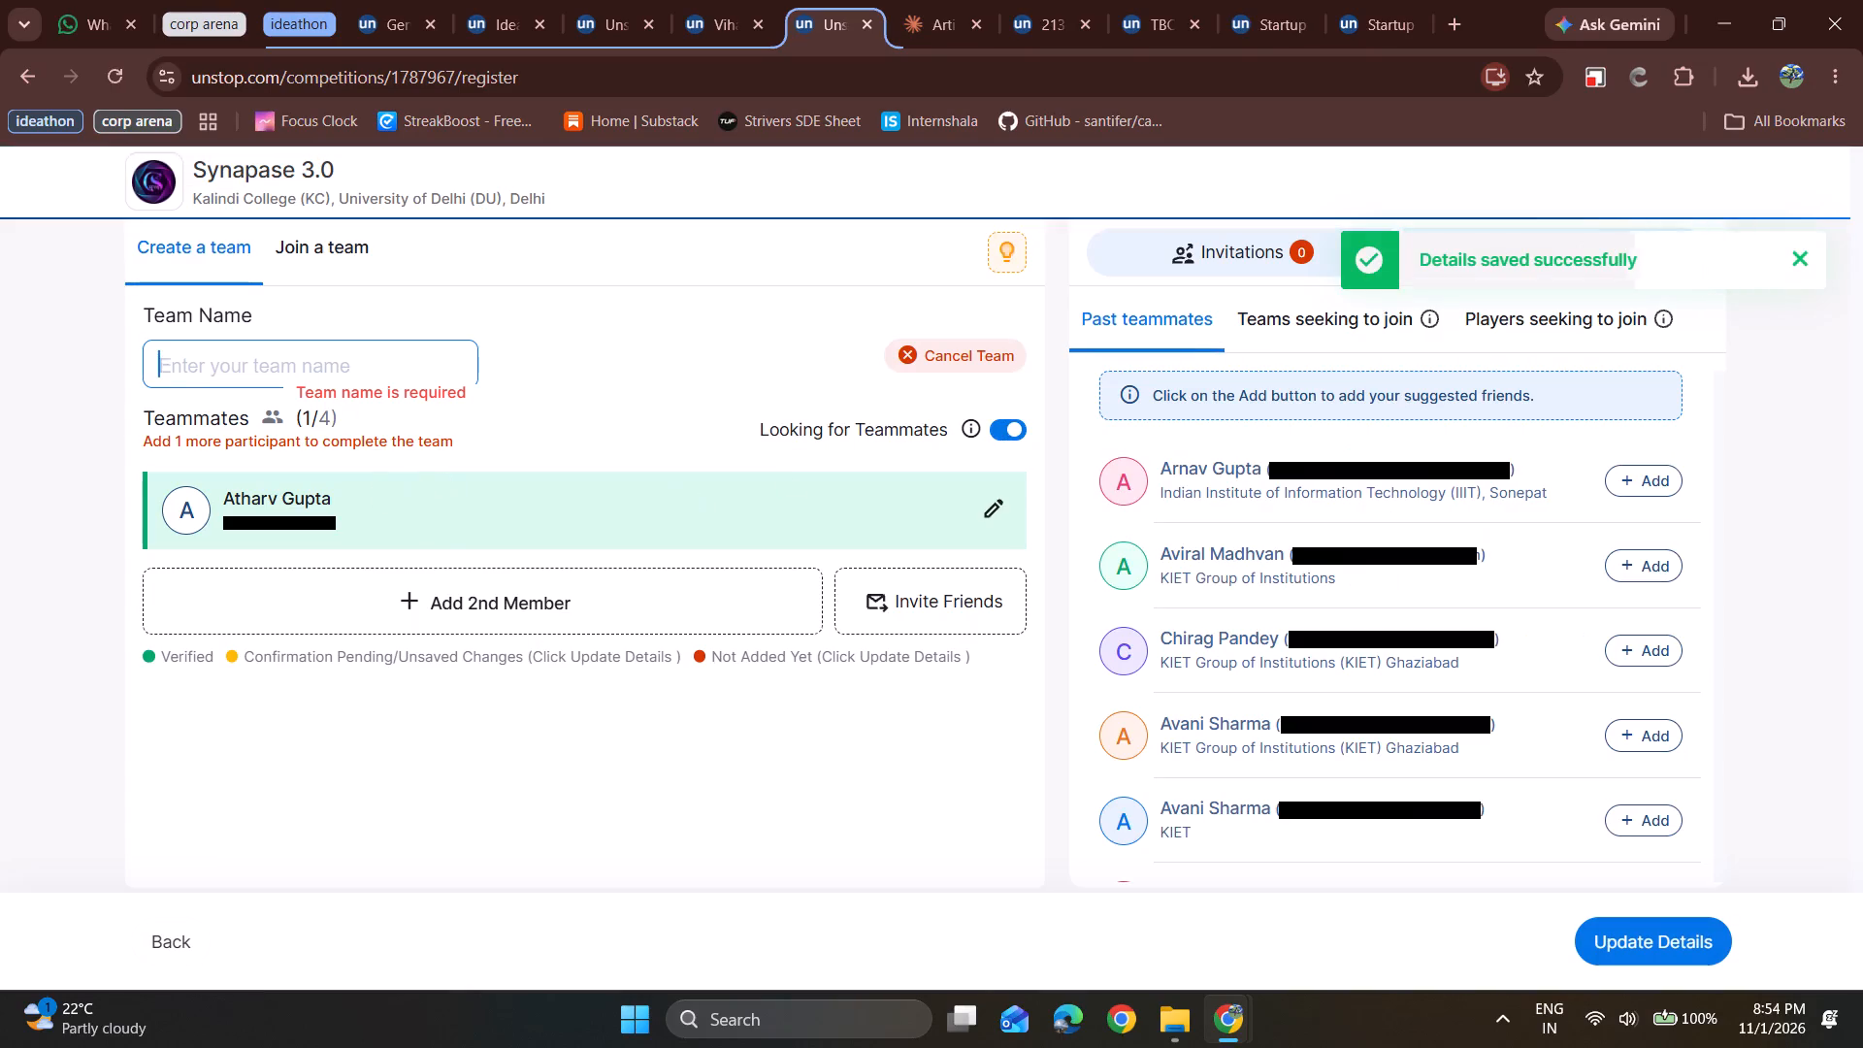
# Set the team name to Qrazy for the Synapase 3.0 registration.
pyautogui.click(343, 368)
pyautogui.click(319, 457)
pyautogui.click(326, 396)
pyautogui.click(338, 369)
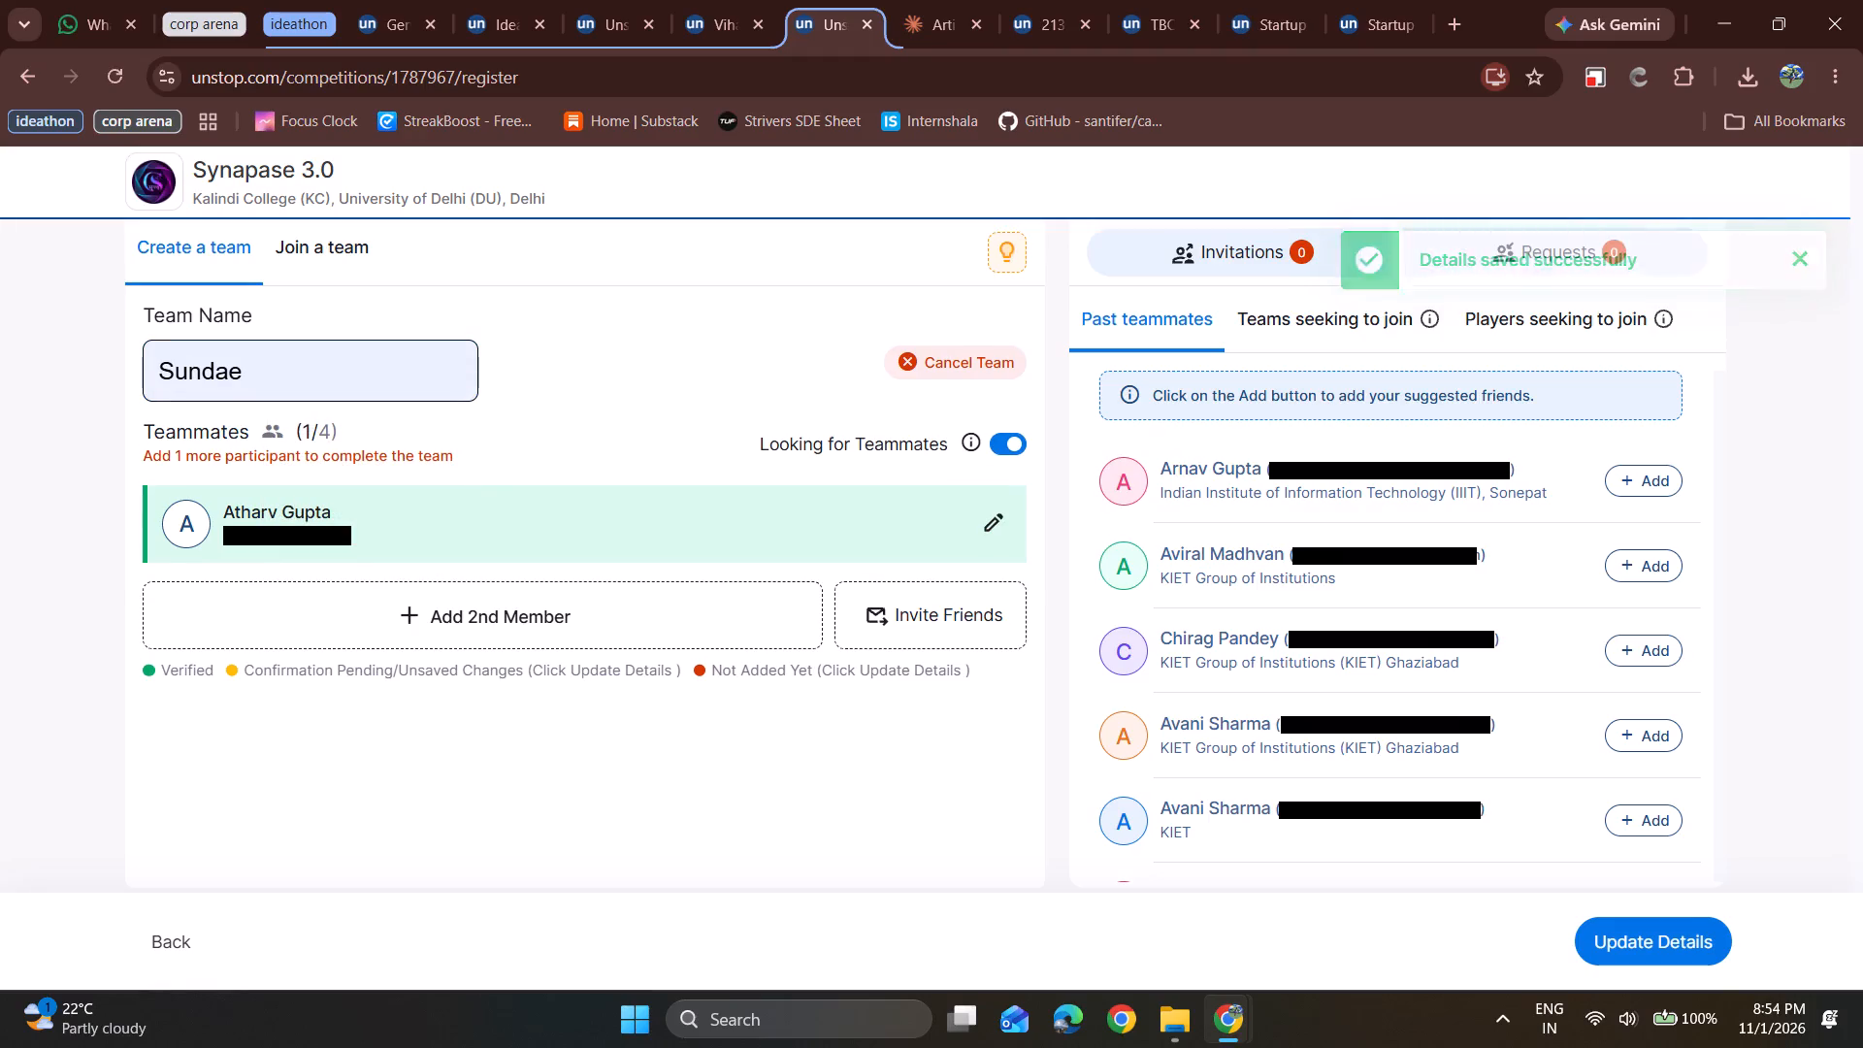
pyautogui.hotkey('ctrl', 'a')
pyautogui.click(335, 369)
pyautogui.hotkey('ctrl', 'a')
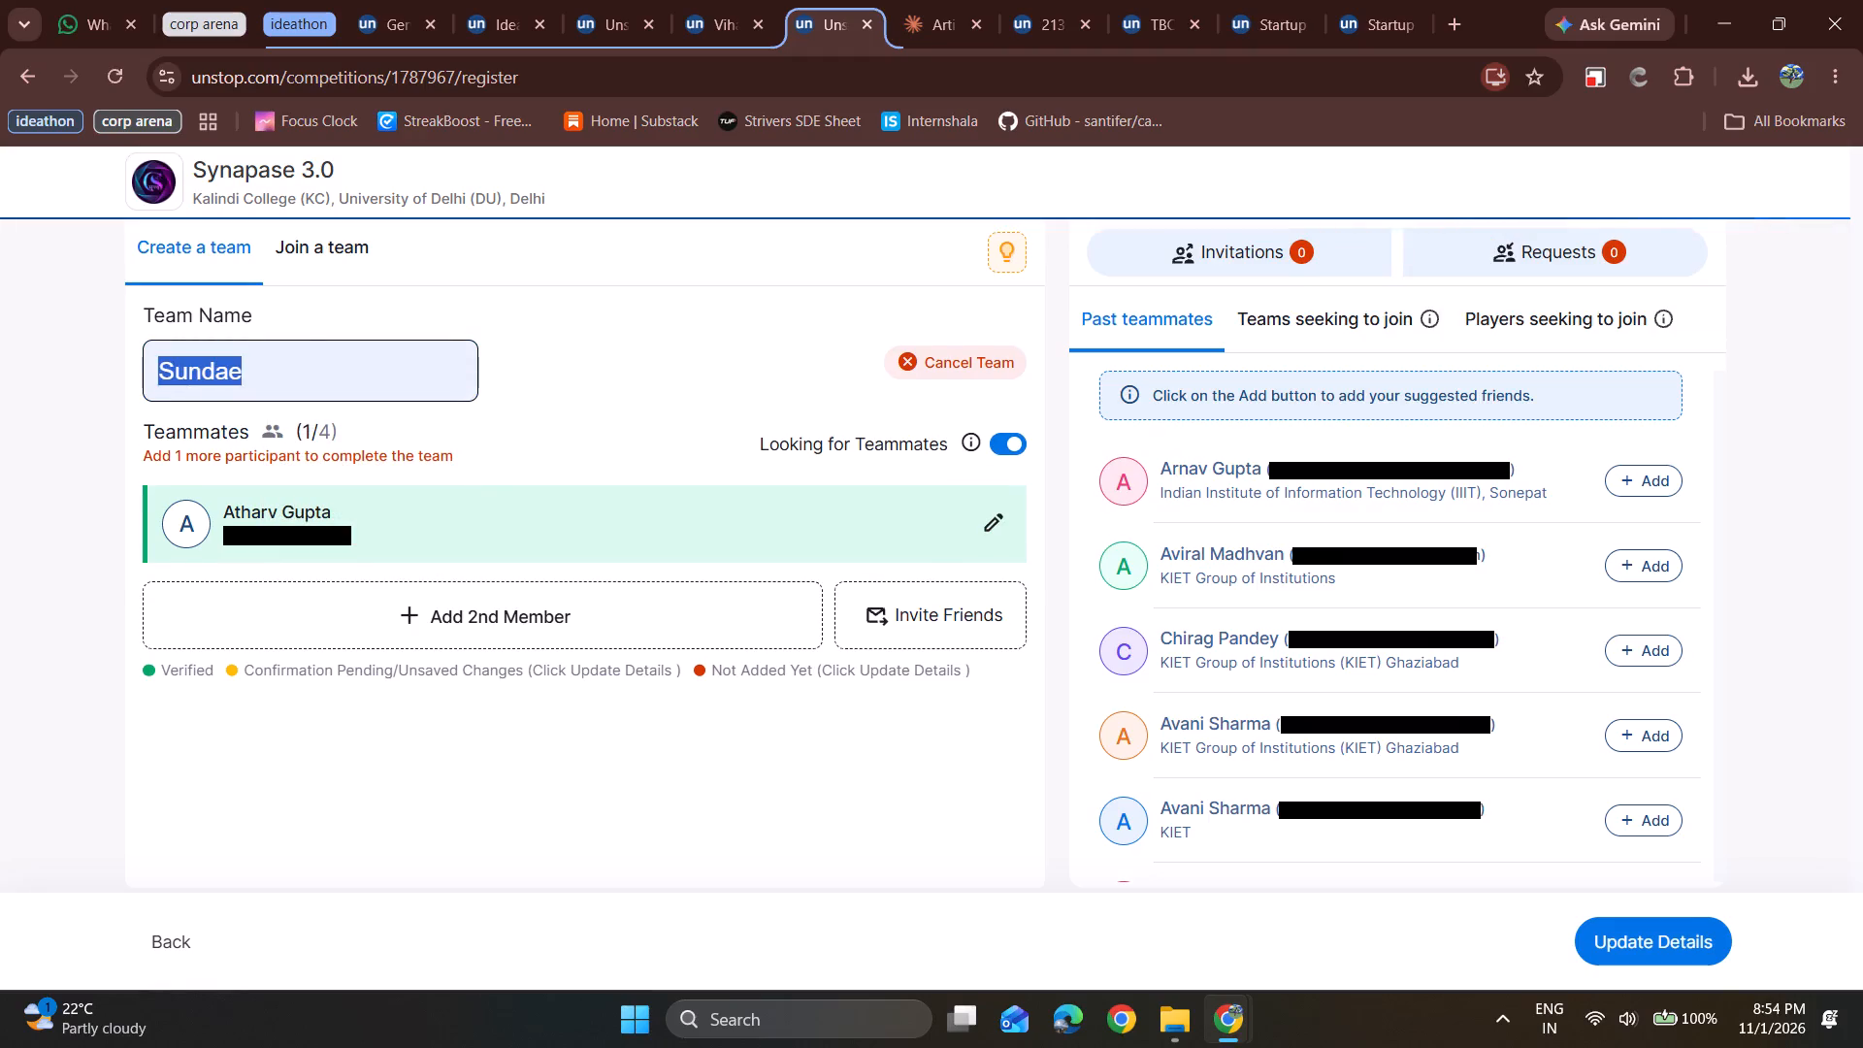
pyautogui.press('Tab')
pyautogui.click(379, 350)
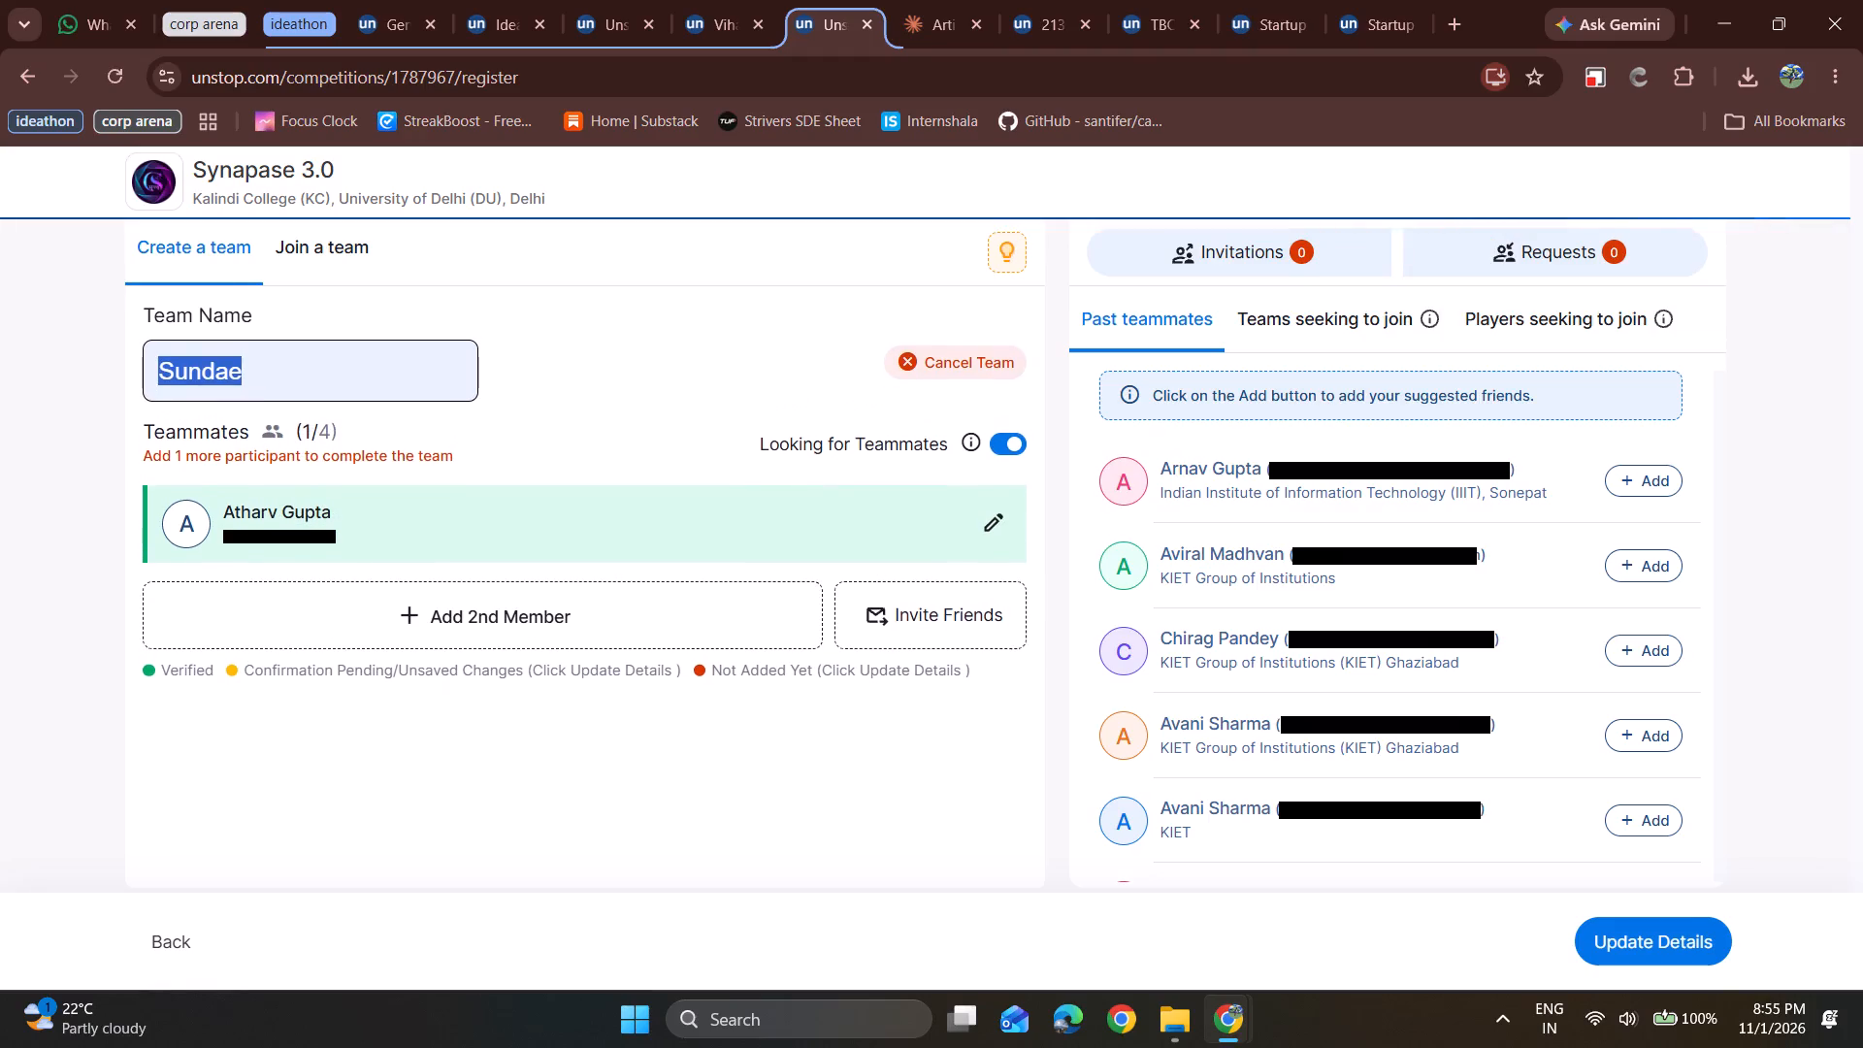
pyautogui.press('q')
pyautogui.click(329, 437)
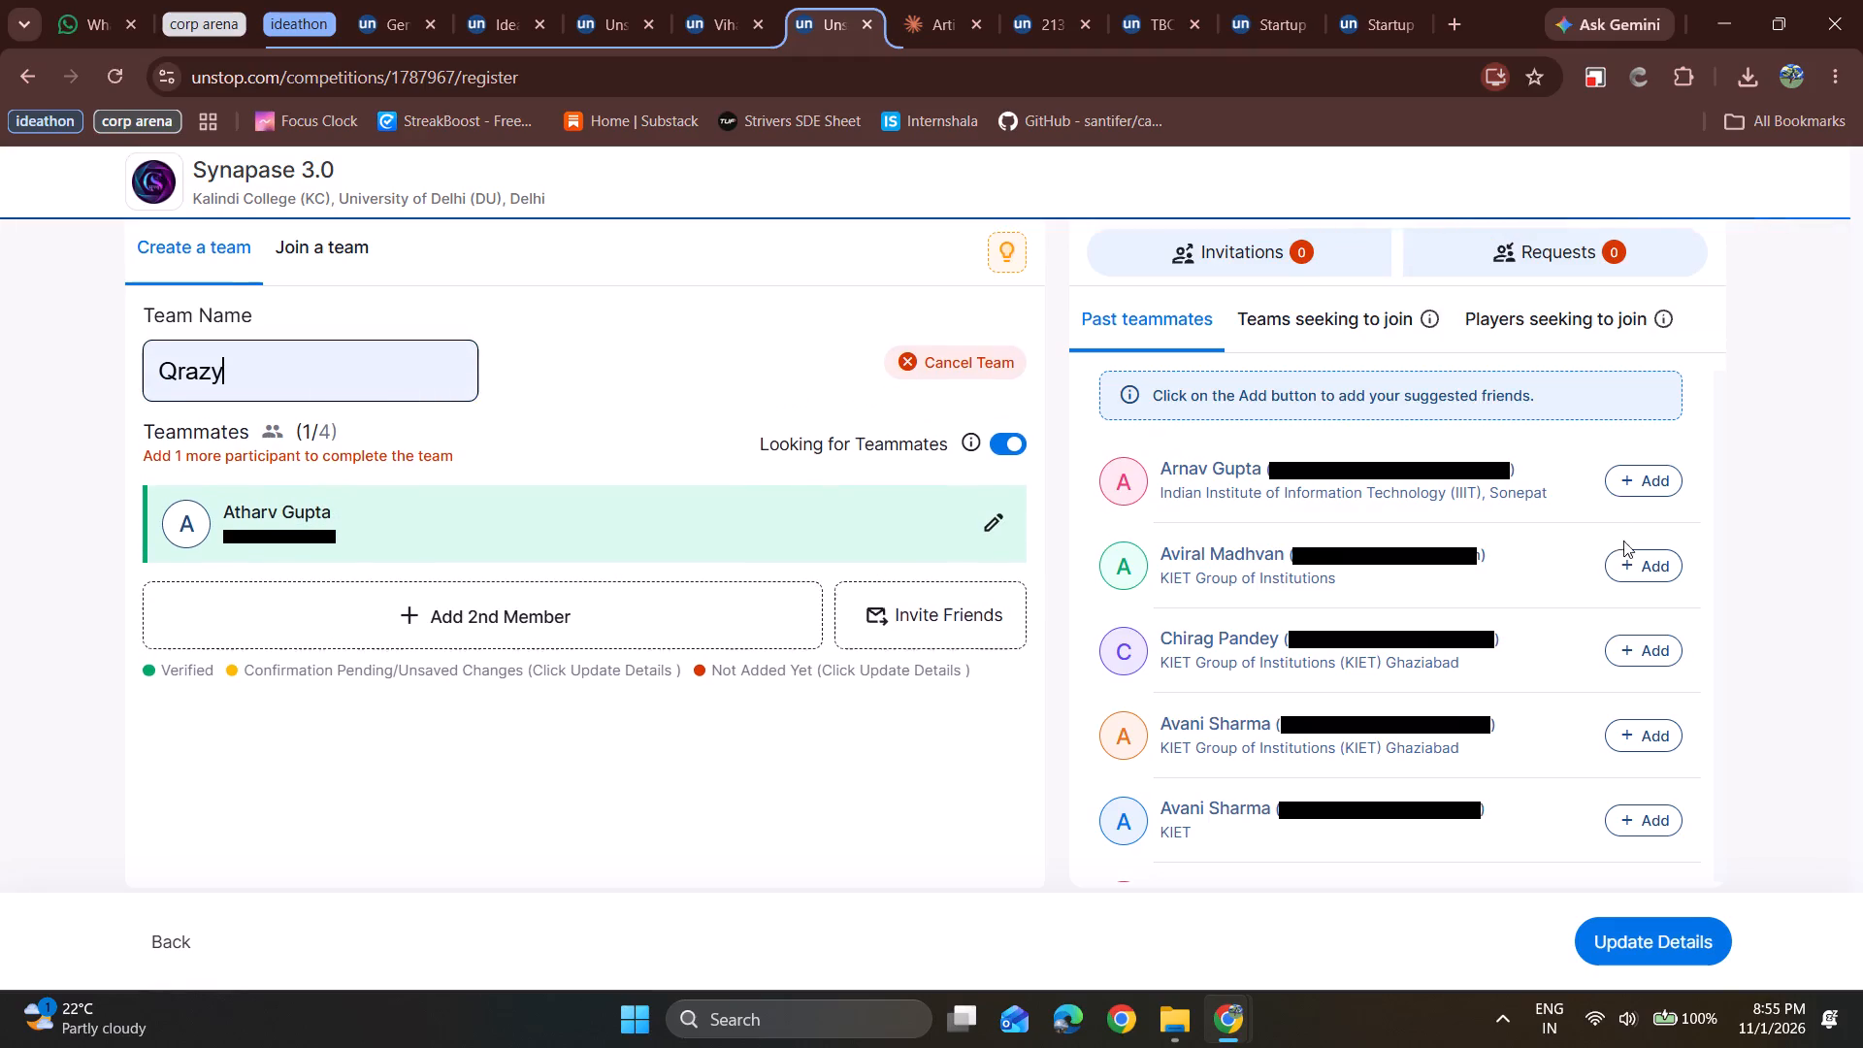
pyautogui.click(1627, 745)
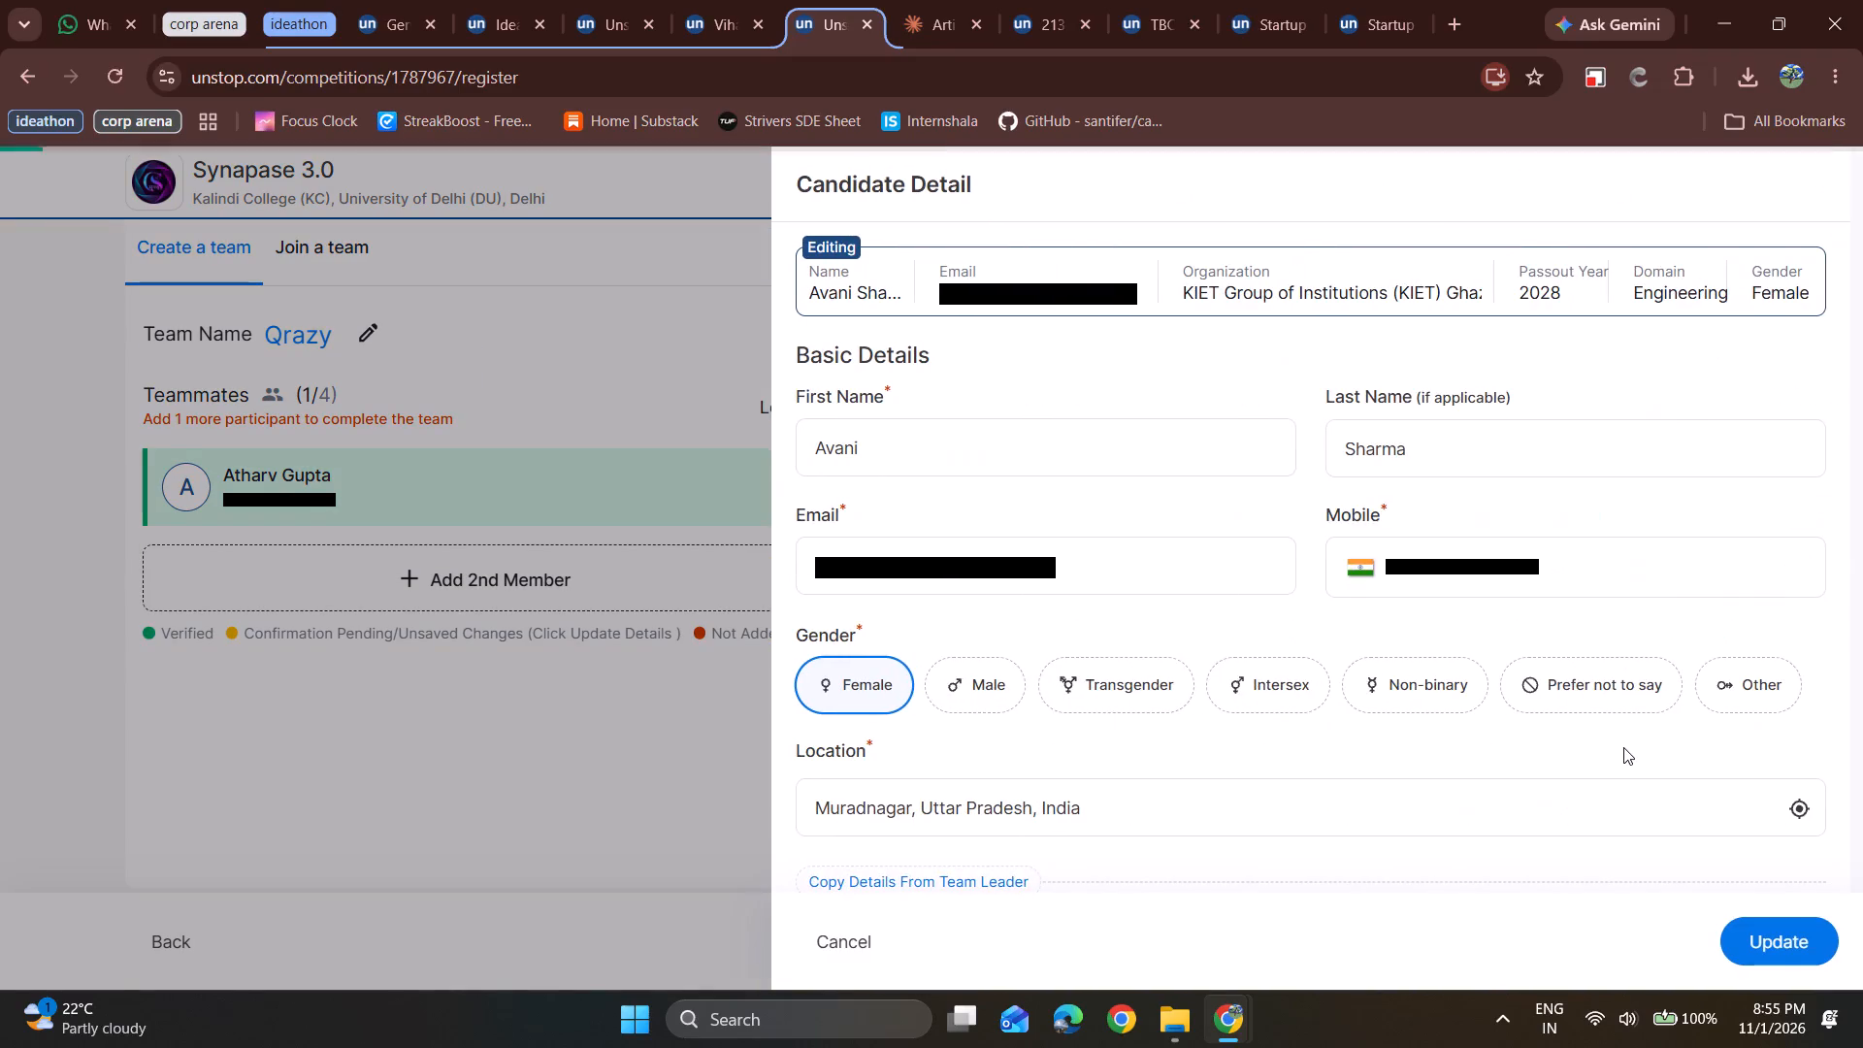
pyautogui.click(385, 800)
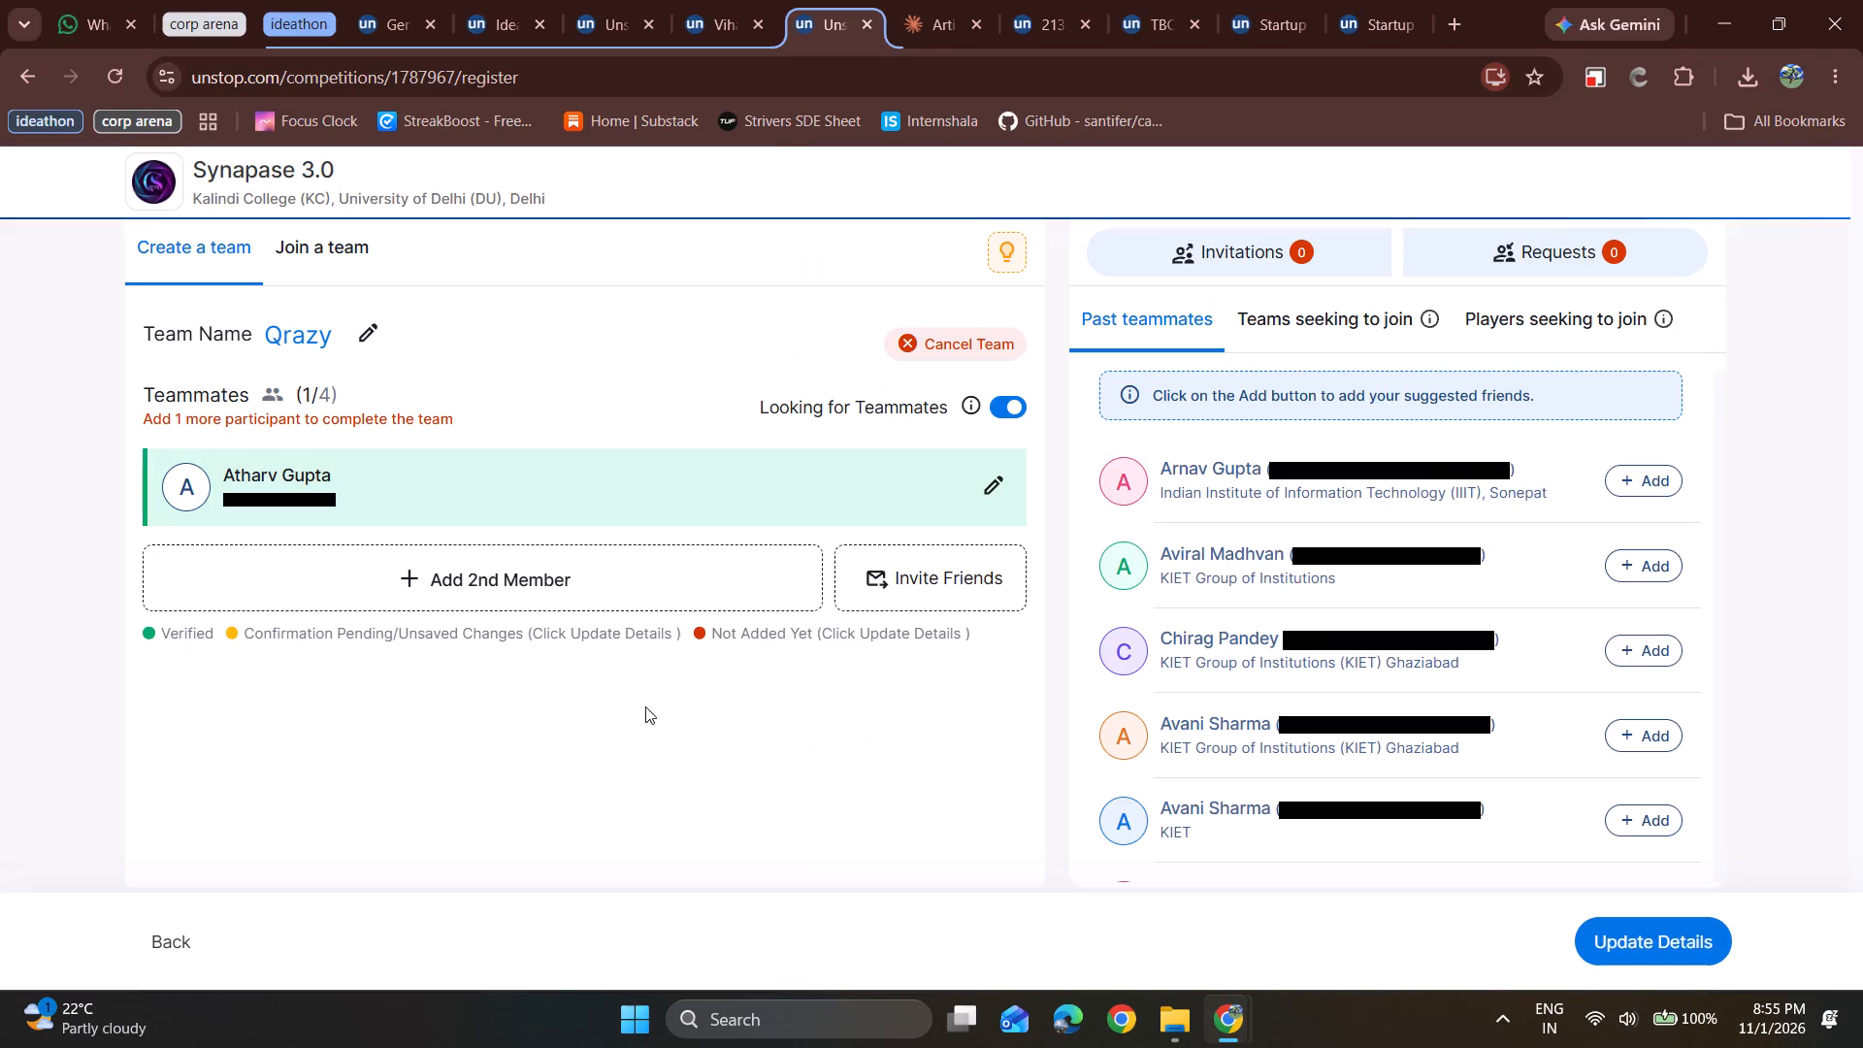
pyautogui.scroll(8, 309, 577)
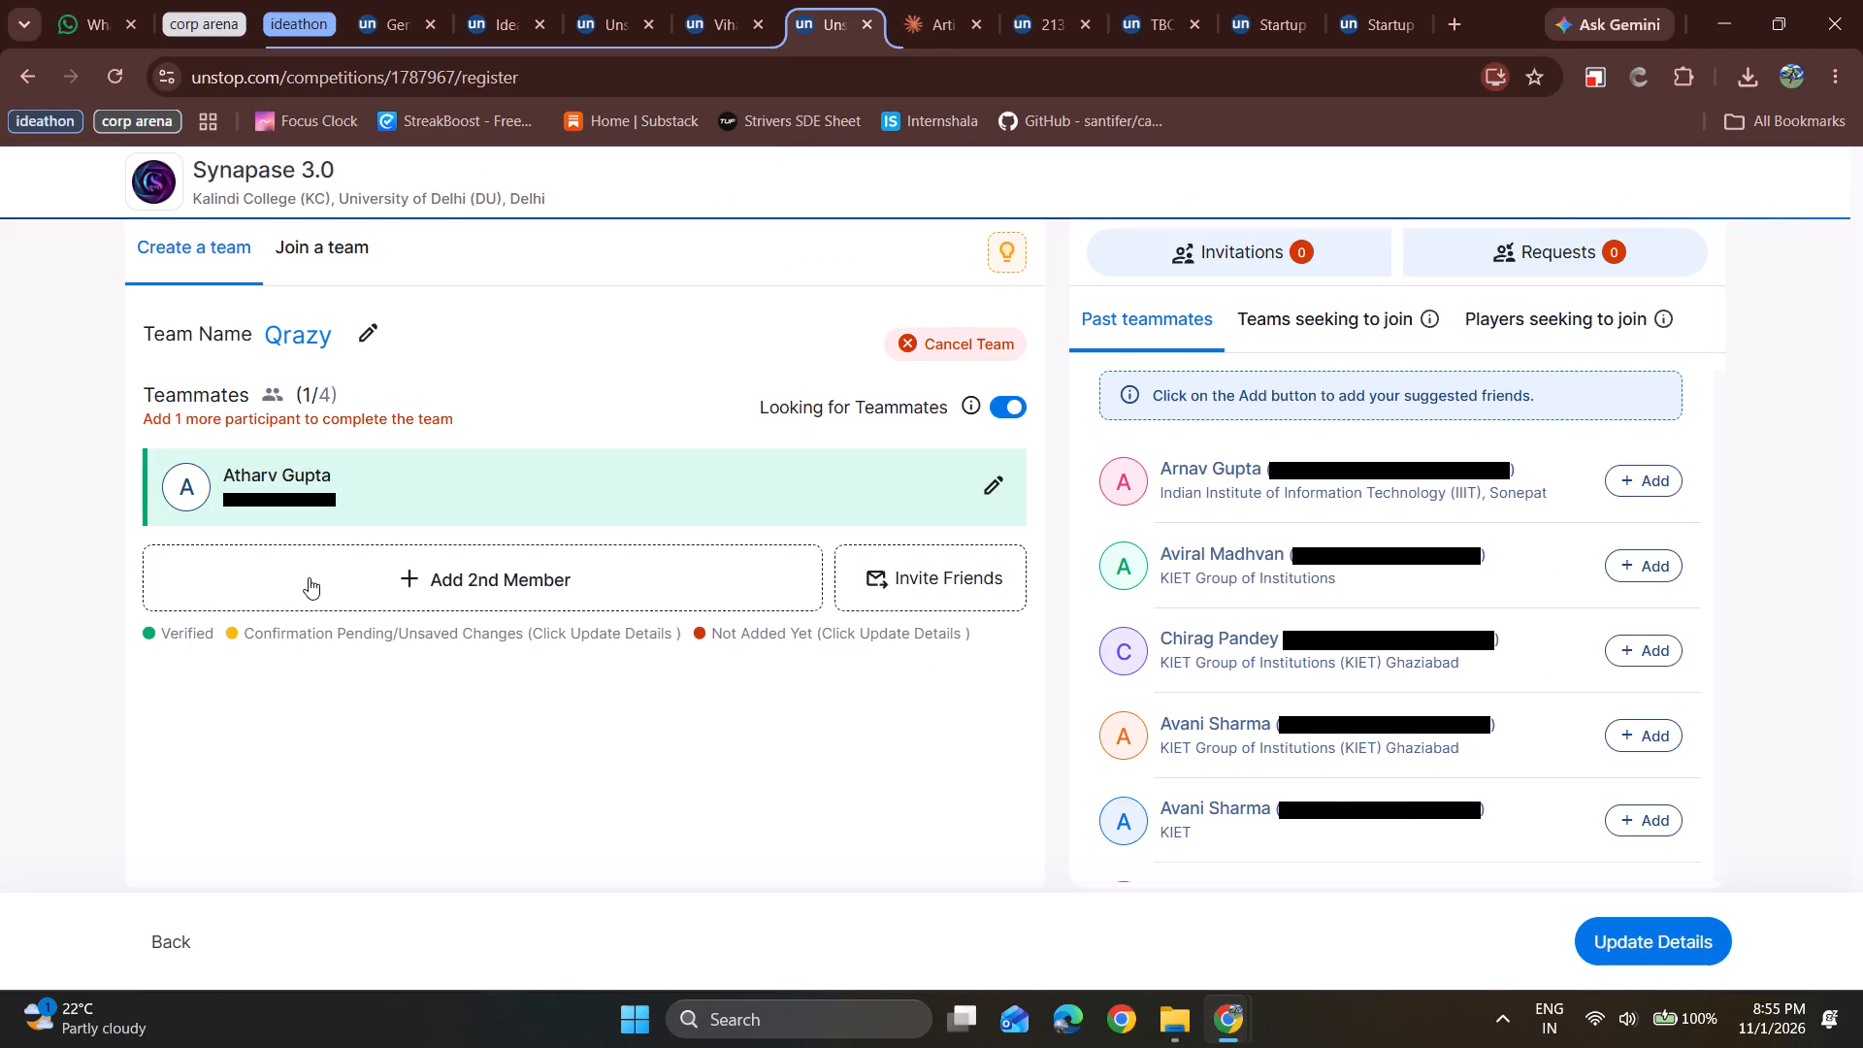